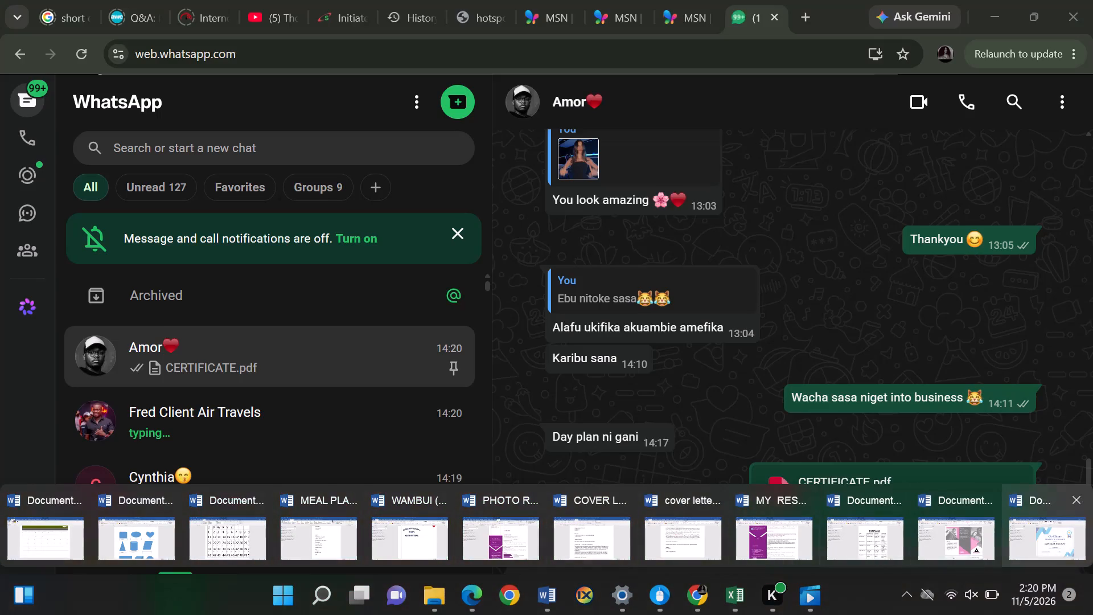
Switch to the open Word certificate document and look it over.
{"action": "left_click", "coordinate": [1050, 543]}
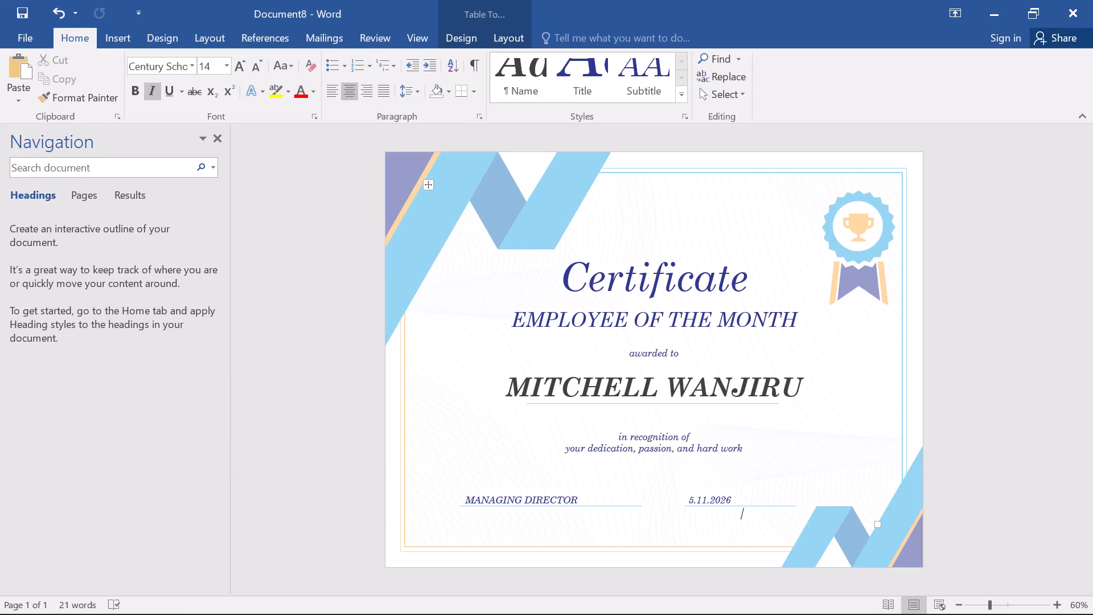
{"action": "scroll", "coordinate": [787, 467], "scroll_direction": "left", "scroll_amount": 2}
{"action": "scroll", "coordinate": [787, 467], "scroll_direction": "down", "scroll_amount": 2}
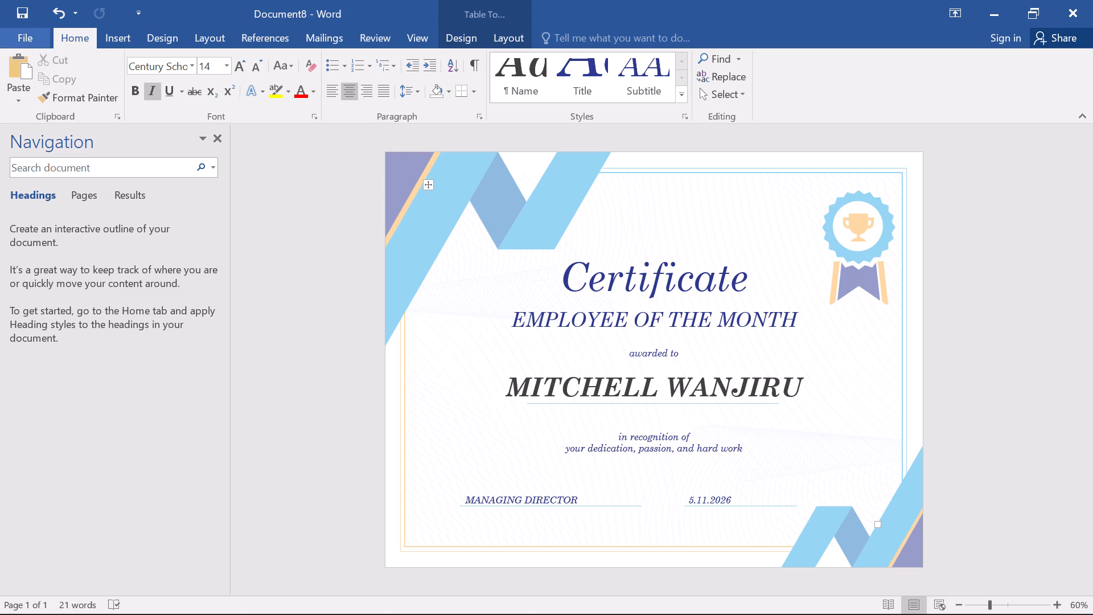
Create a new document from the Party invitation template with the purple and blue feather design.
{"action": "left_click", "coordinate": [20, 43]}
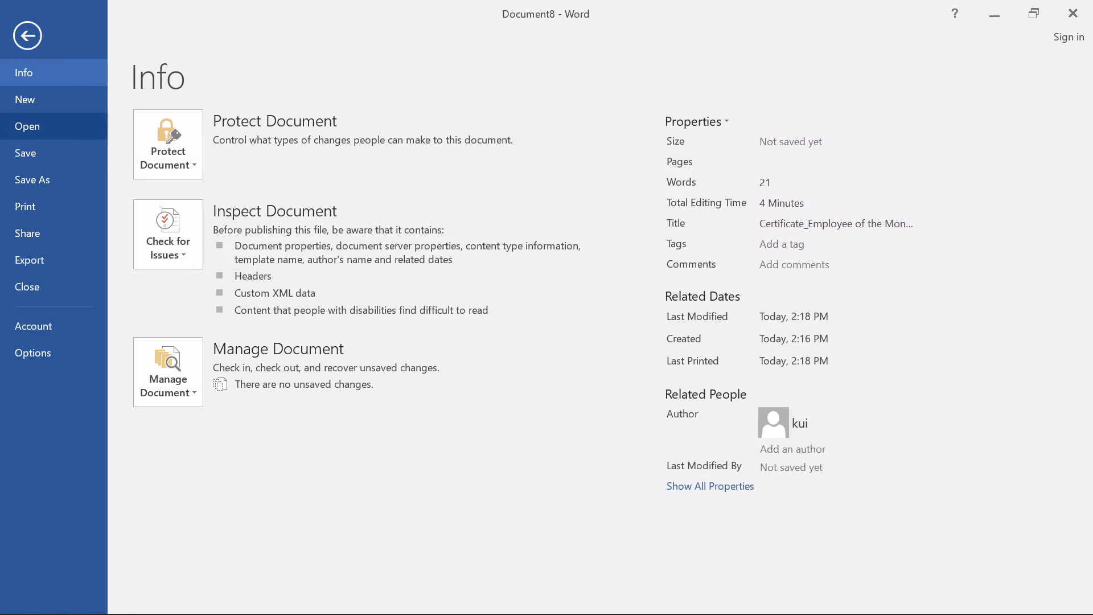
{"action": "left_click", "coordinate": [78, 106]}
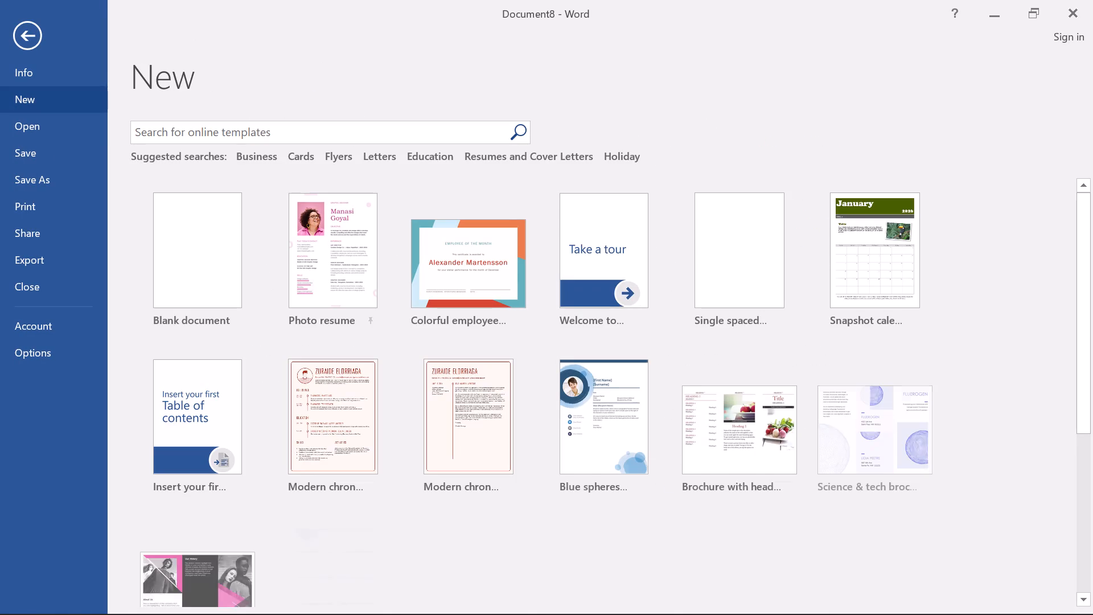
{"action": "scroll", "coordinate": [453, 343], "scroll_direction": "down", "scroll_amount": 4}
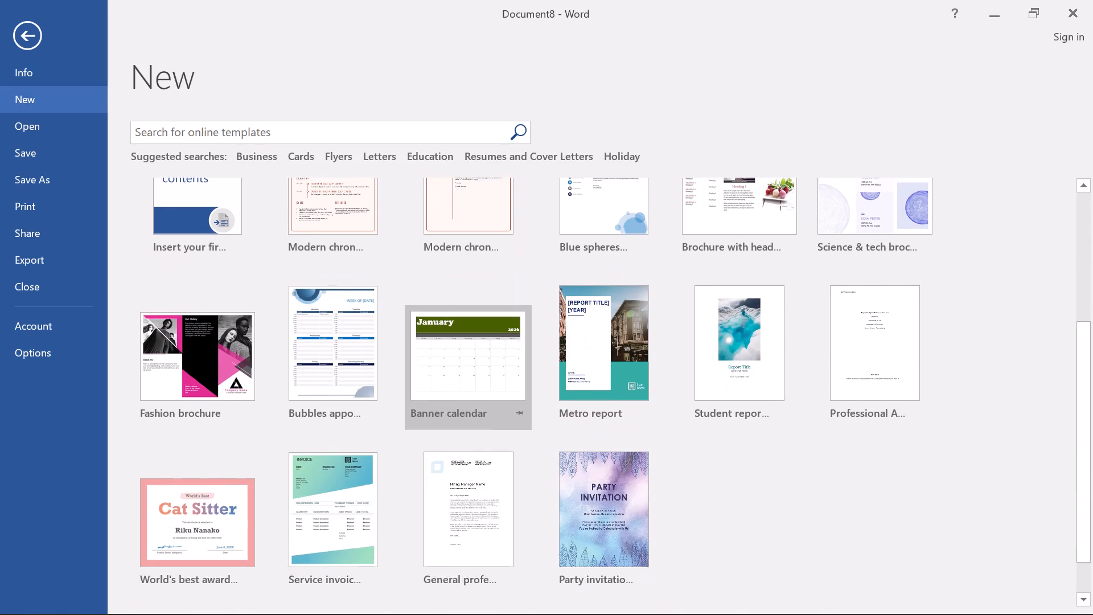
{"action": "scroll", "coordinate": [453, 343], "scroll_direction": "down", "scroll_amount": 2}
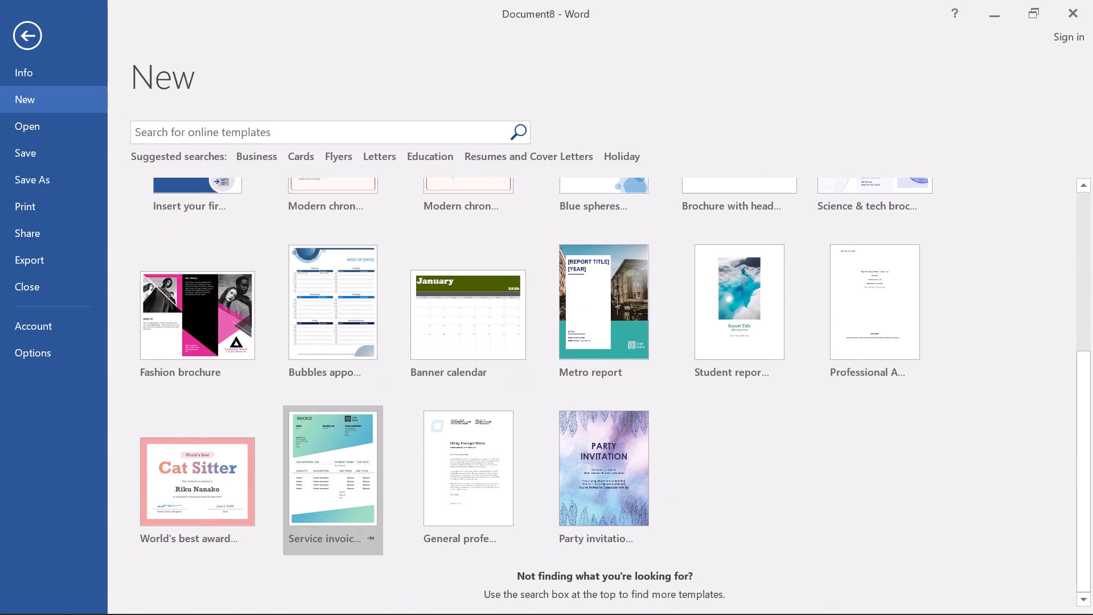
{"action": "scroll", "coordinate": [654, 376], "scroll_direction": "down", "scroll_amount": 5}
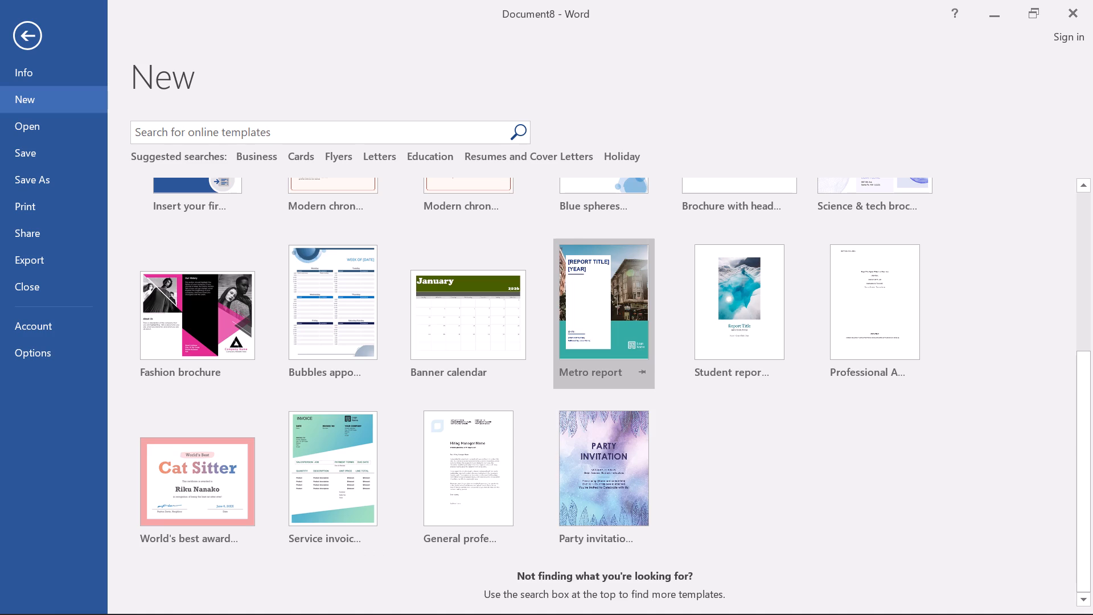
{"action": "double_click", "coordinate": [599, 512]}
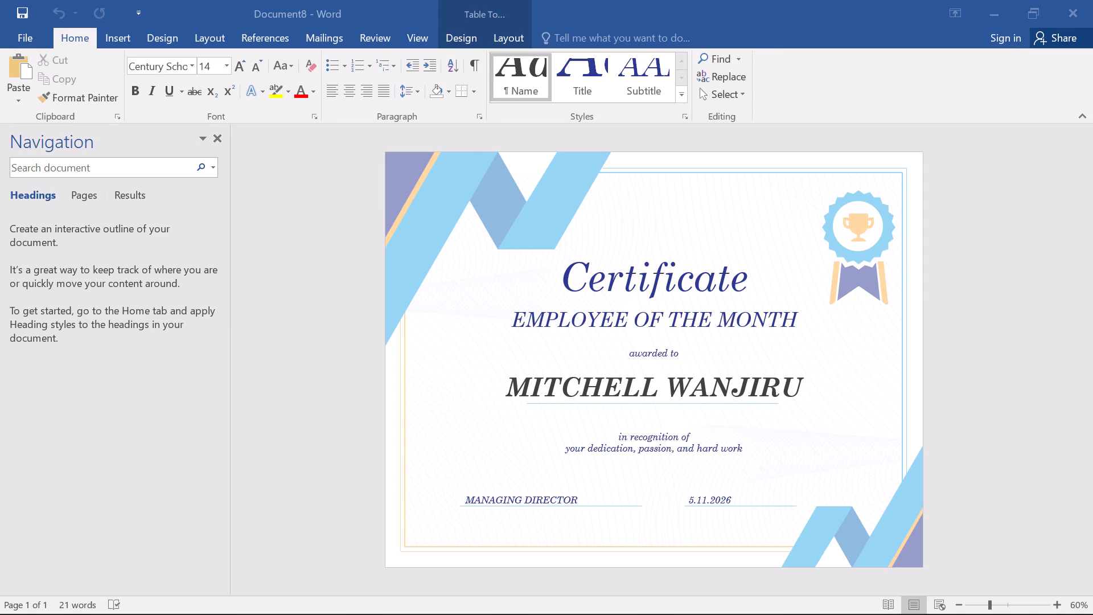
{"action": "scroll", "coordinate": [627, 301], "scroll_direction": "down", "scroll_amount": 1}
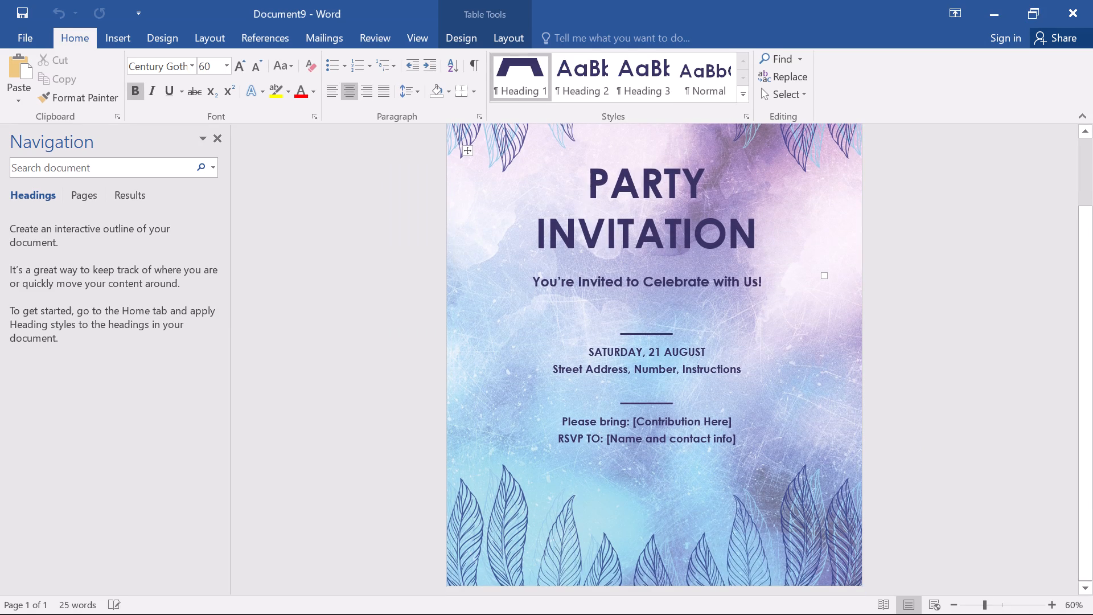
{"action": "scroll", "coordinate": [627, 301], "scroll_direction": "down", "scroll_amount": 1}
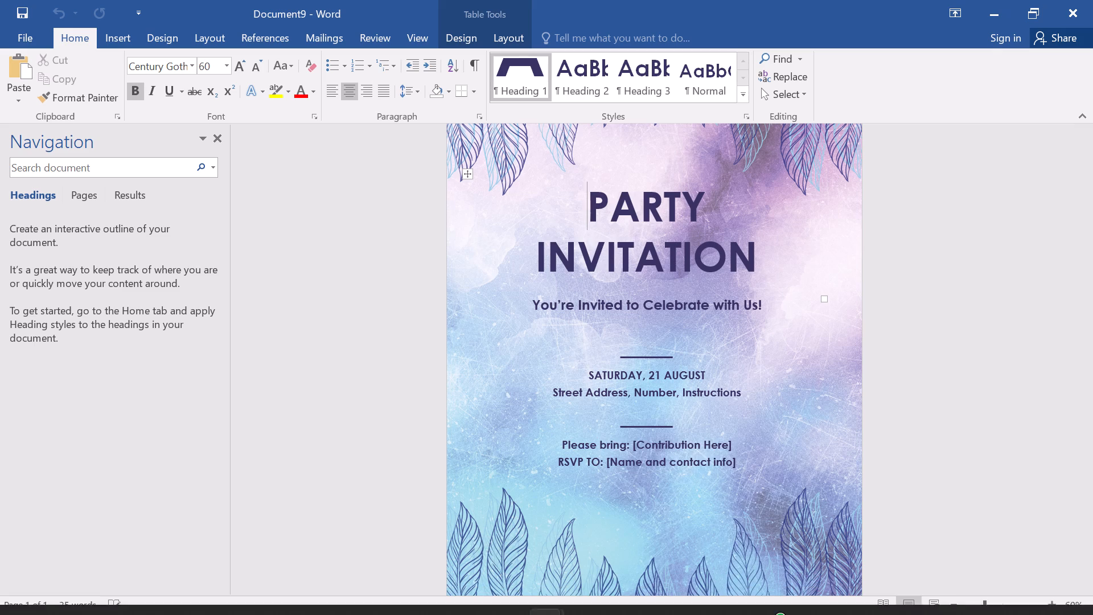
Create a new blank document.
{"action": "left_click", "coordinate": [23, 32]}
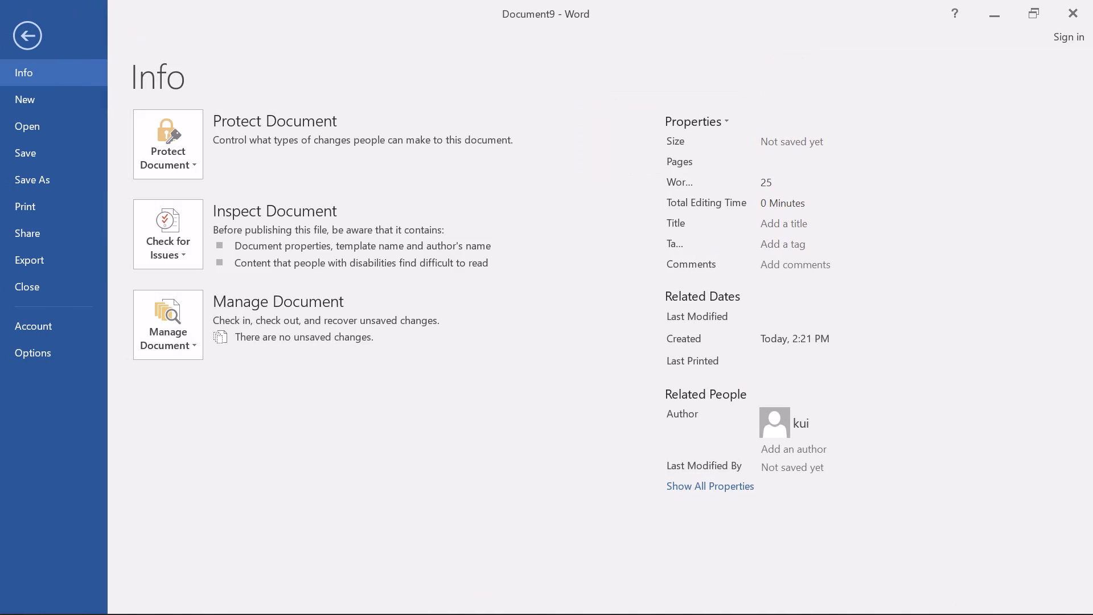
{"action": "left_click", "coordinate": [54, 102]}
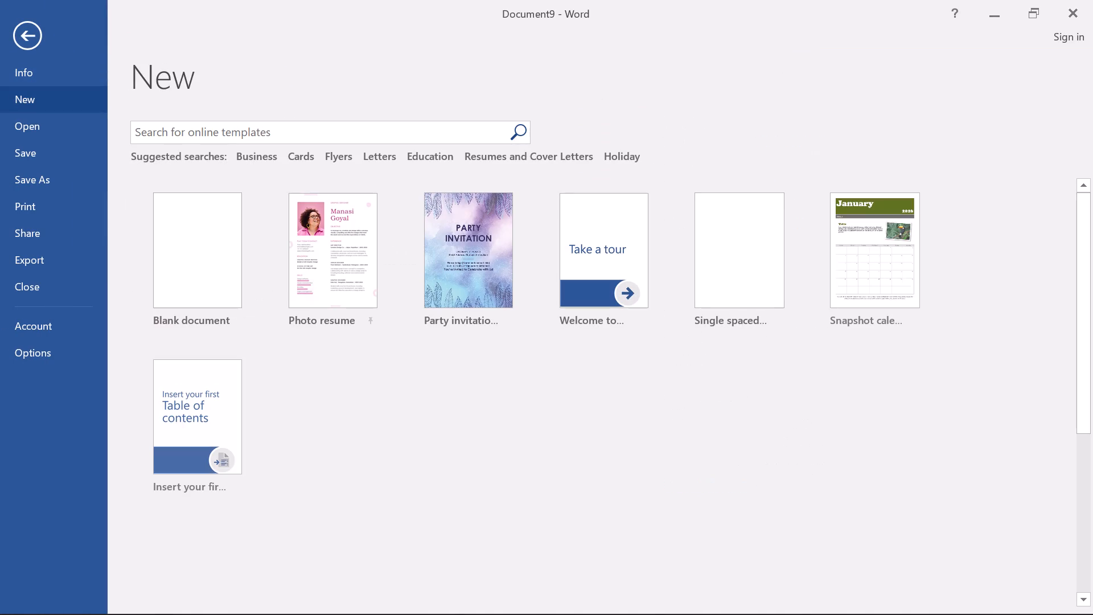
{"action": "scroll", "coordinate": [560, 396], "scroll_direction": "down", "scroll_amount": 6}
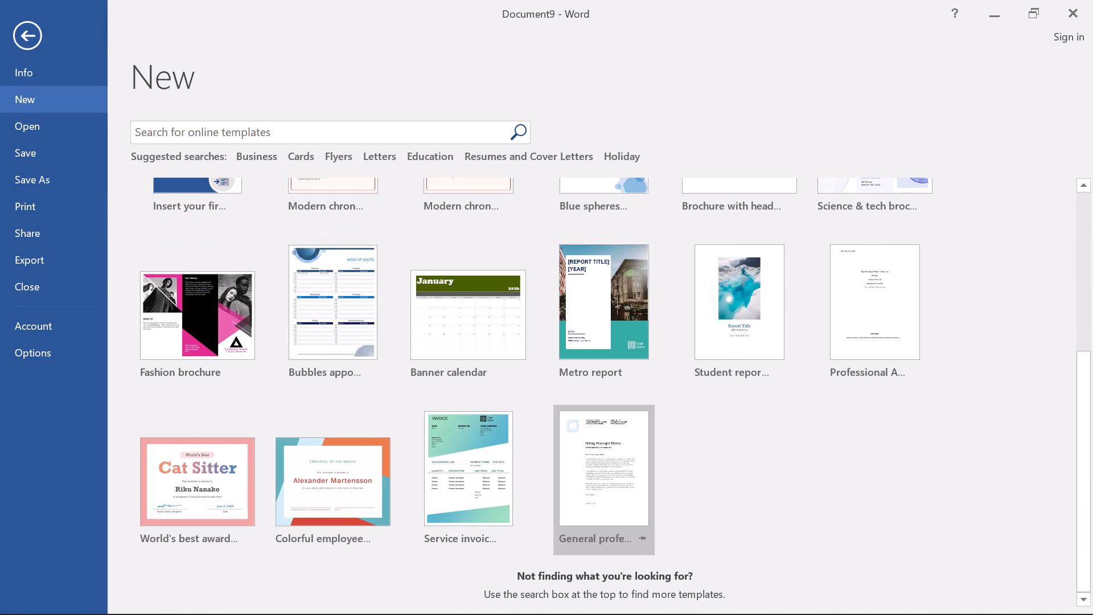
{"action": "scroll", "coordinate": [560, 396], "scroll_direction": "down", "scroll_amount": 2}
{"action": "scroll", "coordinate": [560, 396], "scroll_direction": "up", "scroll_amount": 4}
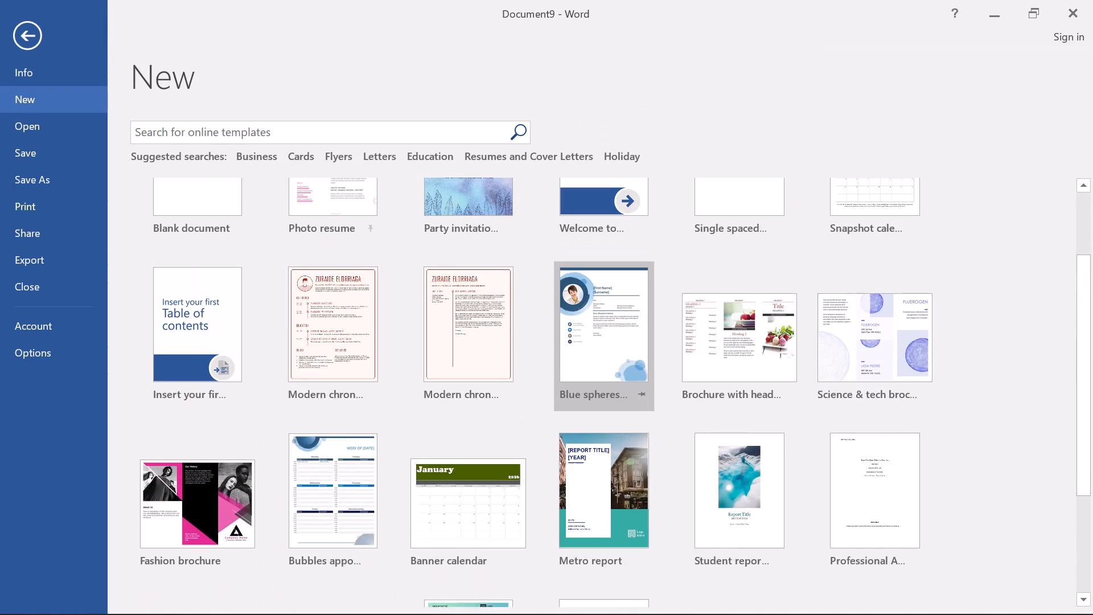
{"action": "scroll", "coordinate": [560, 396], "scroll_direction": "up", "scroll_amount": 4}
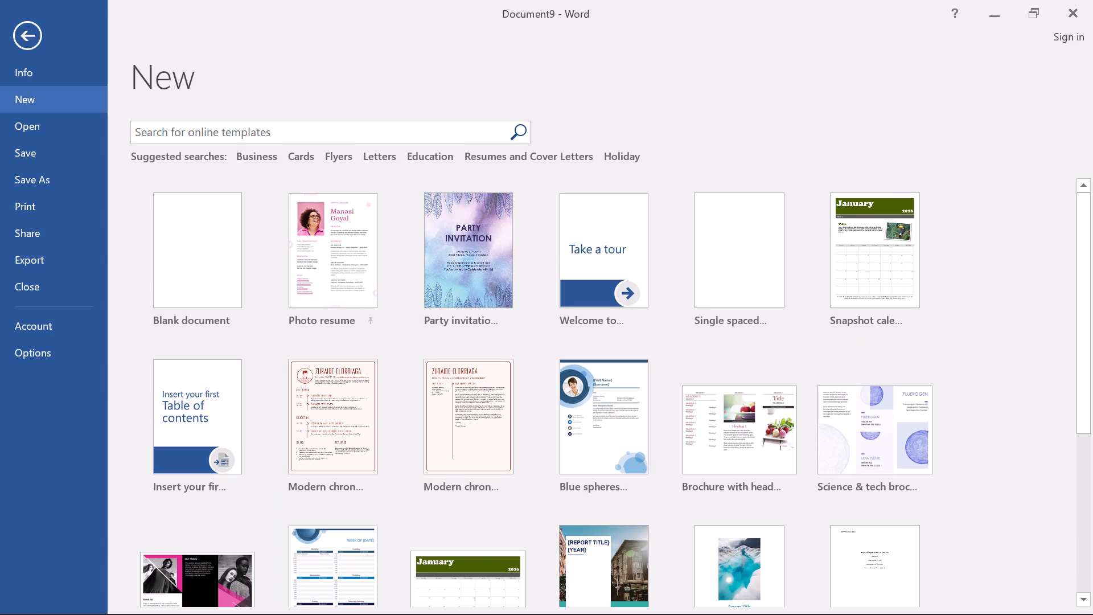
{"action": "double_click", "coordinate": [203, 259]}
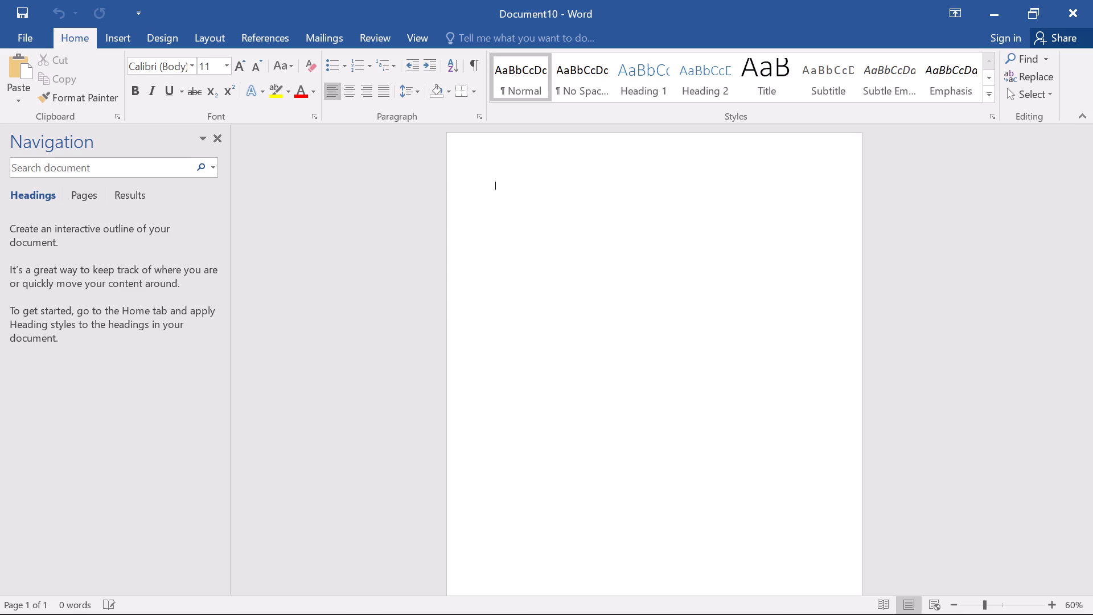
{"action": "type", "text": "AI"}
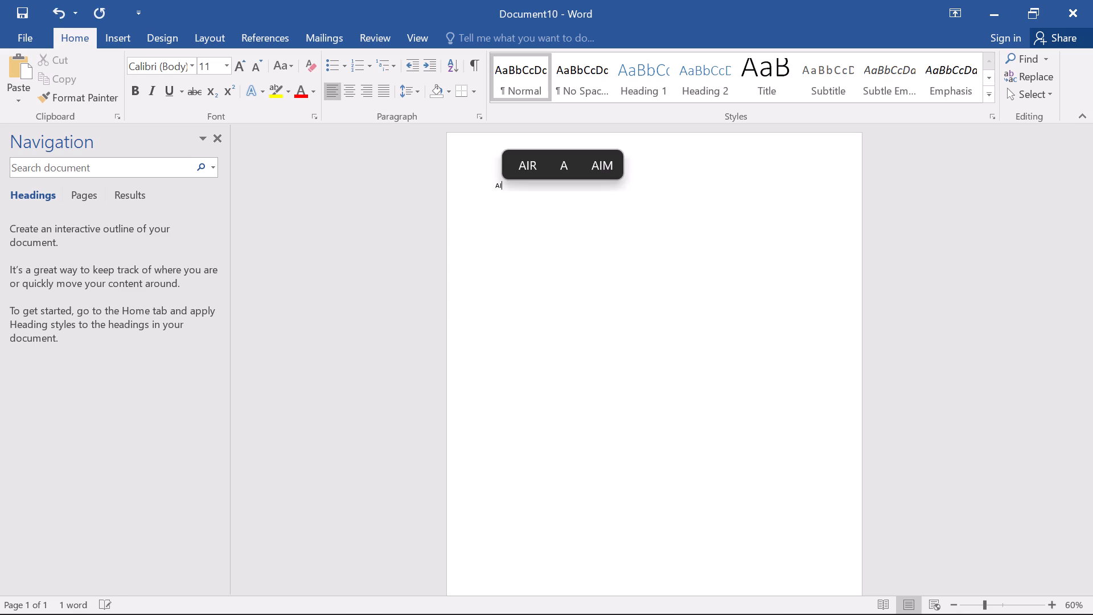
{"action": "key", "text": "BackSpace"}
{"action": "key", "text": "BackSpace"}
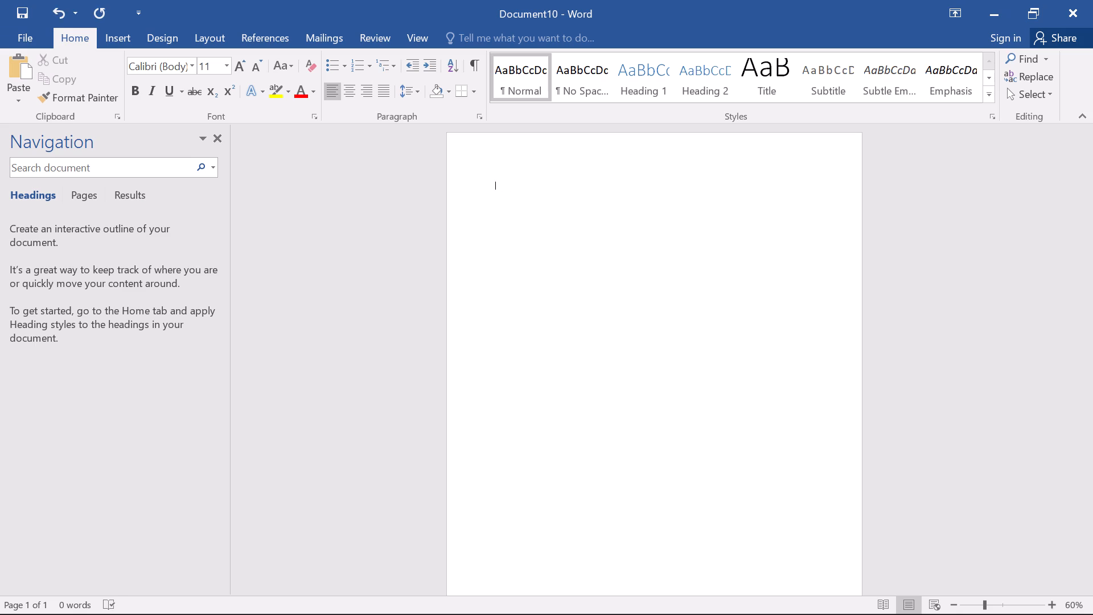
Set the font size to 36 in the blank document.
{"action": "left_click", "coordinate": [227, 68]}
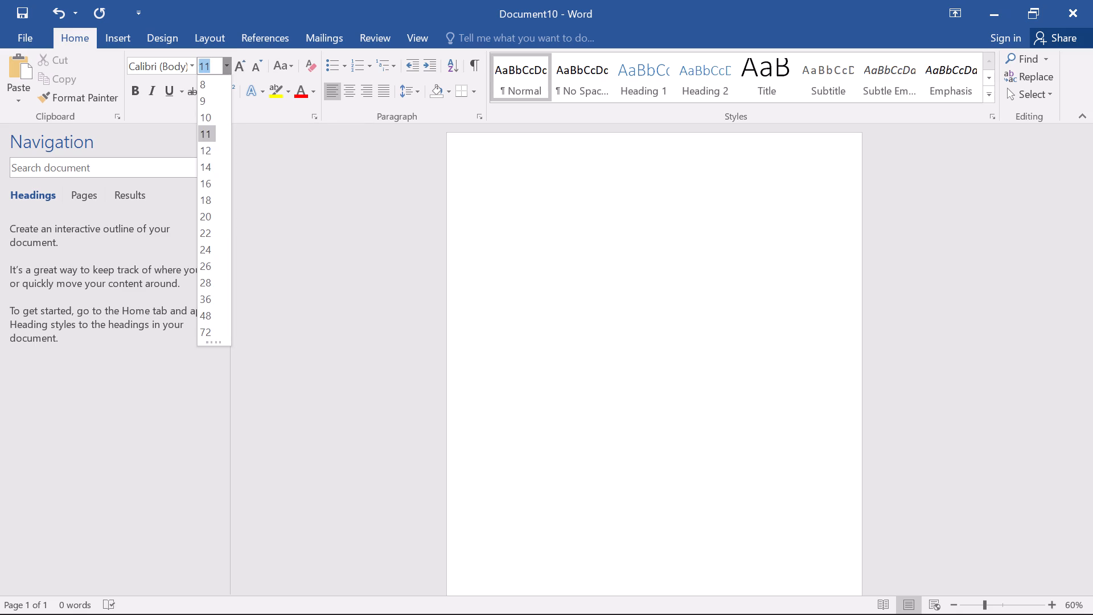
{"action": "left_click", "coordinate": [209, 297]}
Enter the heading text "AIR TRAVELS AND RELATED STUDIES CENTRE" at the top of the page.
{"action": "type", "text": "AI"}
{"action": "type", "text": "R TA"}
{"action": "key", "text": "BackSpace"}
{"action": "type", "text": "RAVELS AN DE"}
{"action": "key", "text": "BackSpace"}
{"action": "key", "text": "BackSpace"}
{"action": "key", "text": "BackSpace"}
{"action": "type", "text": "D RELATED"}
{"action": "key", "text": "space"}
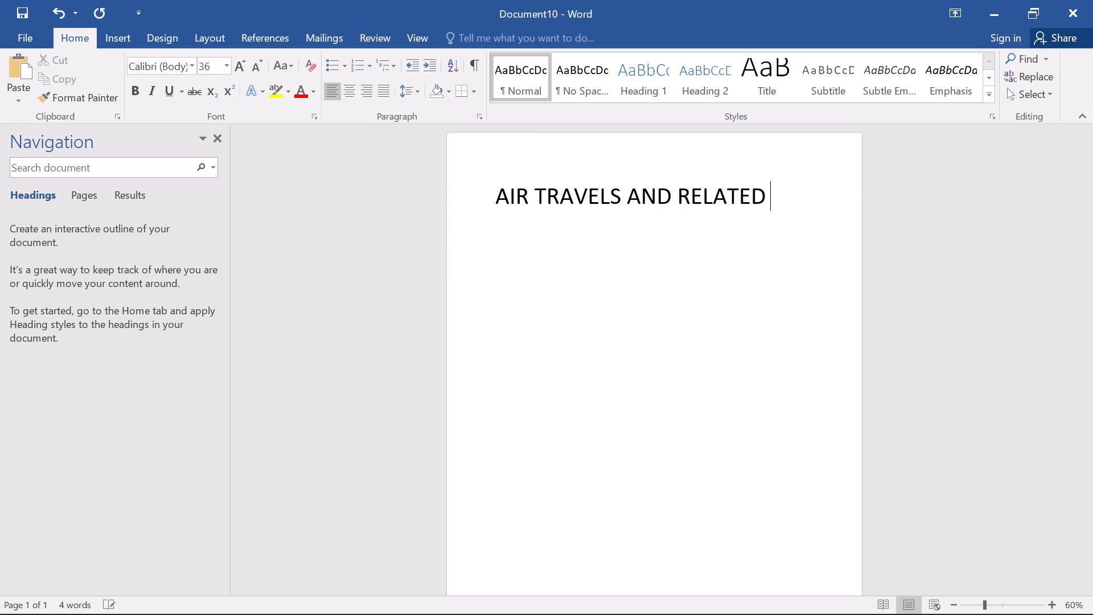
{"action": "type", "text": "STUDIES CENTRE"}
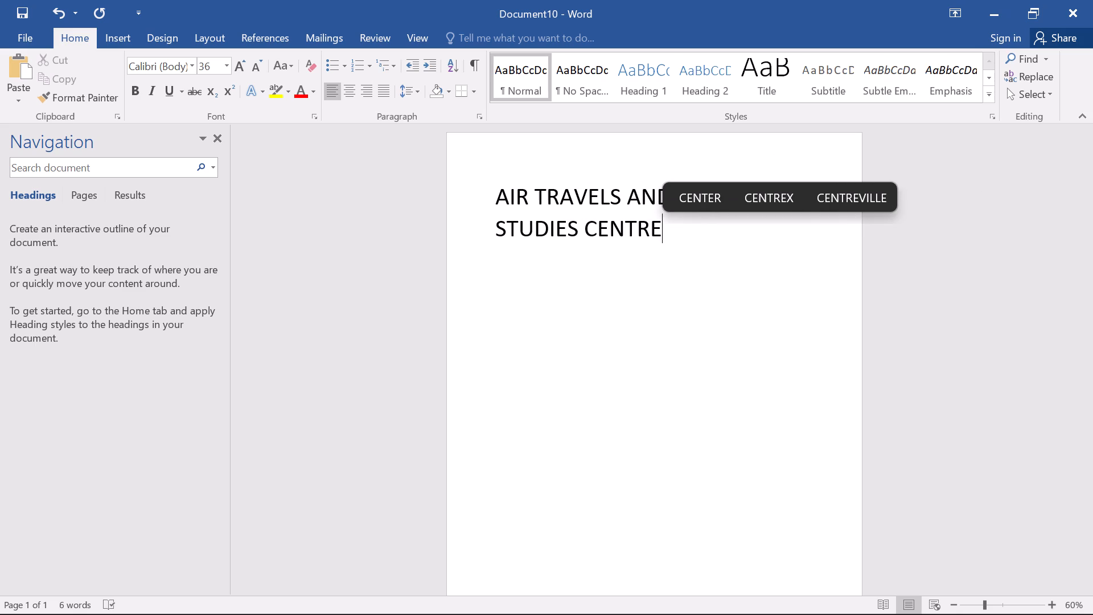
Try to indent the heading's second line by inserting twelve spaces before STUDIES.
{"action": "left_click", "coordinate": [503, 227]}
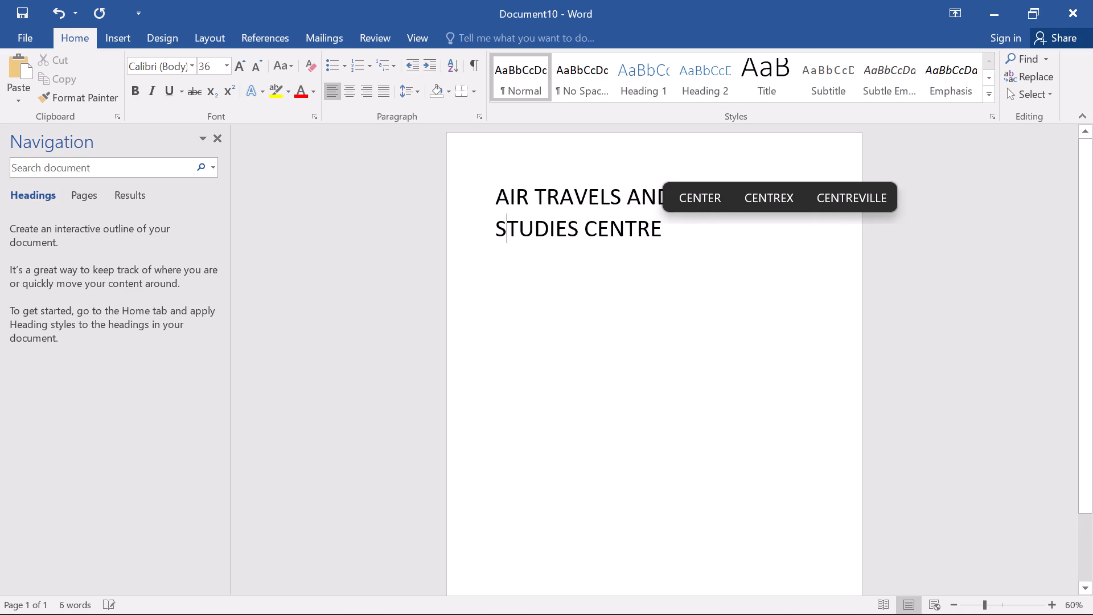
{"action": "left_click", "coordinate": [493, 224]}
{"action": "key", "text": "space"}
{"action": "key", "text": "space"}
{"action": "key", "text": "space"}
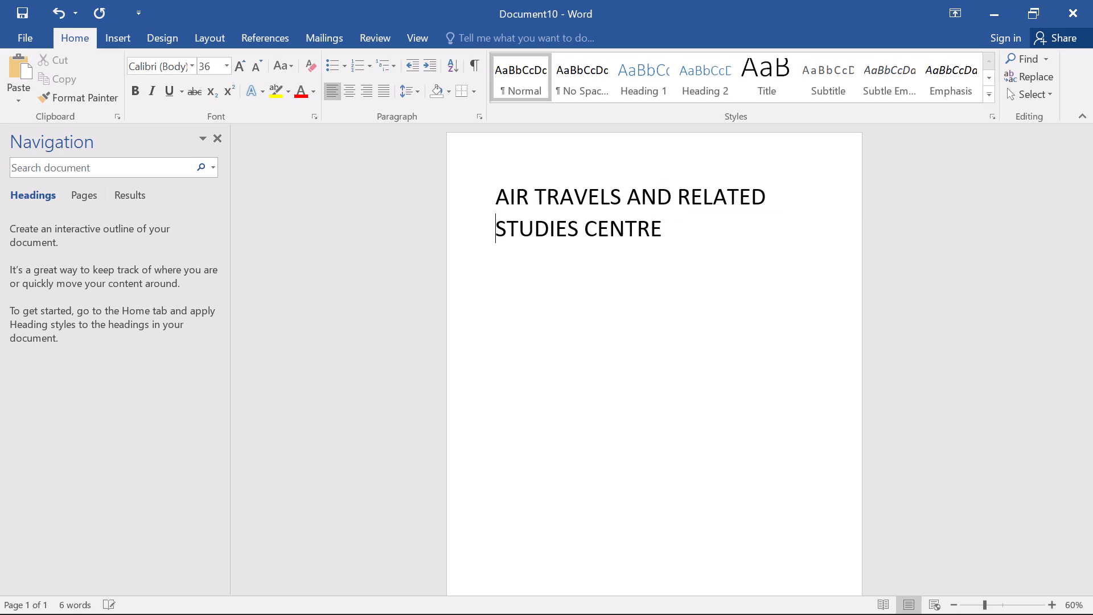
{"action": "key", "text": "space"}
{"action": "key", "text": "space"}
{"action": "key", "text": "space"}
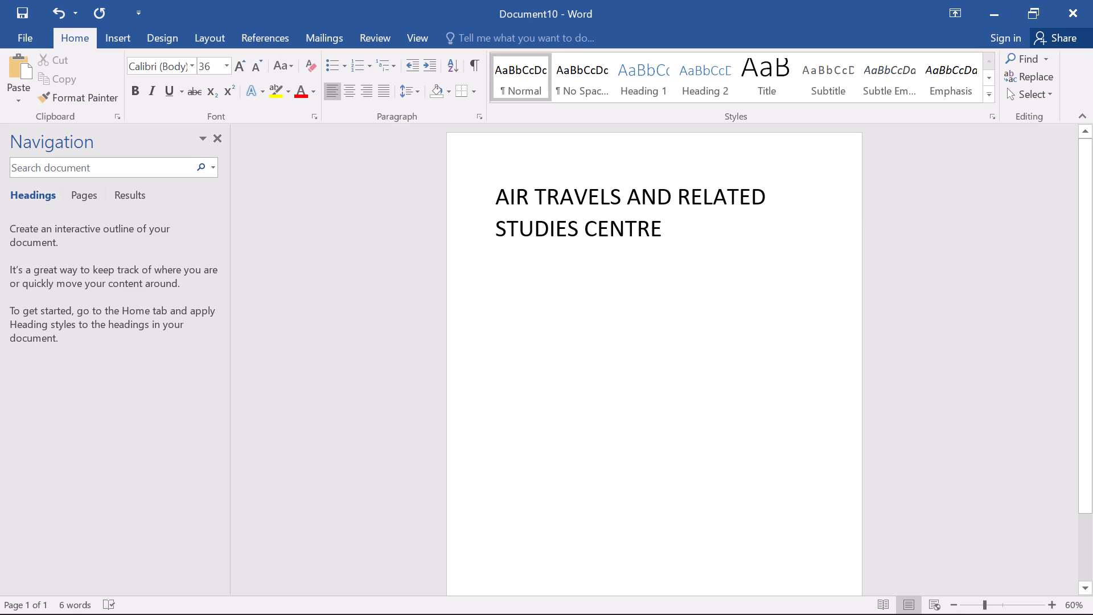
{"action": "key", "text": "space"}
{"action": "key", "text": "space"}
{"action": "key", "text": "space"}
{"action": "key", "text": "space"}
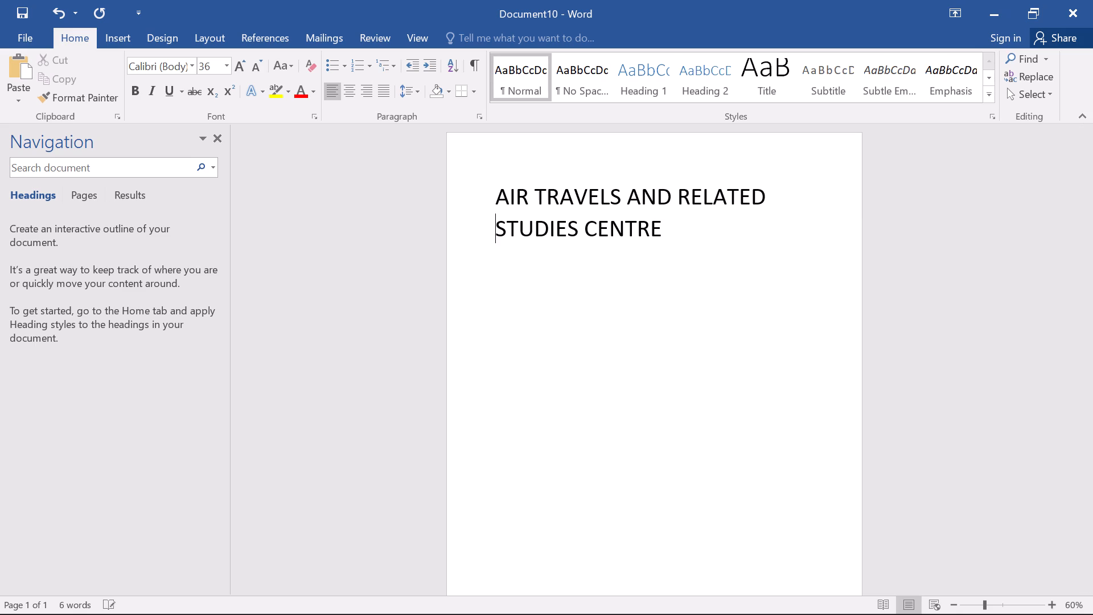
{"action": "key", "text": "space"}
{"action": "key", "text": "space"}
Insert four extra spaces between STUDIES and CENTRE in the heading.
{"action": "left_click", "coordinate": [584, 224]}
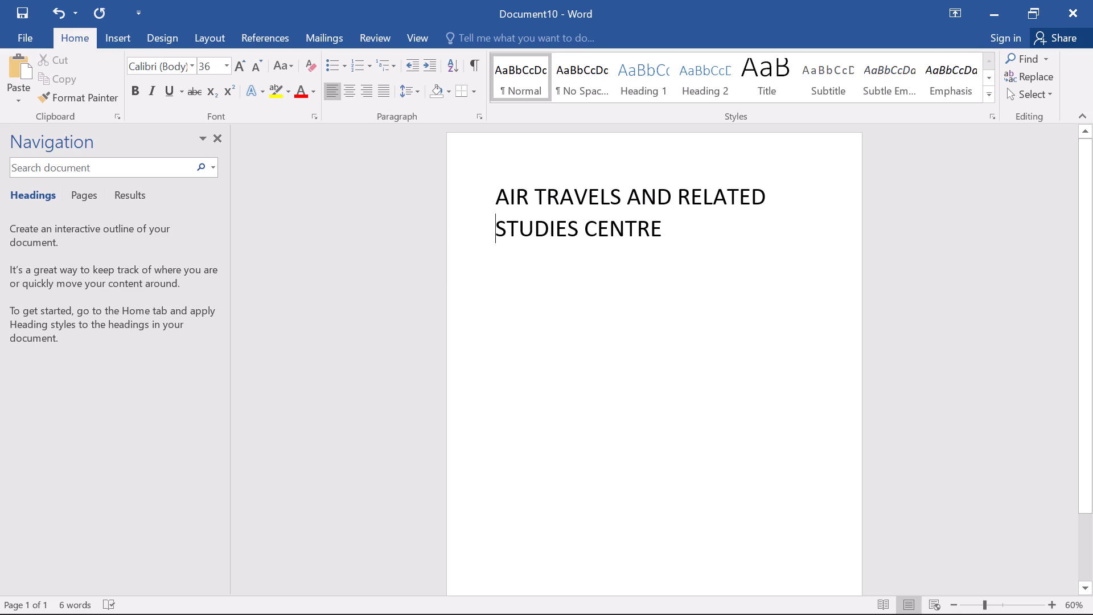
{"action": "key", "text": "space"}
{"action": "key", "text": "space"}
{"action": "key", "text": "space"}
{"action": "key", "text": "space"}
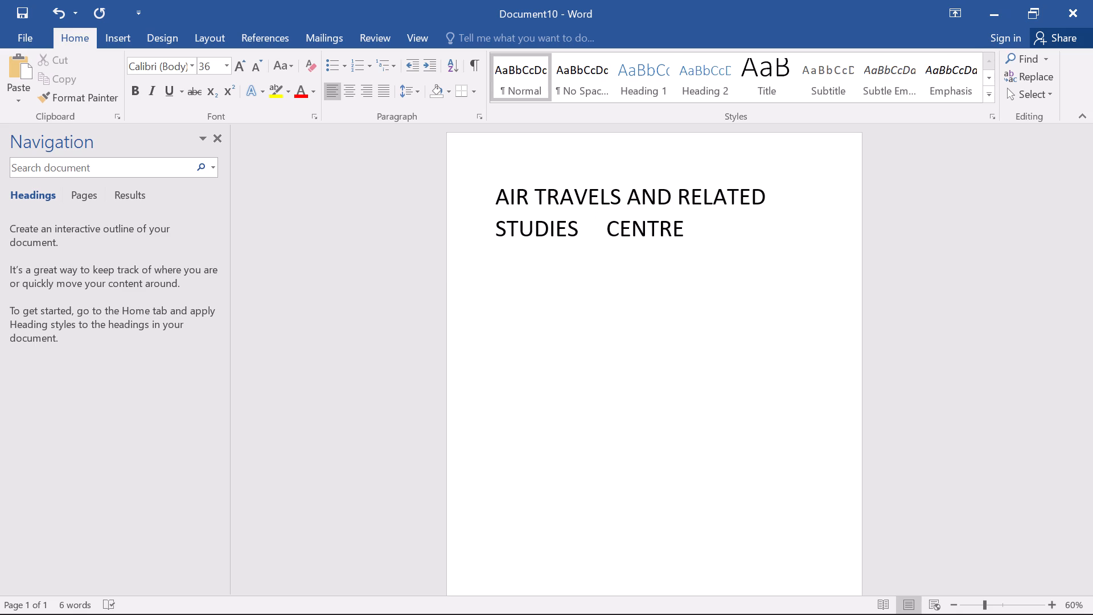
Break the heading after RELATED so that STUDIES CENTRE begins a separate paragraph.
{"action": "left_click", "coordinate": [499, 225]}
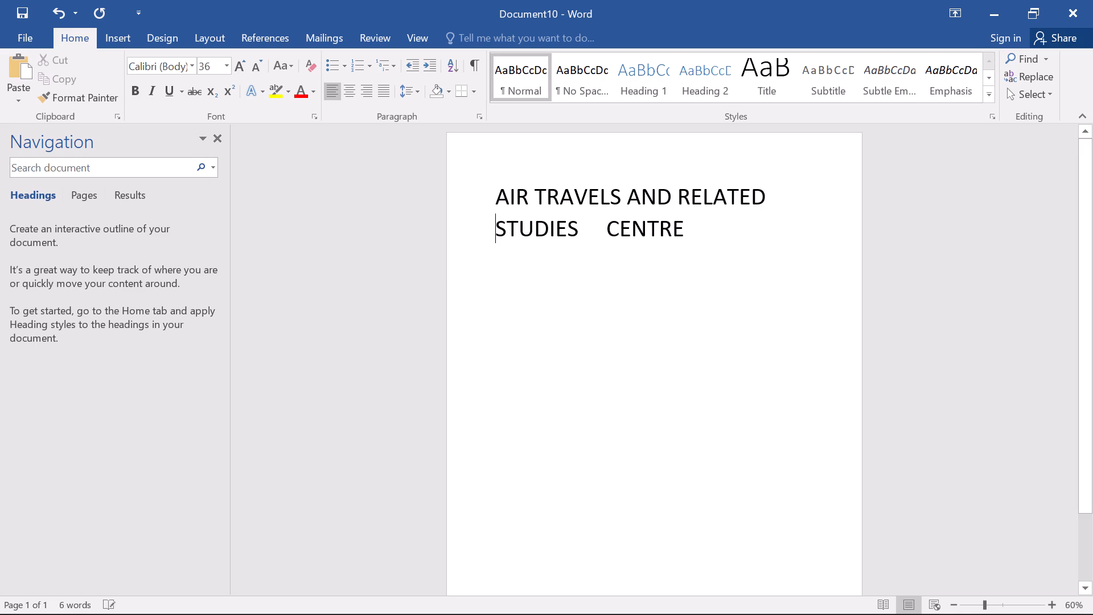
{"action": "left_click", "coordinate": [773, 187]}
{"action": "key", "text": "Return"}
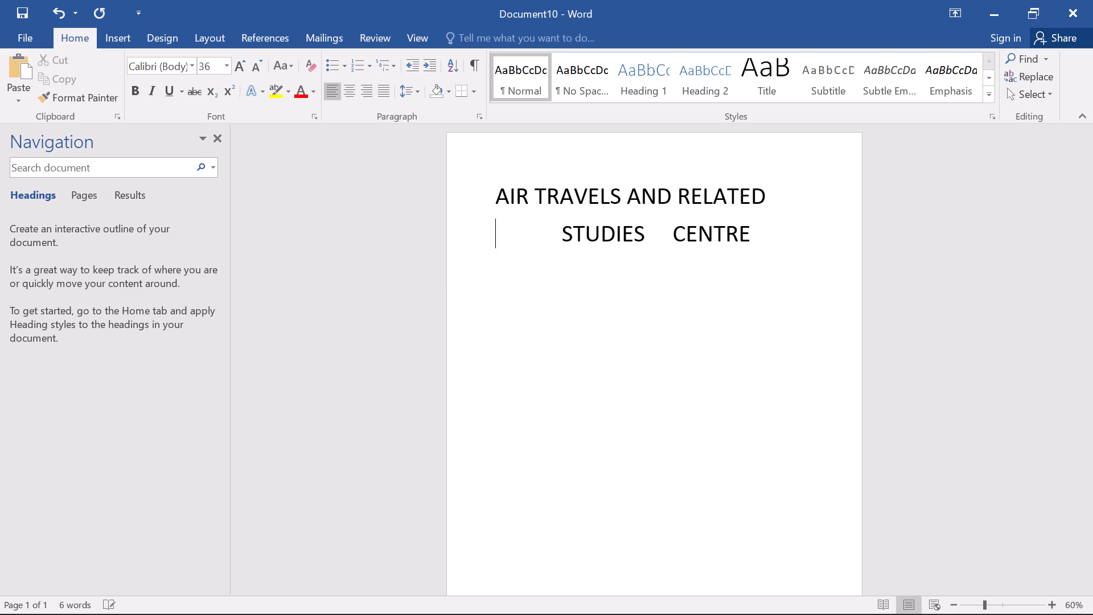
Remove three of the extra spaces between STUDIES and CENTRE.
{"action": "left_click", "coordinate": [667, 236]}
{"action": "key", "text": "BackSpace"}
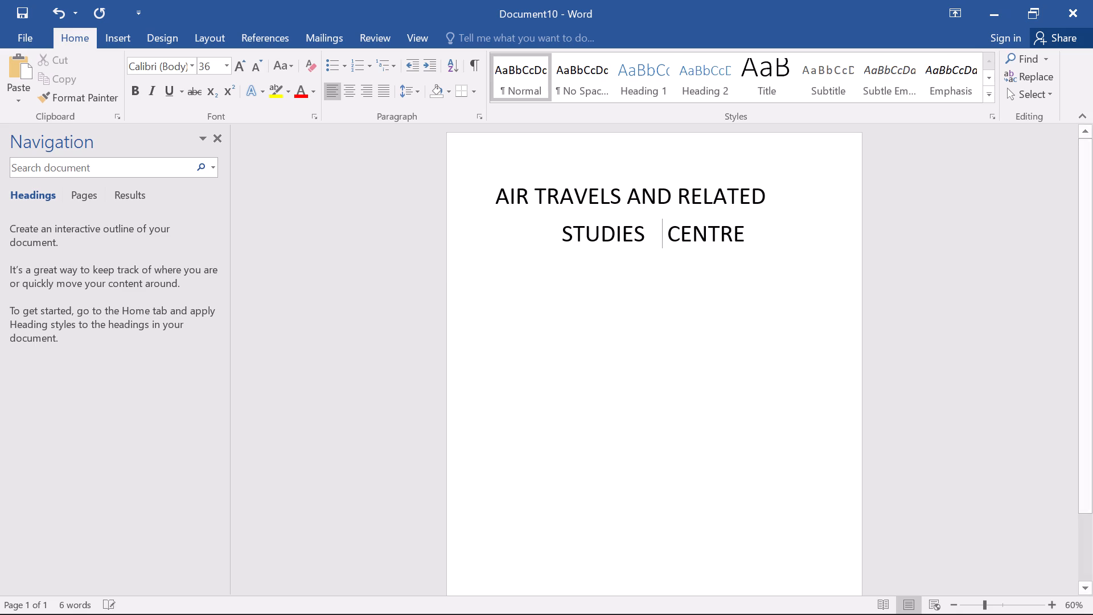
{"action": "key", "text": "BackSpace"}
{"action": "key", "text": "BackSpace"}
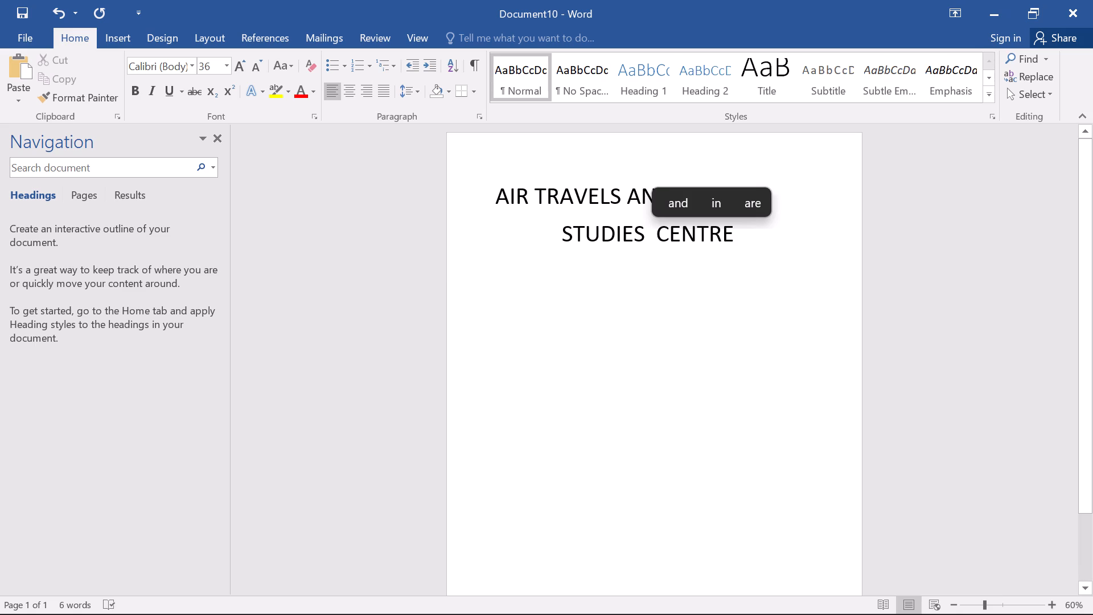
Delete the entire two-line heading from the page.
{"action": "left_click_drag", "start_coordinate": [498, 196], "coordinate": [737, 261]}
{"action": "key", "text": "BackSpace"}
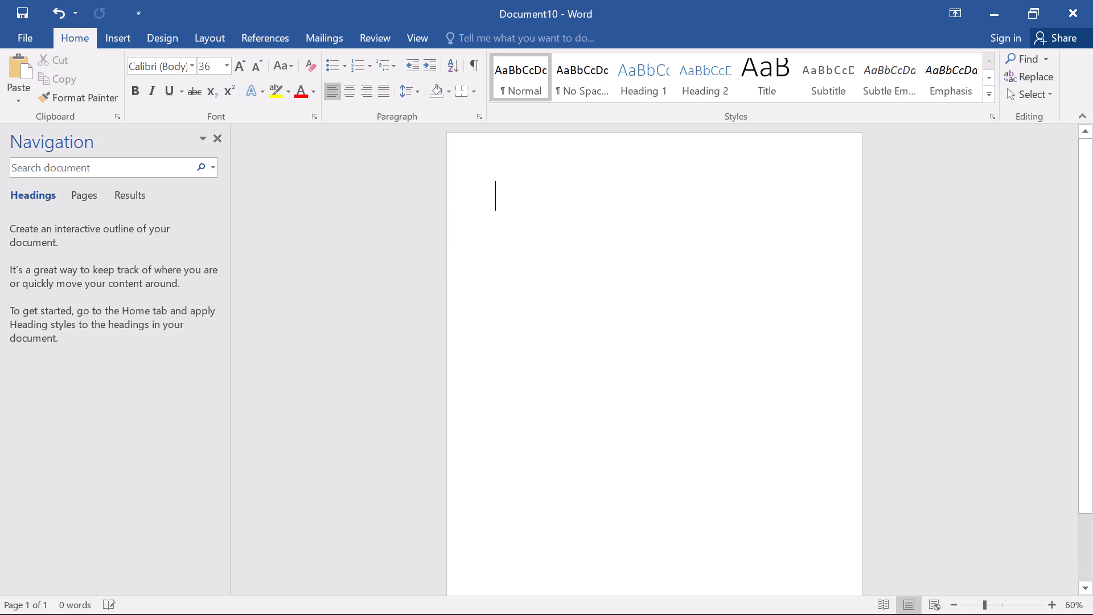
Choose a different font for the text on the empty page.
{"action": "left_click", "coordinate": [228, 72]}
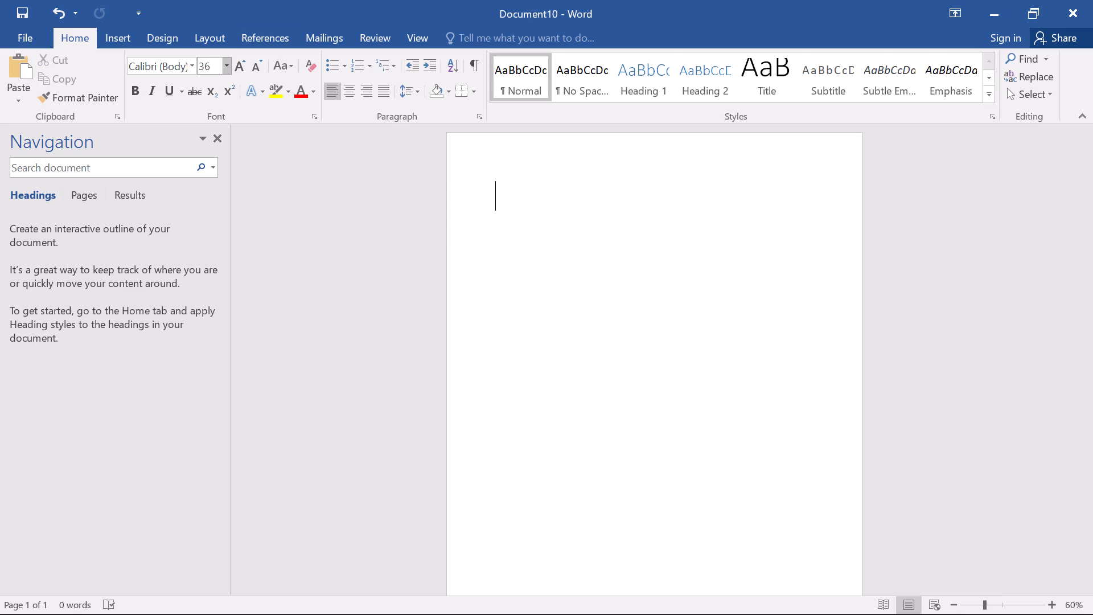
{"action": "left_click", "coordinate": [185, 61]}
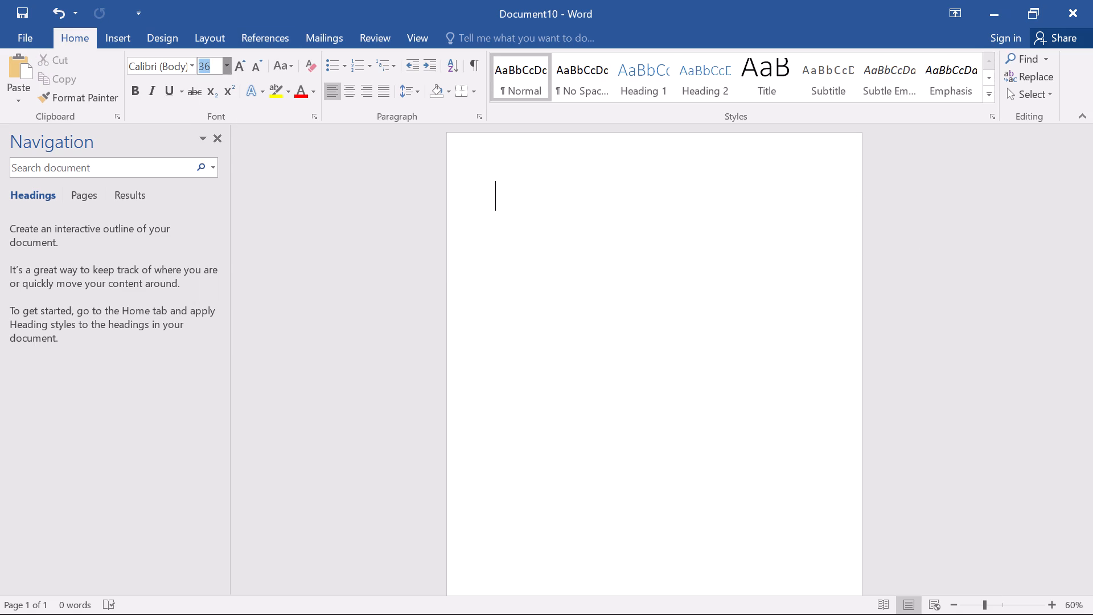
{"action": "left_click", "coordinate": [189, 62]}
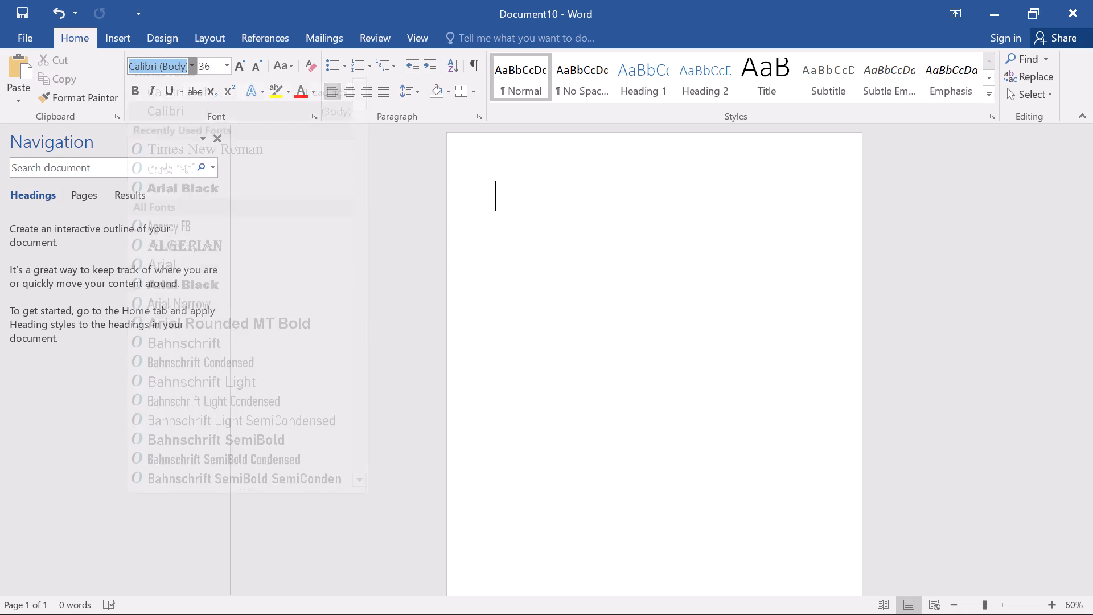
{"action": "scroll", "coordinate": [222, 363], "scroll_direction": "down", "scroll_amount": 7}
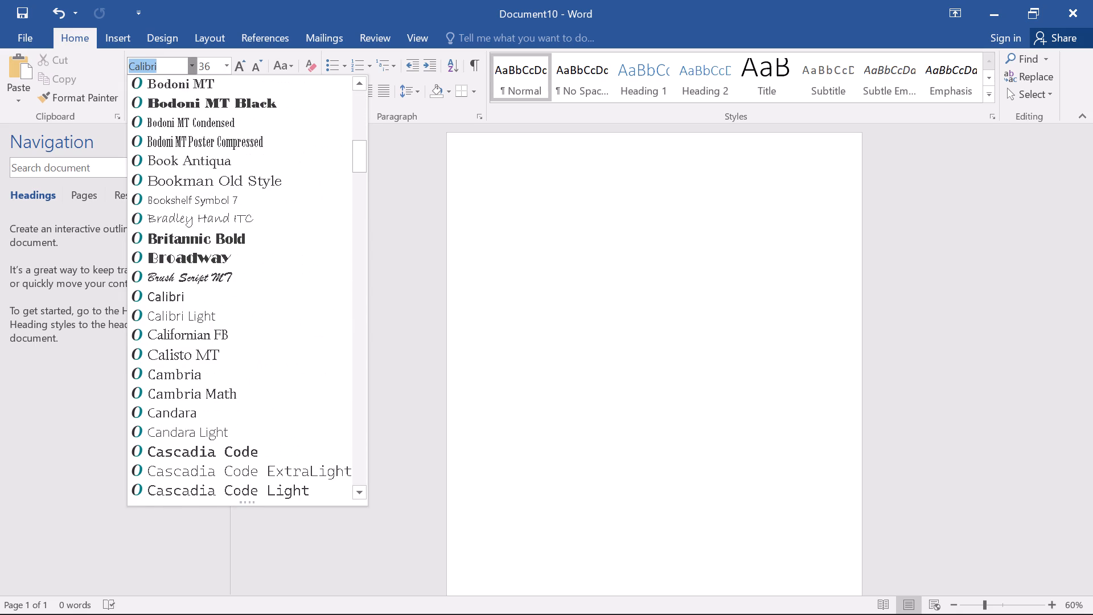
{"action": "scroll", "coordinate": [222, 363], "scroll_direction": "down", "scroll_amount": 4}
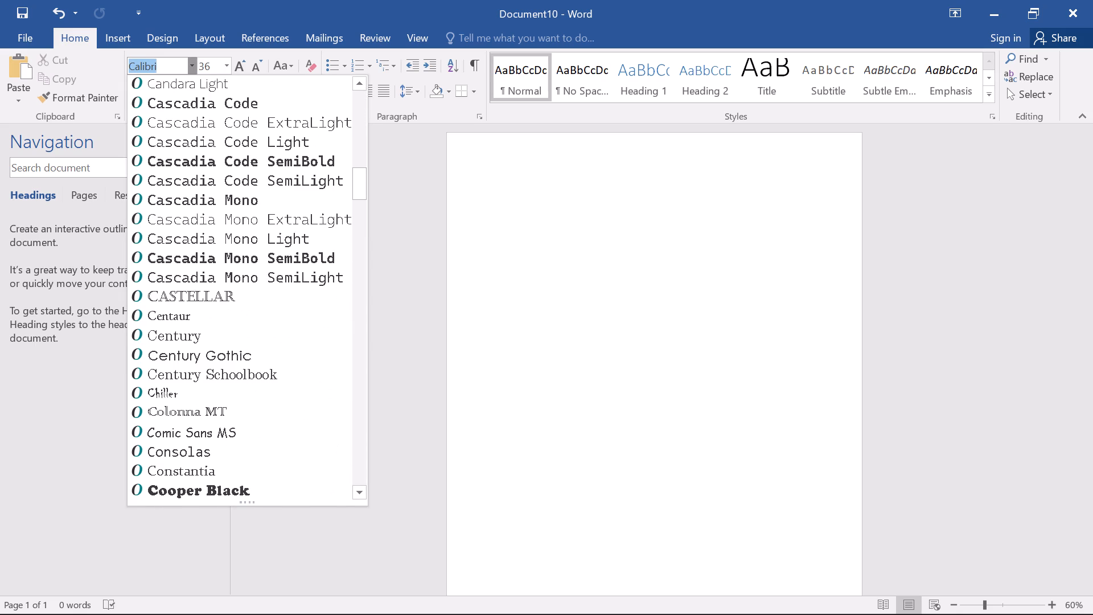
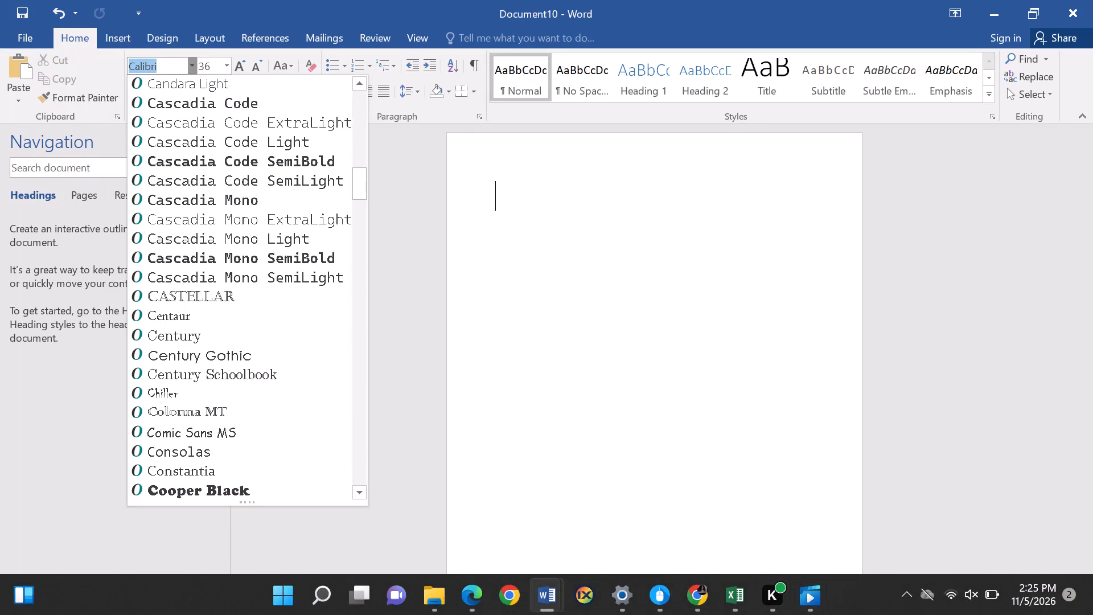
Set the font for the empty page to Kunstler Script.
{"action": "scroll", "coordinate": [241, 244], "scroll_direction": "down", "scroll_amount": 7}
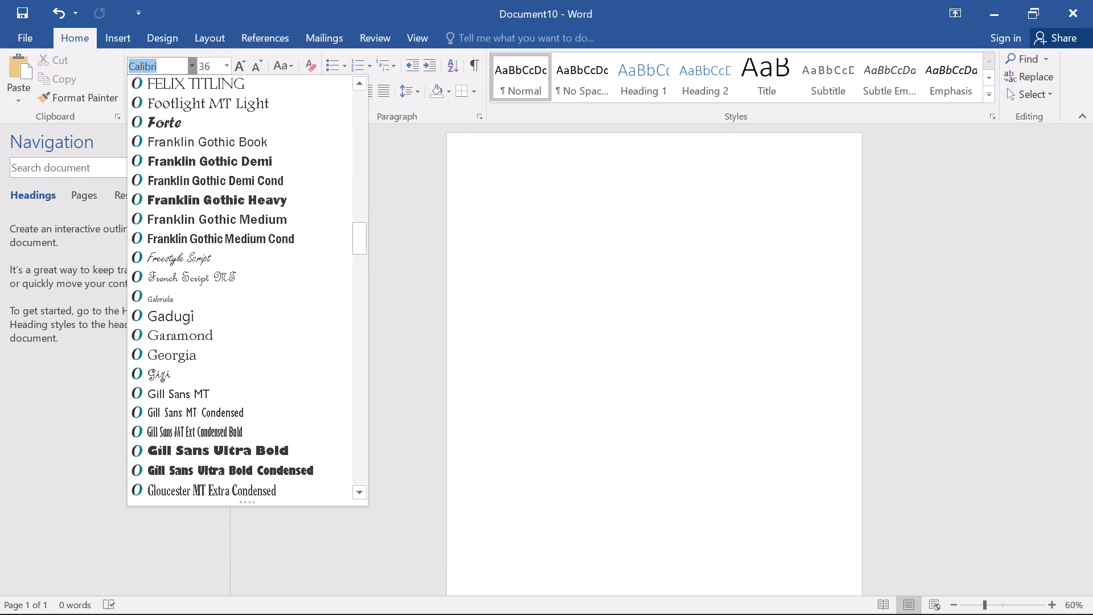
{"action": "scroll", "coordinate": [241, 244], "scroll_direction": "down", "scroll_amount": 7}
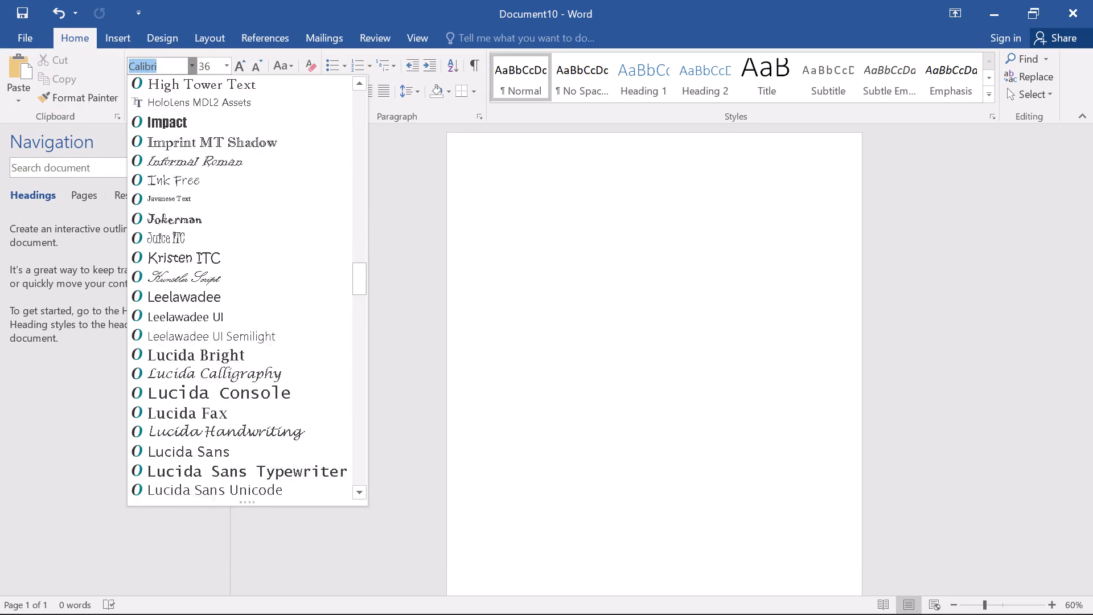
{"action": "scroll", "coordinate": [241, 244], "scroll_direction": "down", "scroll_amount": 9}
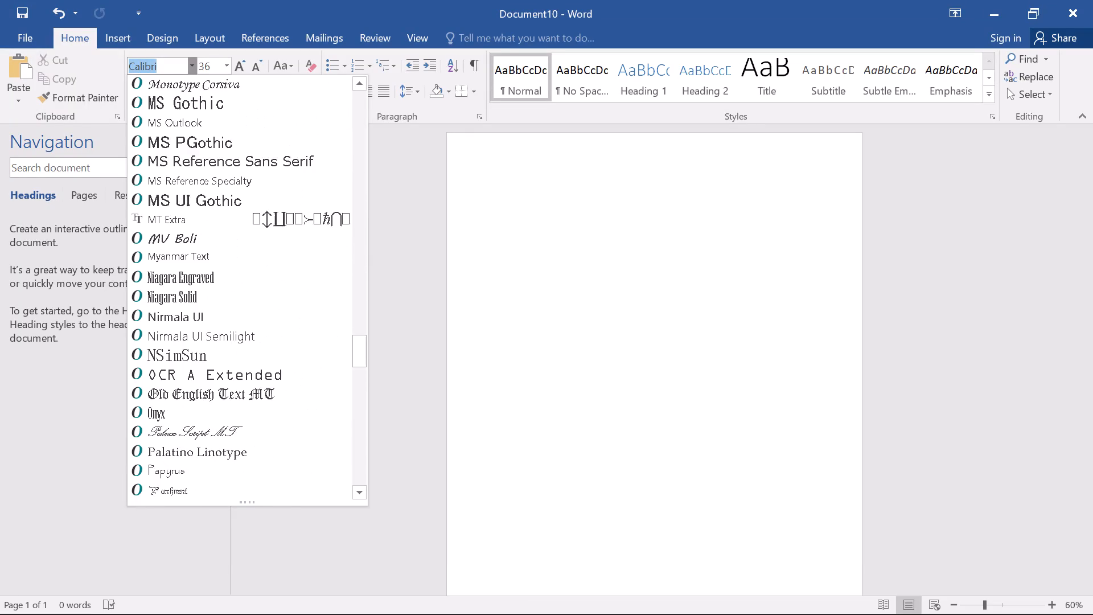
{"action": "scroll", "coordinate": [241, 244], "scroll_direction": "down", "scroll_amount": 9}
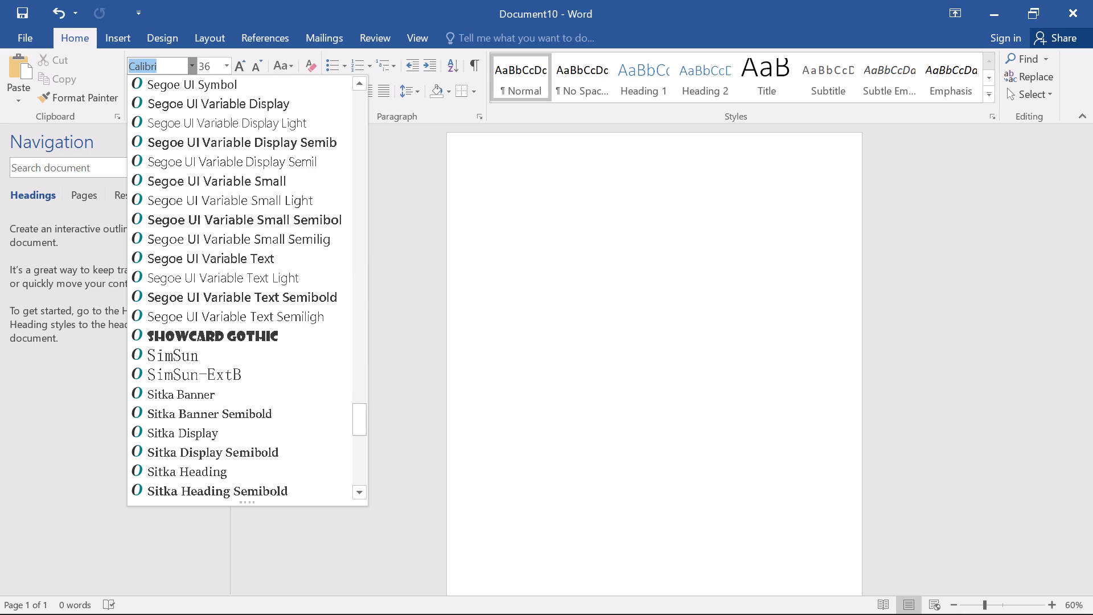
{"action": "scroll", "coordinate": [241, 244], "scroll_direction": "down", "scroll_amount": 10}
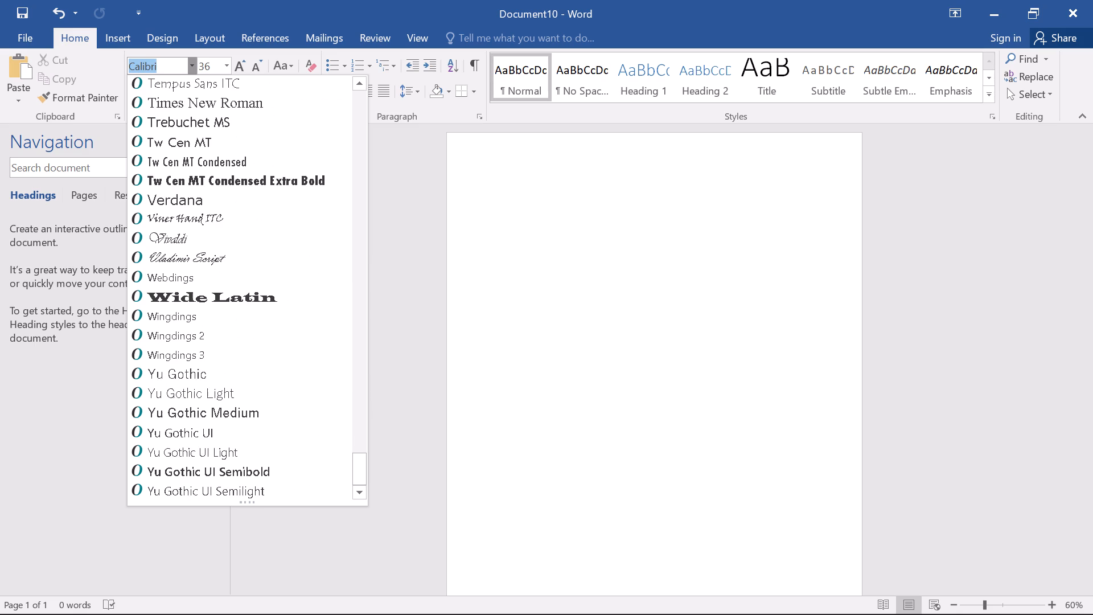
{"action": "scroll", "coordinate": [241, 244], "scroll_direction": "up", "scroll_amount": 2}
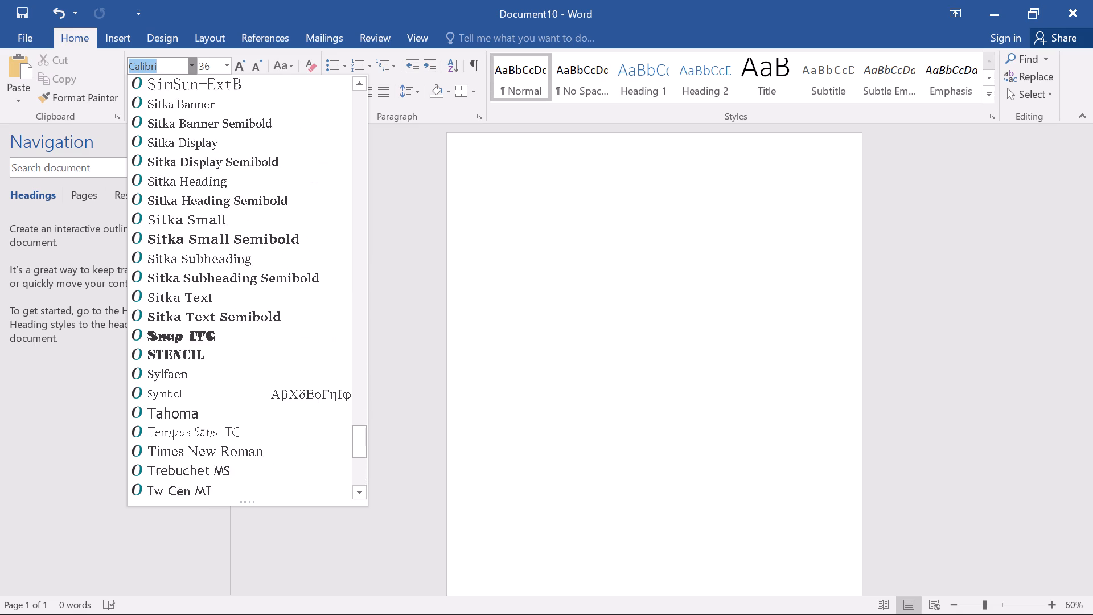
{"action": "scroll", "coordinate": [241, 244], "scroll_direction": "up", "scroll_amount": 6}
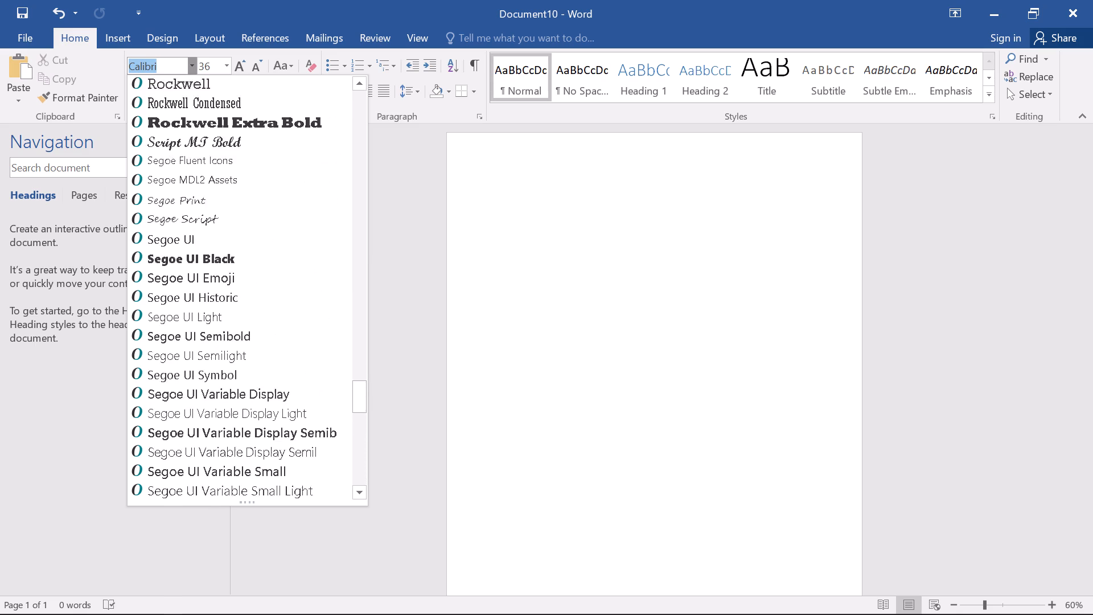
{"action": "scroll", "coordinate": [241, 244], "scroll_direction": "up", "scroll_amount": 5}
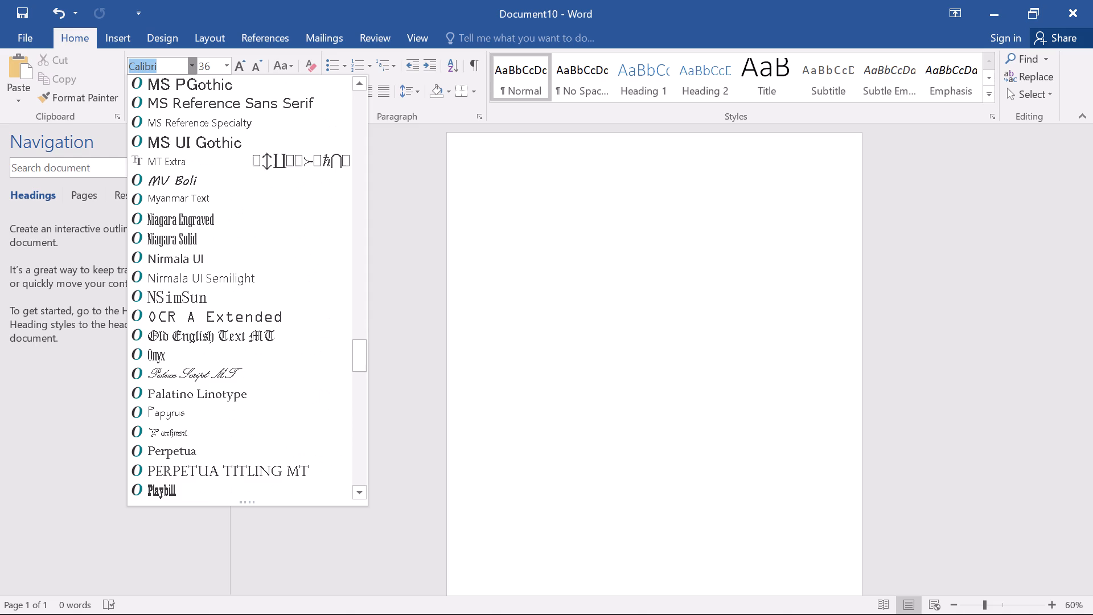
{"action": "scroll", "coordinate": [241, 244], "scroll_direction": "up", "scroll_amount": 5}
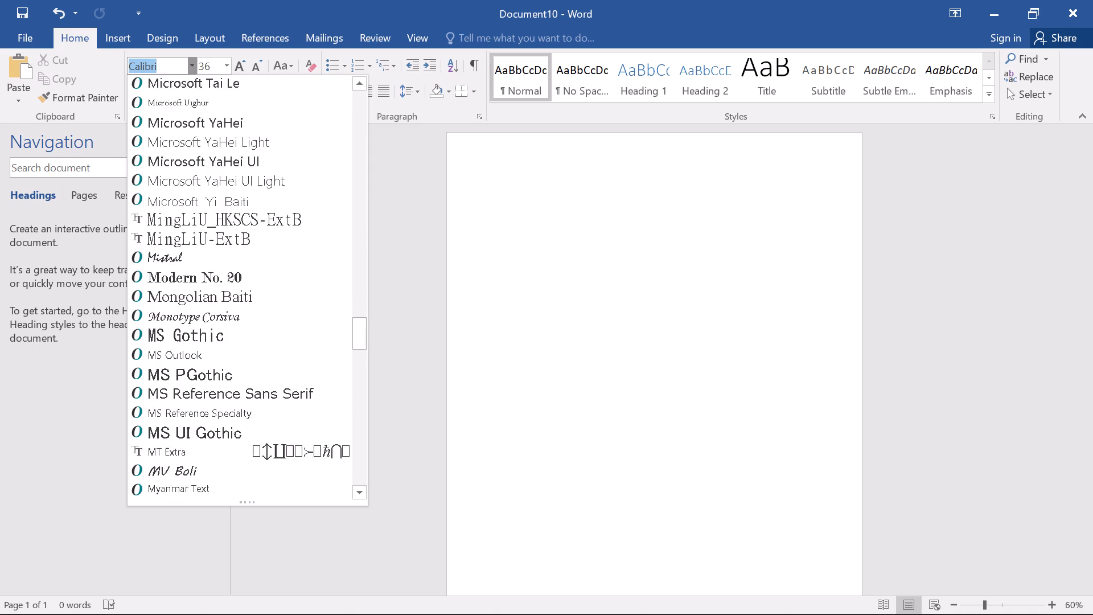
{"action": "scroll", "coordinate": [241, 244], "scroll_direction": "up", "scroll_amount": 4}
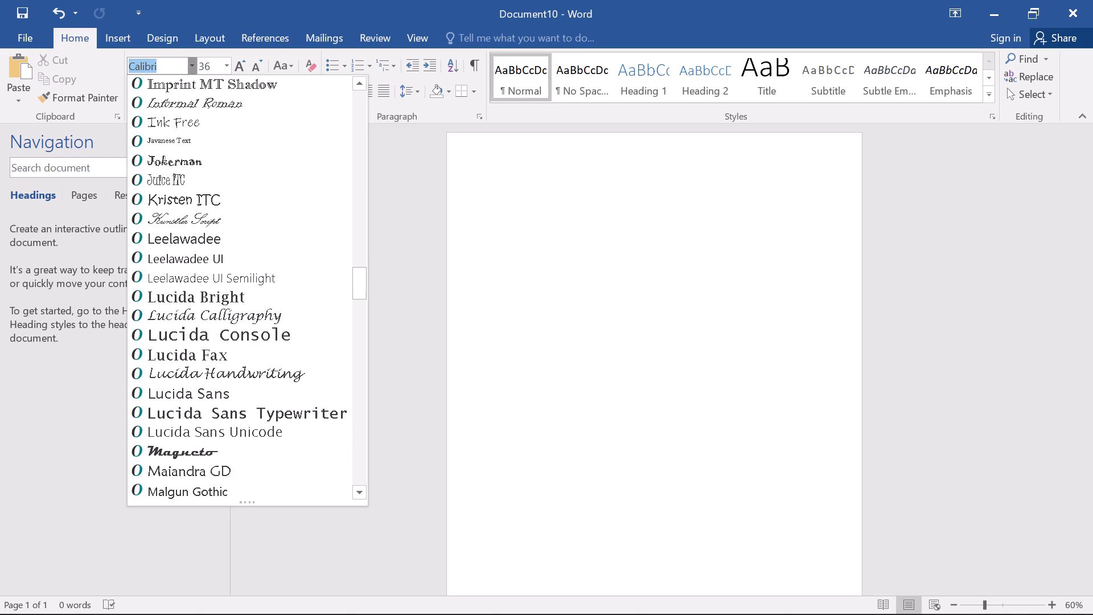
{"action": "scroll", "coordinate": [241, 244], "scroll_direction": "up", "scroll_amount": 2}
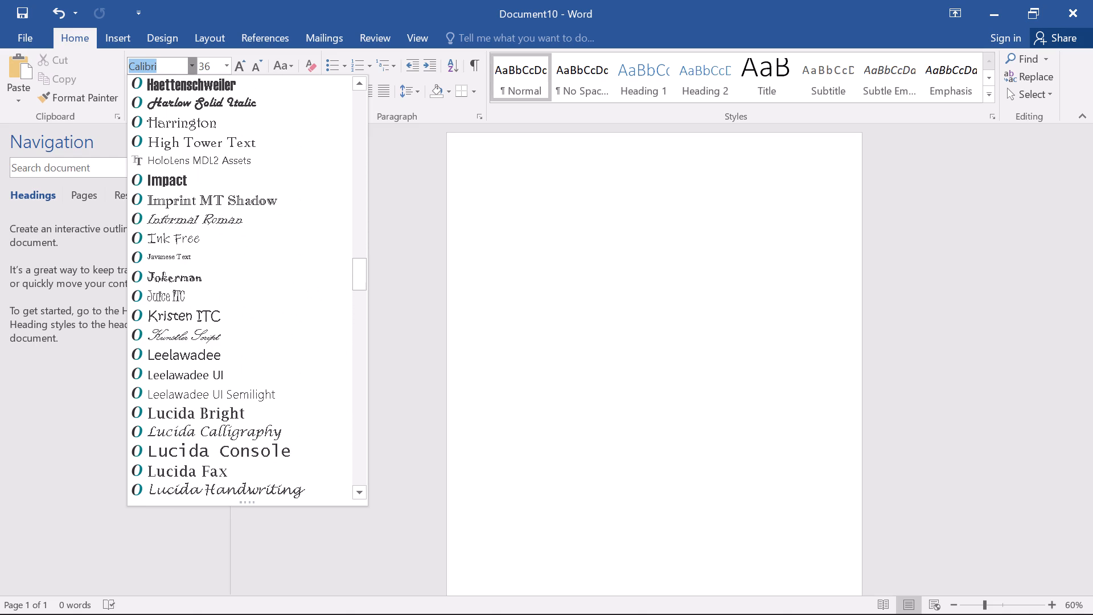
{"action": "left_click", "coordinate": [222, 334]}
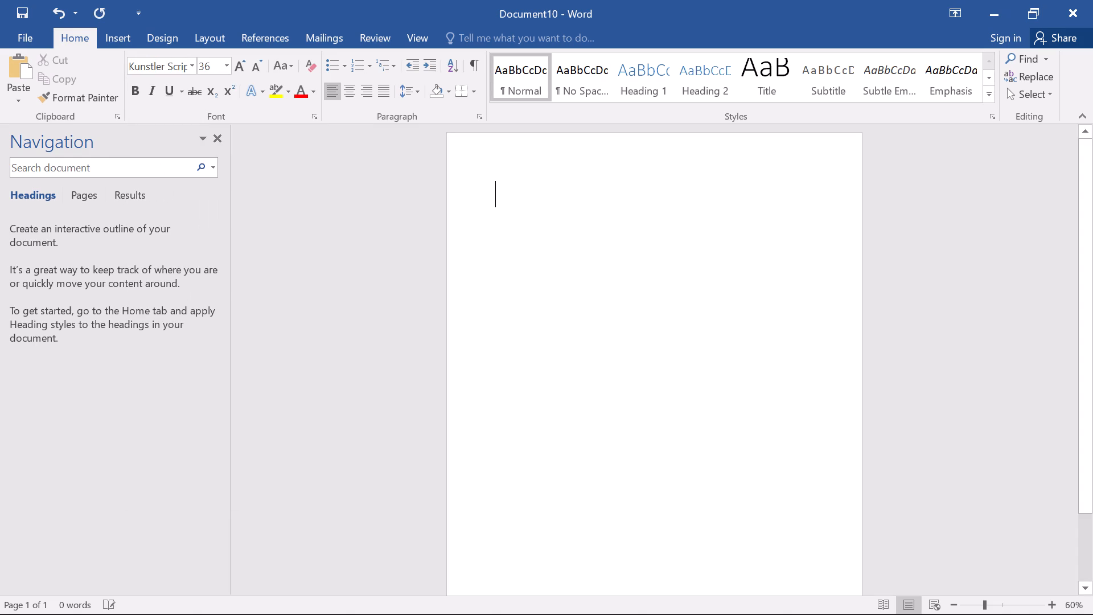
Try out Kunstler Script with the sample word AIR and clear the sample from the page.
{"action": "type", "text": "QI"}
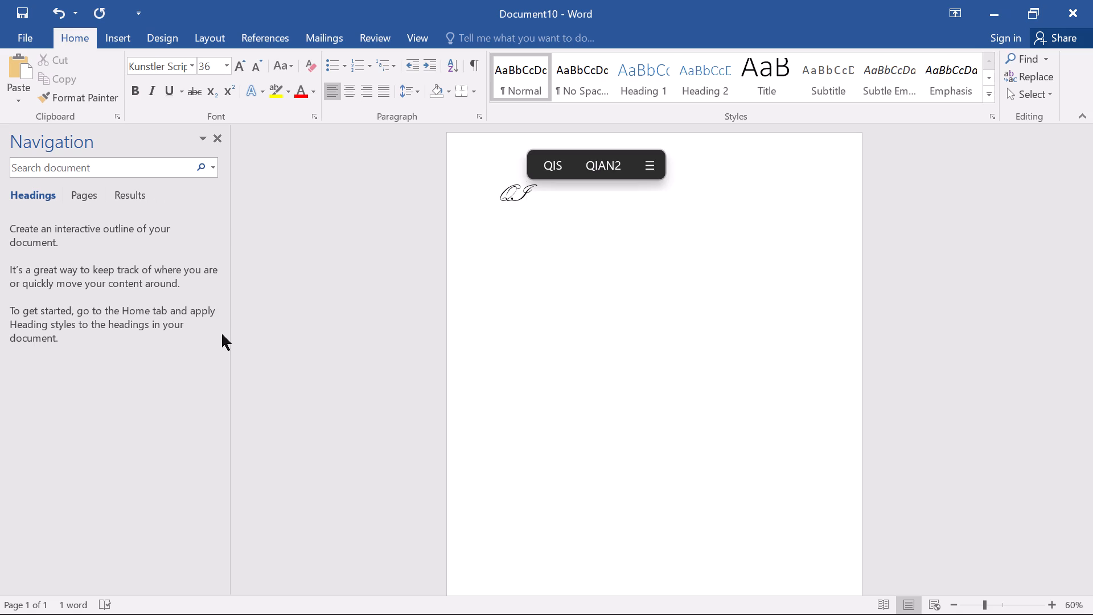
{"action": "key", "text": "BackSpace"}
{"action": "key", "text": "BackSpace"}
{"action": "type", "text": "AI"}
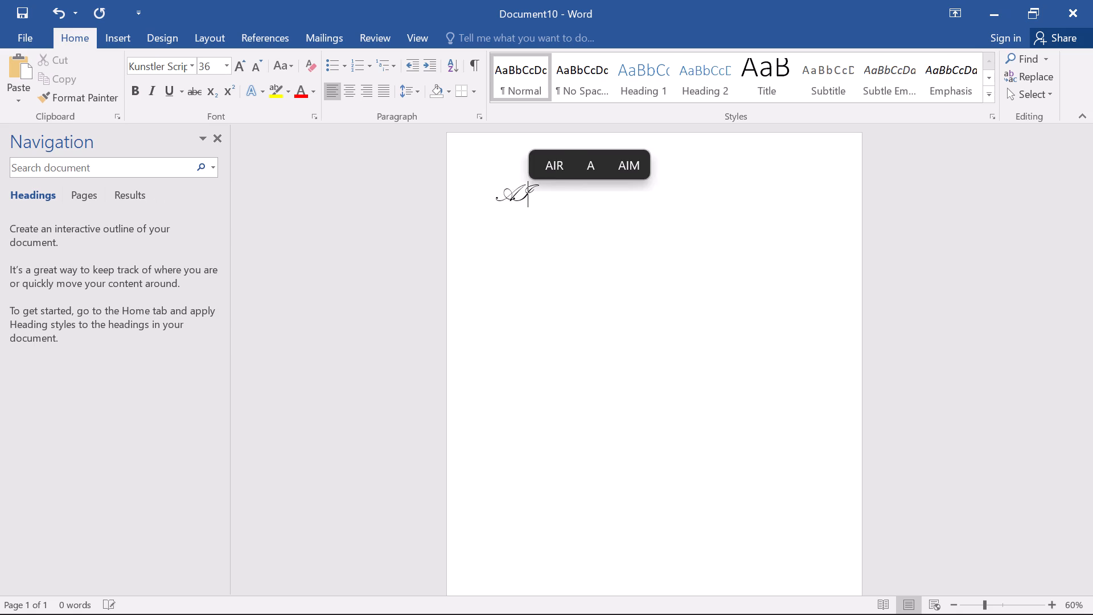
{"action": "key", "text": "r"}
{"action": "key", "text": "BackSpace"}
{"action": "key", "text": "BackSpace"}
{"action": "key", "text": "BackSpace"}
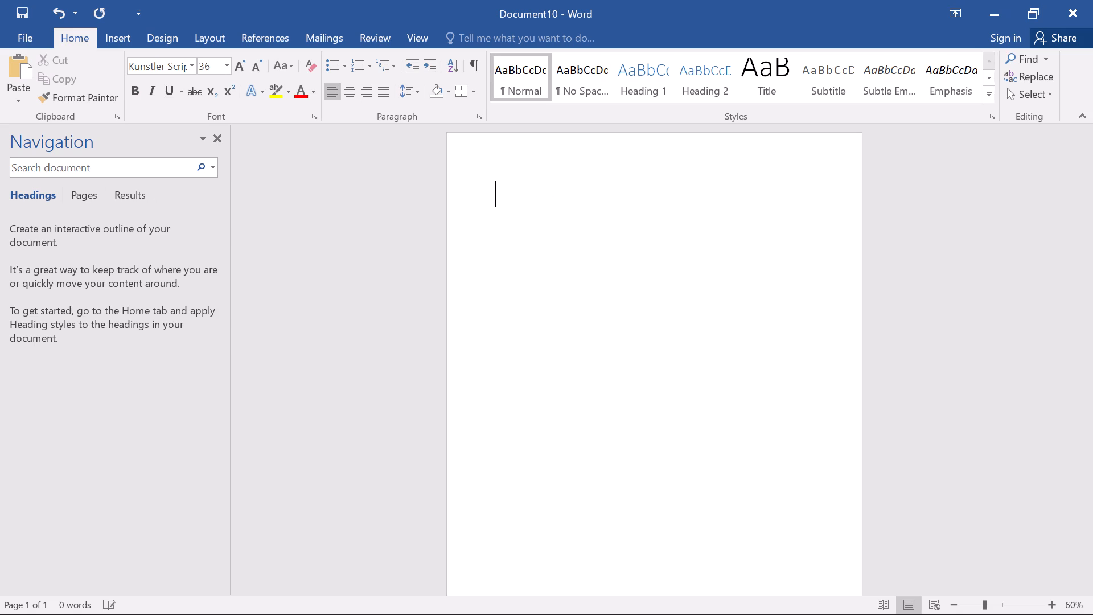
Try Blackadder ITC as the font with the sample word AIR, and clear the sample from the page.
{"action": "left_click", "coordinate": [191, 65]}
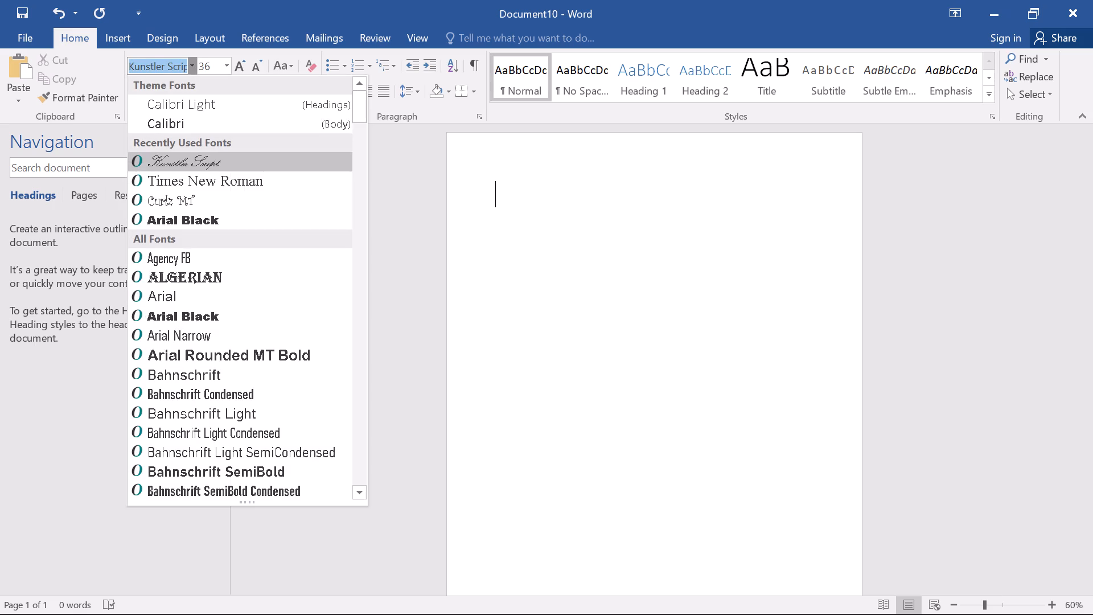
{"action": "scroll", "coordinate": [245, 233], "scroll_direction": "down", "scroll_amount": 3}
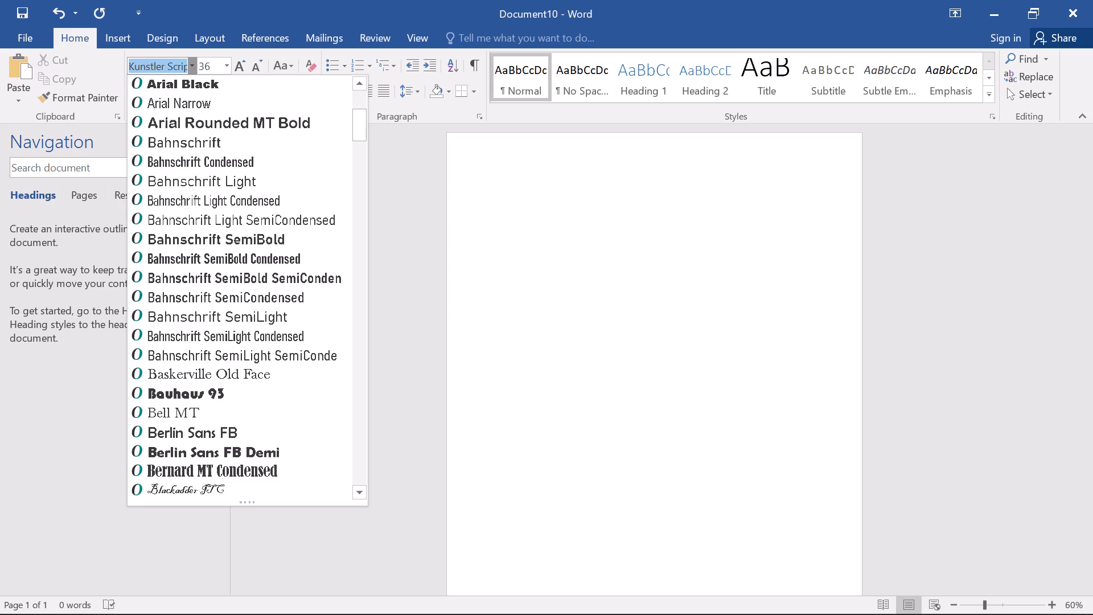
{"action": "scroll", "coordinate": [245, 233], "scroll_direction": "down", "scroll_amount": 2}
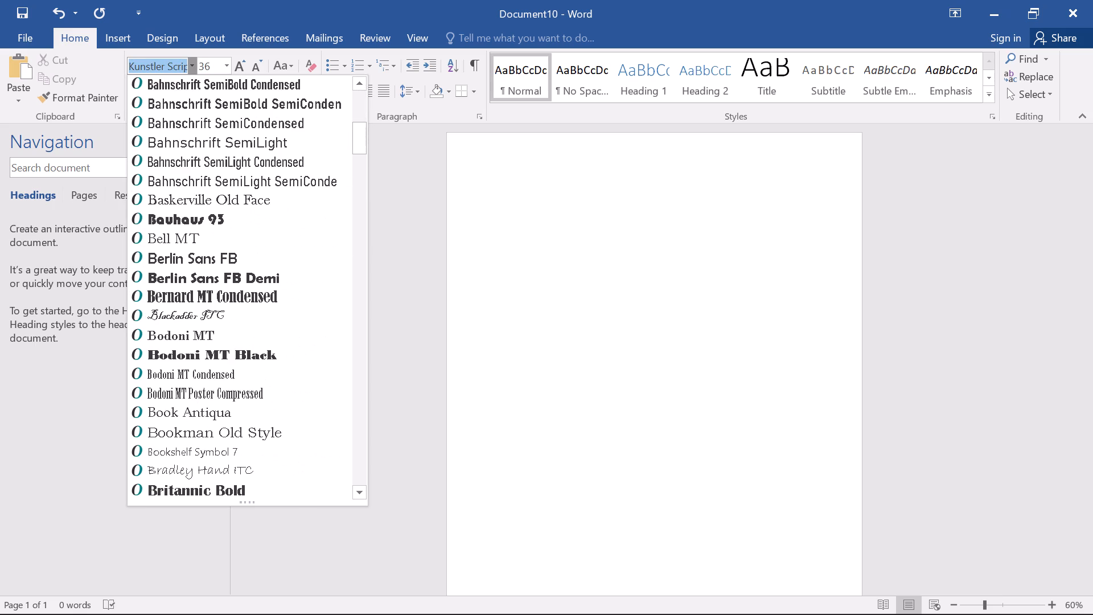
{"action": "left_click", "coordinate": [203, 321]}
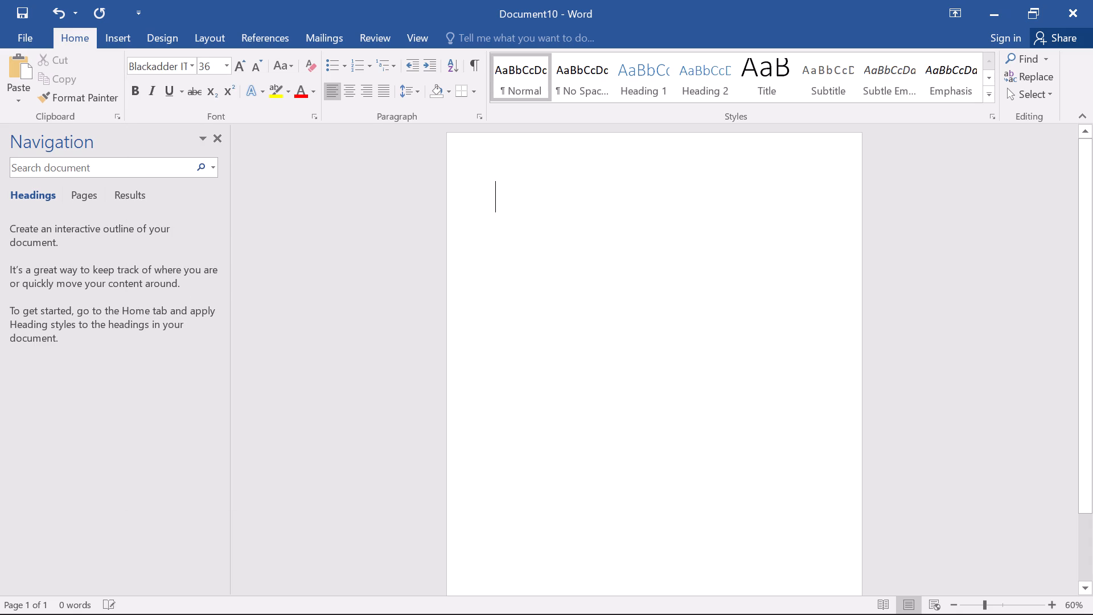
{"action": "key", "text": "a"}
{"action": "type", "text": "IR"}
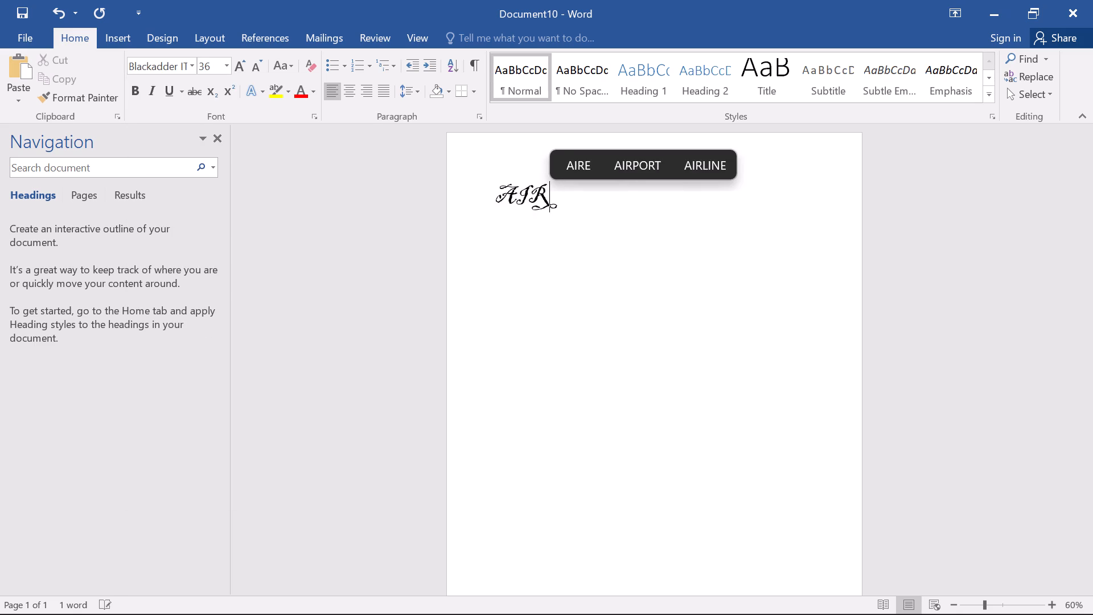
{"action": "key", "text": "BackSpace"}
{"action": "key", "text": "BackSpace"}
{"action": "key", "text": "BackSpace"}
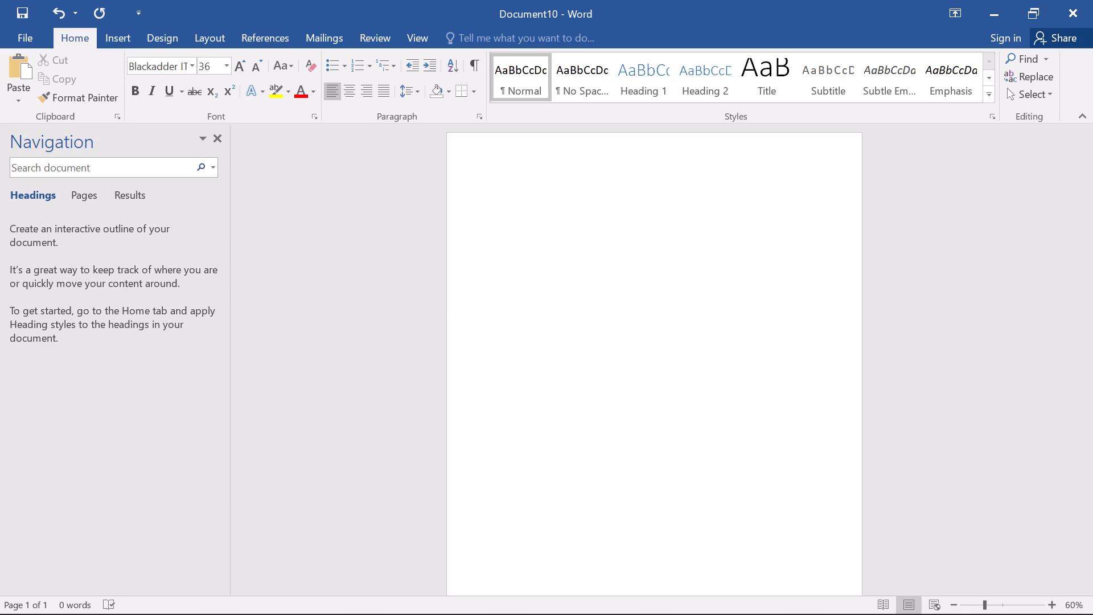
Set the font for the empty page to Harlow Solid Italic.
{"action": "left_click", "coordinate": [191, 70]}
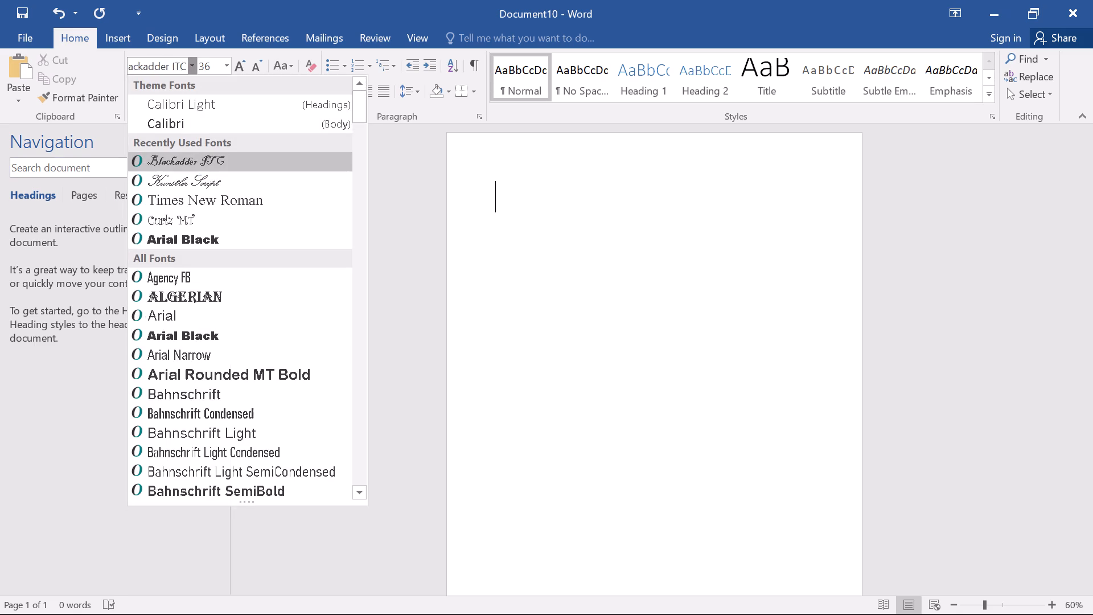
{"action": "scroll", "coordinate": [204, 323], "scroll_direction": "down", "scroll_amount": 2}
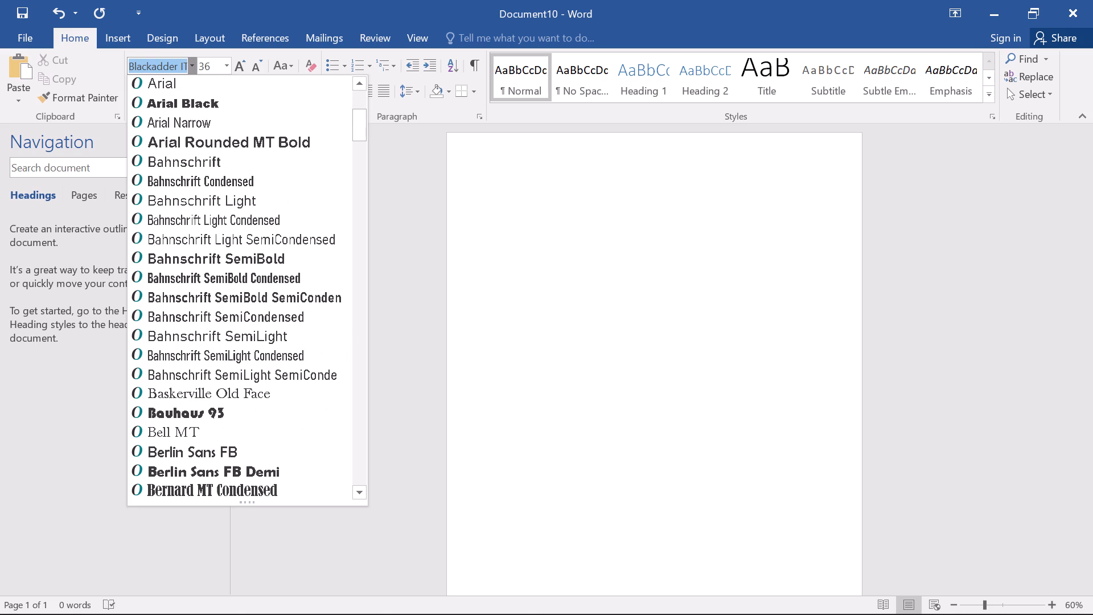
{"action": "scroll", "coordinate": [204, 323], "scroll_direction": "down", "scroll_amount": 4}
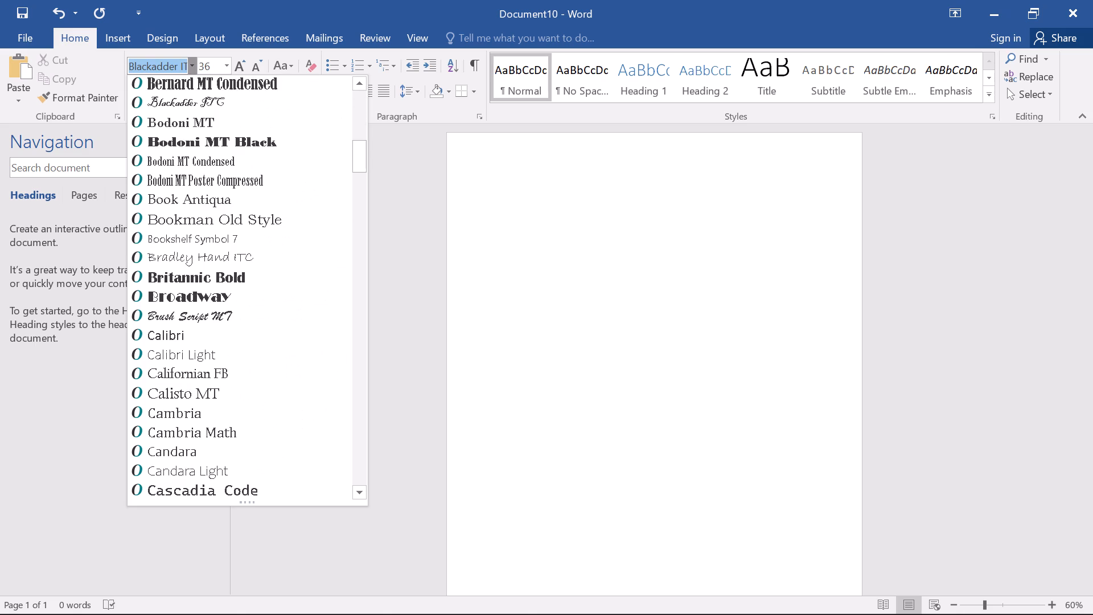
{"action": "scroll", "coordinate": [204, 323], "scroll_direction": "down", "scroll_amount": 2}
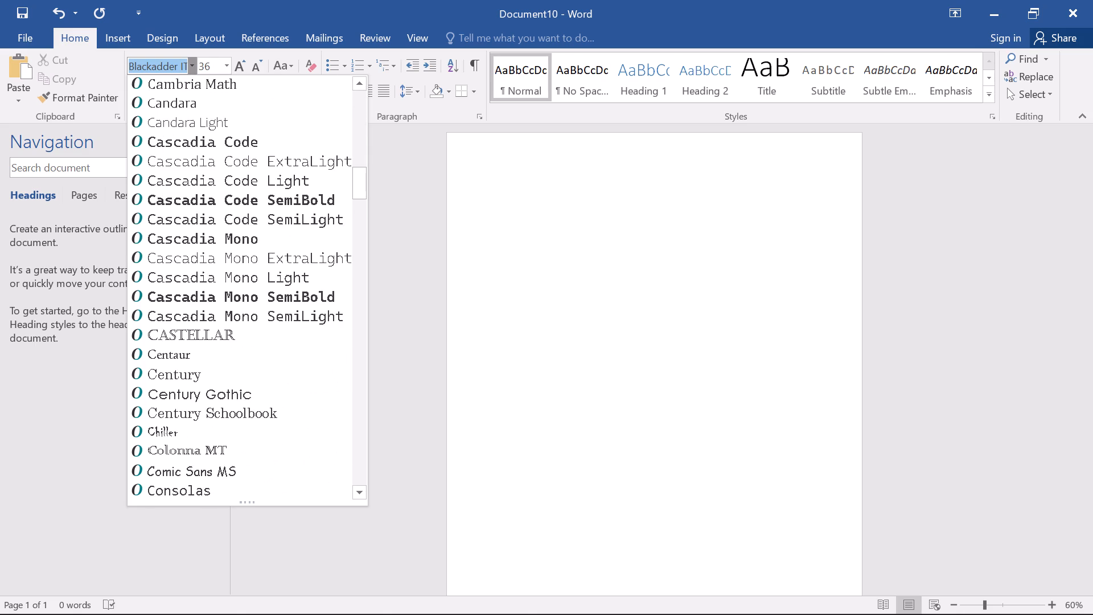
{"action": "scroll", "coordinate": [204, 323], "scroll_direction": "down", "scroll_amount": 3}
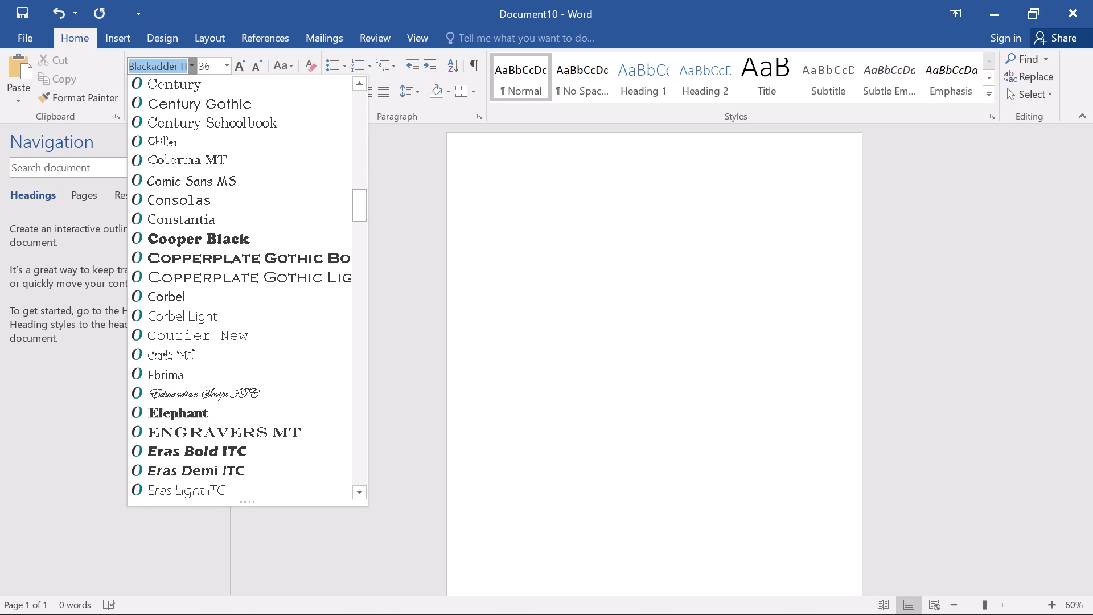
{"action": "scroll", "coordinate": [204, 323], "scroll_direction": "down", "scroll_amount": 2}
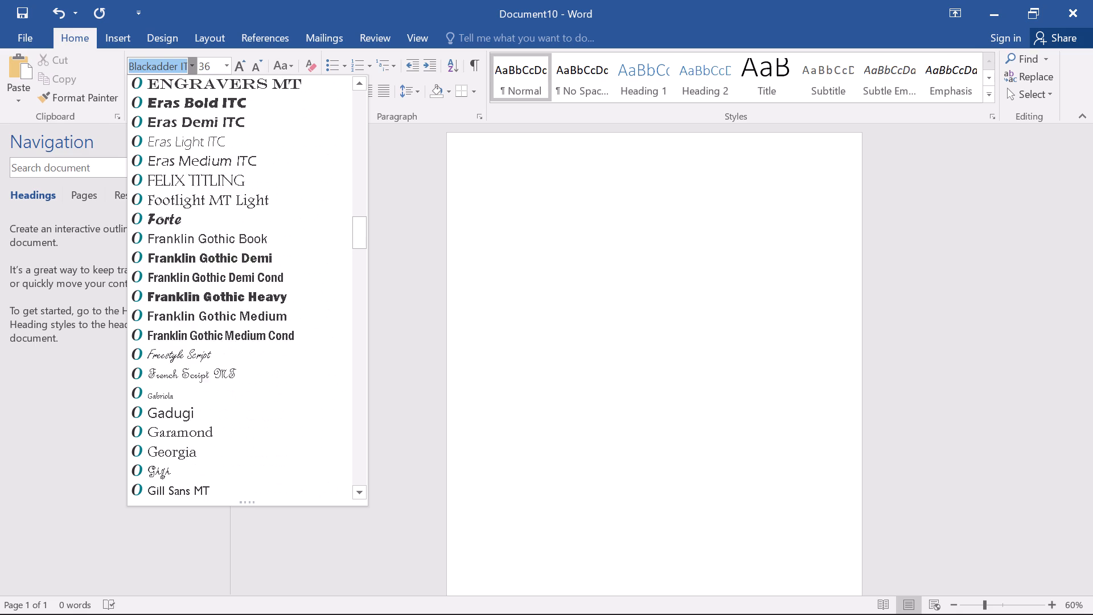
{"action": "scroll", "coordinate": [204, 323], "scroll_direction": "down", "scroll_amount": 3}
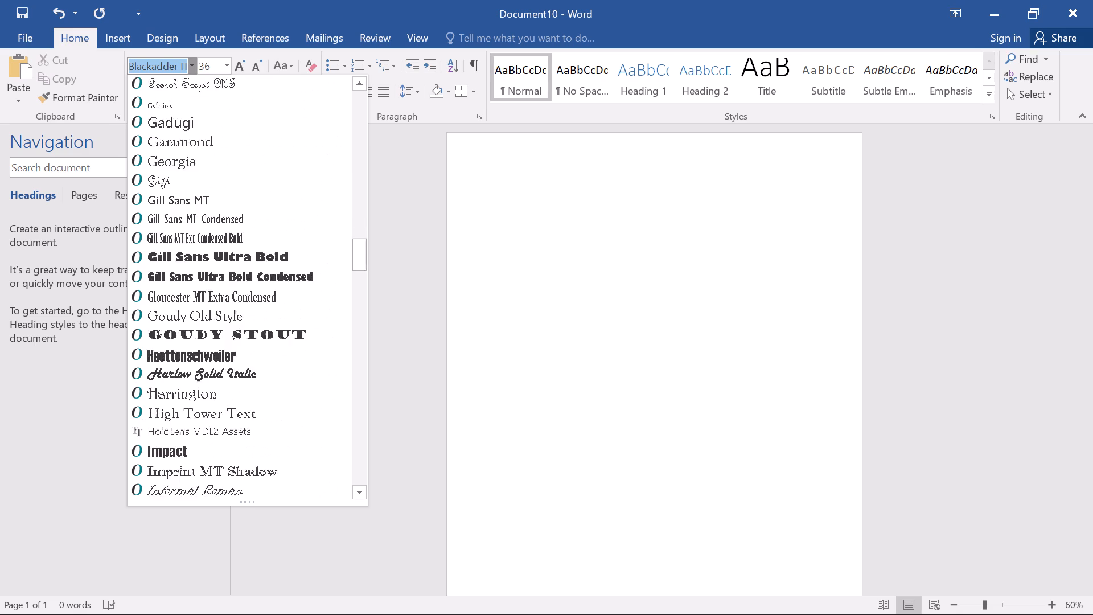
{"action": "scroll", "coordinate": [204, 323], "scroll_direction": "down", "scroll_amount": 1}
{"action": "left_click", "coordinate": [216, 312]}
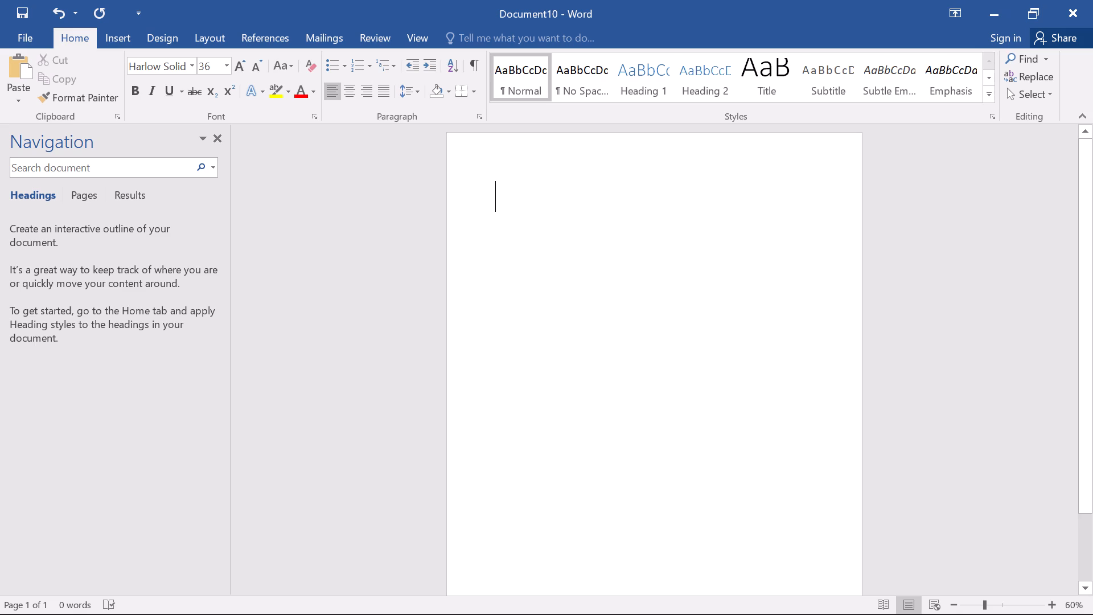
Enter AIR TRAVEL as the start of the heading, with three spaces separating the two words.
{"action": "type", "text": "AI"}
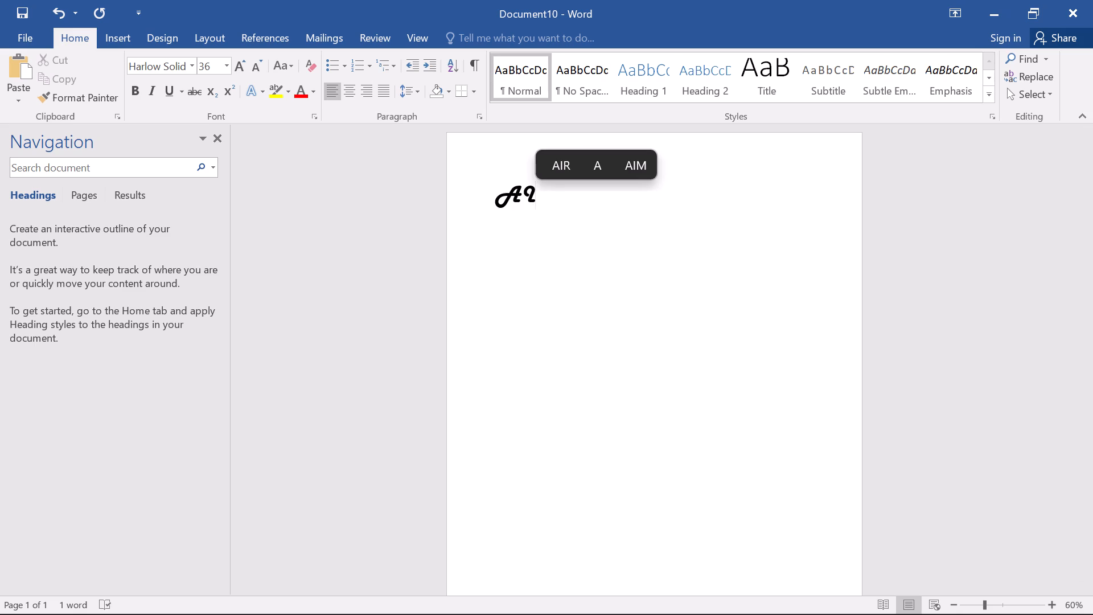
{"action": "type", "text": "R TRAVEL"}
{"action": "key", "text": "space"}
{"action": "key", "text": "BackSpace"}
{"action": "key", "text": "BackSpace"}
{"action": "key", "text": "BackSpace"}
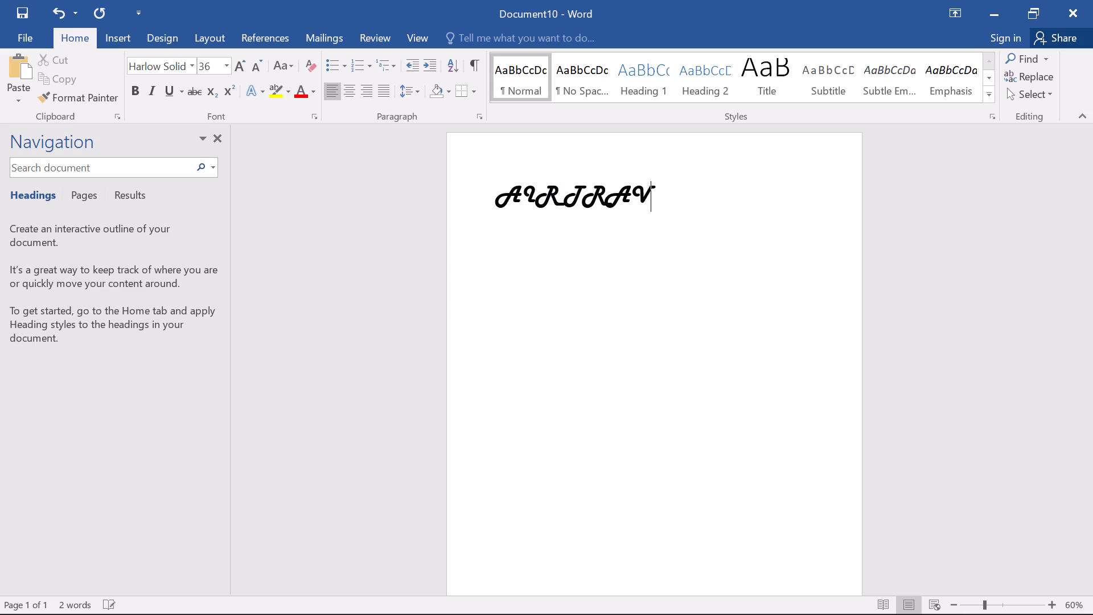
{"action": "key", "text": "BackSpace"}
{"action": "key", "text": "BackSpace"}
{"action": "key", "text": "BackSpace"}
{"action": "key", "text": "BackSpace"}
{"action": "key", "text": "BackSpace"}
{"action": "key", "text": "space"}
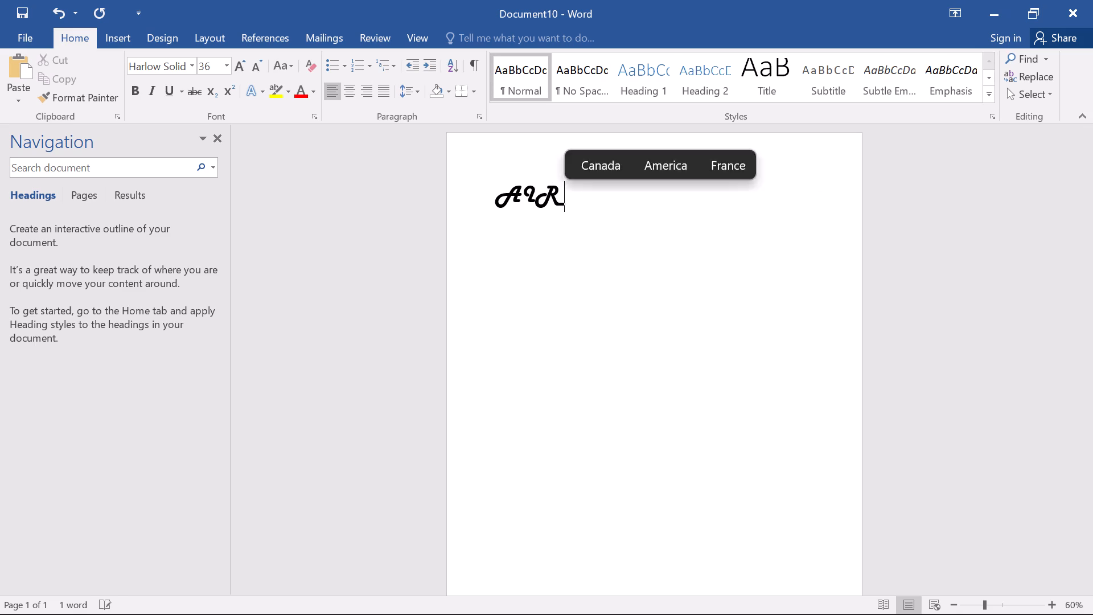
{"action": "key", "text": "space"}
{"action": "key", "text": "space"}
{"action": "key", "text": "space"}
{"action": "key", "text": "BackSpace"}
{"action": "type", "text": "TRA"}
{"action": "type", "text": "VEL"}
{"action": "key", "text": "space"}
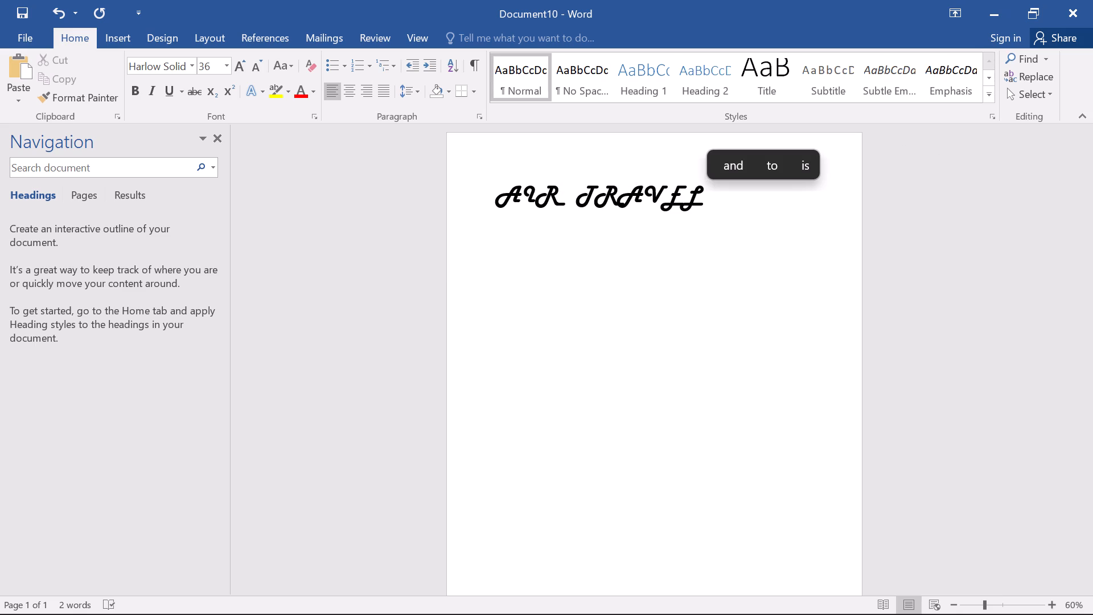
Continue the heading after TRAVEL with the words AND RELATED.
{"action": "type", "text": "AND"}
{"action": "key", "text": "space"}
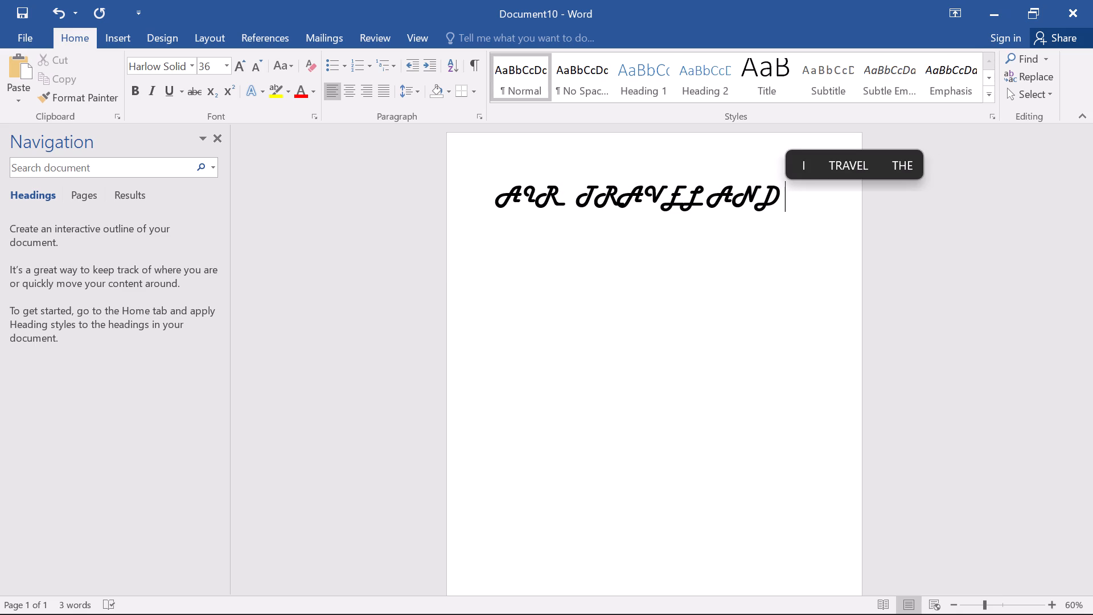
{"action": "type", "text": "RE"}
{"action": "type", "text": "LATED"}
Delete the entire AIR TRAVEL AND RELATED heading text so the page is empty.
{"action": "key", "text": "BackSpace"}
{"action": "key", "text": "BackSpace"}
{"action": "key", "text": "BackSpace"}
{"action": "key", "text": "BackSpace"}
{"action": "key", "text": "BackSpace"}
{"action": "key", "text": "BackSpace"}
{"action": "key", "text": "BackSpace"}
{"action": "key", "text": "BackSpace"}
{"action": "key", "text": "BackSpace"}
{"action": "key", "text": "BackSpace"}
{"action": "key", "text": "BackSpace"}
{"action": "key", "text": "BackSpace"}
{"action": "key", "text": "BackSpace"}
{"action": "key", "text": "BackSpace"}
{"action": "key", "text": "BackSpace"}
{"action": "key", "text": "BackSpace"}
{"action": "key", "text": "BackSpace"}
{"action": "key", "text": "BackSpace"}
{"action": "key", "text": "BackSpace"}
{"action": "key", "text": "BackSpace"}
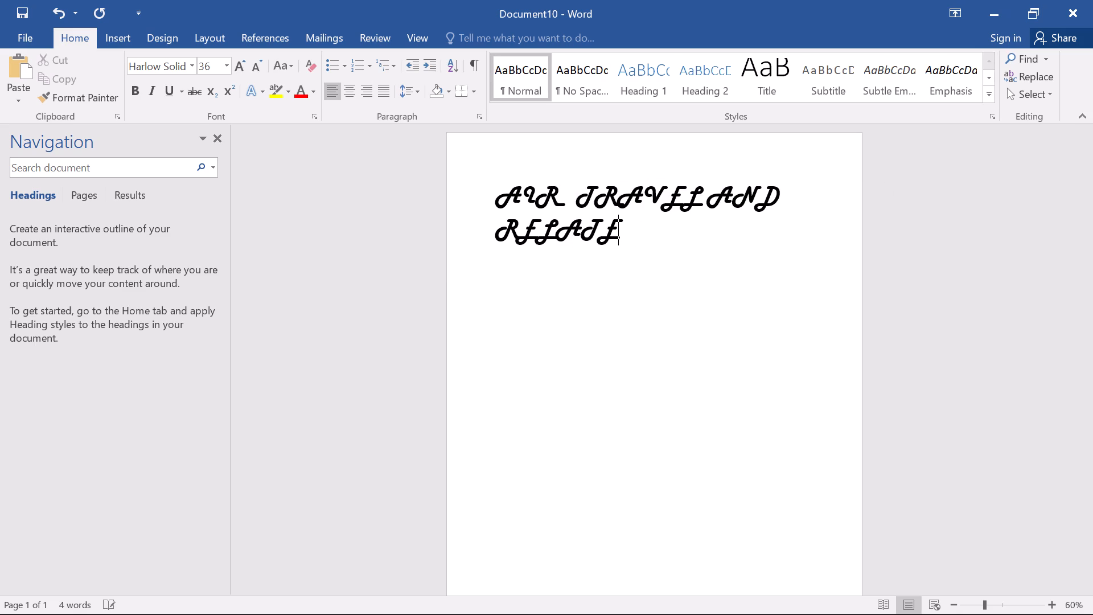
{"action": "key", "text": "BackSpace"}
{"action": "key", "text": "BackSpace"}
{"action": "key", "text": "BackSpace"}
{"action": "key", "text": "BackSpace"}
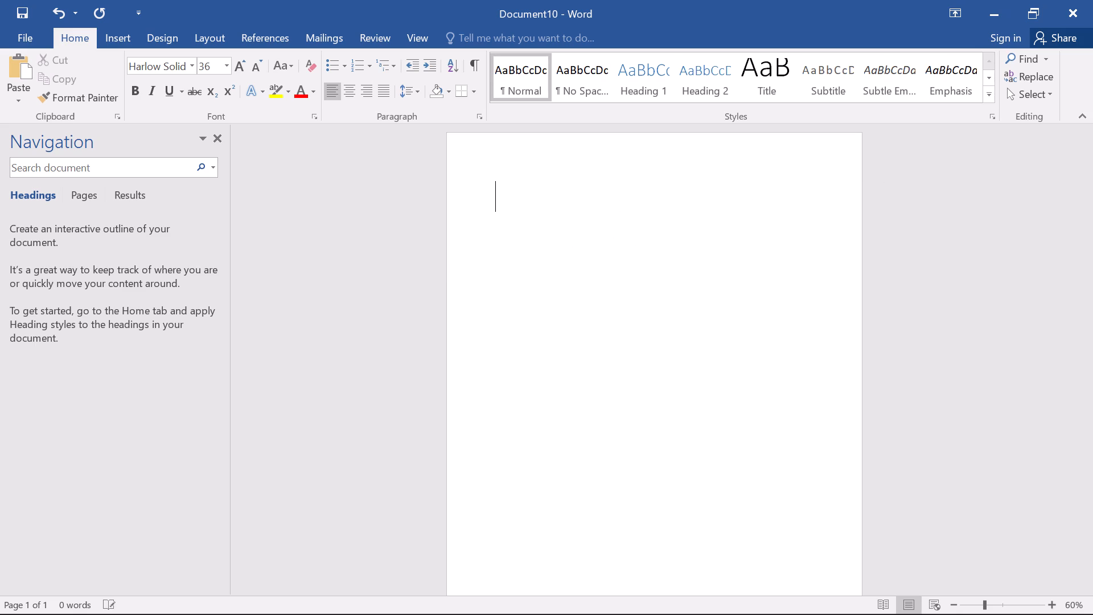
Set the font for the empty page to Brush Script MT.
{"action": "left_click", "coordinate": [188, 65]}
{"action": "scroll", "coordinate": [217, 272], "scroll_direction": "down", "scroll_amount": 1}
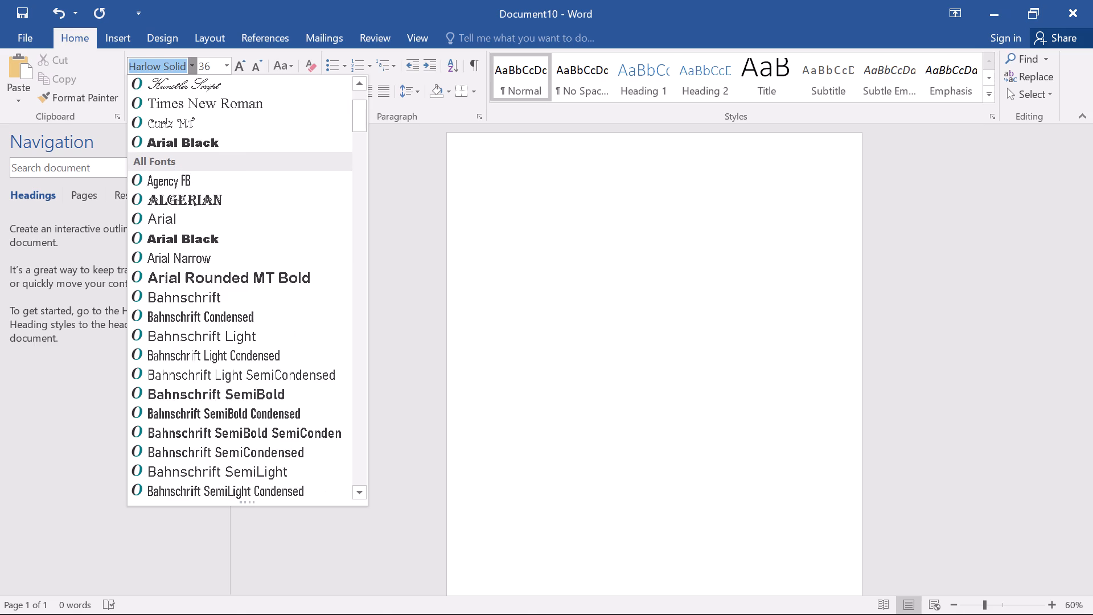
{"action": "scroll", "coordinate": [217, 272], "scroll_direction": "down", "scroll_amount": 4}
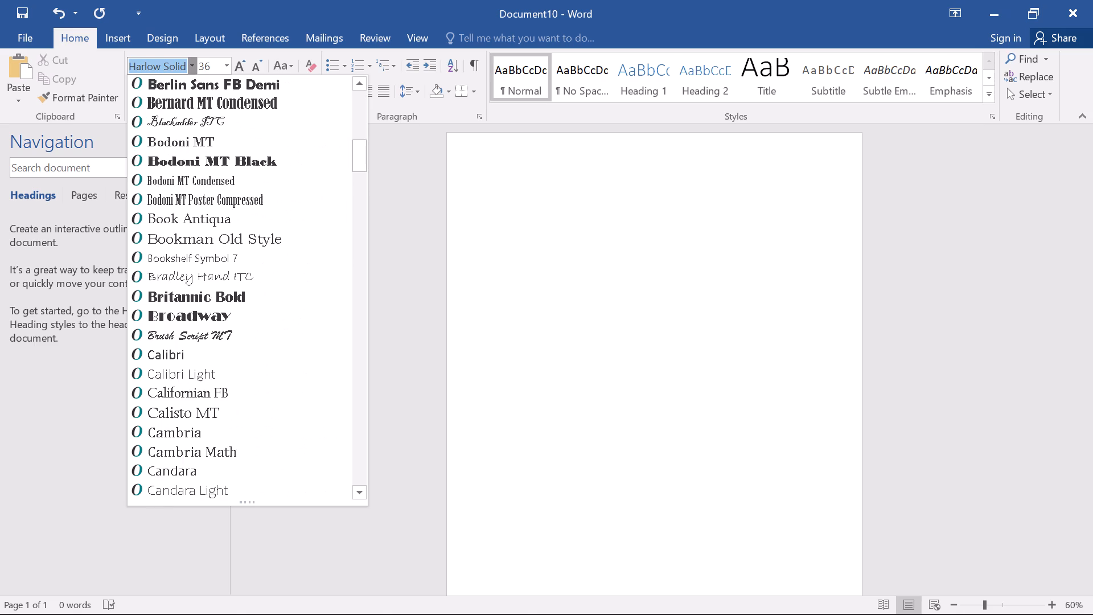
{"action": "scroll", "coordinate": [217, 272], "scroll_direction": "down", "scroll_amount": 1}
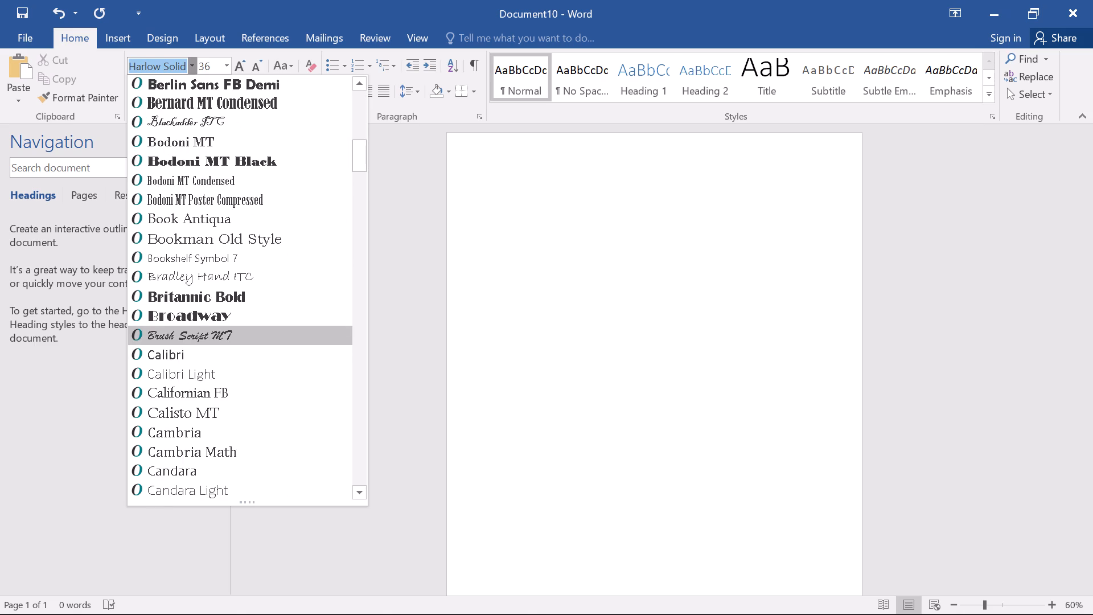
{"action": "left_click", "coordinate": [246, 332]}
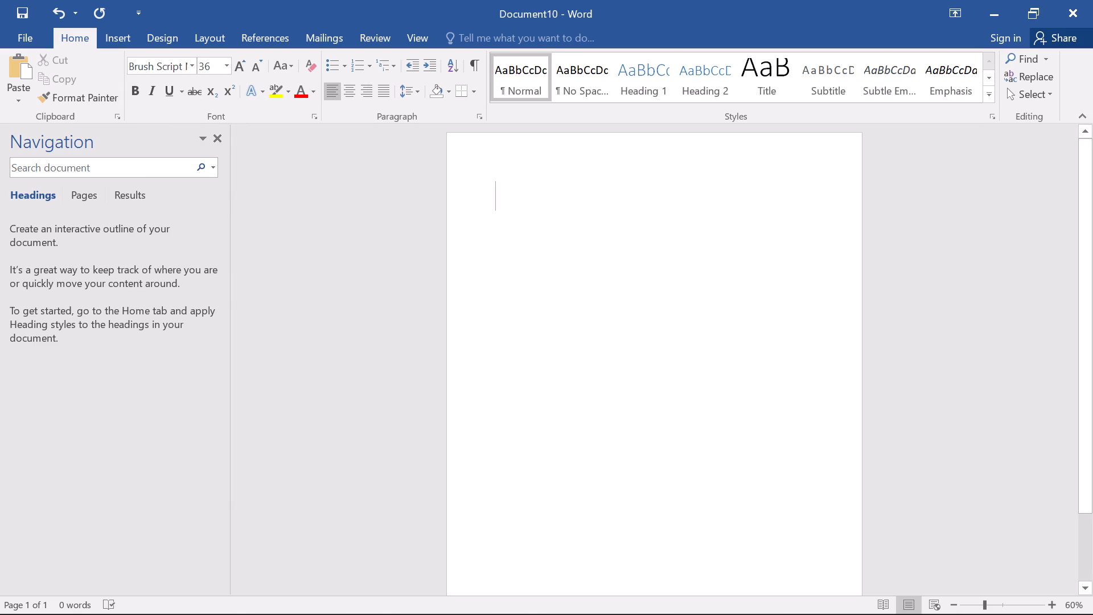
Enter the heading AIR TRAVEL AND RELATED STUDIES CENTRE and start a new line below it.
{"action": "key", "text": "a"}
{"action": "key", "text": "i"}
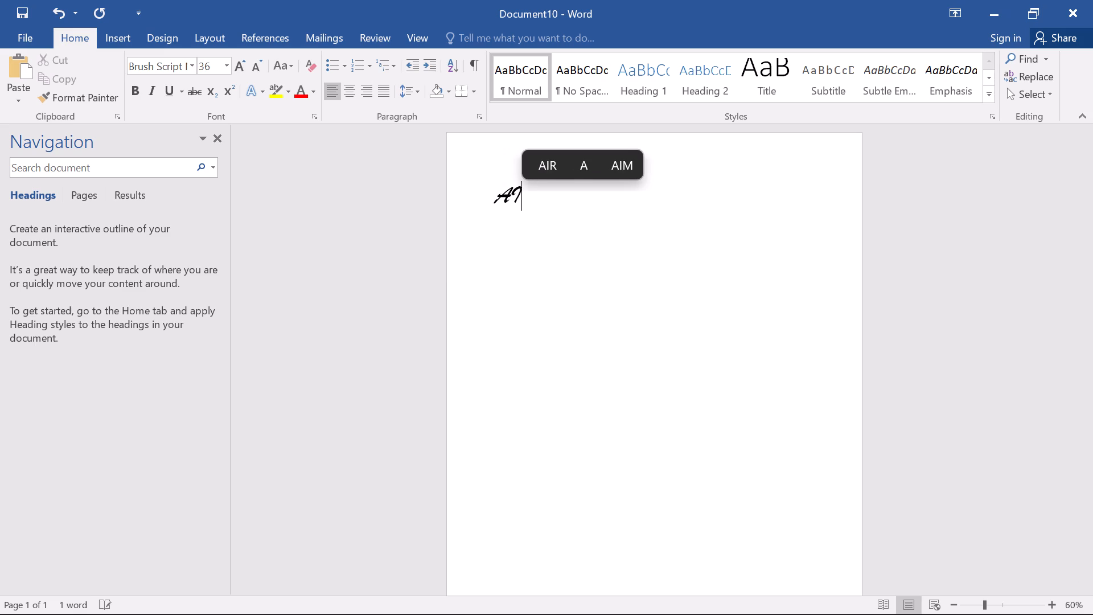
{"action": "type", "text": "R"}
{"action": "key", "text": "space"}
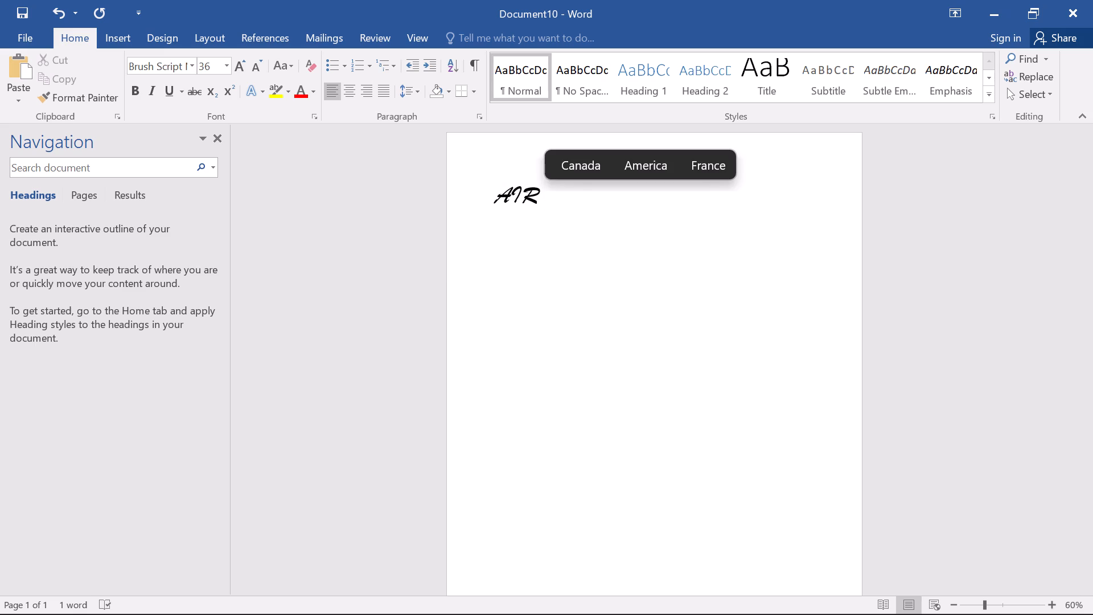
{"action": "type", "text": "TRA"}
{"action": "type", "text": "VEL AND"}
{"action": "key", "text": "space"}
{"action": "type", "text": "RELAR"}
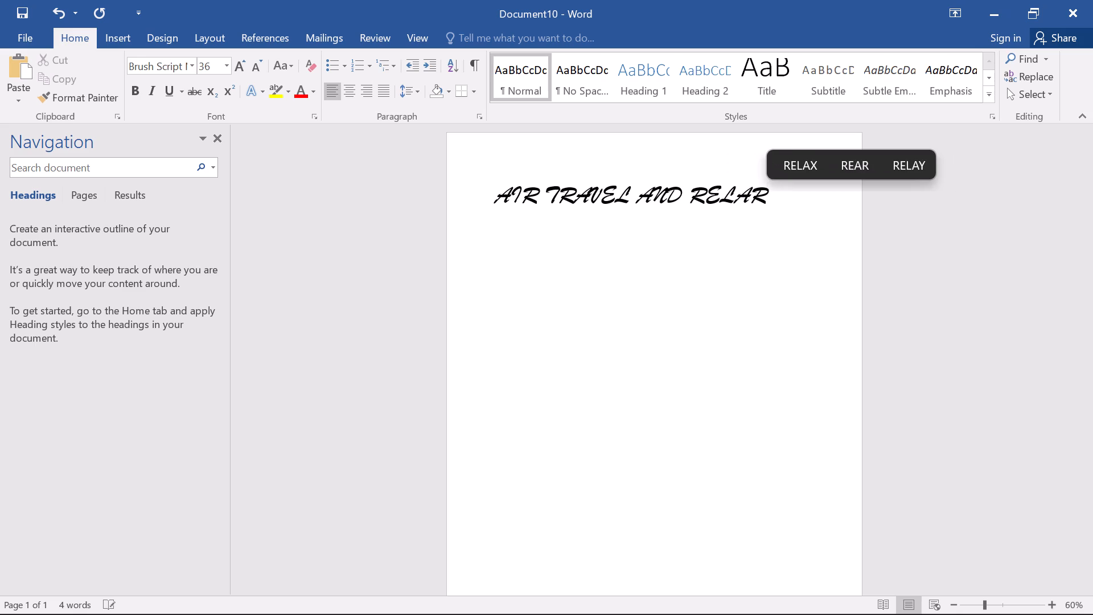
{"action": "key", "text": "BackSpace"}
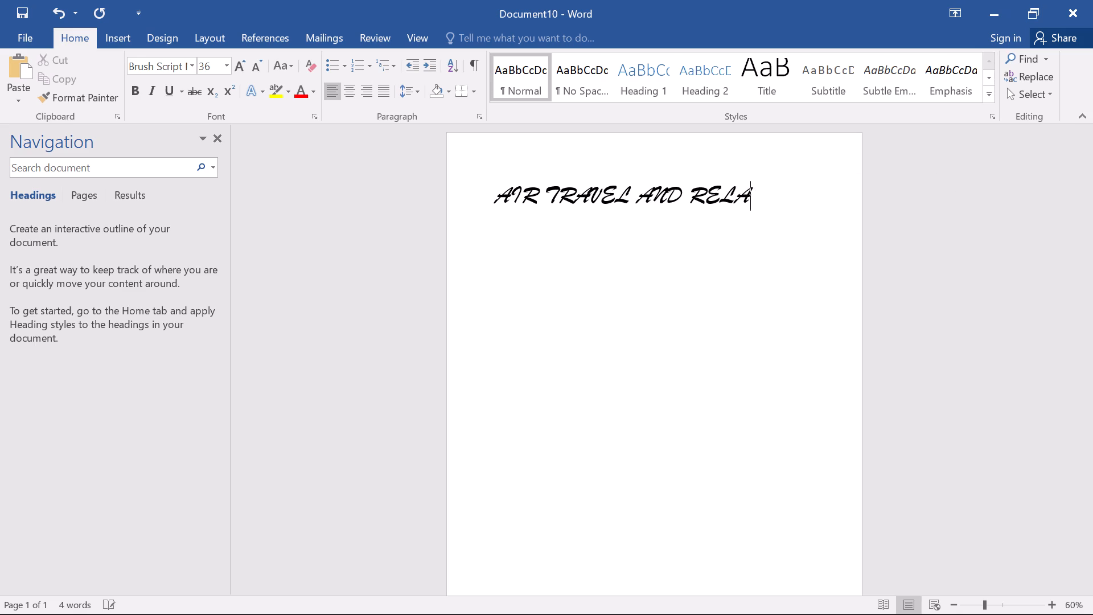
{"action": "type", "text": "TED STUDIES CENTR"}
{"action": "key", "text": "e"}
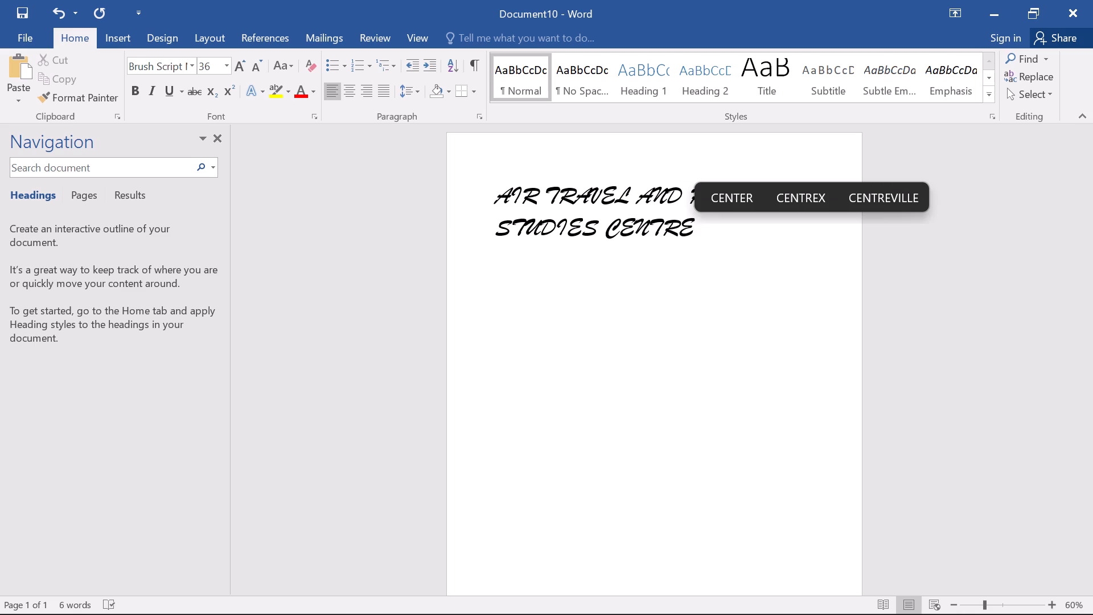
{"action": "key", "text": "Return"}
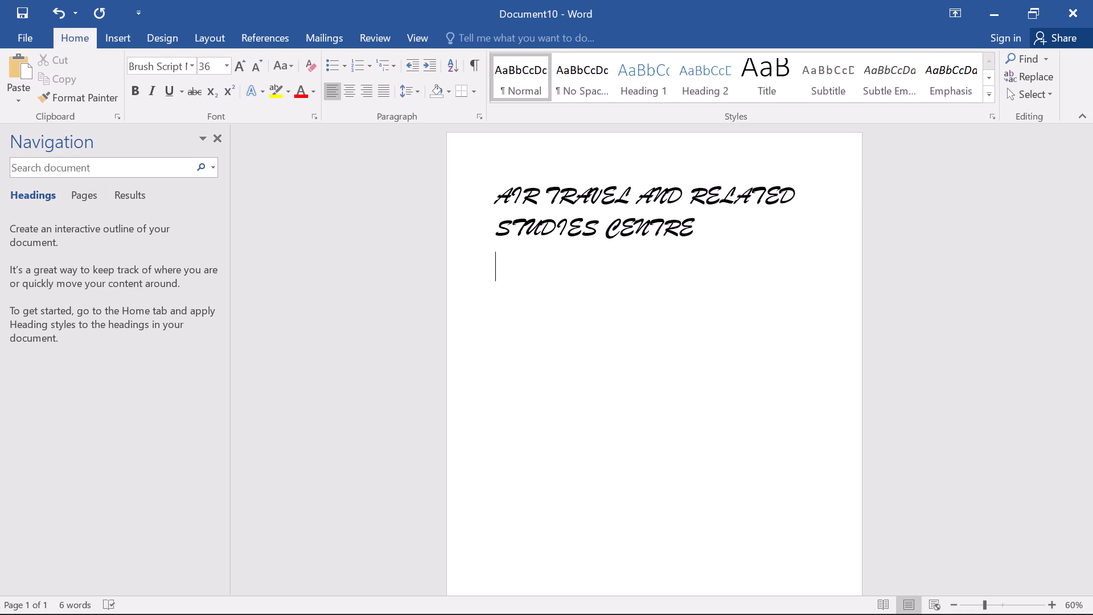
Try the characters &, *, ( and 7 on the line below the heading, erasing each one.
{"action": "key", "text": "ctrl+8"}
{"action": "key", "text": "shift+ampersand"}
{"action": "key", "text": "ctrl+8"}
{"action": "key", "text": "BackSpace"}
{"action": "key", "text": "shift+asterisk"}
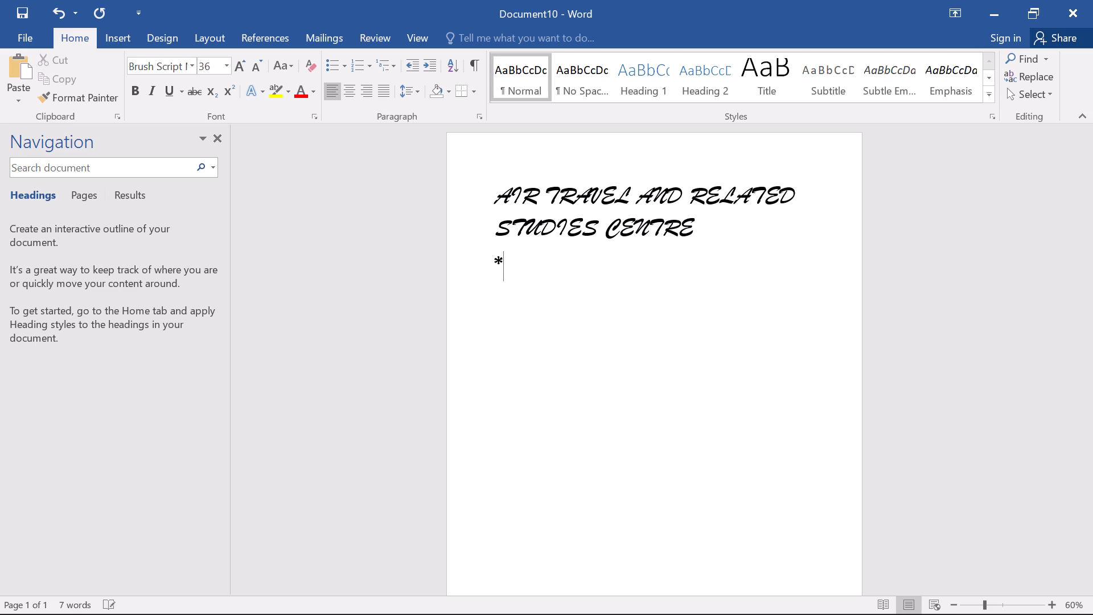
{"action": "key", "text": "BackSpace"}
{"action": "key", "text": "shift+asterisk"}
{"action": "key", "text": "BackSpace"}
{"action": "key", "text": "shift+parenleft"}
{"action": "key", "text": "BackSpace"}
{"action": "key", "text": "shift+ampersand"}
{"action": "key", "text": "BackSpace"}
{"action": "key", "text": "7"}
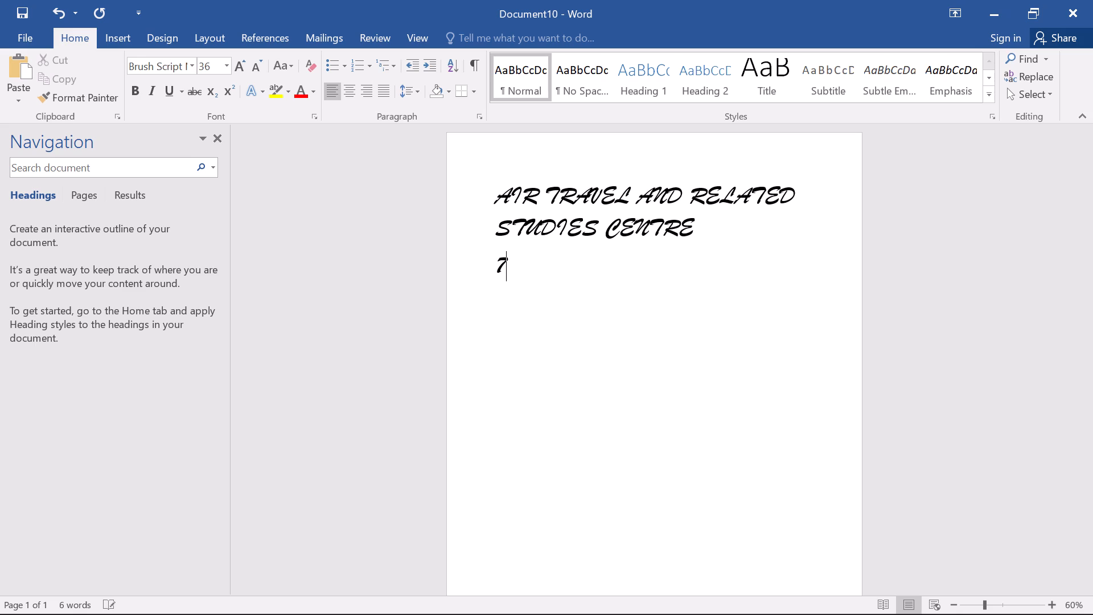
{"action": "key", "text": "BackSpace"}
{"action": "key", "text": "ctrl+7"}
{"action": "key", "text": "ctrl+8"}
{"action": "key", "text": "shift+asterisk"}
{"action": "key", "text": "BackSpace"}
Set the font of the empty line below the heading to Times New Roman, size 24.
{"action": "left_click", "coordinate": [194, 67]}
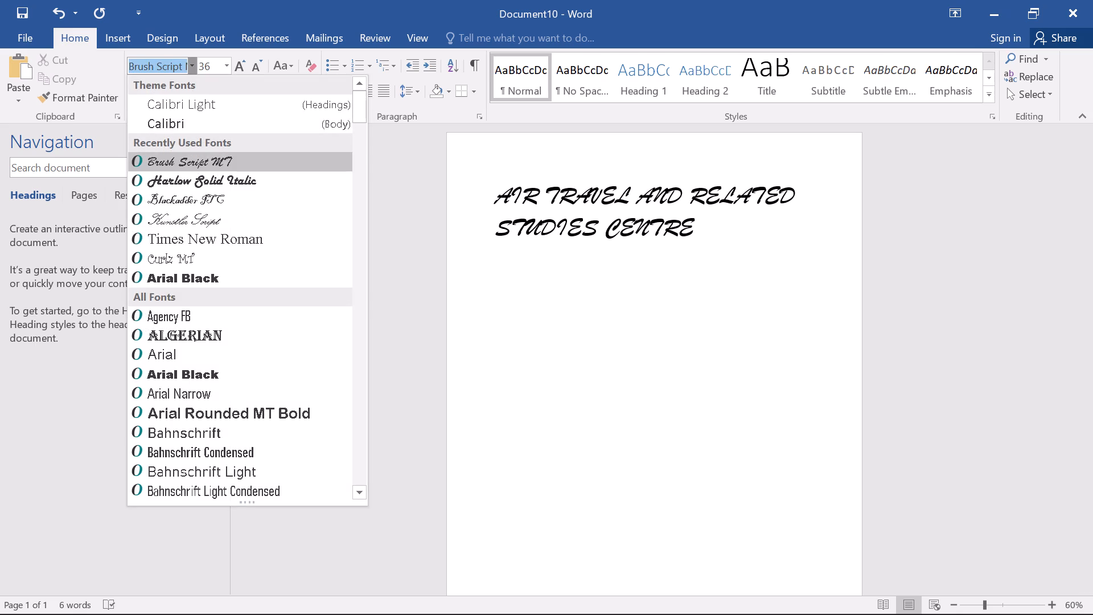
{"action": "left_click", "coordinate": [229, 238]}
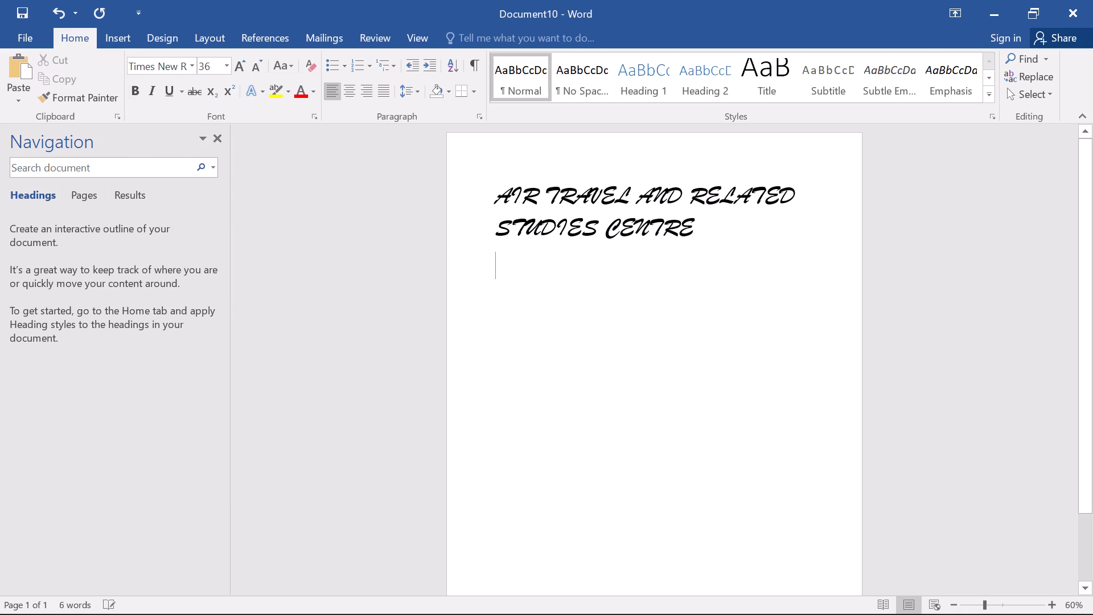
{"action": "left_click", "coordinate": [226, 65]}
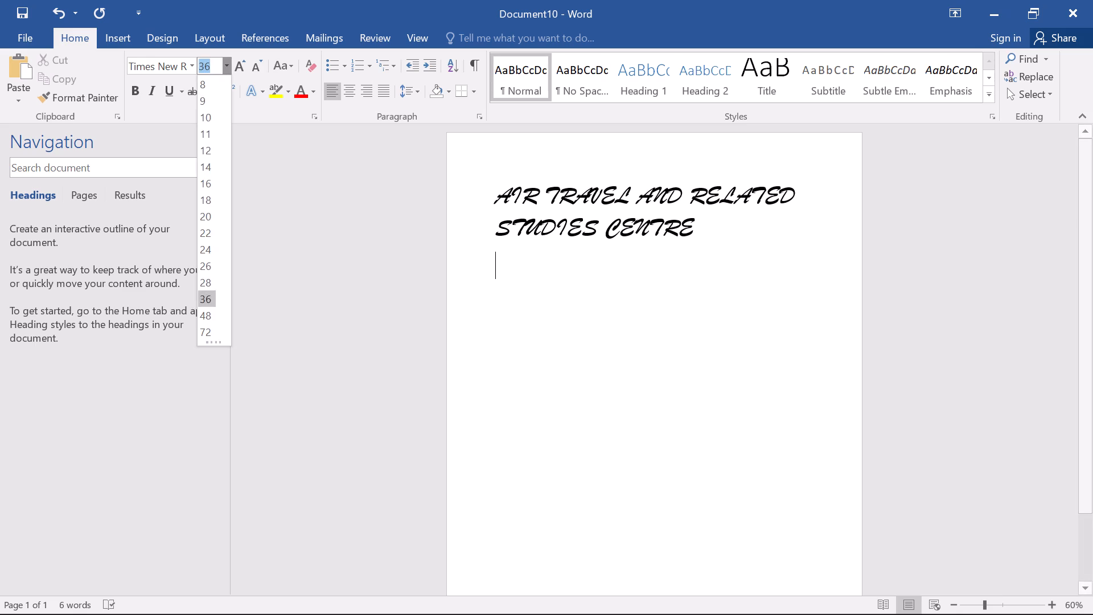
{"action": "left_click", "coordinate": [213, 252]}
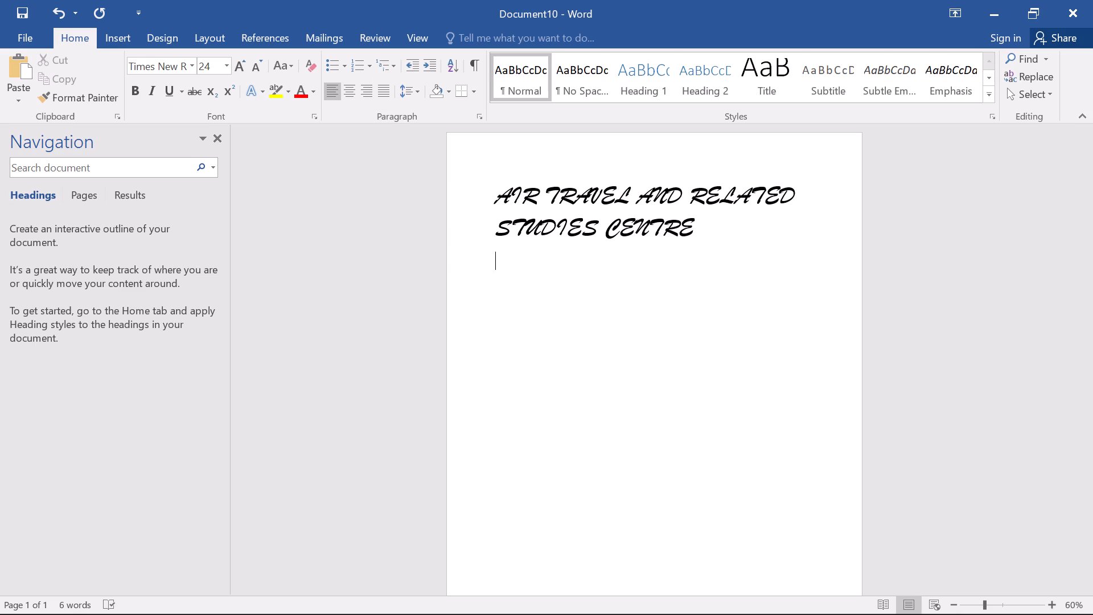
Enter the start of the subheading below the heading: FOR TRAVEL ,HOTEL,TOURISM ,LANGUAGES,.
{"action": "type", "text": "FOR"}
{"action": "key", "text": "space"}
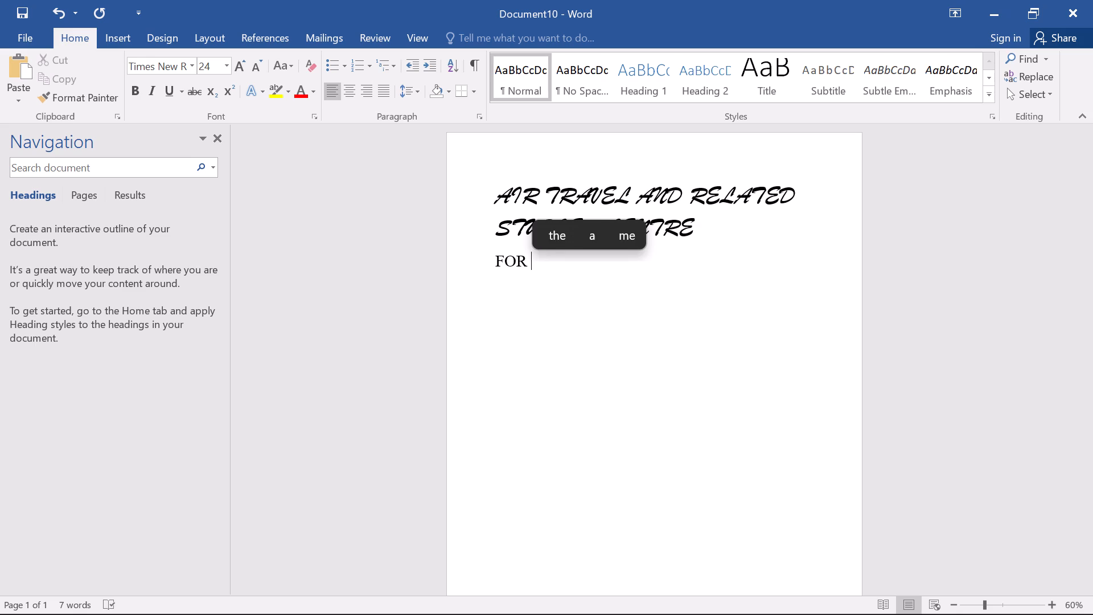
{"action": "type", "text": "TRAVEL"}
{"action": "key", "text": "space"}
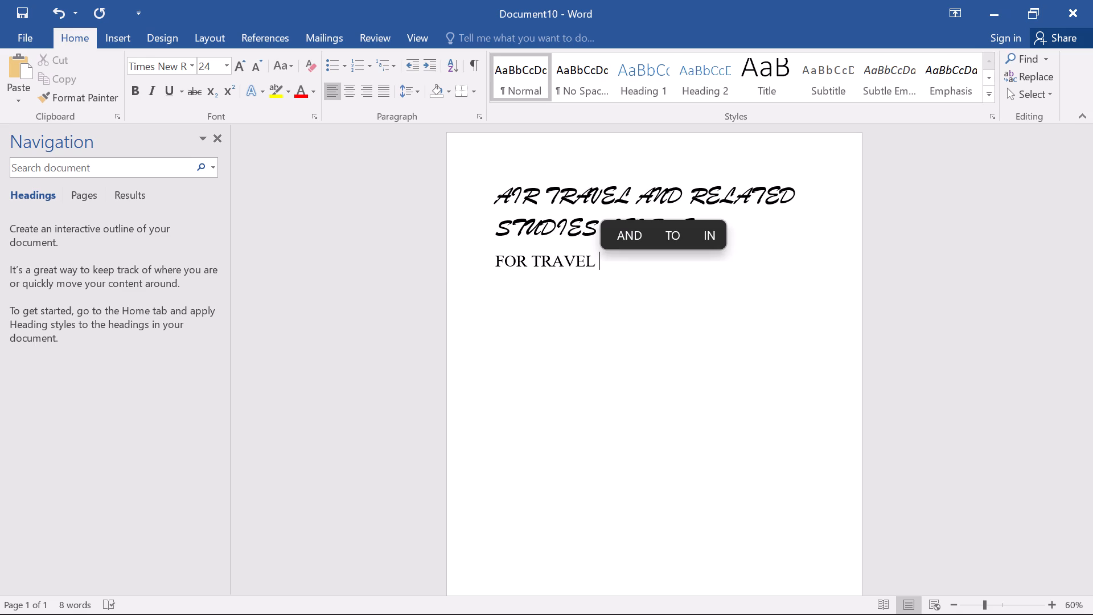
{"action": "type", "text": ",H"}
{"action": "type", "text": "OTEL,"}
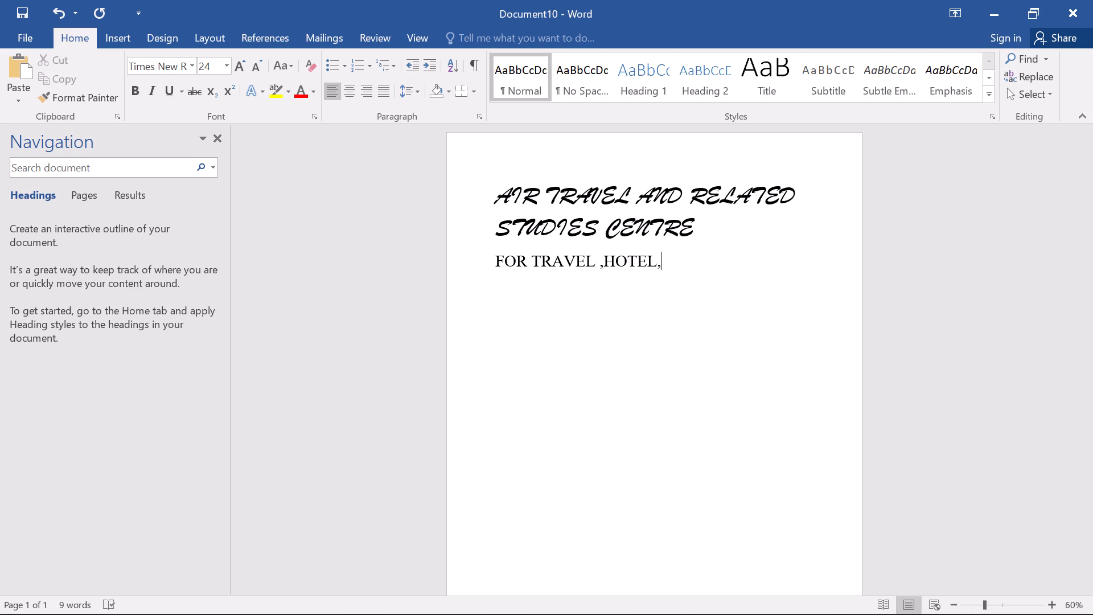
{"action": "type", "text": "TOURISM"}
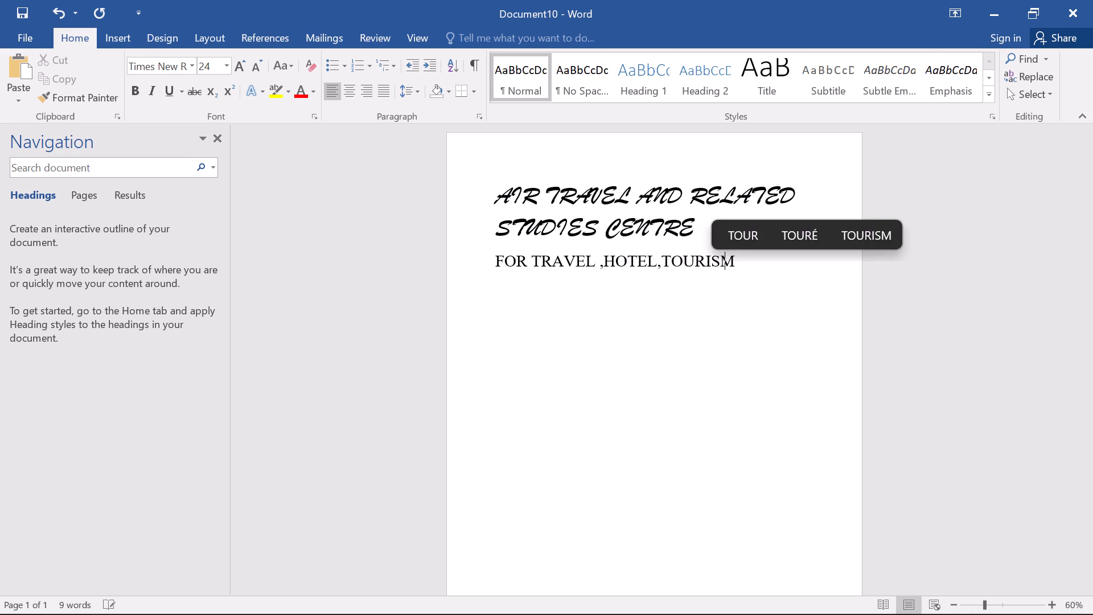
{"action": "key", "text": "space"}
{"action": "key", "text": "comma"}
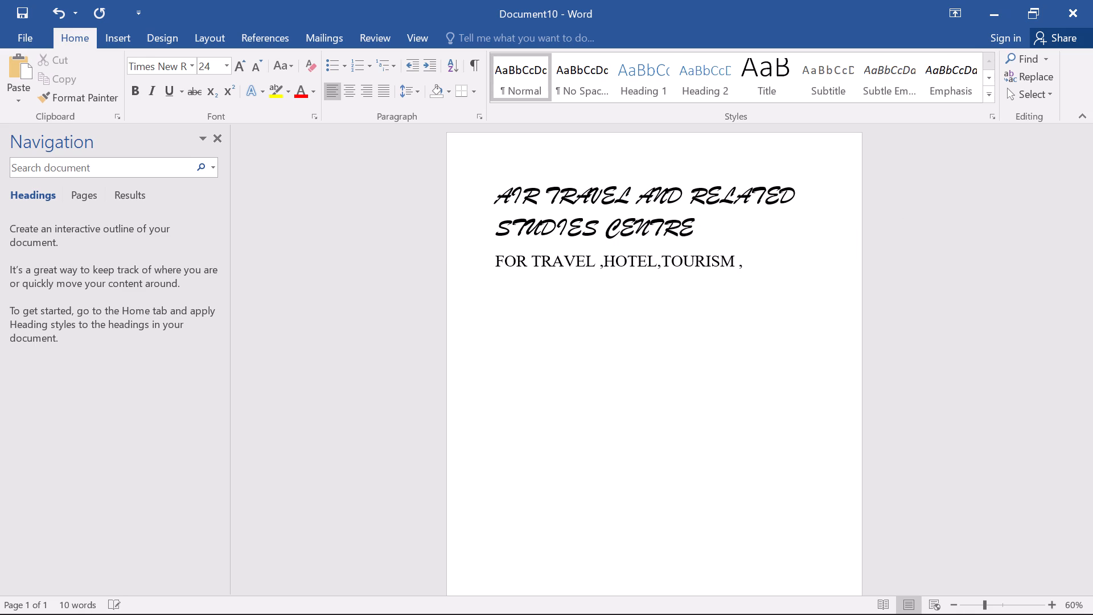
{"action": "type", "text": "LAN"}
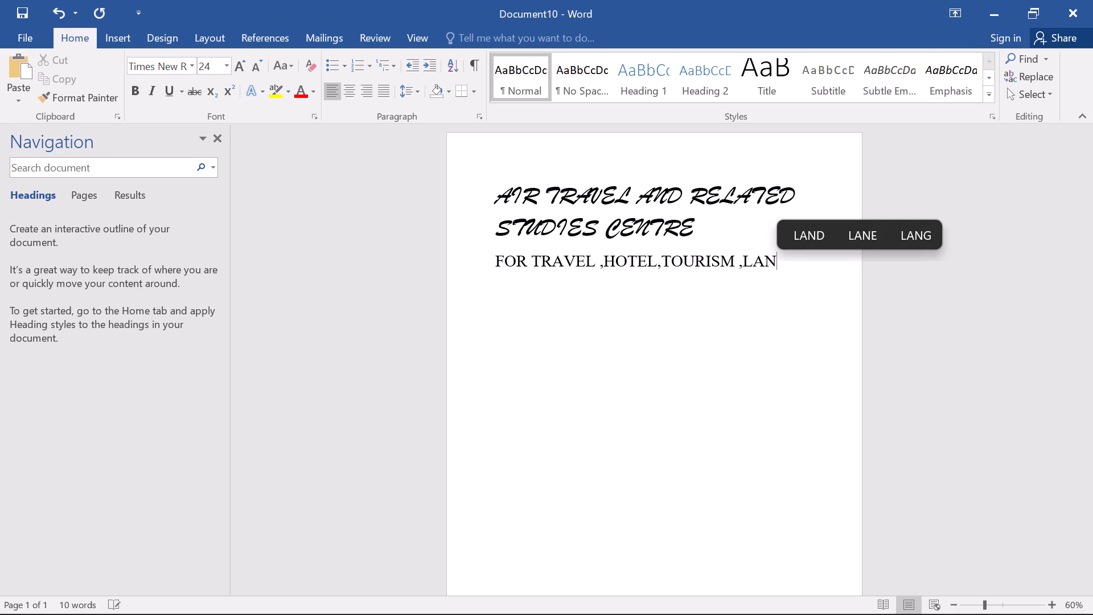
{"action": "type", "text": "GAGES"}
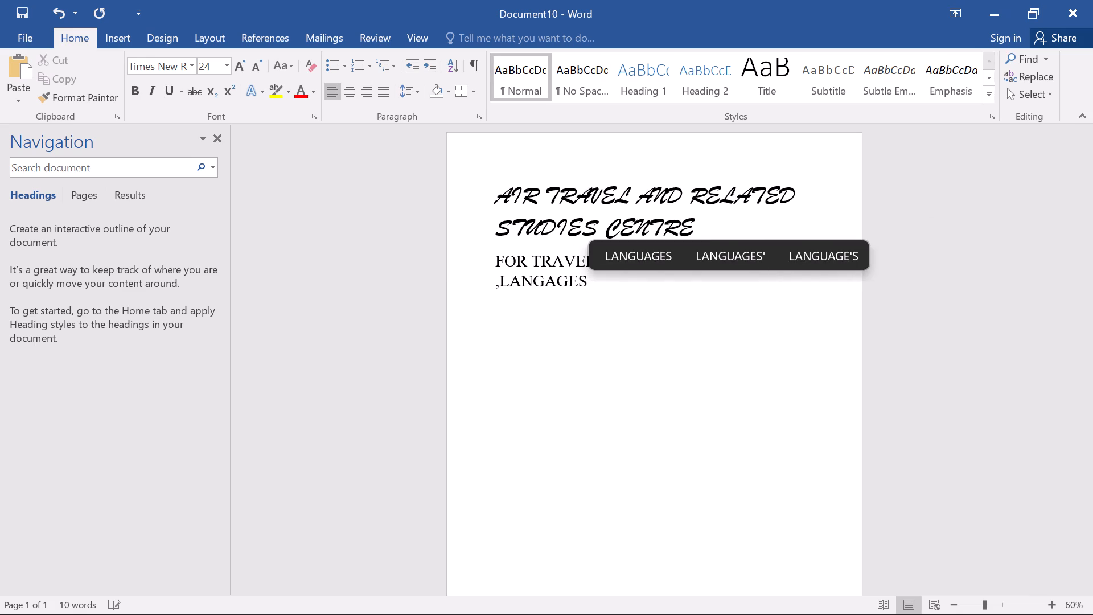
{"action": "key", "text": "BackSpace"}
{"action": "key", "text": "BackSpace"}
{"action": "key", "text": "BackSpace"}
{"action": "key", "text": "BackSpace"}
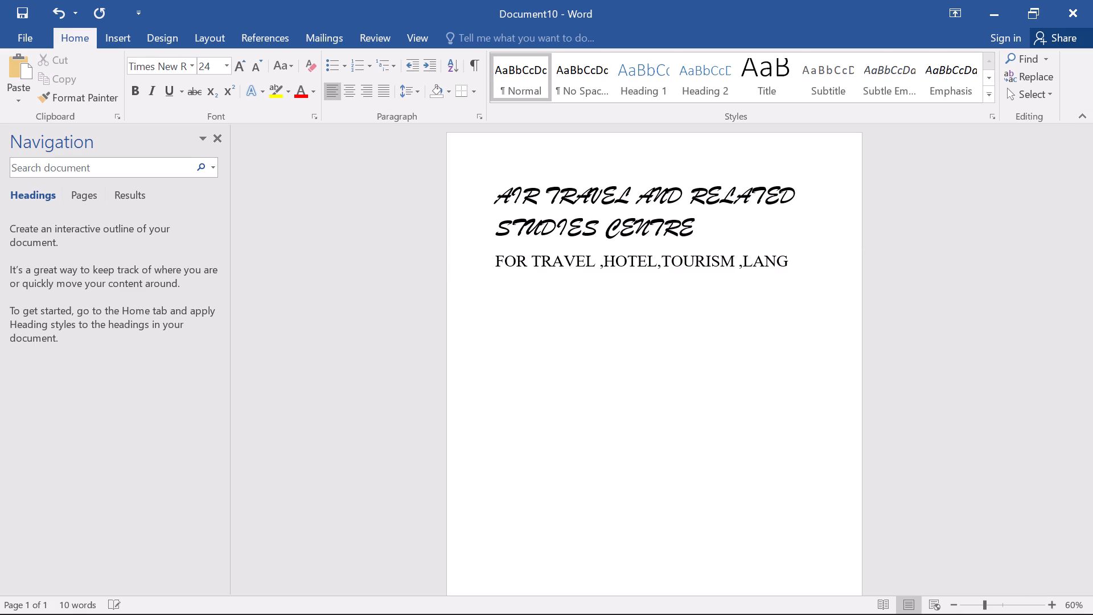
{"action": "type", "text": "UAGES"}
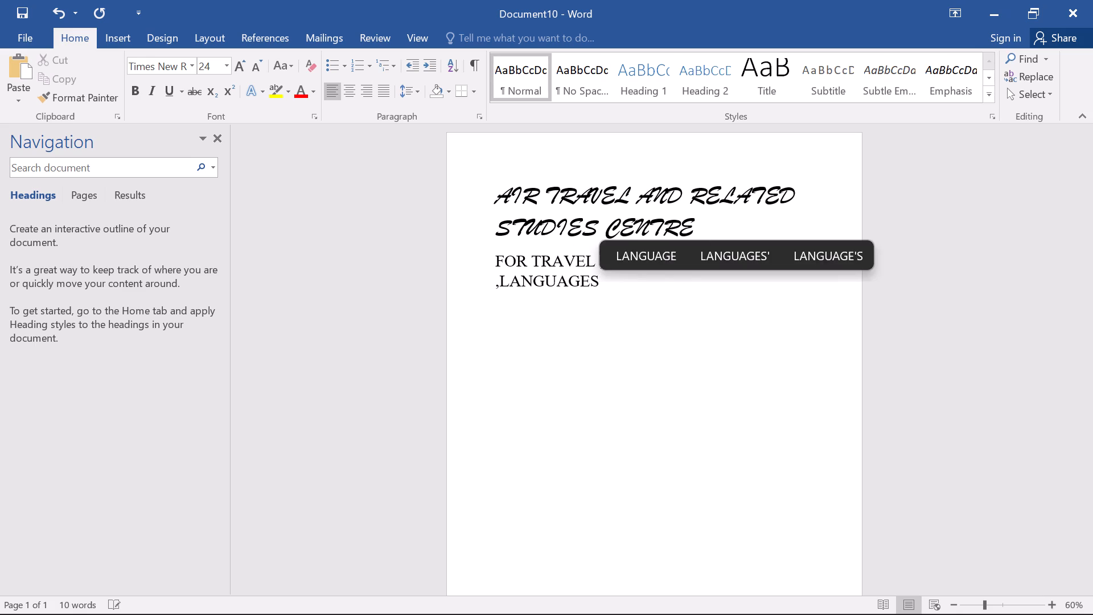
{"action": "key", "text": "comma"}
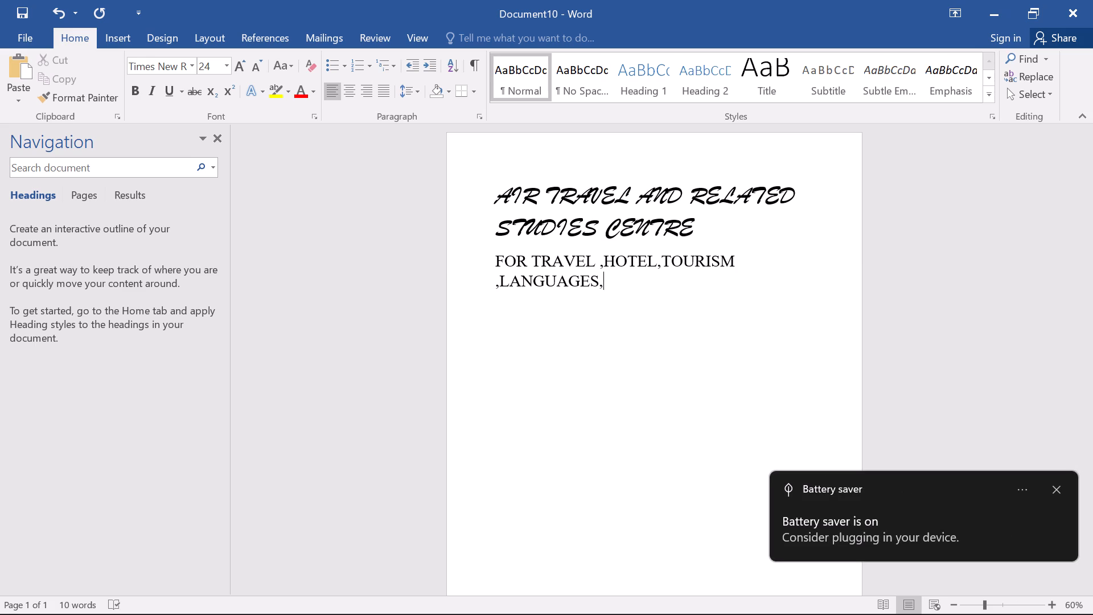
Complete the subheading with COMPUTER AND MANAGEMENT STUDIES and start a new line below it.
{"action": "type", "text": "COMPUTEE"}
{"action": "key", "text": "BackSpace"}
{"action": "type", "text": "R"}
{"action": "key", "text": "space"}
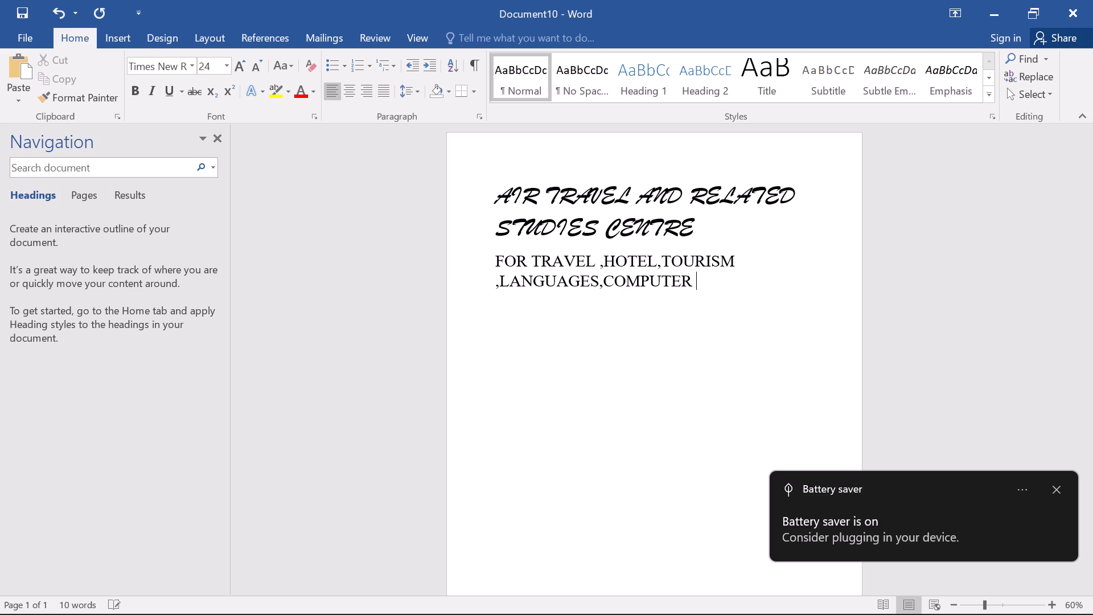
{"action": "type", "text": "AND AAN"}
{"action": "key", "text": "BackSpace"}
{"action": "key", "text": "BackSpace"}
{"action": "key", "text": "BackSpace"}
{"action": "type", "text": "MANAGEMENT STUDIES"}
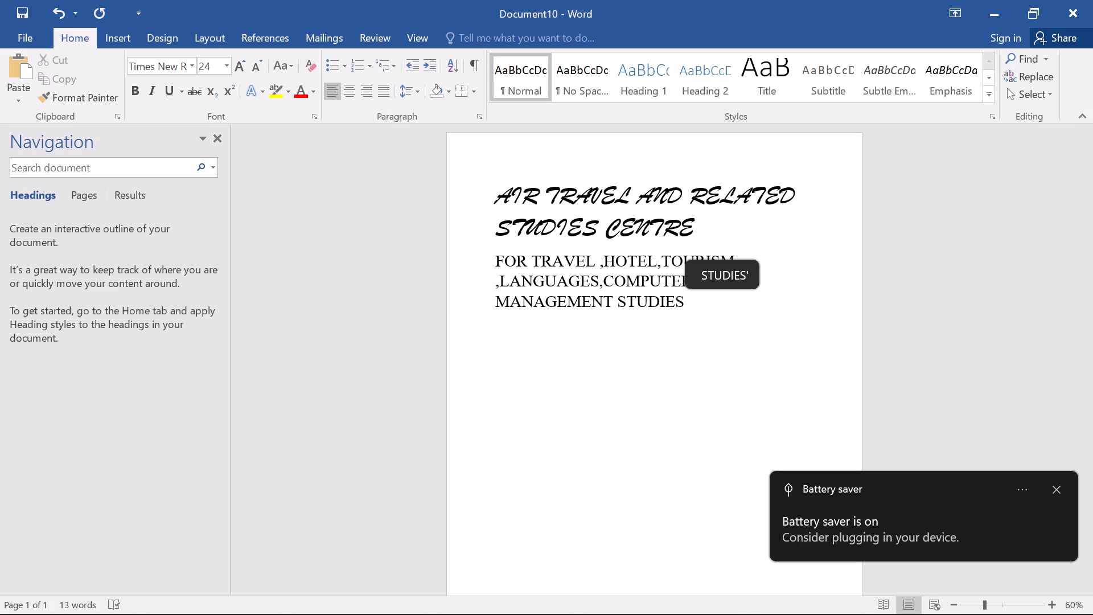
{"action": "key", "text": "Return"}
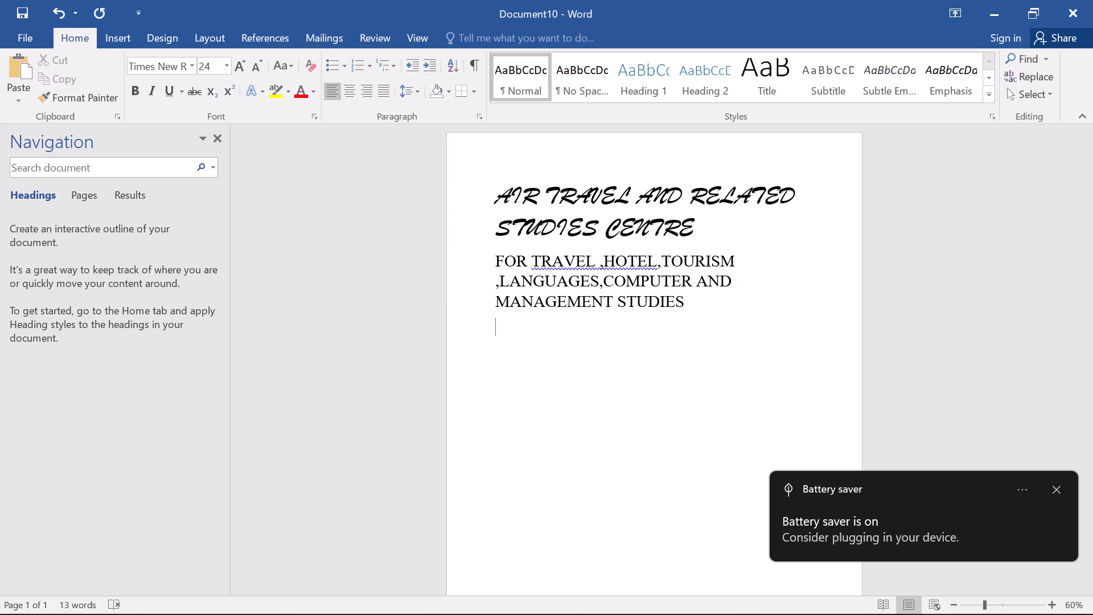
Enter a row of ten dots on the line below the subheading.
{"action": "key", "text": "period"}
{"action": "key", "text": "period"}
{"action": "key", "text": "period"}
{"action": "key", "text": "period"}
{"action": "key", "text": "period"}
{"action": "key", "text": "period"}
{"action": "key", "text": "period"}
{"action": "key", "text": "period"}
{"action": "key", "text": "period"}
{"action": "key", "text": "period"}
{"action": "key", "text": "period"}
{"action": "key", "text": "period"}
{"action": "key", "text": "BackSpace"}
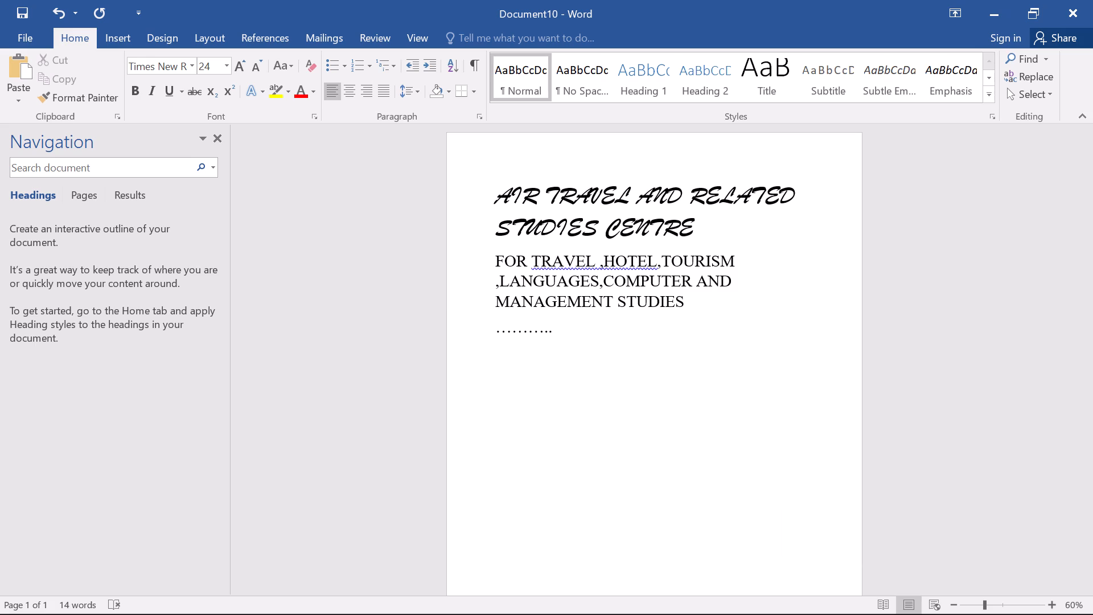
Set the font for the text following the dots to Harlow Solid Italic, size 22.
{"action": "left_click", "coordinate": [192, 66]}
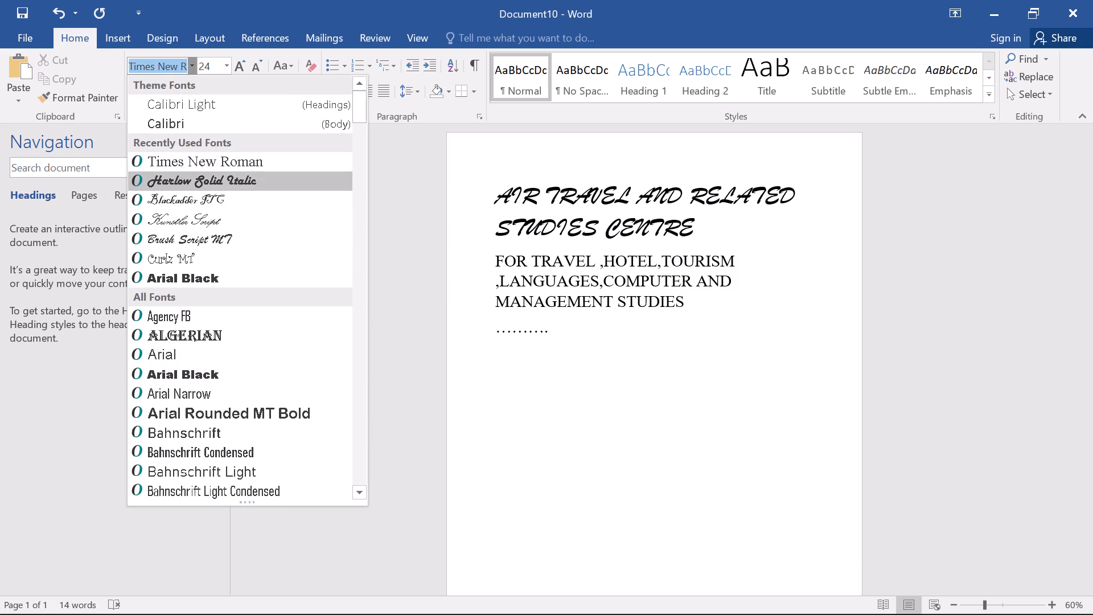
{"action": "left_click", "coordinate": [204, 178]}
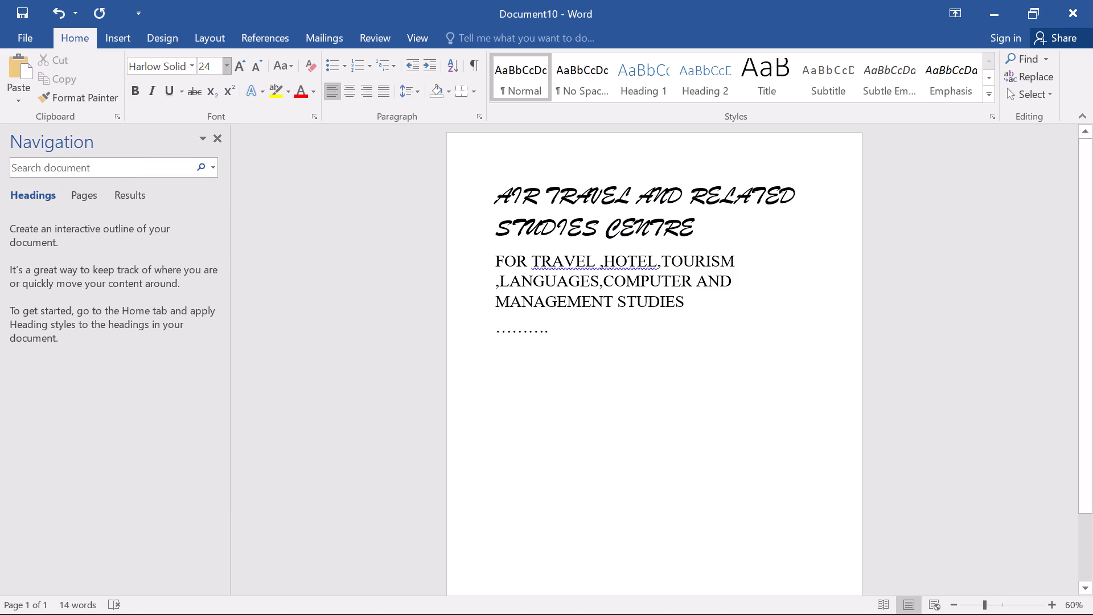
{"action": "left_click", "coordinate": [229, 64]}
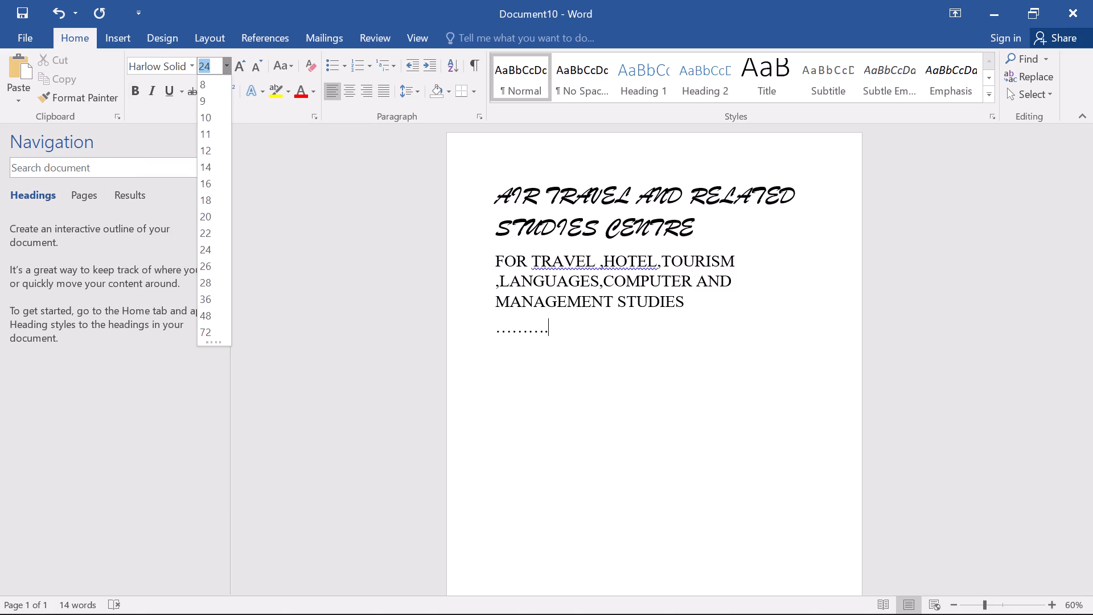
{"action": "left_click", "coordinate": [214, 232]}
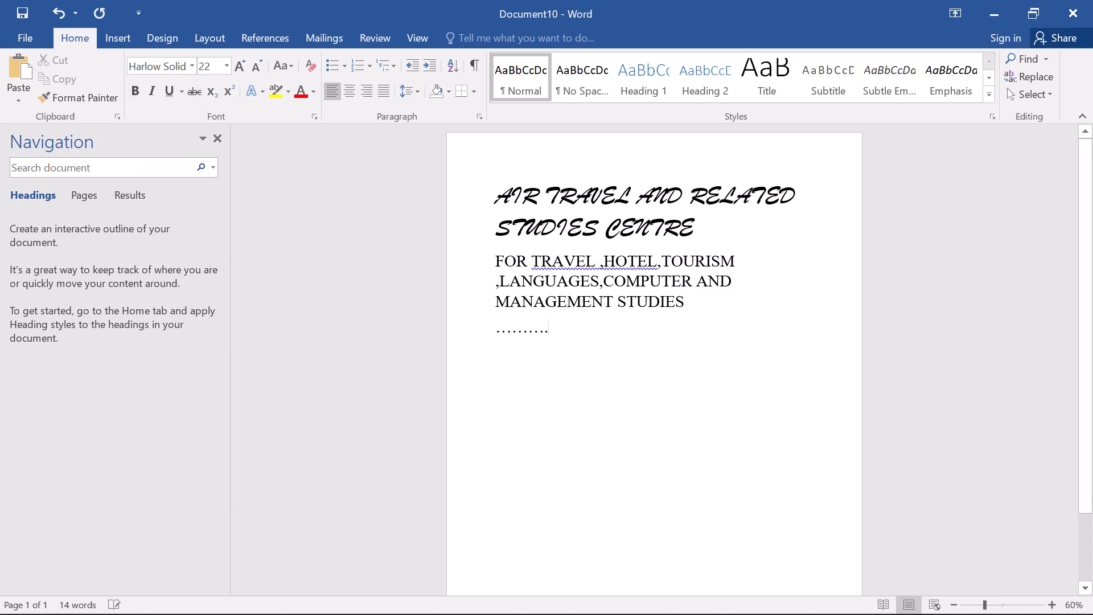
Enter the slogan "setting standards in training" after the dots and start a new line below it.
{"action": "type", "text": "se"}
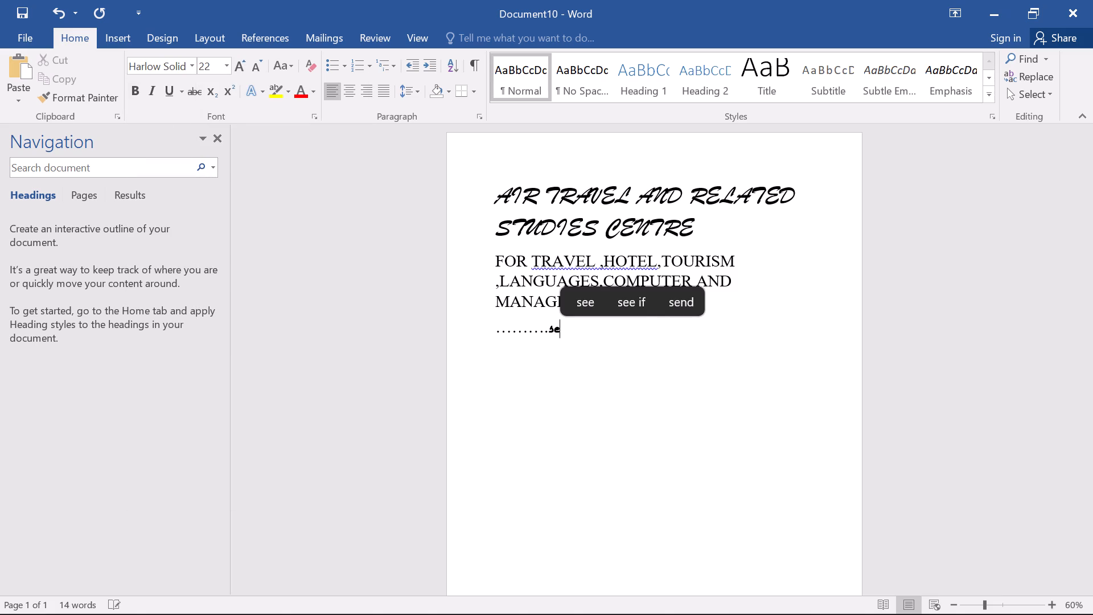
{"action": "type", "text": "ttin"}
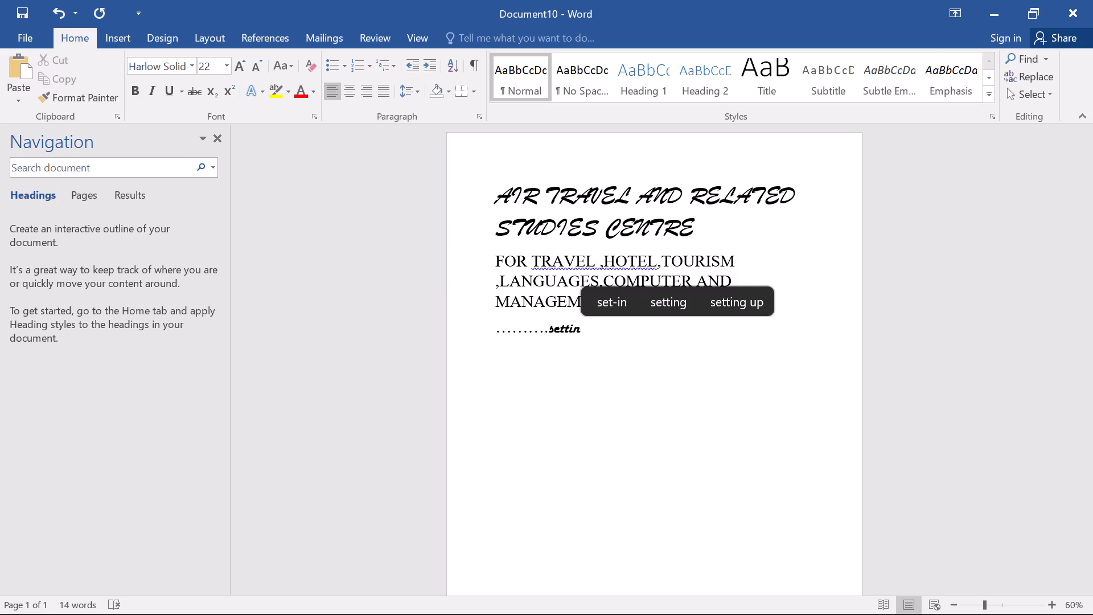
{"action": "type", "text": "g"}
{"action": "key", "text": "space"}
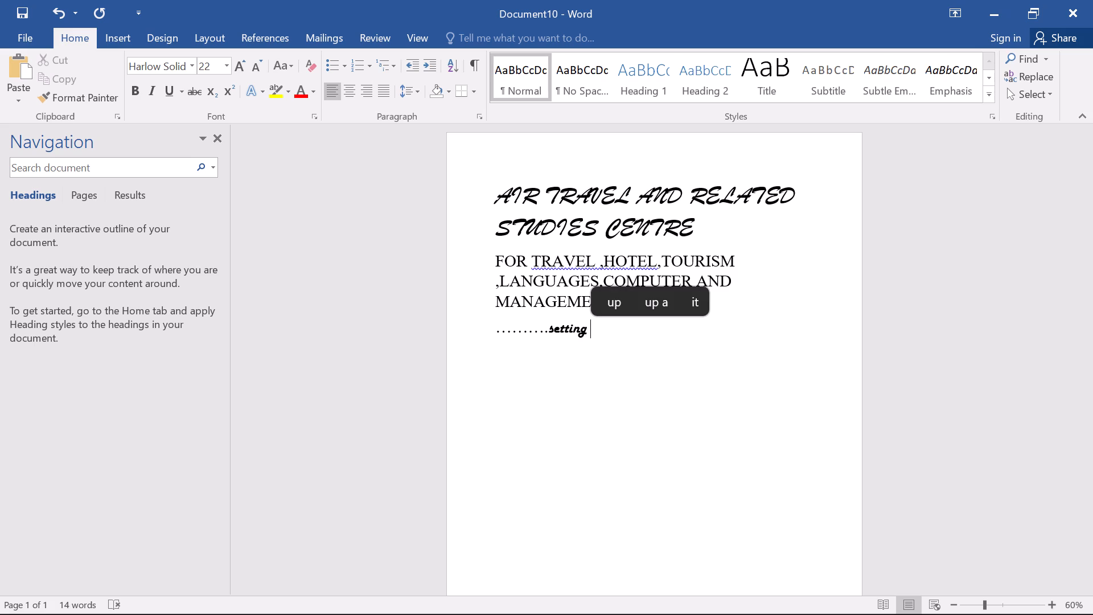
{"action": "type", "text": "star"}
{"action": "key", "text": "BackSpace"}
{"action": "key", "text": "BackSpace"}
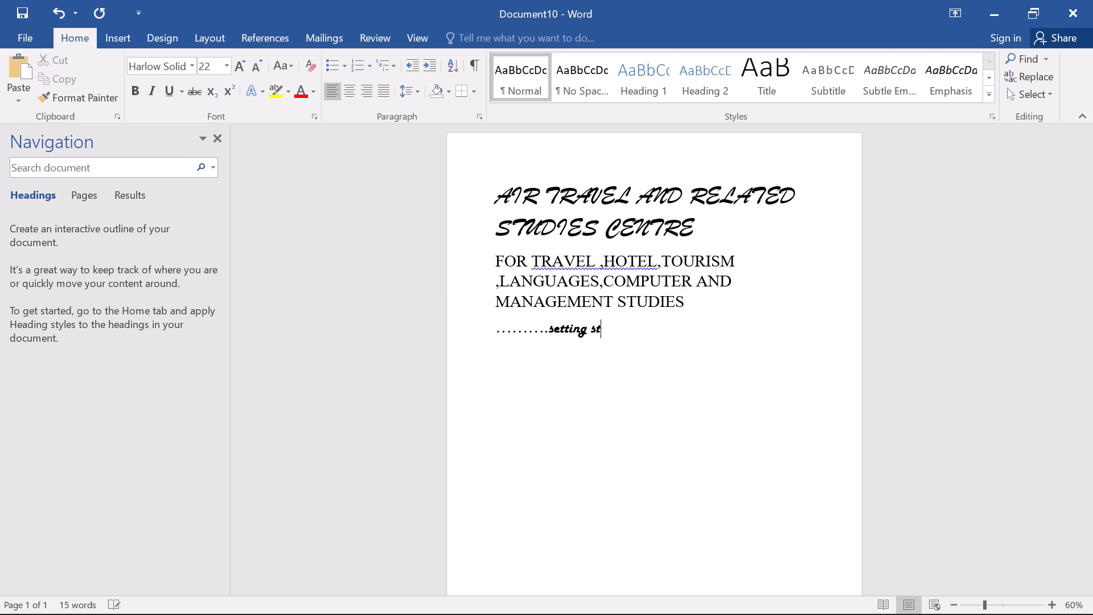
{"action": "type", "text": "andards"}
{"action": "key", "text": "space"}
{"action": "type", "text": "in"}
{"action": "key", "text": "space"}
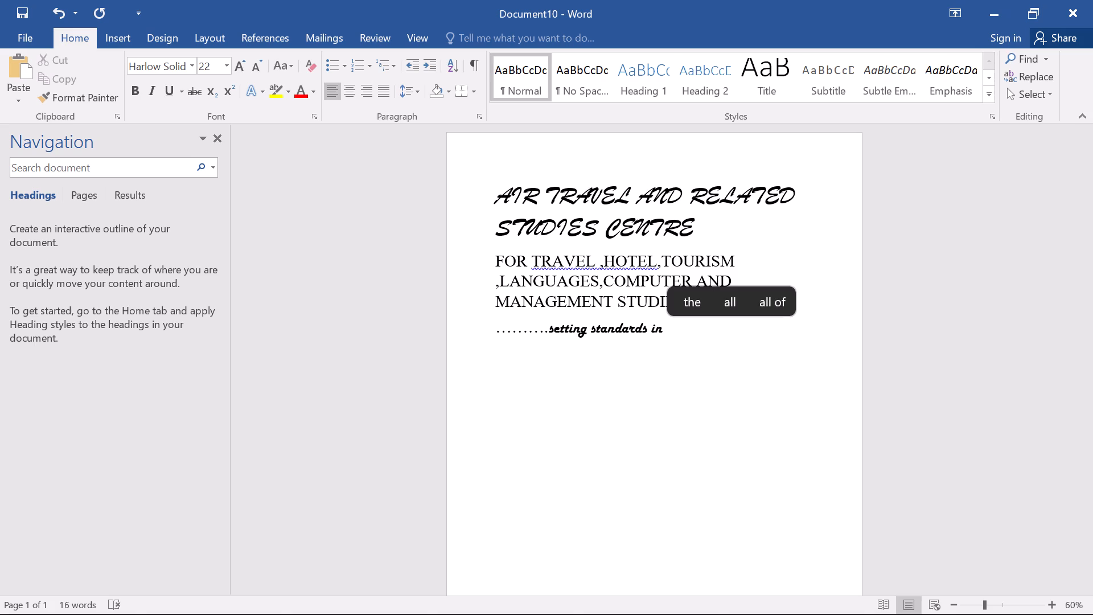
{"action": "type", "text": "training"}
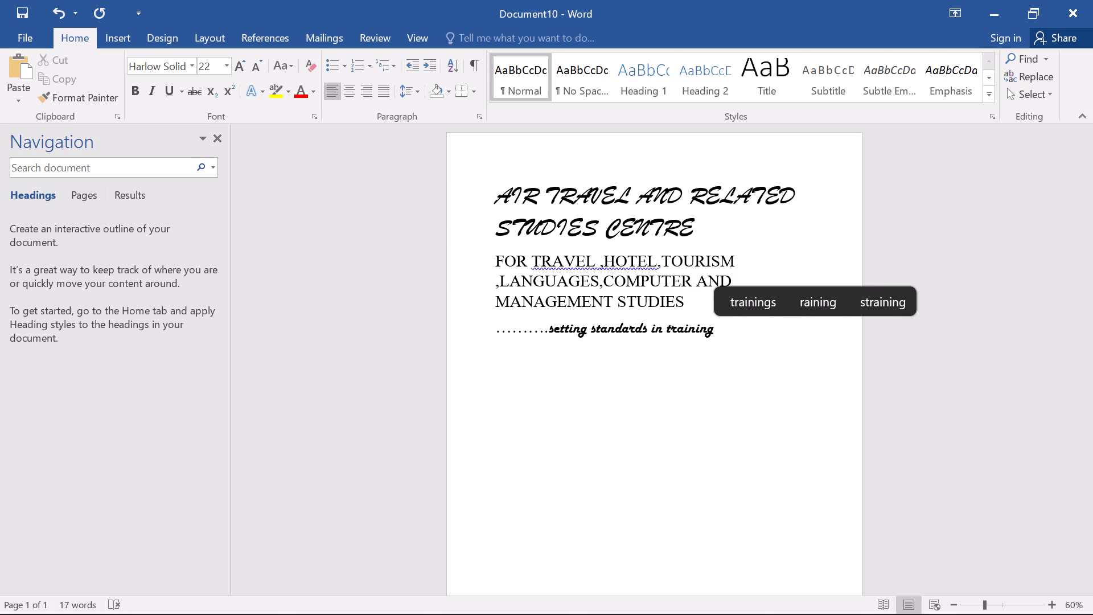
{"action": "key", "text": "Return"}
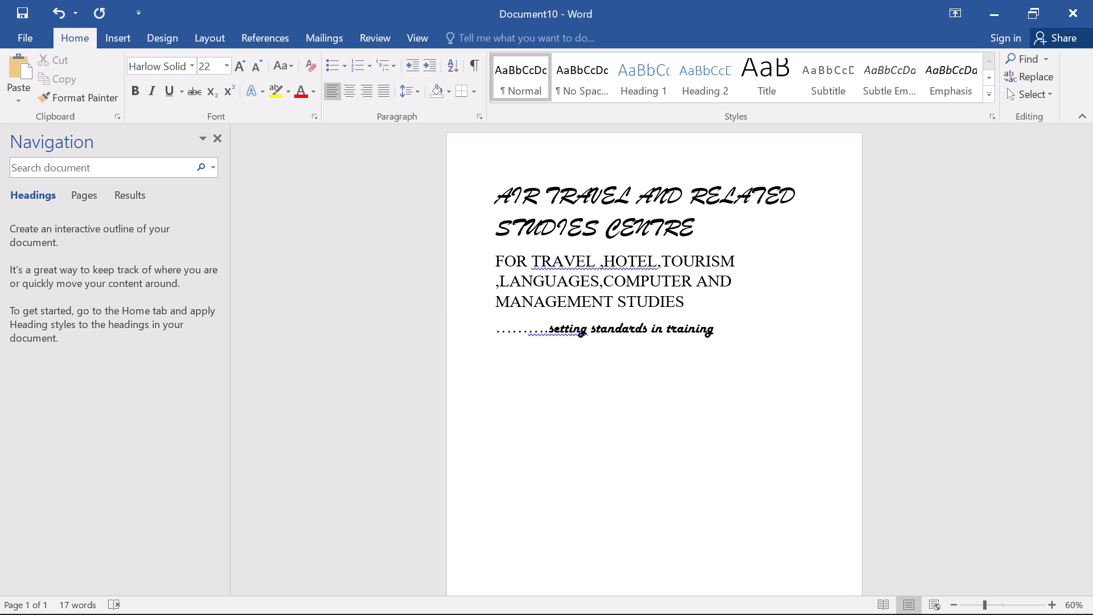
Insert a built-in Banded Quote text box at the empty line below the slogan.
{"action": "left_click", "coordinate": [158, 38]}
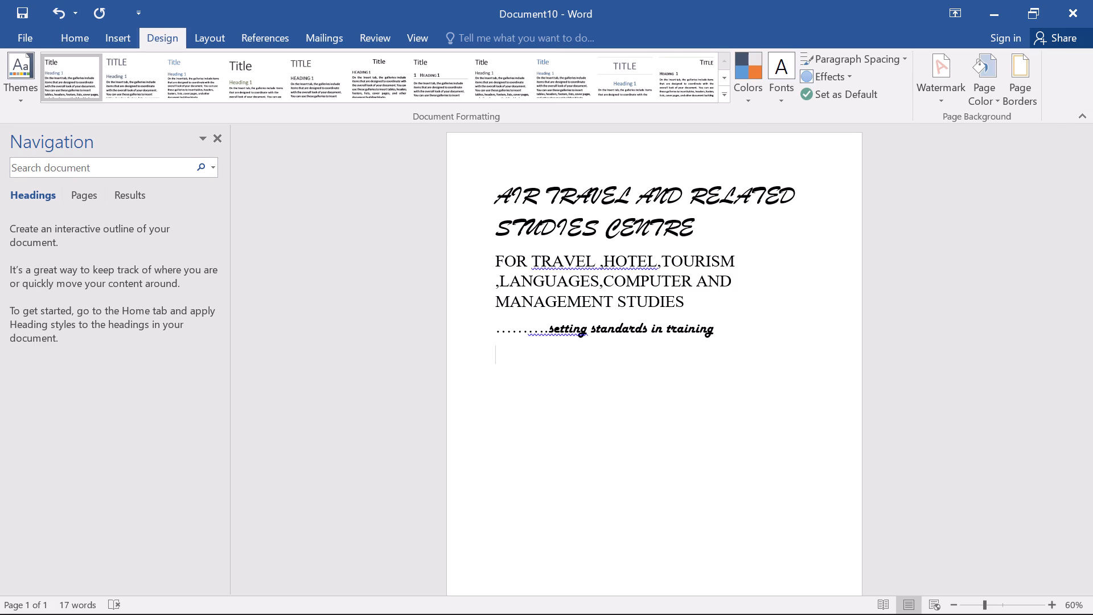
{"action": "left_click", "coordinate": [106, 35]}
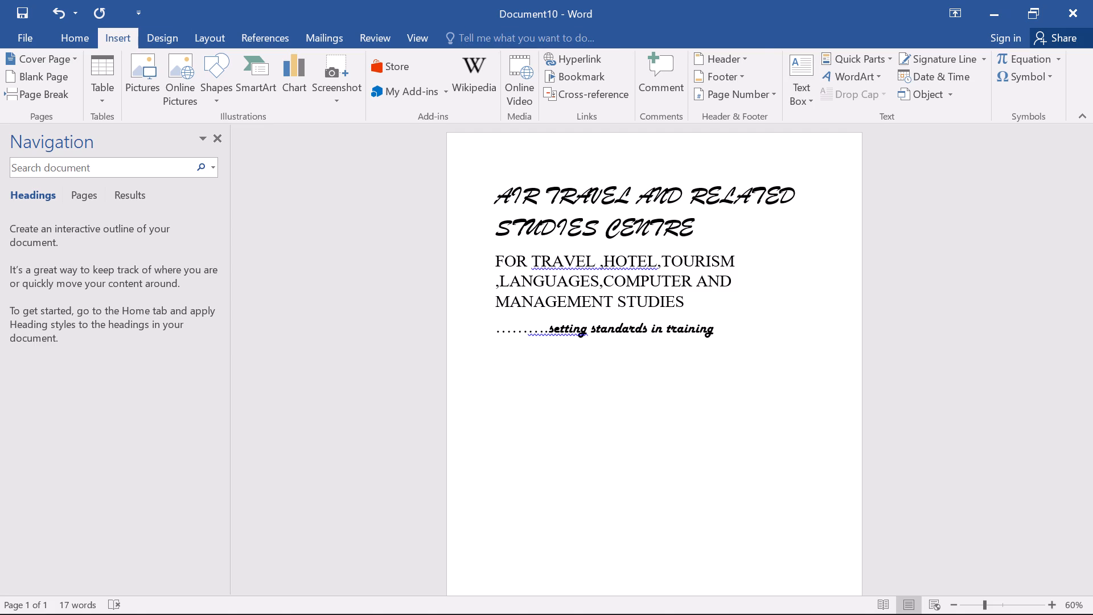
{"action": "left_click", "coordinate": [805, 97]}
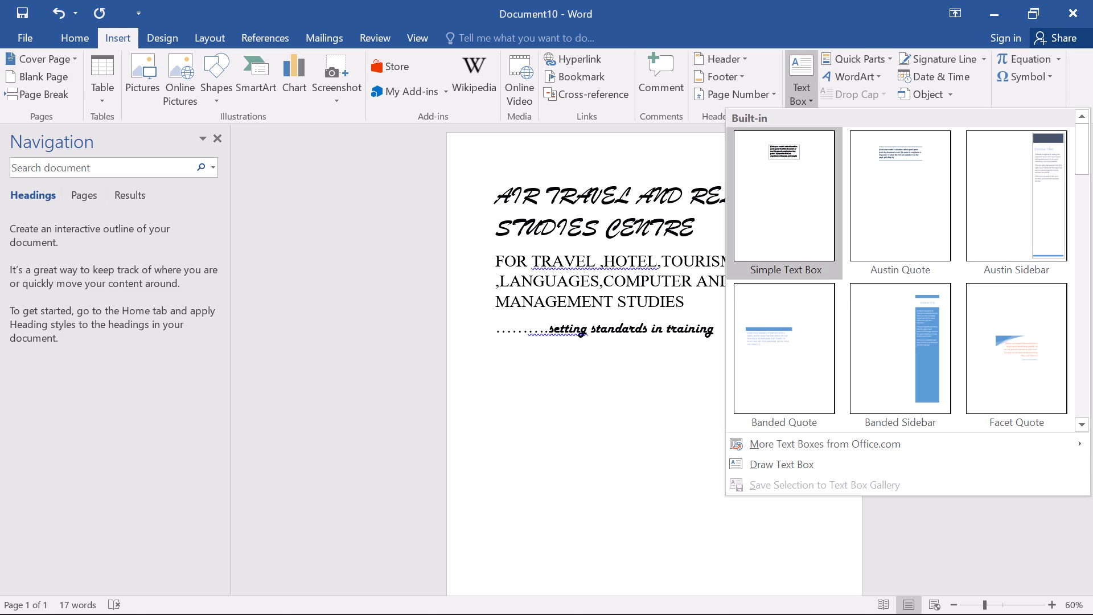
{"action": "left_click", "coordinate": [784, 312]}
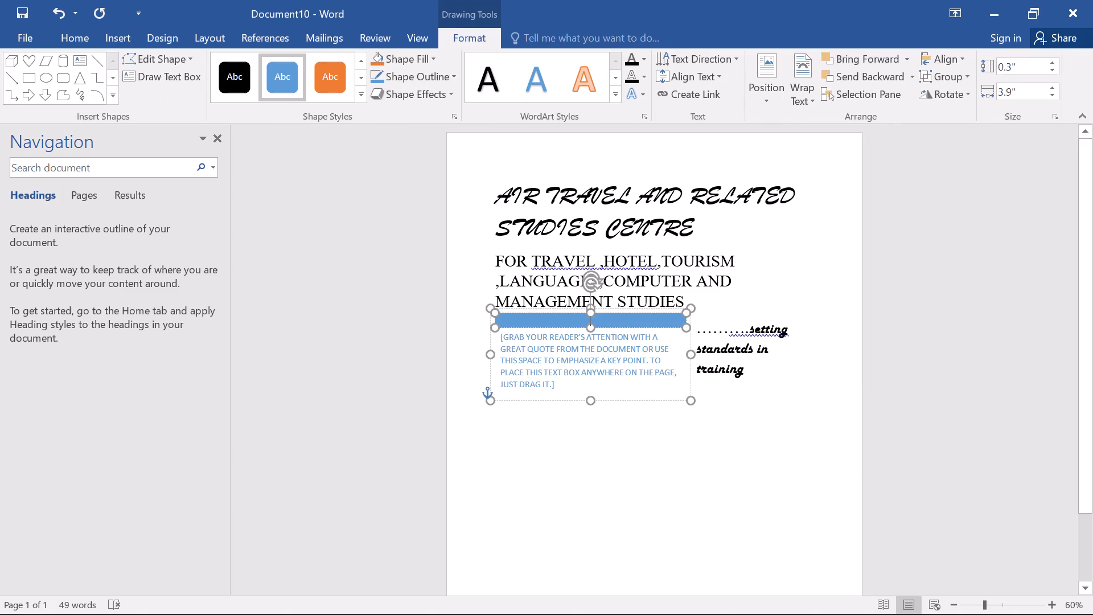
Delete the placeholder quote text inside the Banded Quote text box.
{"action": "key", "text": "BackSpace"}
{"action": "left_click", "coordinate": [565, 392]}
{"action": "key", "text": "BackSpace"}
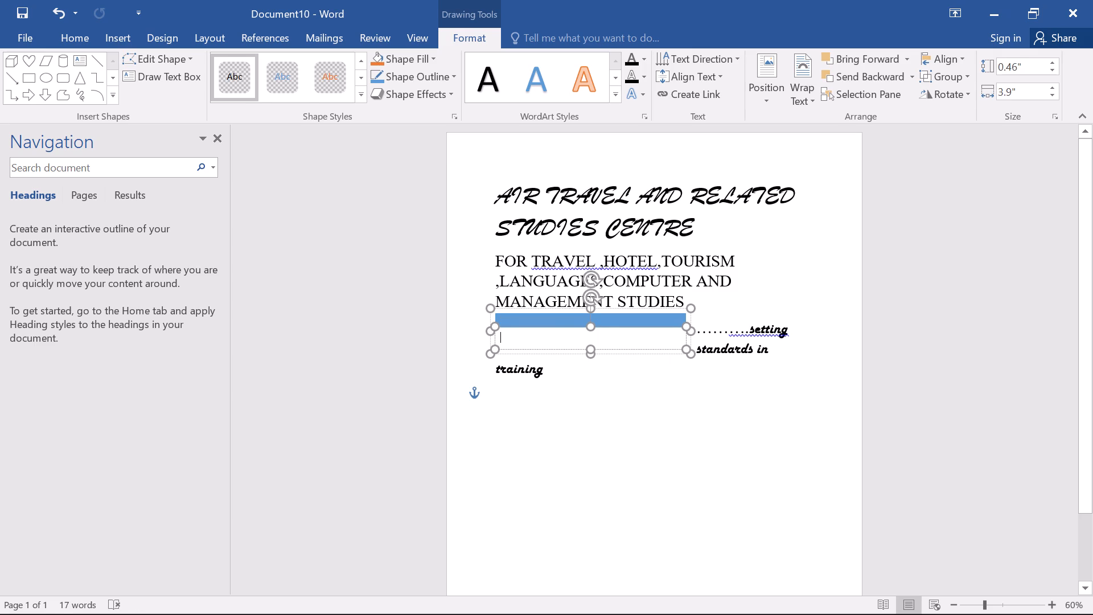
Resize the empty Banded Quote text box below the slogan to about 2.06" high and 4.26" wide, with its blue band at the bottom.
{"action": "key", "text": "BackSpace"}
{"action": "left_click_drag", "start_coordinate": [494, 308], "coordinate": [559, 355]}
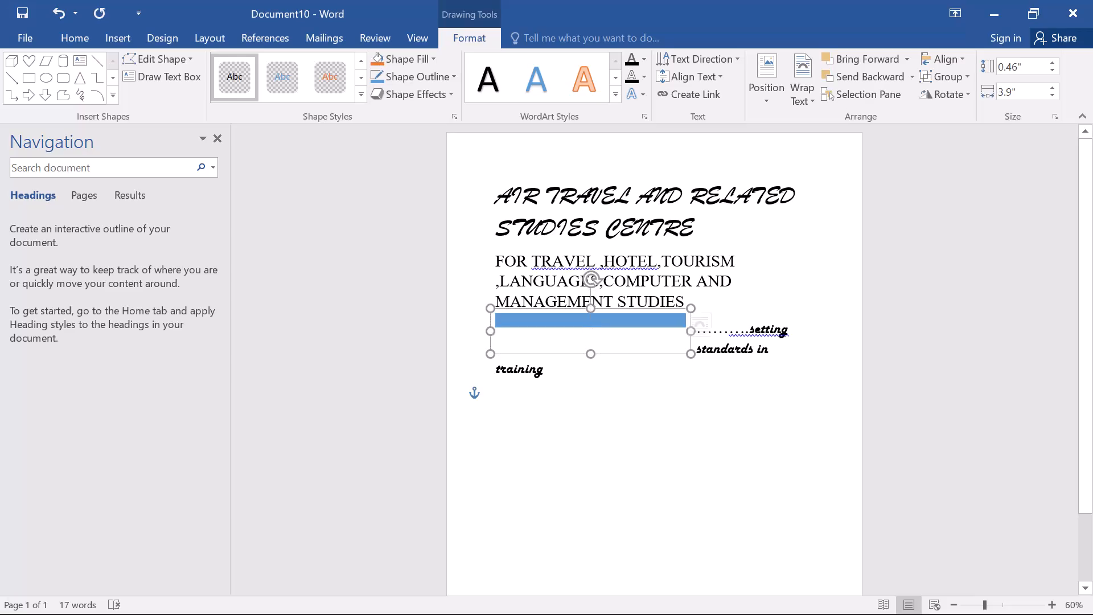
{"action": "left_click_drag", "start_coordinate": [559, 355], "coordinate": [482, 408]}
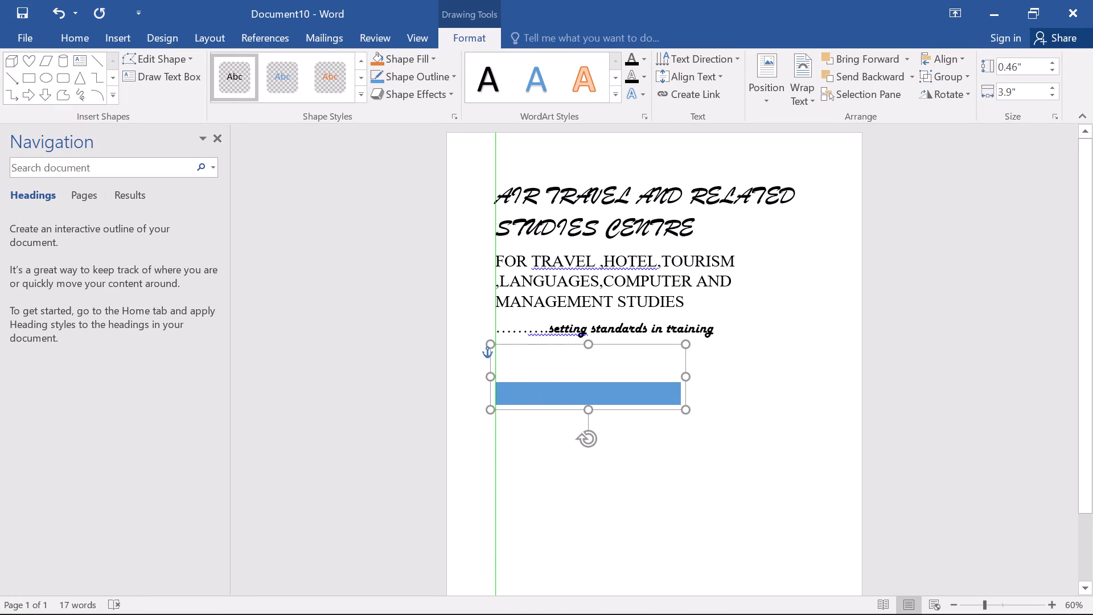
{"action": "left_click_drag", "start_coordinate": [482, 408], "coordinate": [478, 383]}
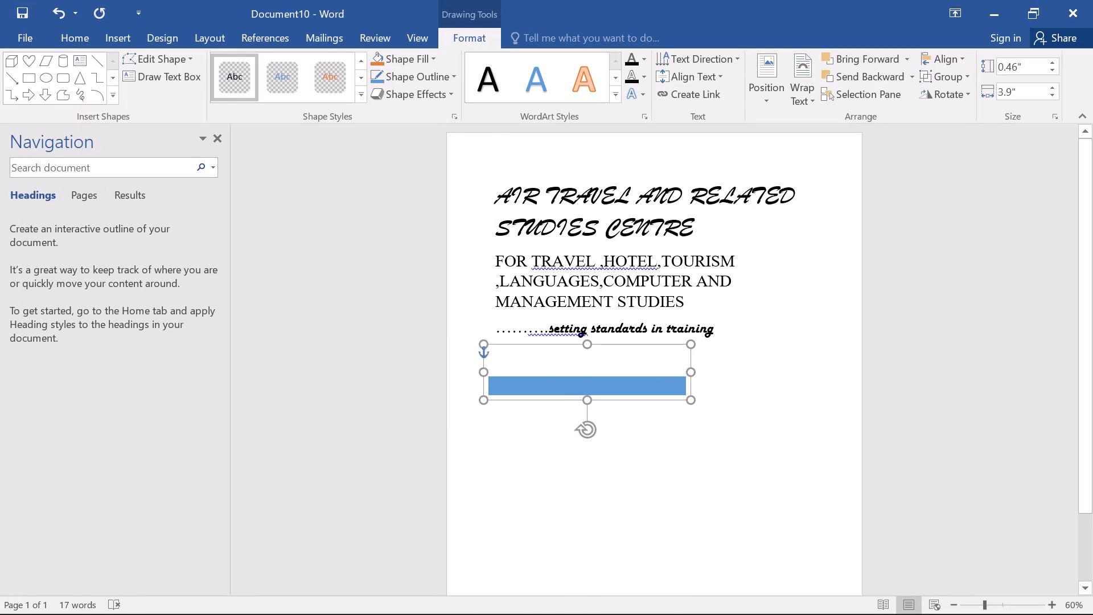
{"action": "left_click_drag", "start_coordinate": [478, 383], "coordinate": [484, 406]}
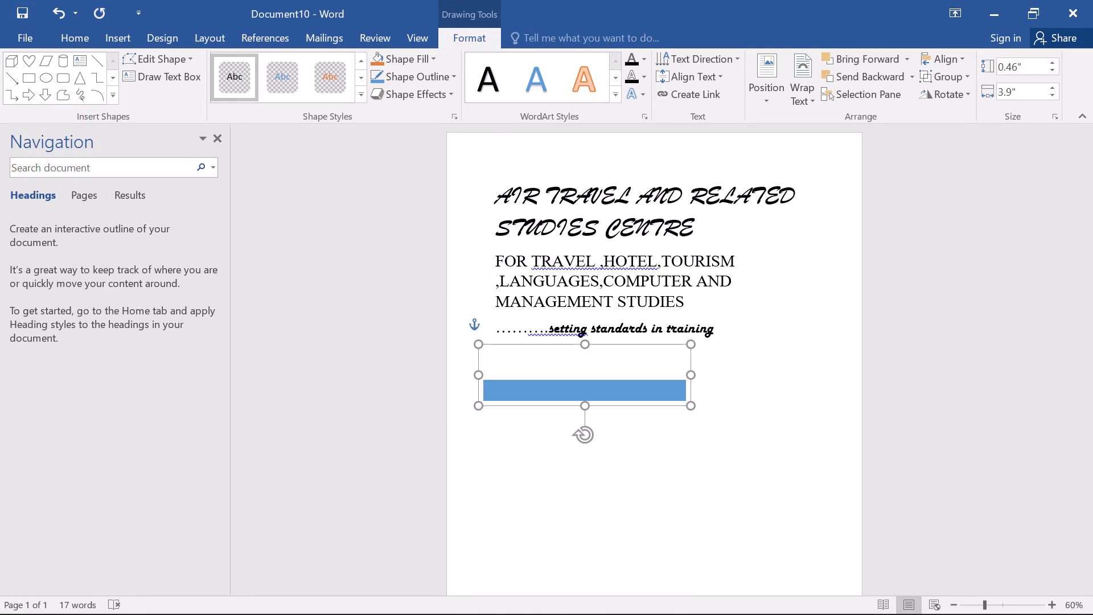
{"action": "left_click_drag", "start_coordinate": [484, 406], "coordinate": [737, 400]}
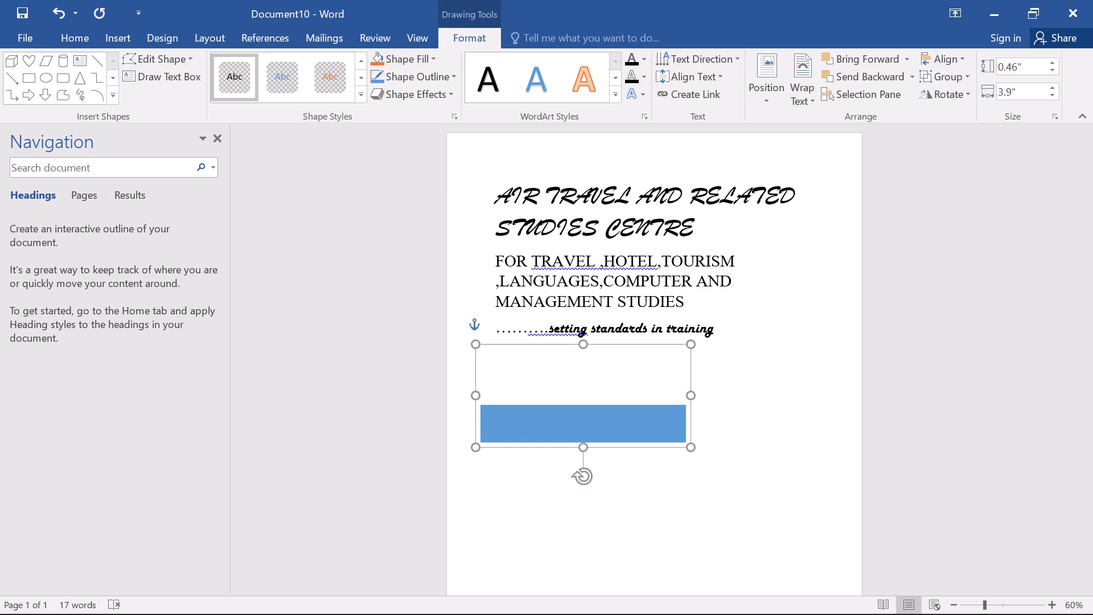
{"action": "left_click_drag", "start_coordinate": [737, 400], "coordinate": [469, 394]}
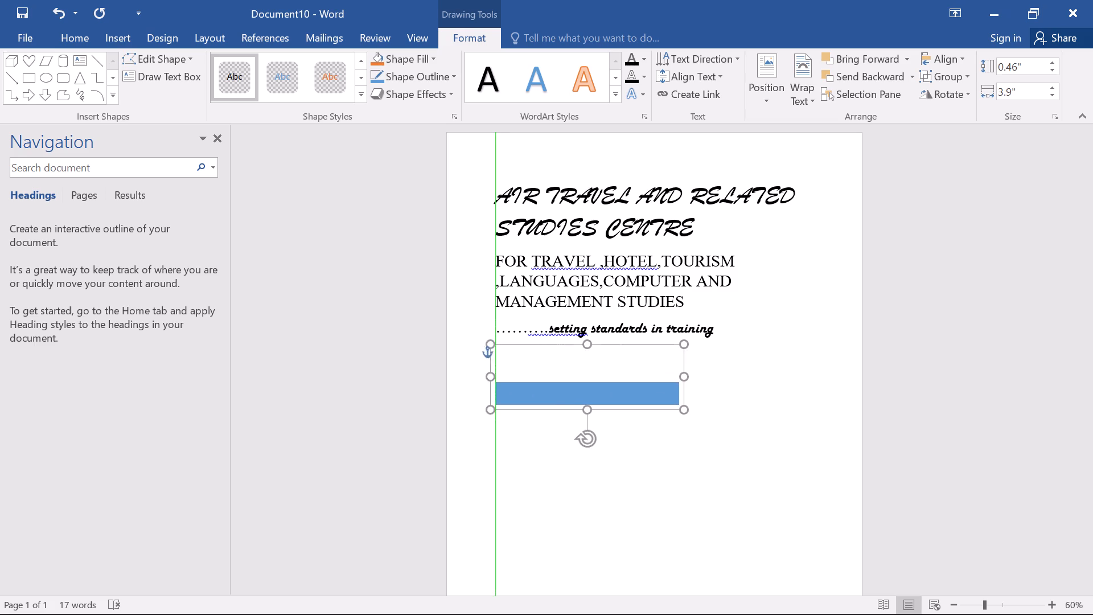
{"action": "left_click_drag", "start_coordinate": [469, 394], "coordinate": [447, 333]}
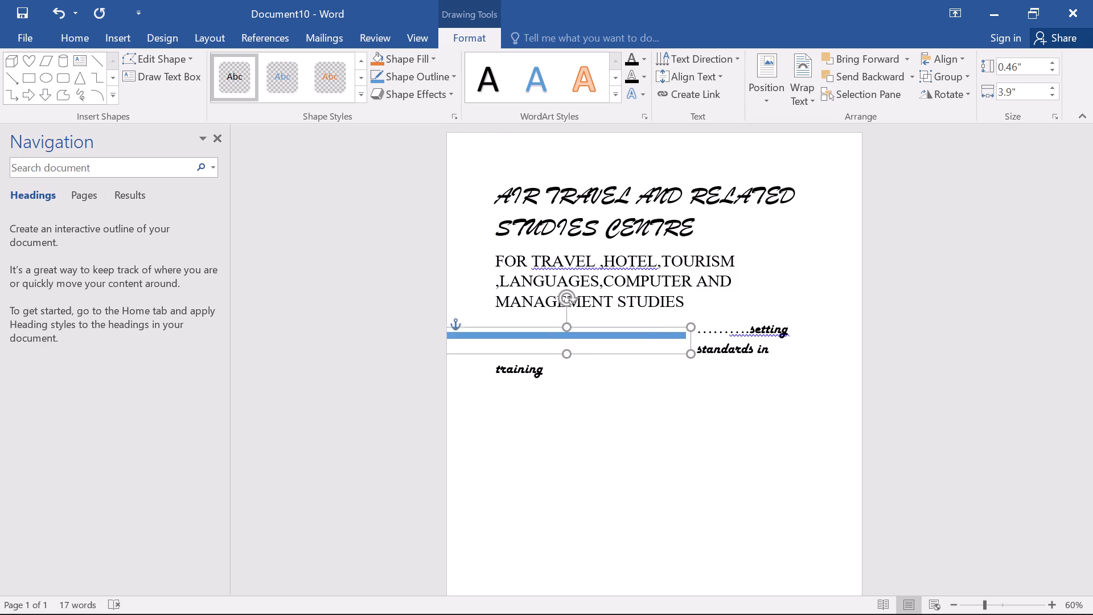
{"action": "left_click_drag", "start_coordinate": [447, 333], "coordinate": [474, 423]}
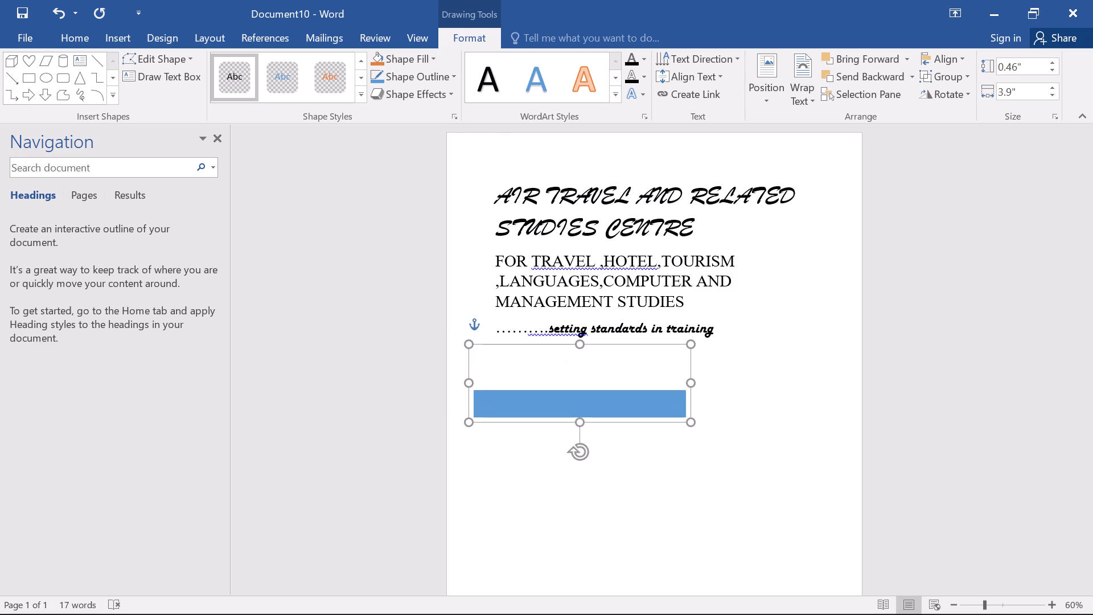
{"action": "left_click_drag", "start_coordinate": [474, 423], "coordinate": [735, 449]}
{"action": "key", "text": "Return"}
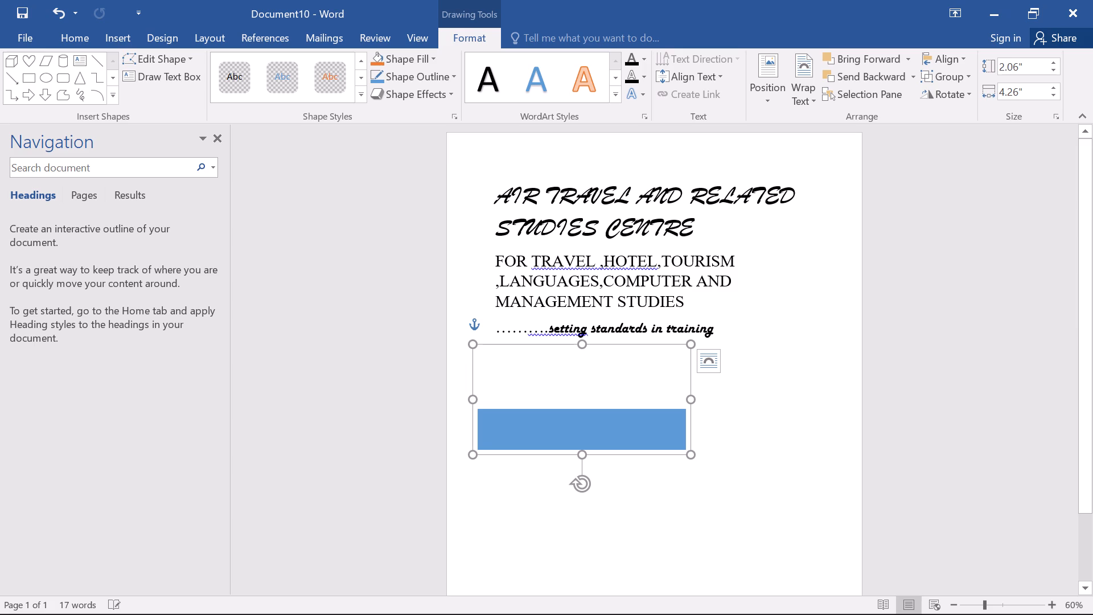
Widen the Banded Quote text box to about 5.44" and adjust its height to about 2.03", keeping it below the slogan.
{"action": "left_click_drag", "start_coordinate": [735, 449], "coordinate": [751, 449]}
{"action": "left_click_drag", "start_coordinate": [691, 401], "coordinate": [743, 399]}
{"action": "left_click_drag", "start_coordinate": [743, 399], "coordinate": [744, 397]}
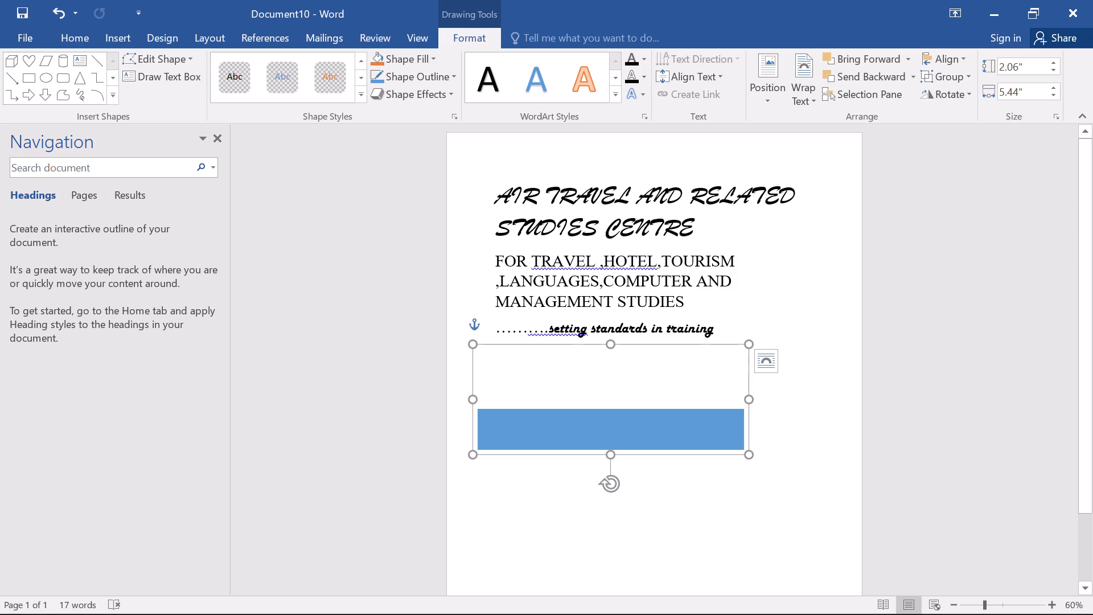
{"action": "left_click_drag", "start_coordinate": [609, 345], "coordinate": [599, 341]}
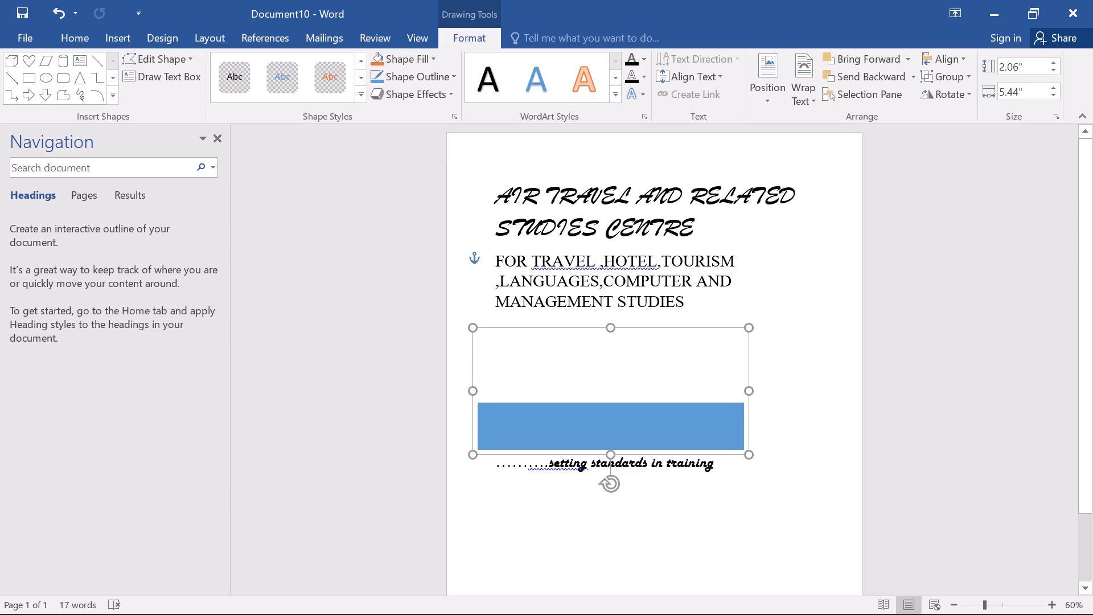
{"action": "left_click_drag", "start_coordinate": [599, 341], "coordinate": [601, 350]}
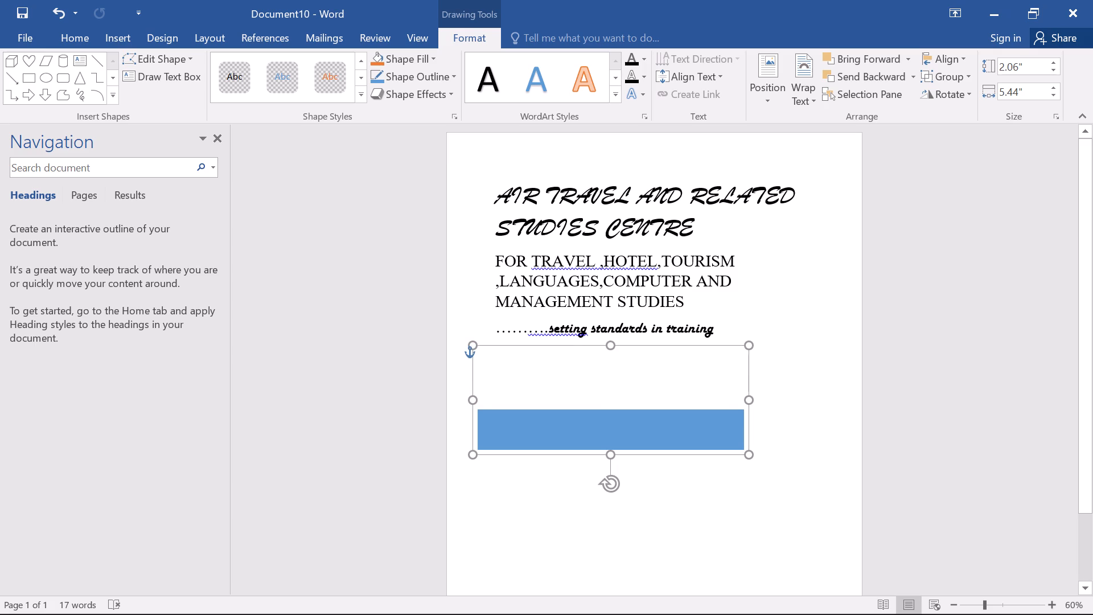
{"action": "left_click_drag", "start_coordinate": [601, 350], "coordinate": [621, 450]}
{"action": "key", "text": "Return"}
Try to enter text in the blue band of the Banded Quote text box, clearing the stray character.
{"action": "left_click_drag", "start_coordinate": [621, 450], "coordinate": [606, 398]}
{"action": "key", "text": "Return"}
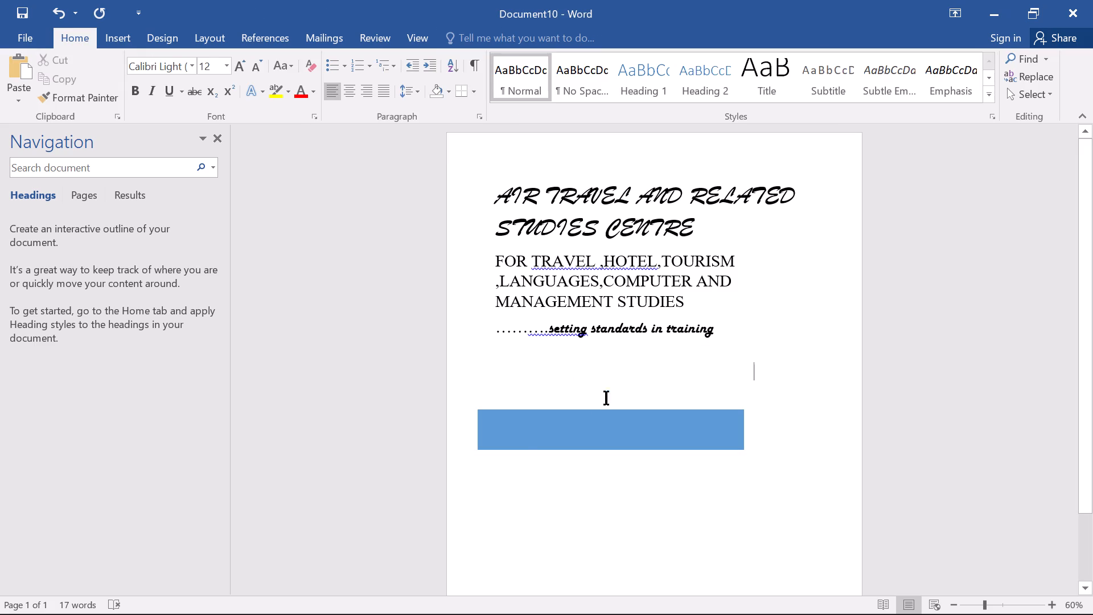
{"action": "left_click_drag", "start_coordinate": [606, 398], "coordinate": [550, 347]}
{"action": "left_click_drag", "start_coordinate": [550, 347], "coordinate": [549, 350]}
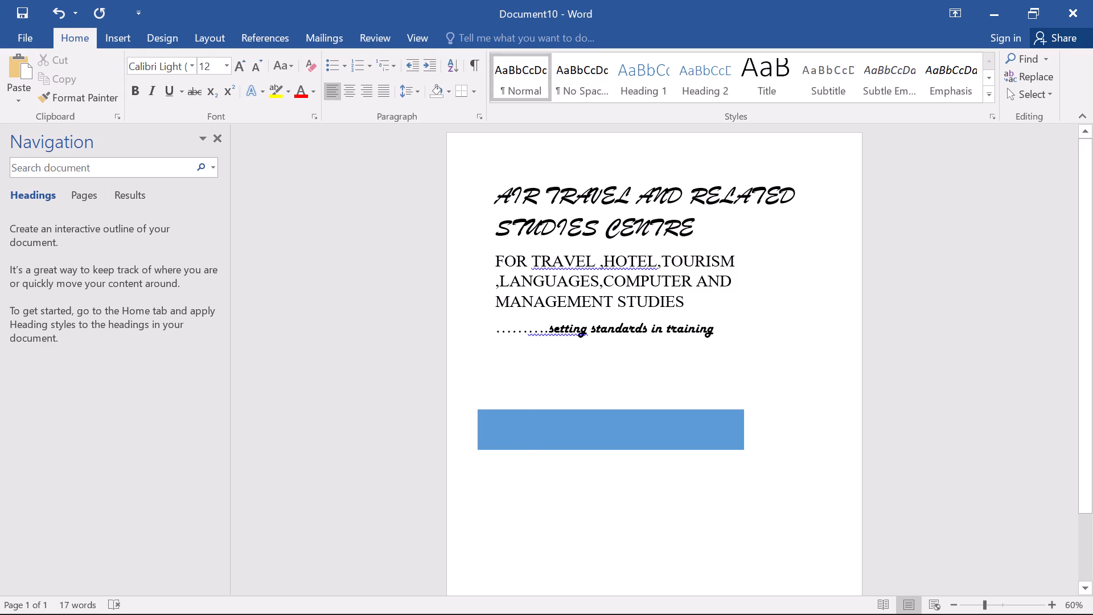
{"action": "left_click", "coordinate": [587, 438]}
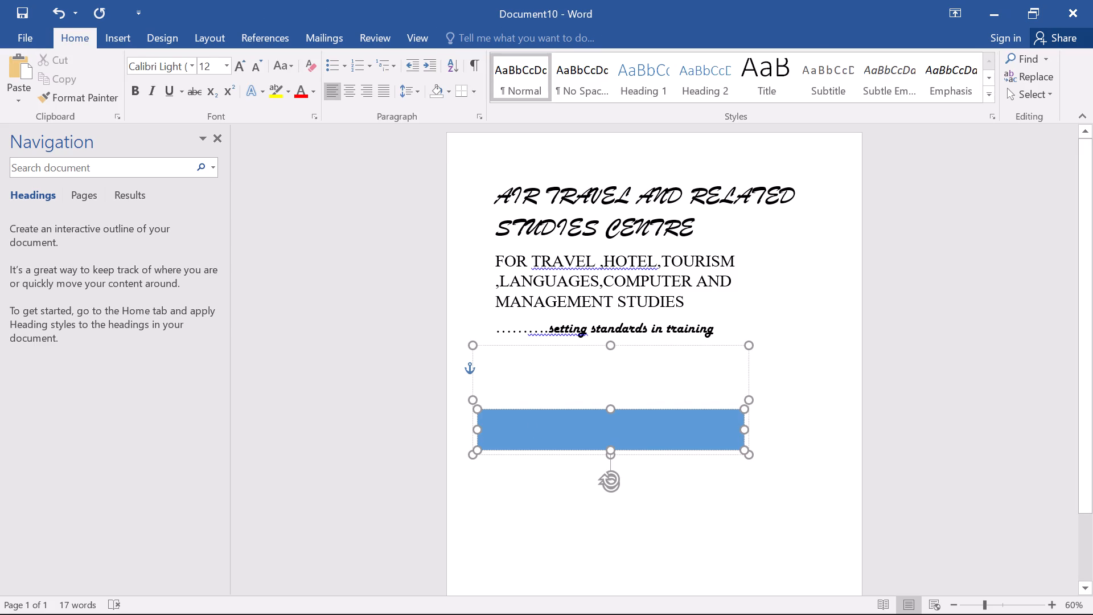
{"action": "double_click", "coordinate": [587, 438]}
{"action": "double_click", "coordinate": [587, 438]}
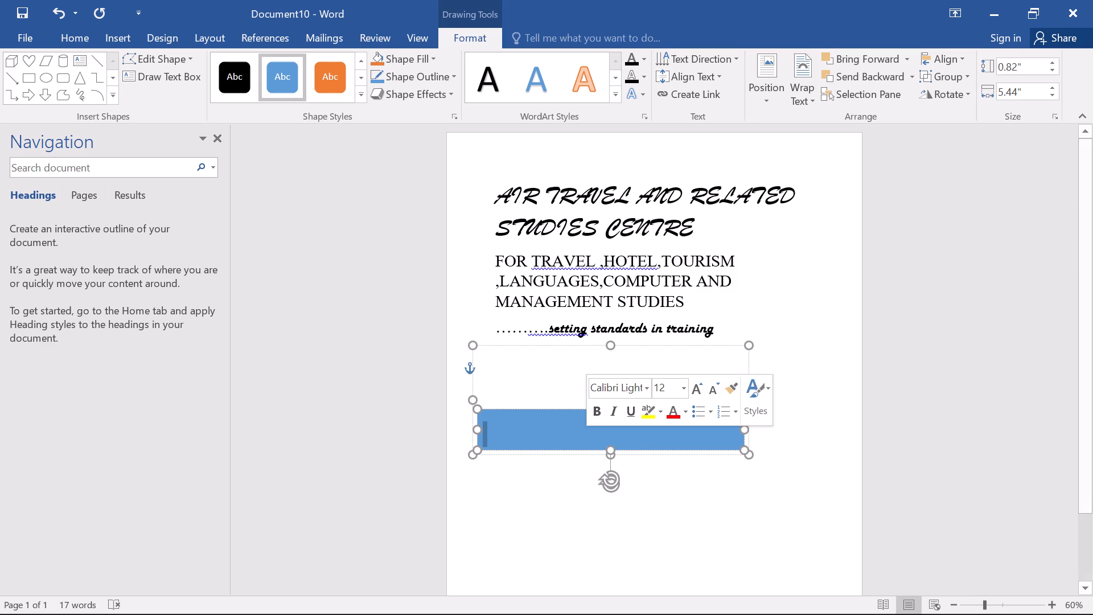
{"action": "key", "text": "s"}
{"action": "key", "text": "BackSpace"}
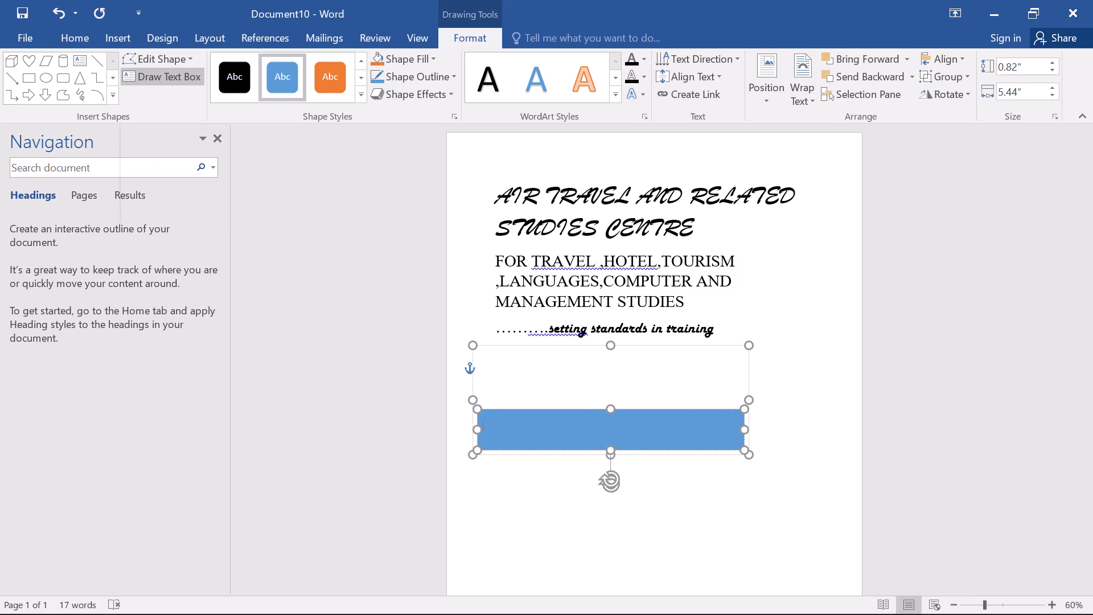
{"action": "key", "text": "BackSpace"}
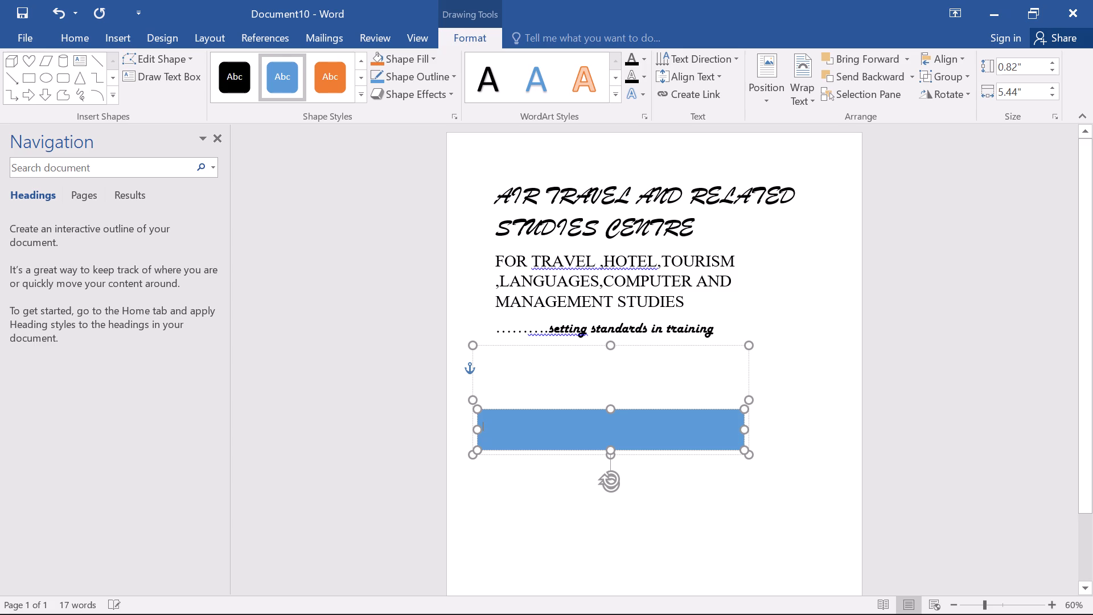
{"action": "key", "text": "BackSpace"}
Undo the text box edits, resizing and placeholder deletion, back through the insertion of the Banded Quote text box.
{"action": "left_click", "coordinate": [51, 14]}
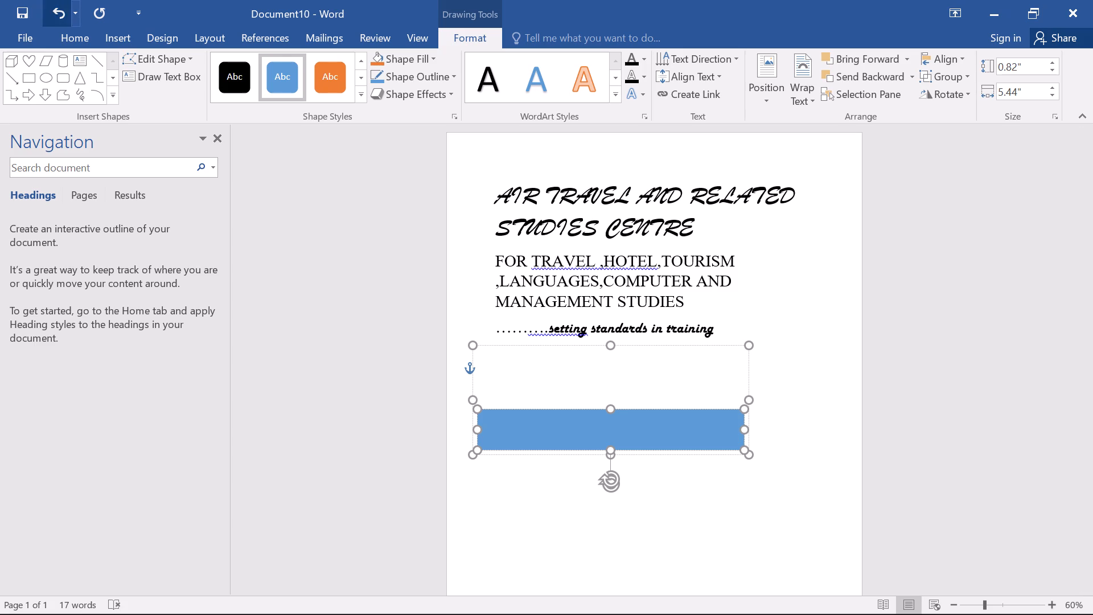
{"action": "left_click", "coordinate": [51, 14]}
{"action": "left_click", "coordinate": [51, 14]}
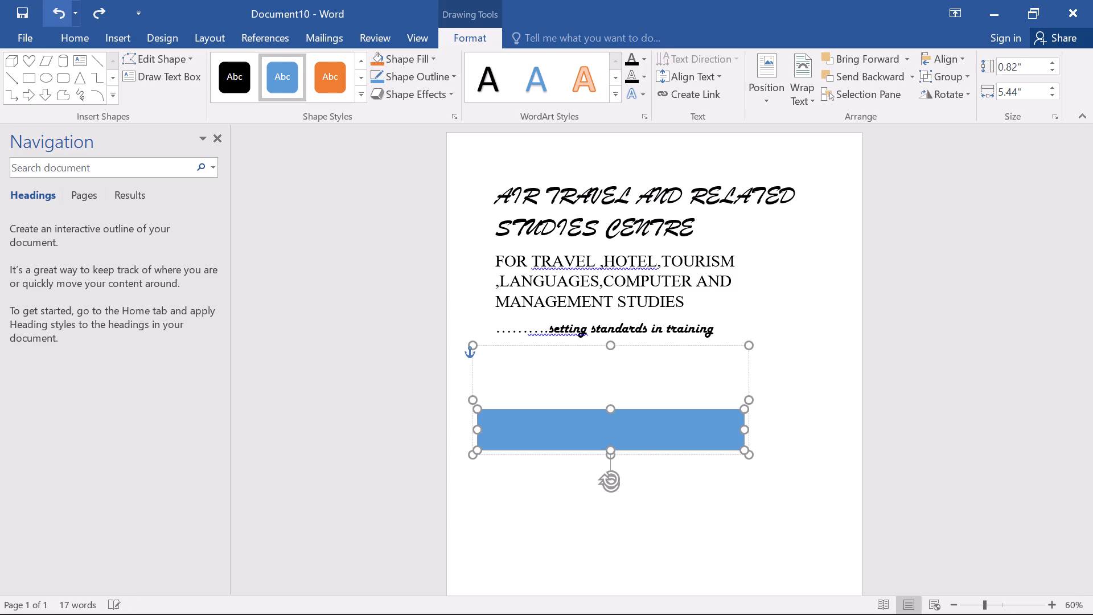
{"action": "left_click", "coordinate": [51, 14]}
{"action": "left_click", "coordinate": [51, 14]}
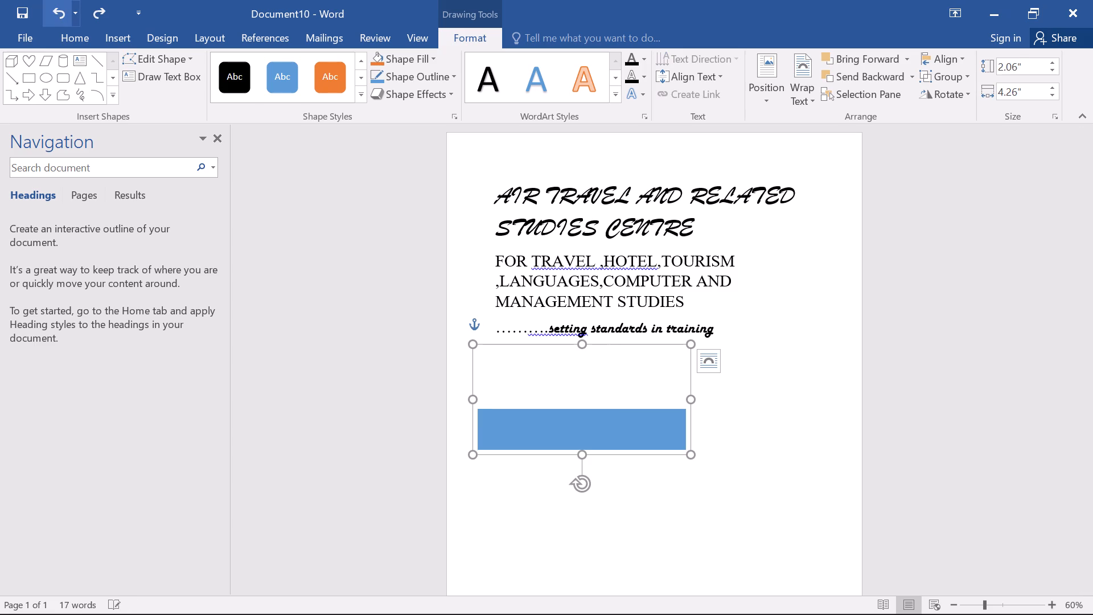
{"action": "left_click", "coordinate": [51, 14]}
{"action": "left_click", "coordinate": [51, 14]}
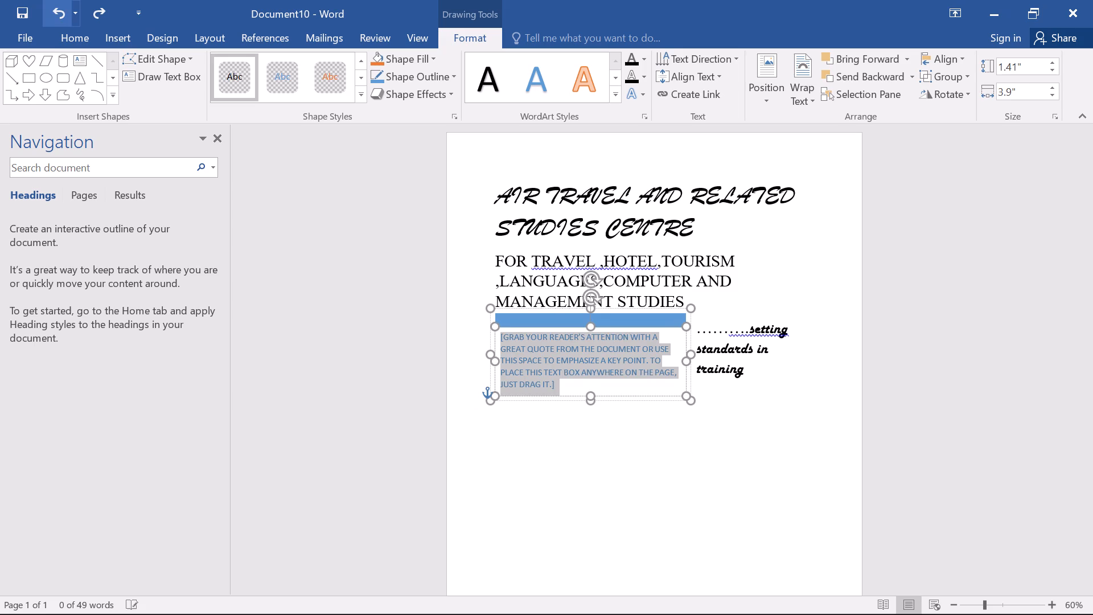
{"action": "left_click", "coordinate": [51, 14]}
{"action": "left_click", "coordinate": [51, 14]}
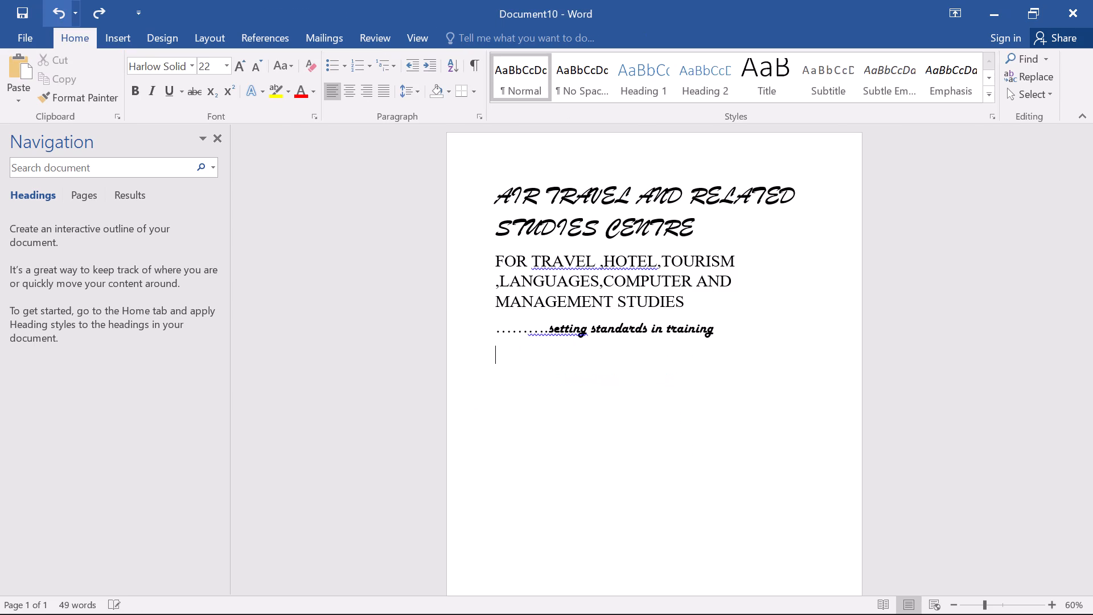
Insert a Simple Text Box below the slogan and delete its placeholder text.
{"action": "left_click", "coordinate": [128, 38]}
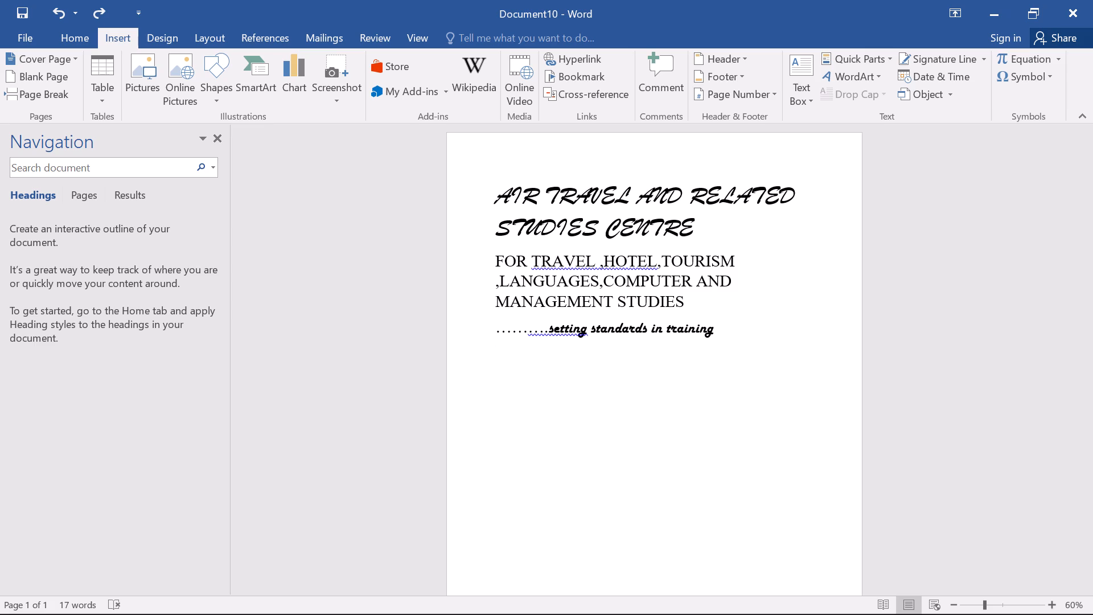
{"action": "left_click", "coordinate": [808, 100]}
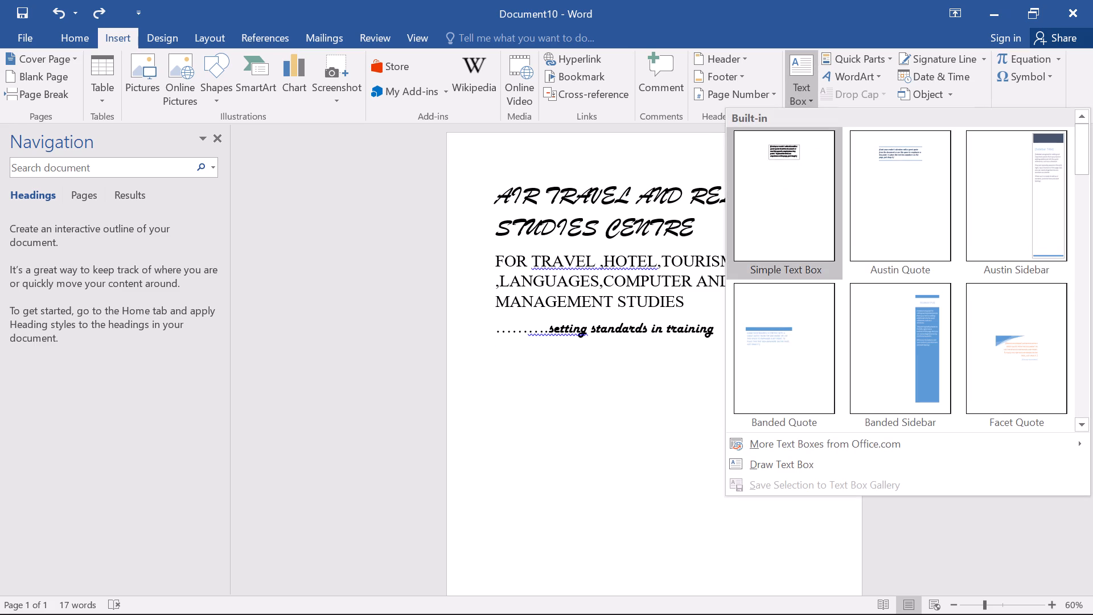
{"action": "scroll", "coordinate": [858, 293], "scroll_direction": "down", "scroll_amount": 3}
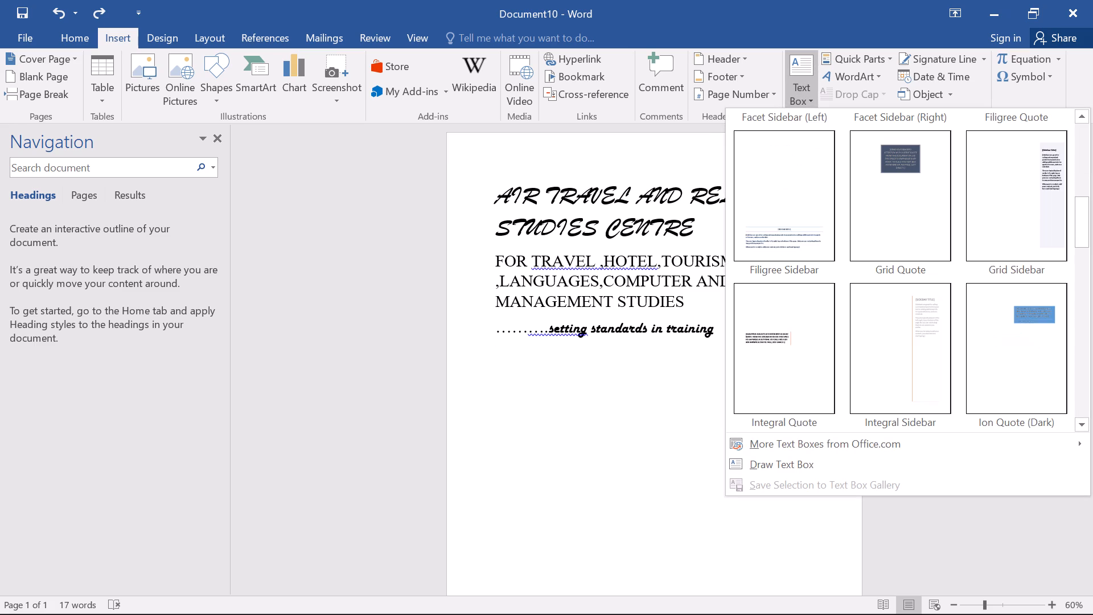
{"action": "scroll", "coordinate": [858, 293], "scroll_direction": "up", "scroll_amount": 1}
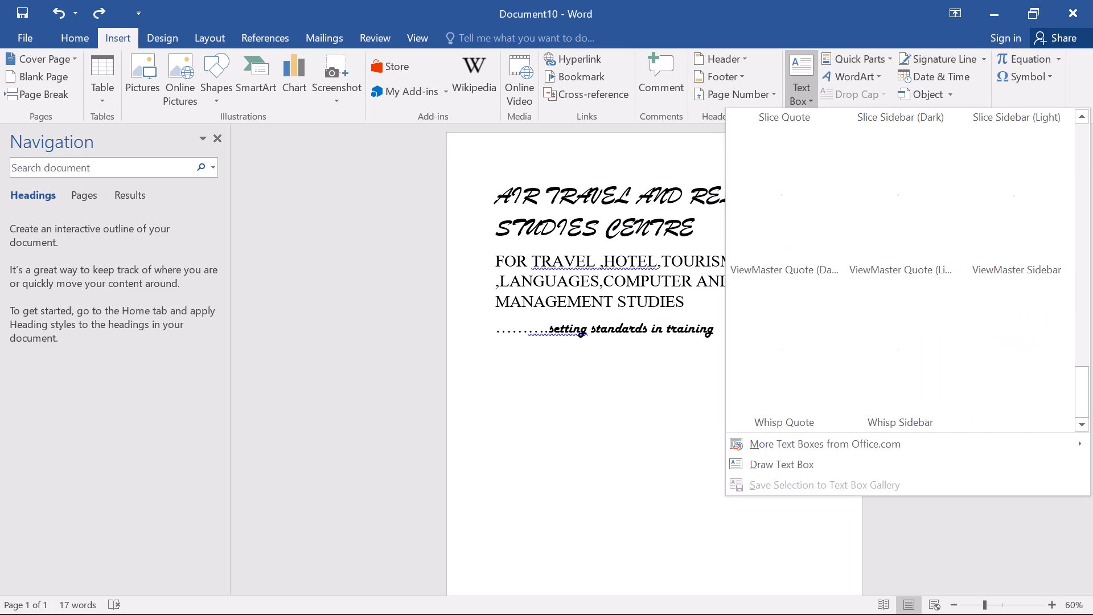
{"action": "scroll", "coordinate": [858, 293], "scroll_direction": "up", "scroll_amount": 1}
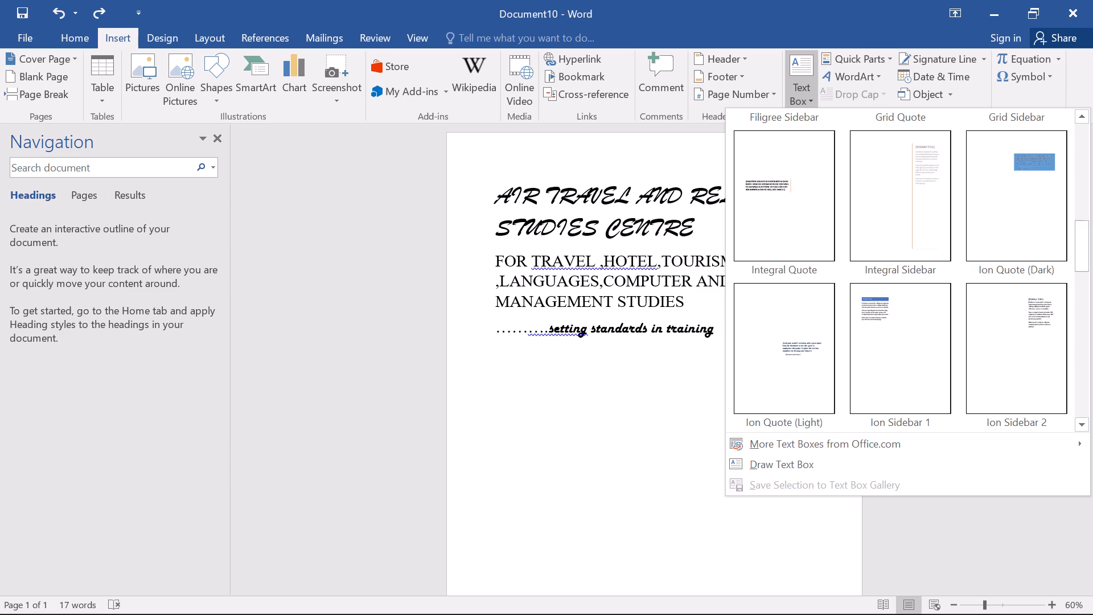
{"action": "scroll", "coordinate": [858, 293], "scroll_direction": "up", "scroll_amount": 2}
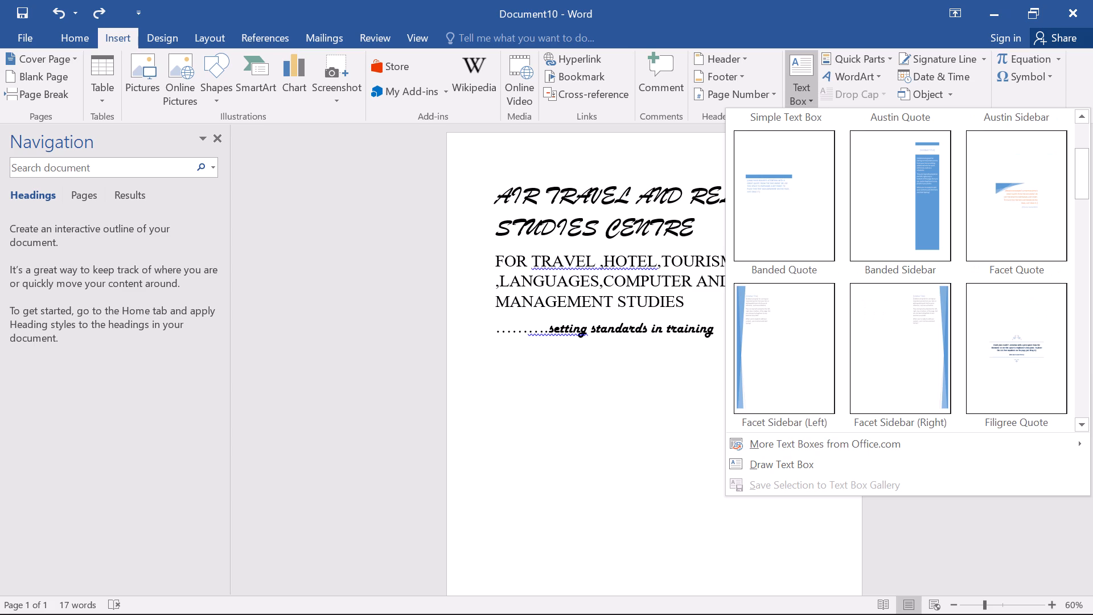
{"action": "scroll", "coordinate": [858, 293], "scroll_direction": "up", "scroll_amount": 3}
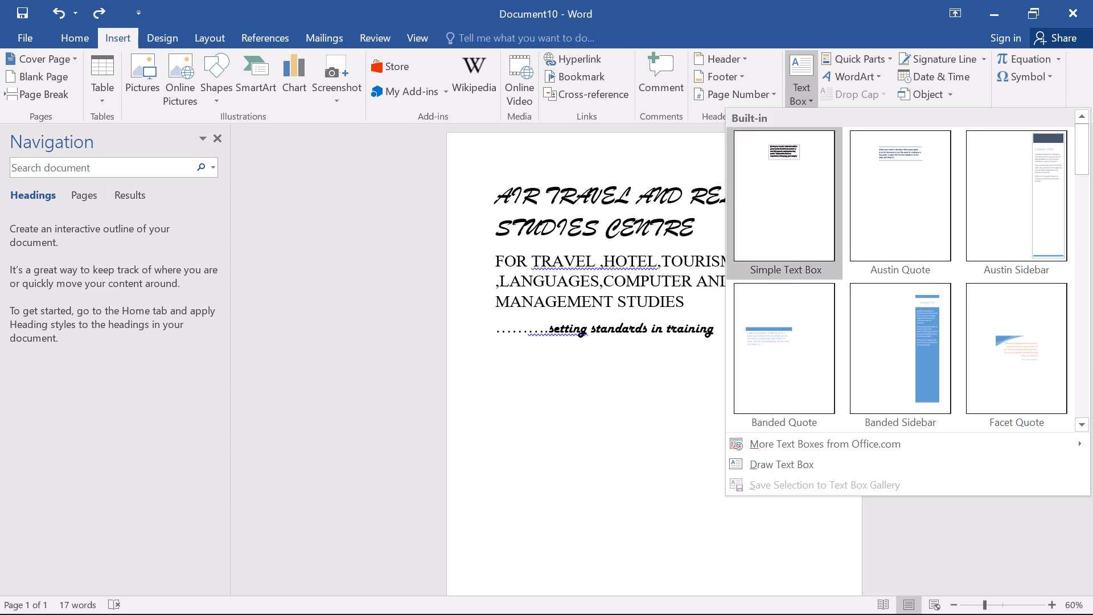
{"action": "left_click", "coordinate": [779, 173]}
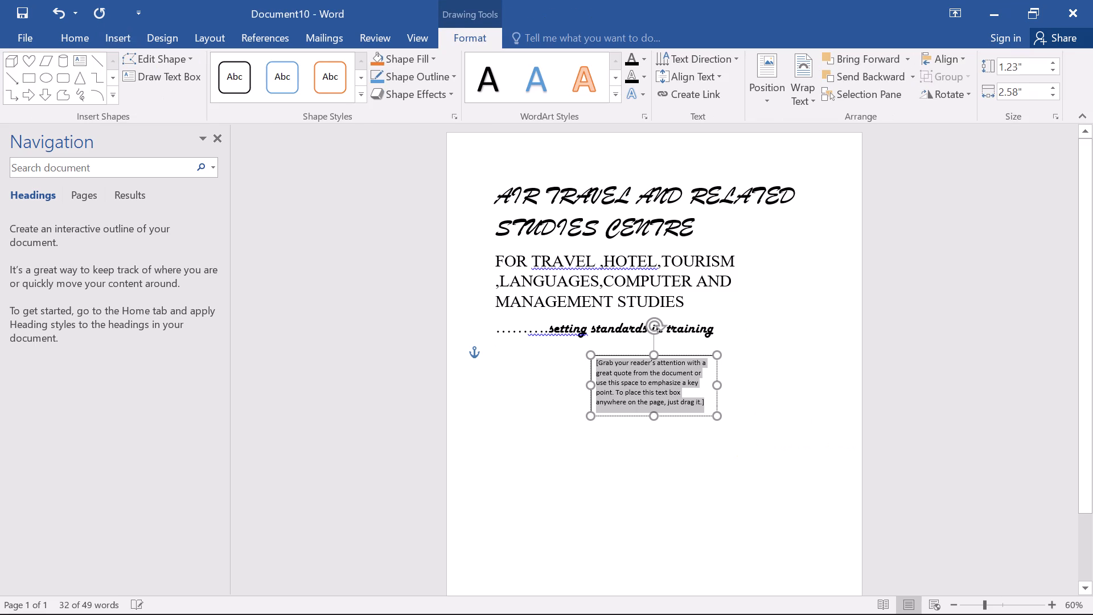
{"action": "key", "text": "BackSpace"}
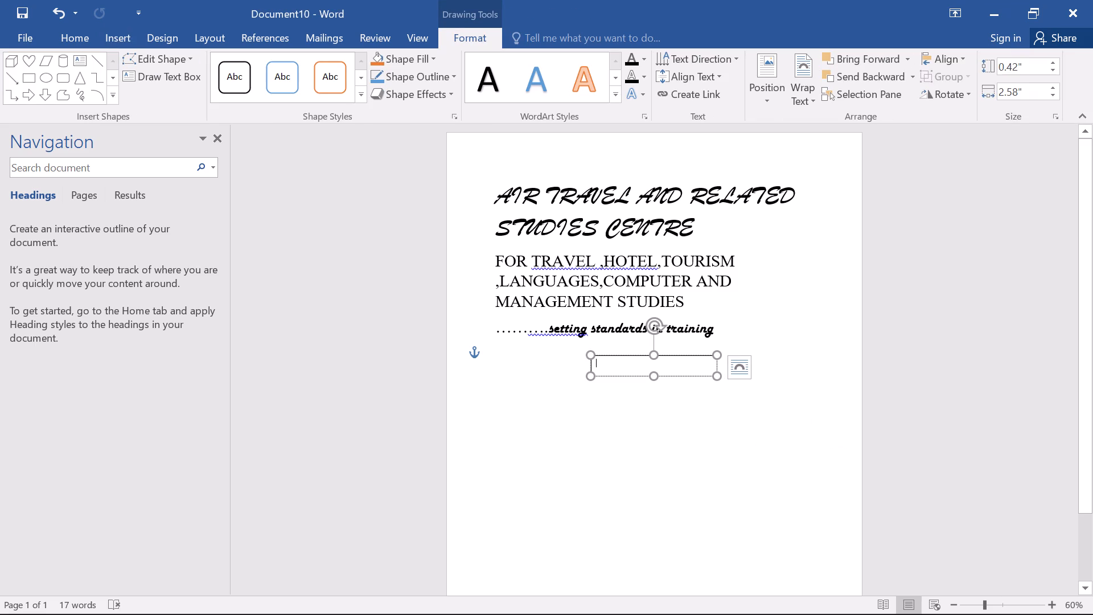
Resize the empty text box below the slogan to about 0.77" high and 8.21" wide, spanning nearly the full page width.
{"action": "left_click_drag", "start_coordinate": [590, 374], "coordinate": [468, 409]}
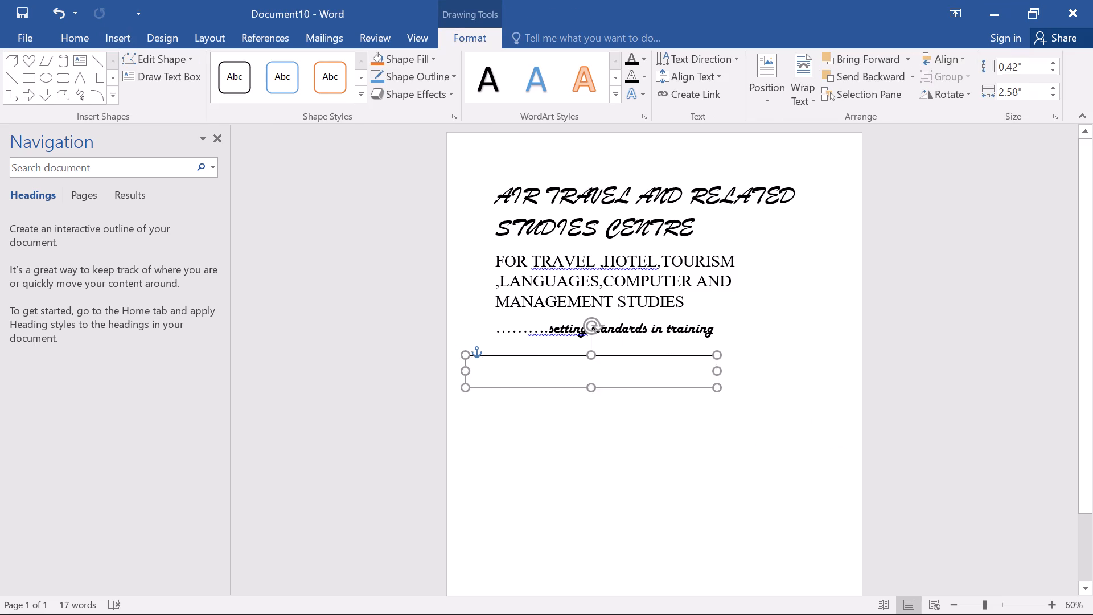
{"action": "left_click_drag", "start_coordinate": [468, 409], "coordinate": [453, 389]}
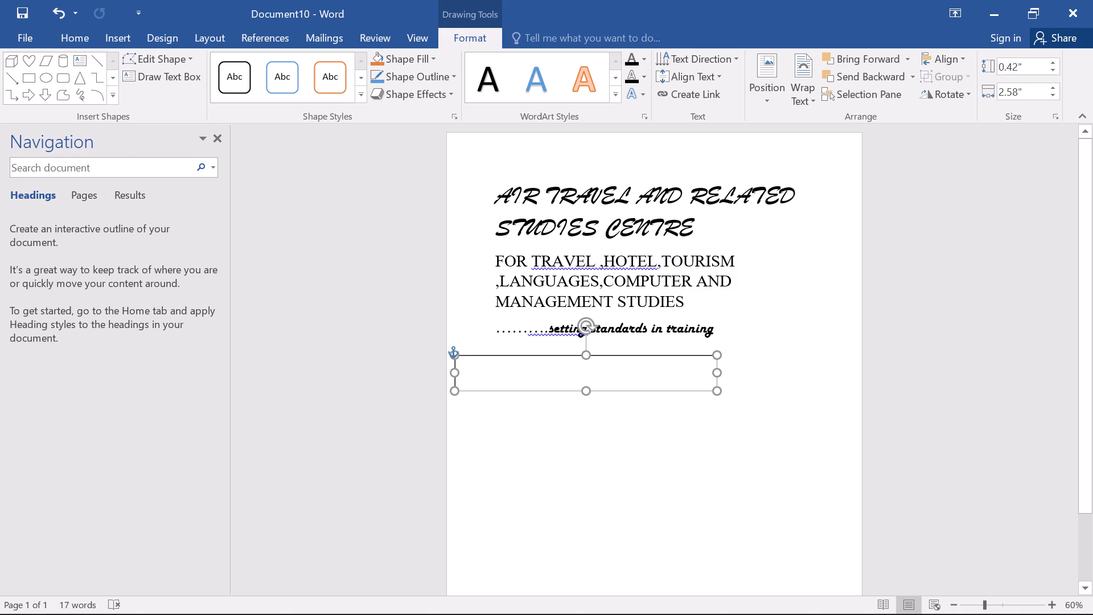
{"action": "left_click_drag", "start_coordinate": [453, 389], "coordinate": [450, 388]}
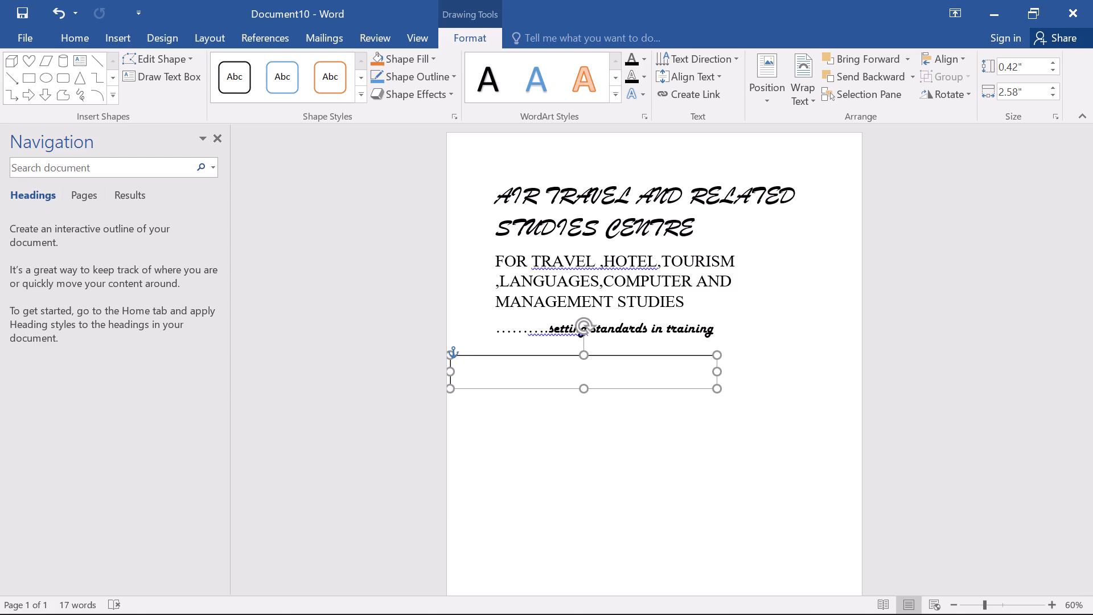
{"action": "left_click_drag", "start_coordinate": [450, 388], "coordinate": [738, 376]}
{"action": "key", "text": "Return"}
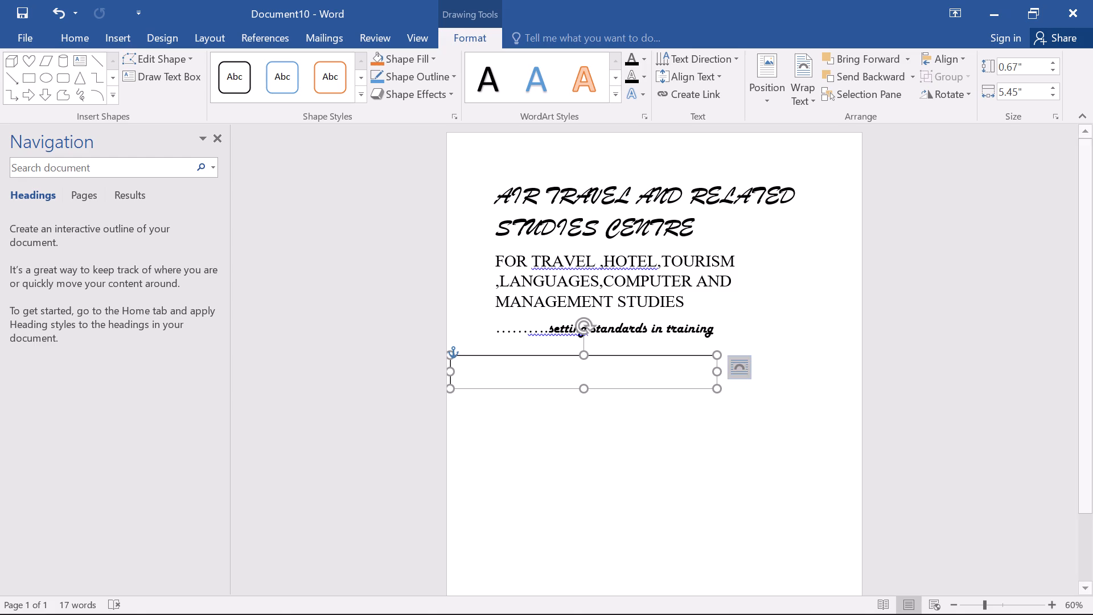
{"action": "left_click_drag", "start_coordinate": [738, 376], "coordinate": [718, 390]}
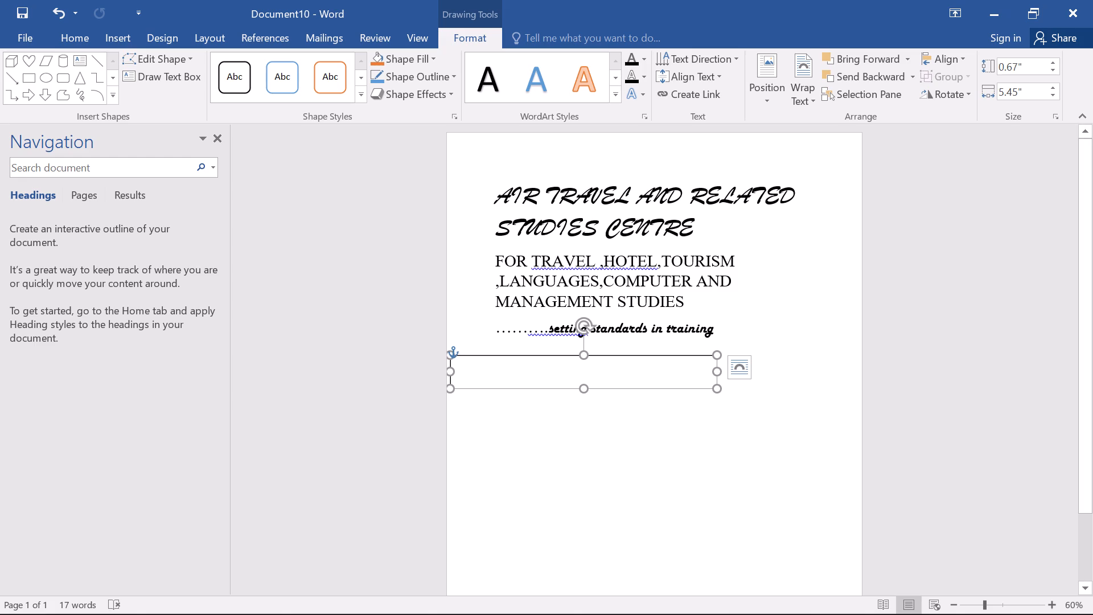
{"action": "left_click_drag", "start_coordinate": [718, 390], "coordinate": [744, 380]}
{"action": "left_click_drag", "start_coordinate": [716, 389], "coordinate": [848, 389]}
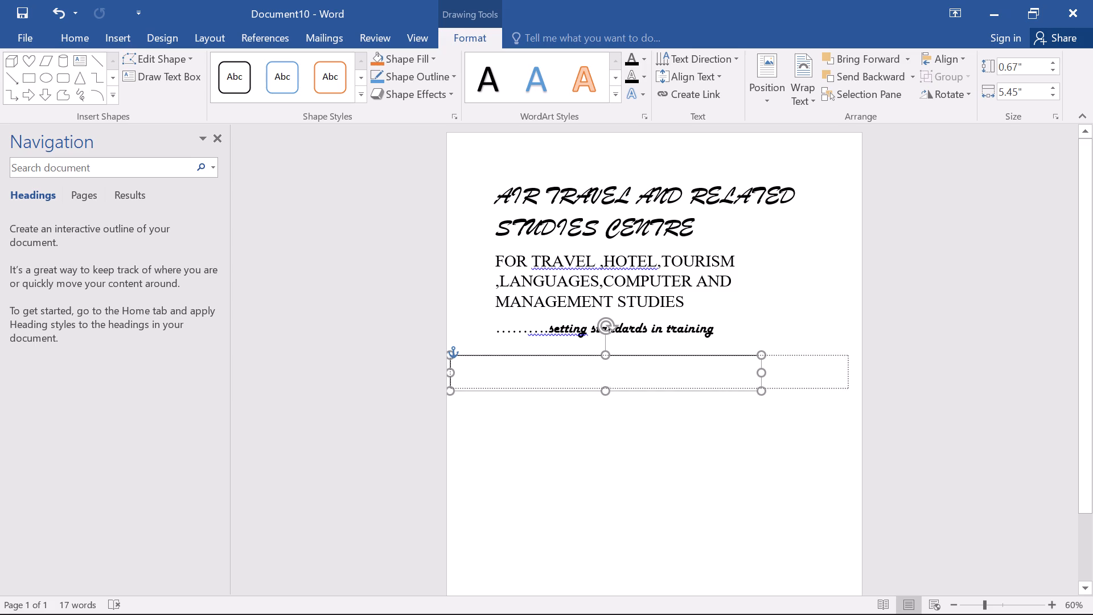
{"action": "left_click_drag", "start_coordinate": [848, 389], "coordinate": [852, 393]}
{"action": "key", "text": "Return"}
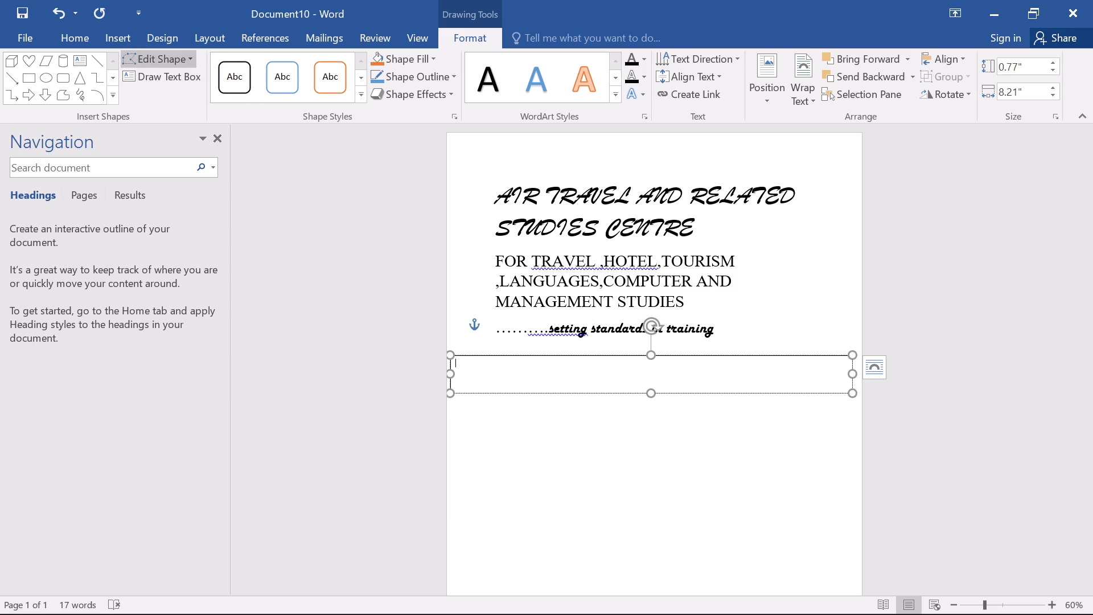
Set the text box font to Harlow Solid Italic at size 28, clearing the trial letters "St".
{"action": "left_click", "coordinate": [76, 32]}
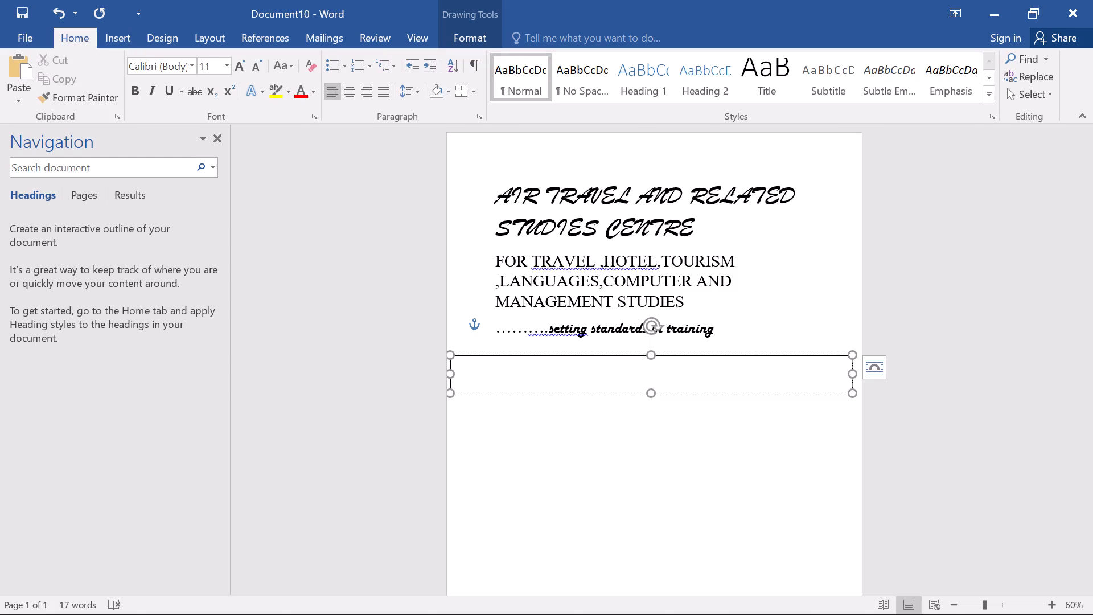
{"action": "left_click", "coordinate": [228, 65]}
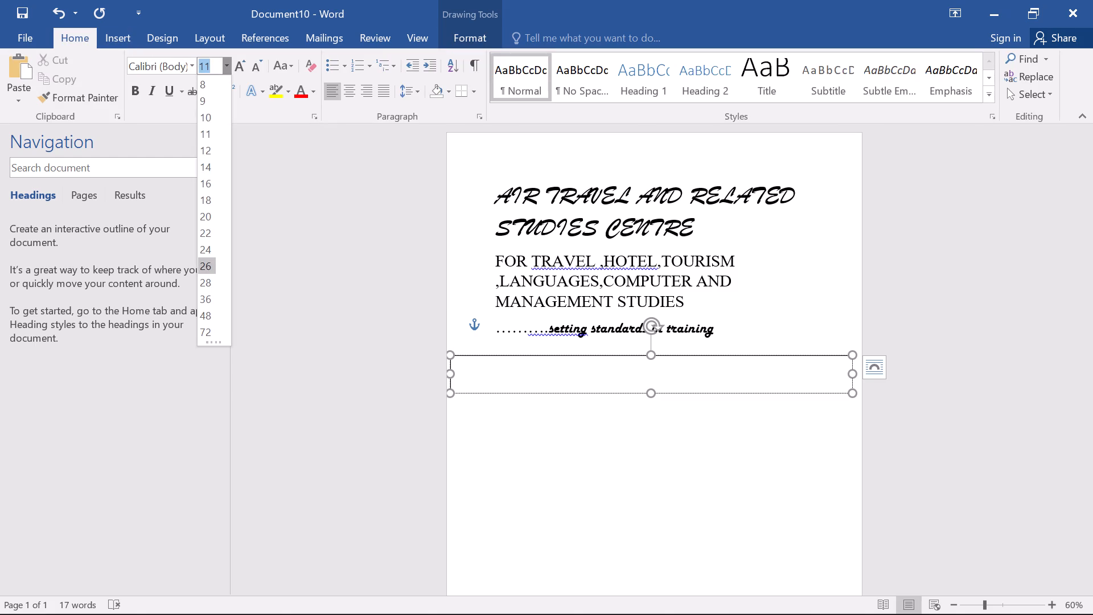
{"action": "left_click", "coordinate": [207, 284]}
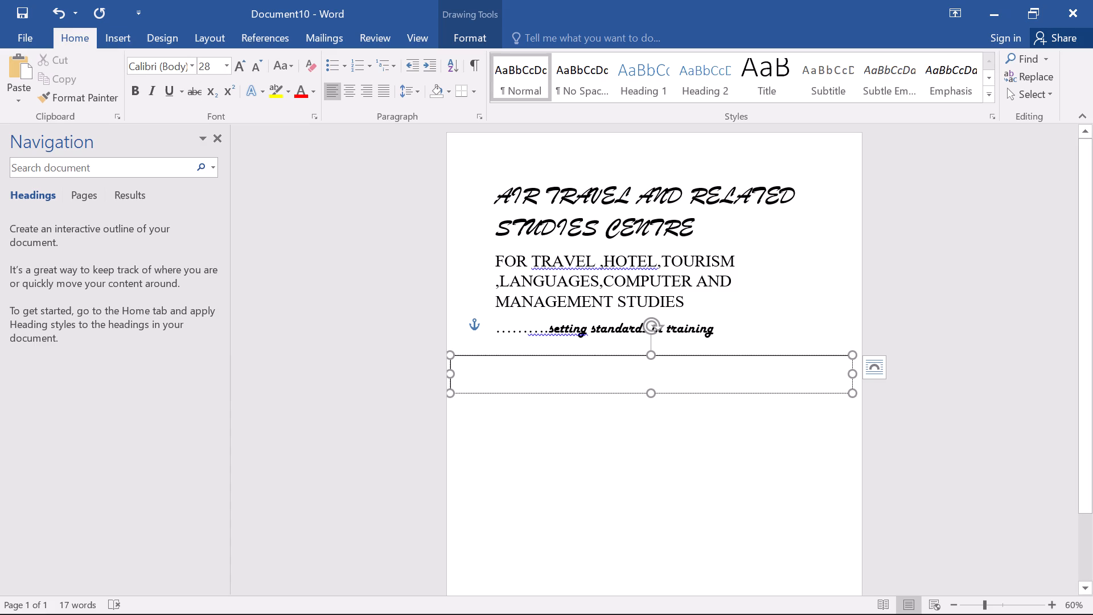
{"action": "key", "text": "s"}
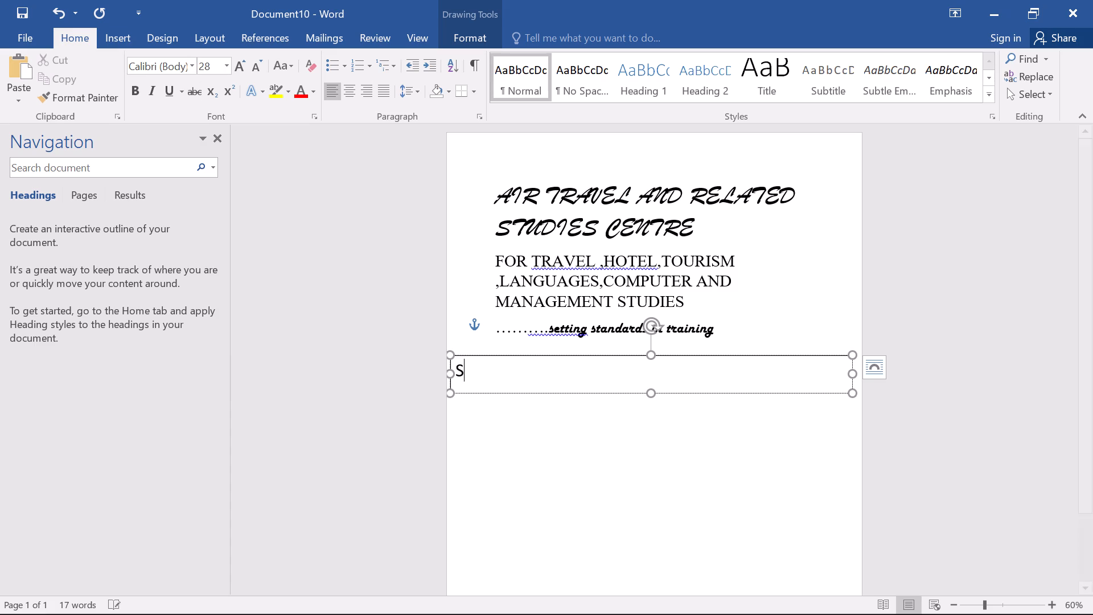
{"action": "key", "text": "t"}
{"action": "key", "text": "BackSpace"}
{"action": "key", "text": "BackSpace"}
{"action": "left_click", "coordinate": [195, 68]}
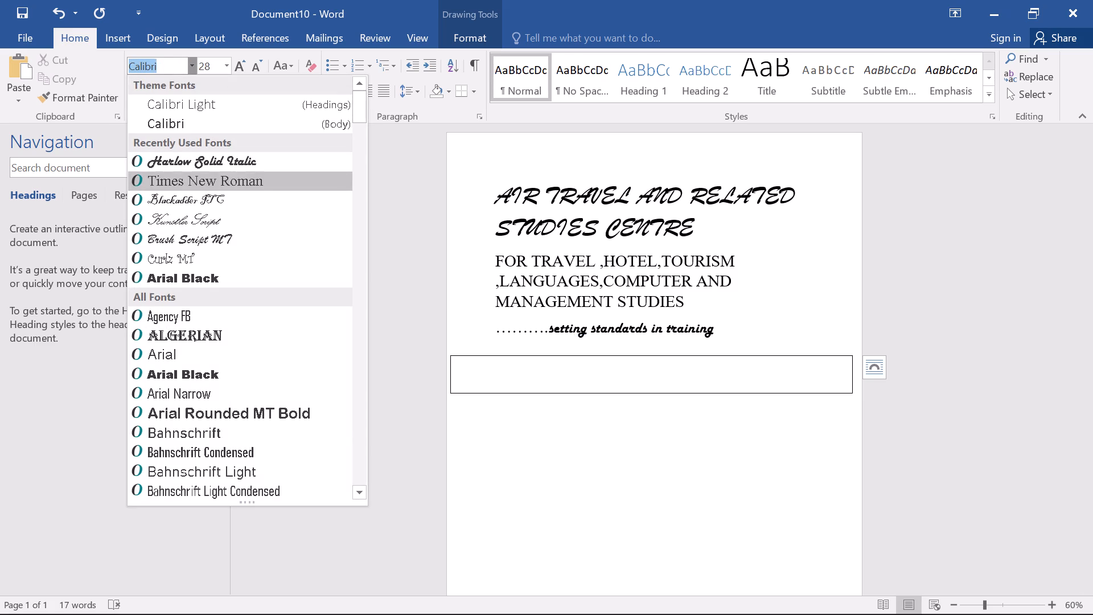
{"action": "left_click", "coordinate": [255, 158]}
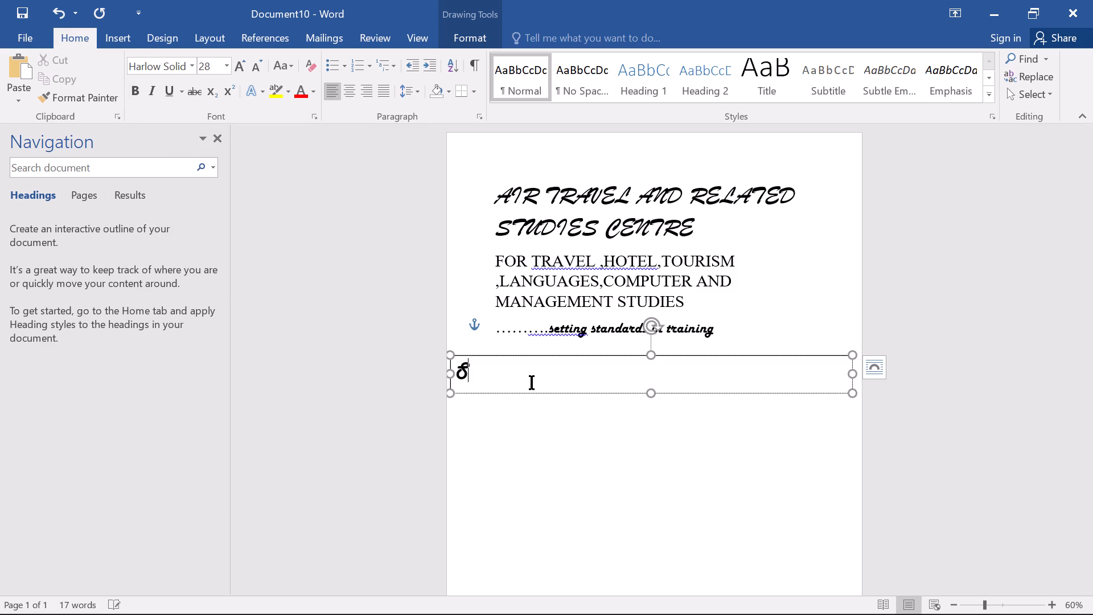
Enter text beginning with "Stud" in the text box below the slogan.
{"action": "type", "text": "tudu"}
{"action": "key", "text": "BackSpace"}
Continue the line in the text box below the slogan so it reads "Study Here ,Work", with two spaces before the comma.
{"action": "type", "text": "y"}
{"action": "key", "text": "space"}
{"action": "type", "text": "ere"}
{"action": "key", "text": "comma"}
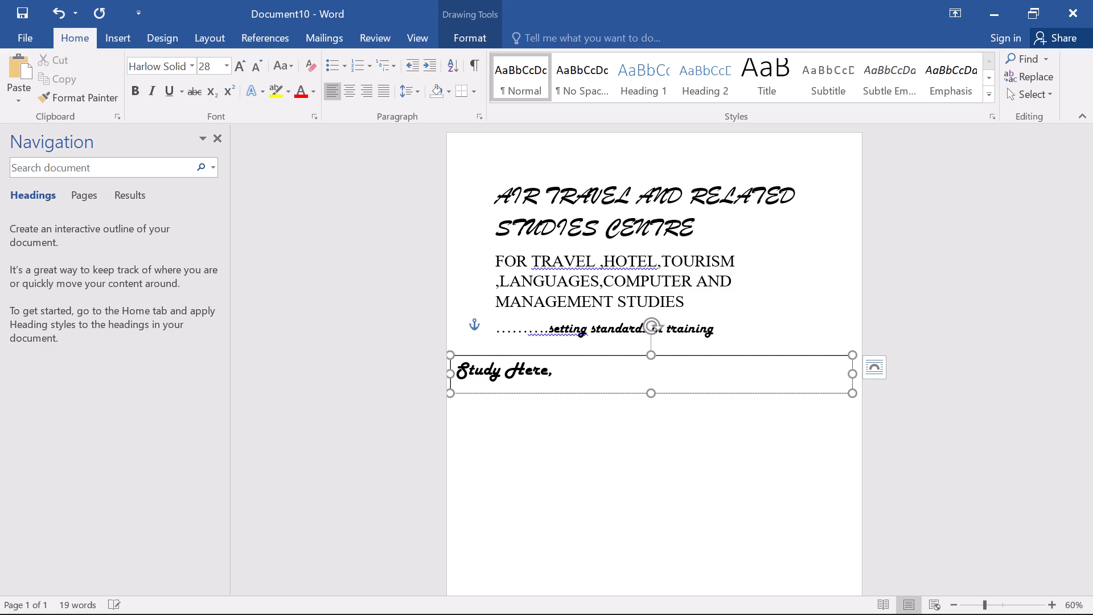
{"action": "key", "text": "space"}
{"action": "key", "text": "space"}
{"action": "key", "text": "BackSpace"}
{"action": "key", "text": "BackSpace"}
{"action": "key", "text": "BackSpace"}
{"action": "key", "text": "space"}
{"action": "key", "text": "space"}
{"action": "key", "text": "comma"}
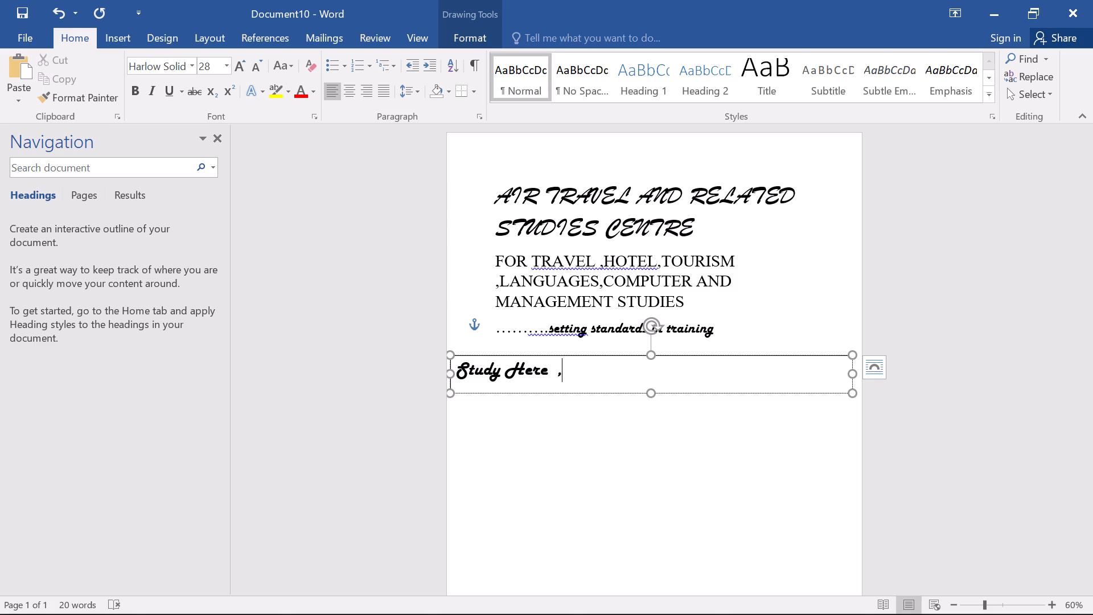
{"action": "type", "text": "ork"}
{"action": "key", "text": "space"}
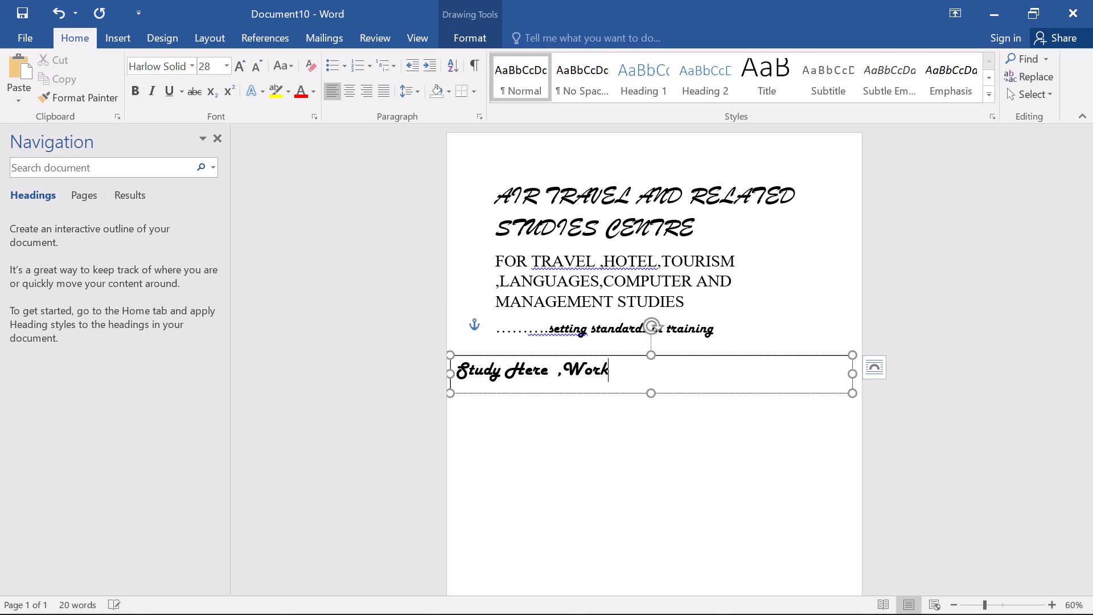
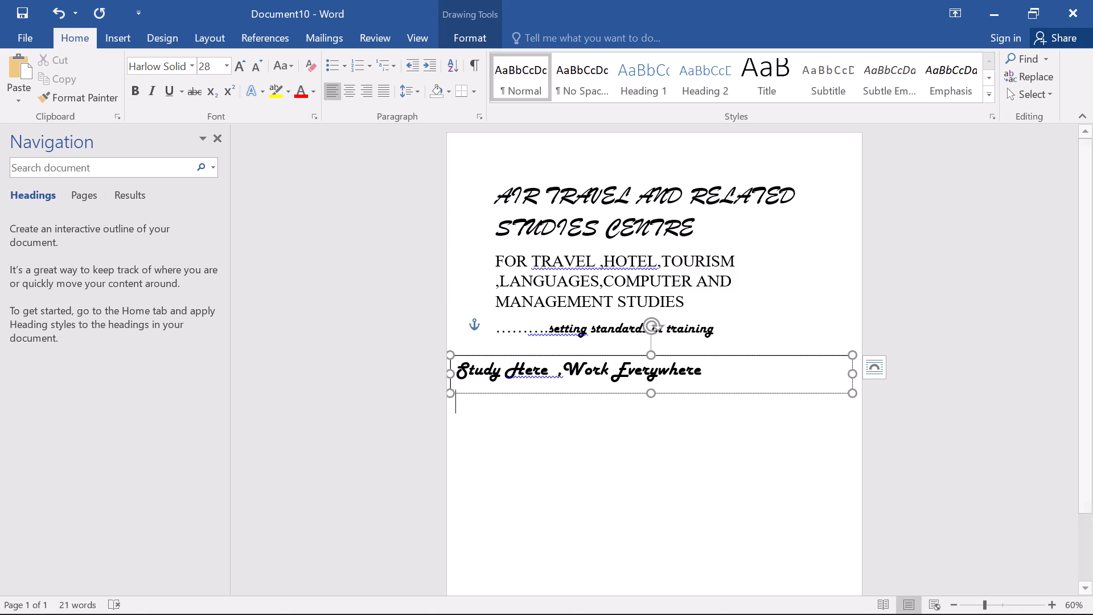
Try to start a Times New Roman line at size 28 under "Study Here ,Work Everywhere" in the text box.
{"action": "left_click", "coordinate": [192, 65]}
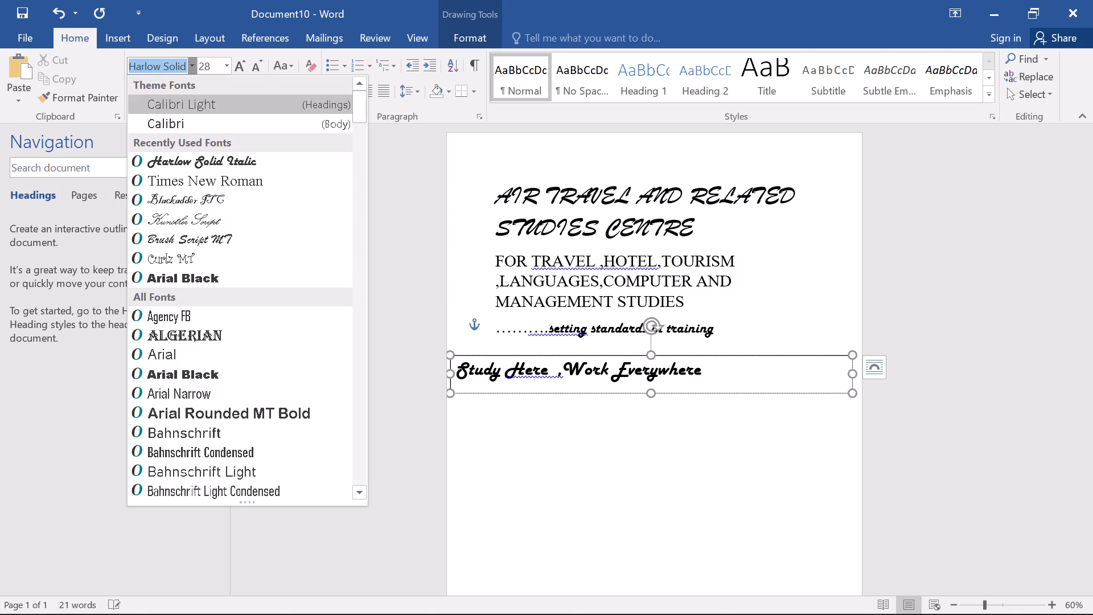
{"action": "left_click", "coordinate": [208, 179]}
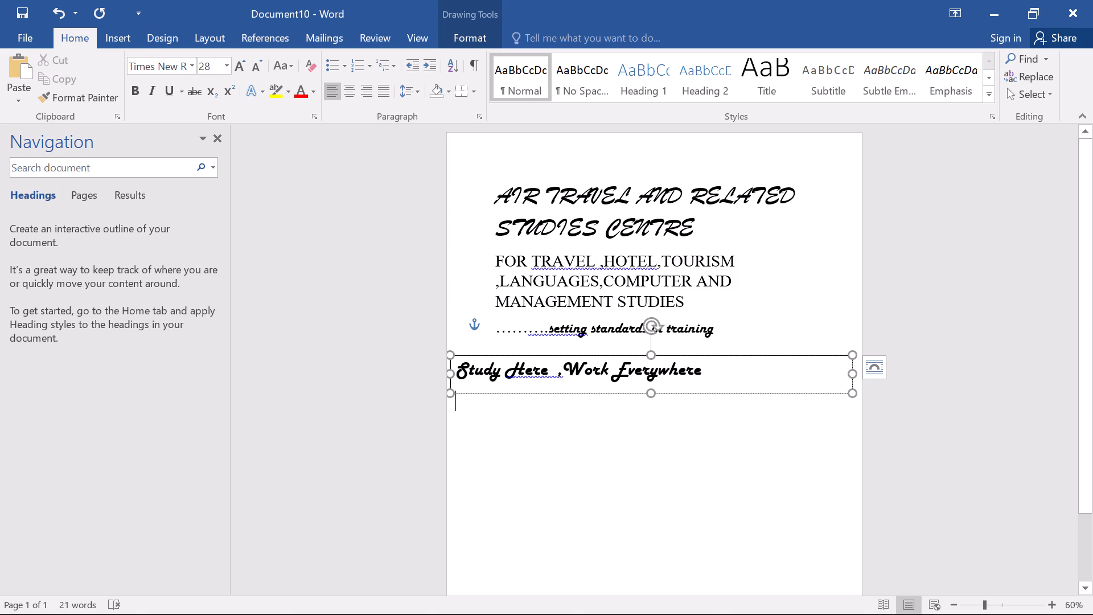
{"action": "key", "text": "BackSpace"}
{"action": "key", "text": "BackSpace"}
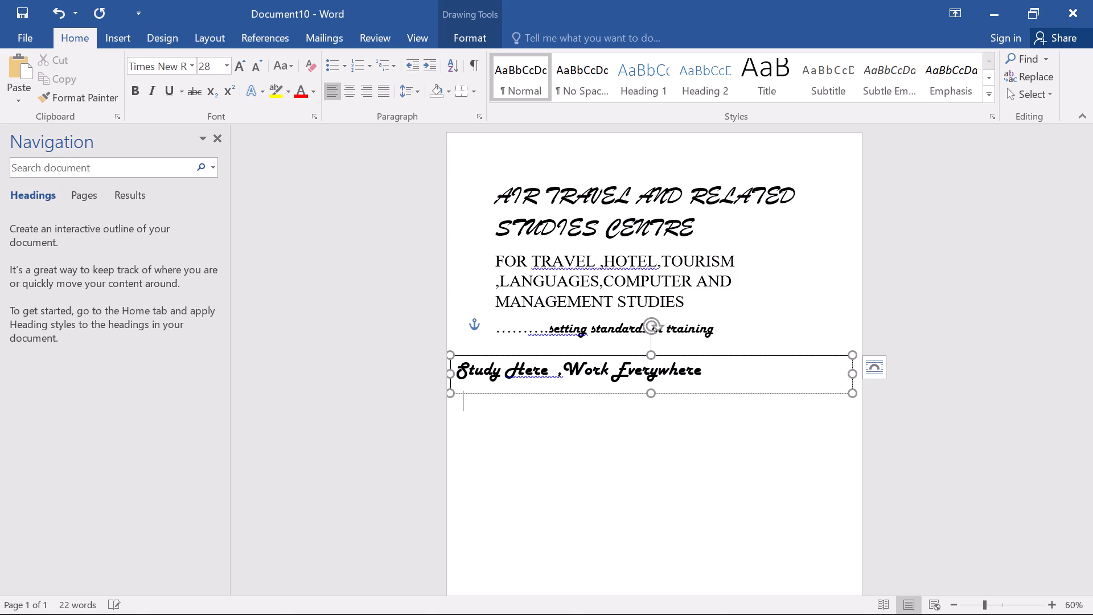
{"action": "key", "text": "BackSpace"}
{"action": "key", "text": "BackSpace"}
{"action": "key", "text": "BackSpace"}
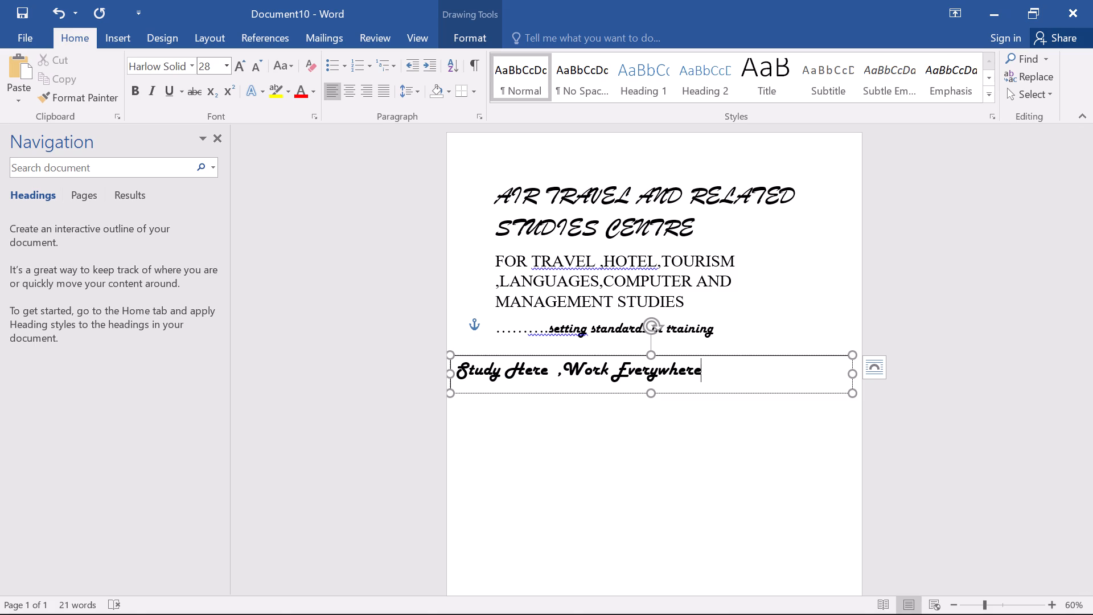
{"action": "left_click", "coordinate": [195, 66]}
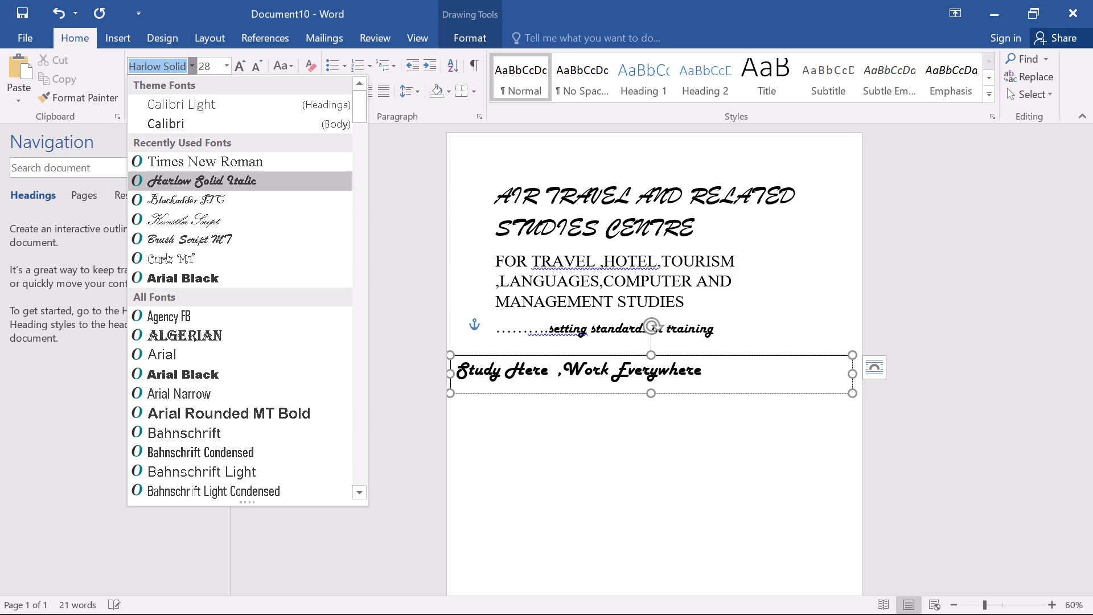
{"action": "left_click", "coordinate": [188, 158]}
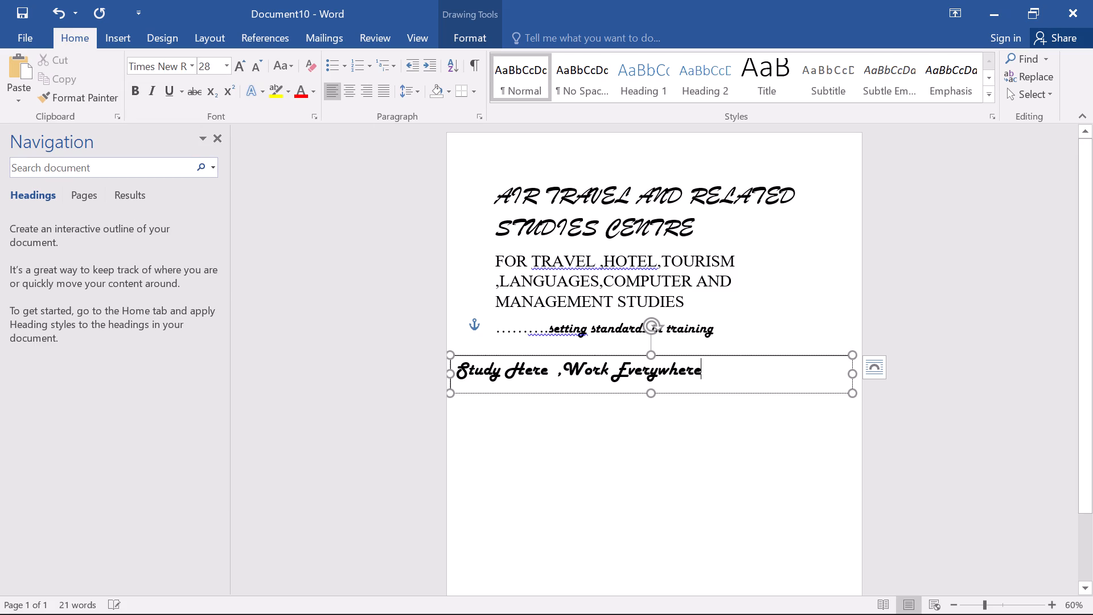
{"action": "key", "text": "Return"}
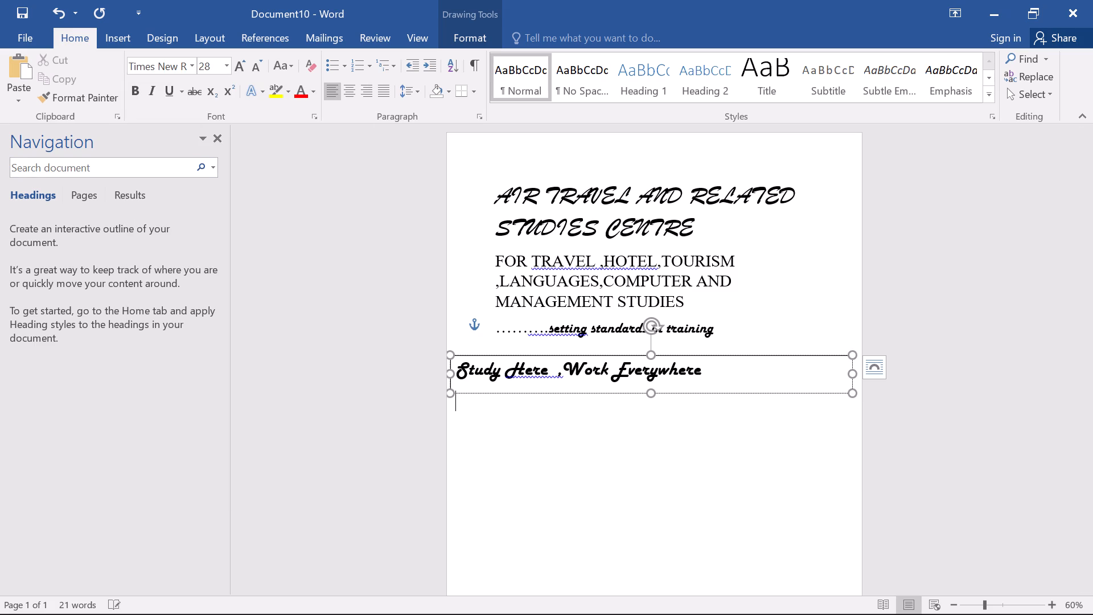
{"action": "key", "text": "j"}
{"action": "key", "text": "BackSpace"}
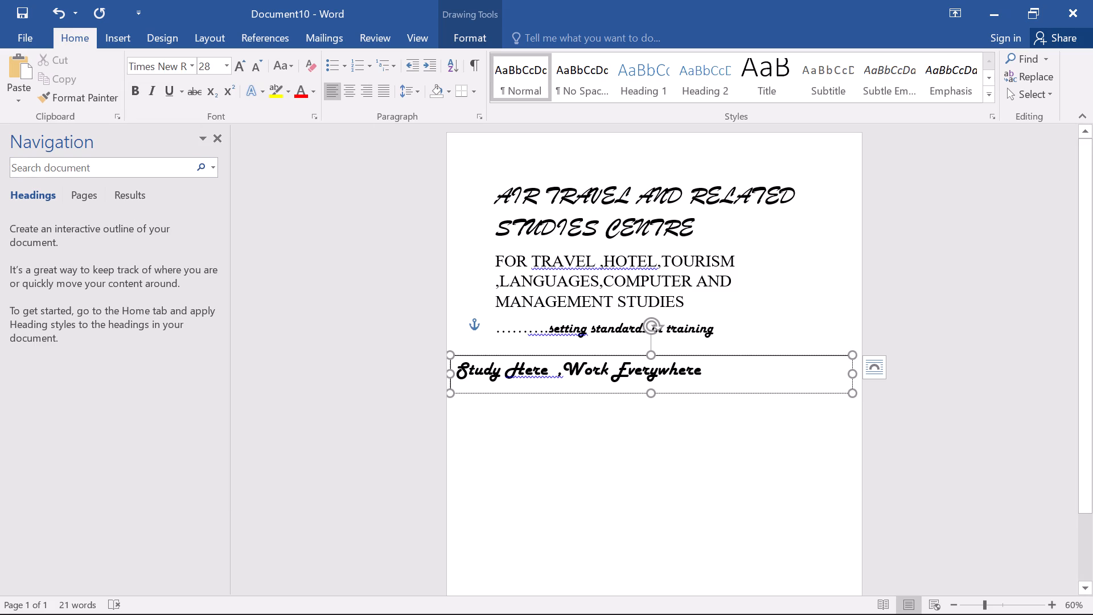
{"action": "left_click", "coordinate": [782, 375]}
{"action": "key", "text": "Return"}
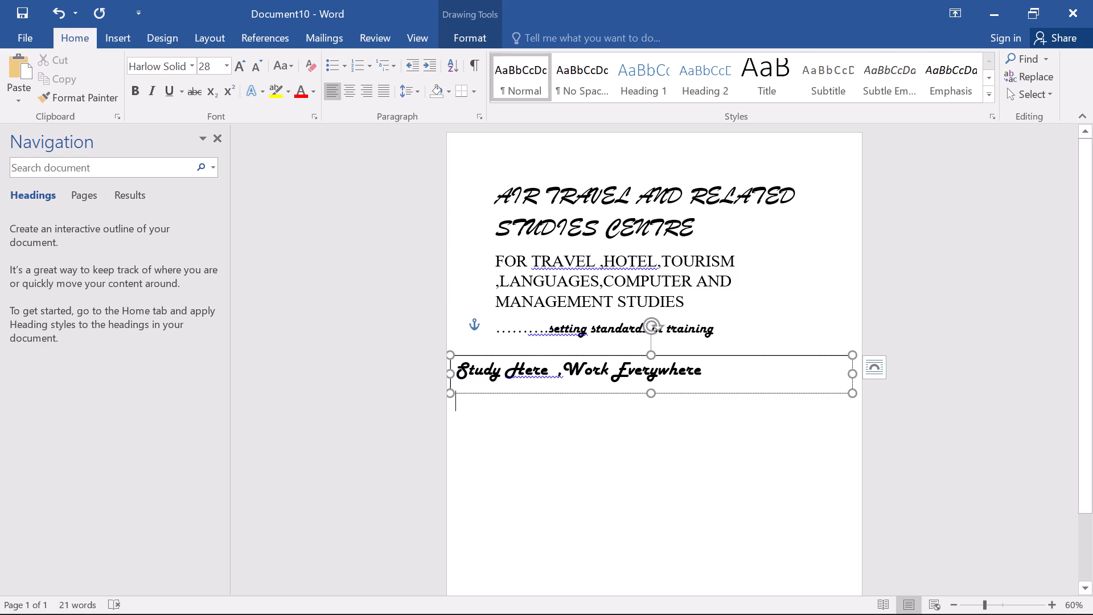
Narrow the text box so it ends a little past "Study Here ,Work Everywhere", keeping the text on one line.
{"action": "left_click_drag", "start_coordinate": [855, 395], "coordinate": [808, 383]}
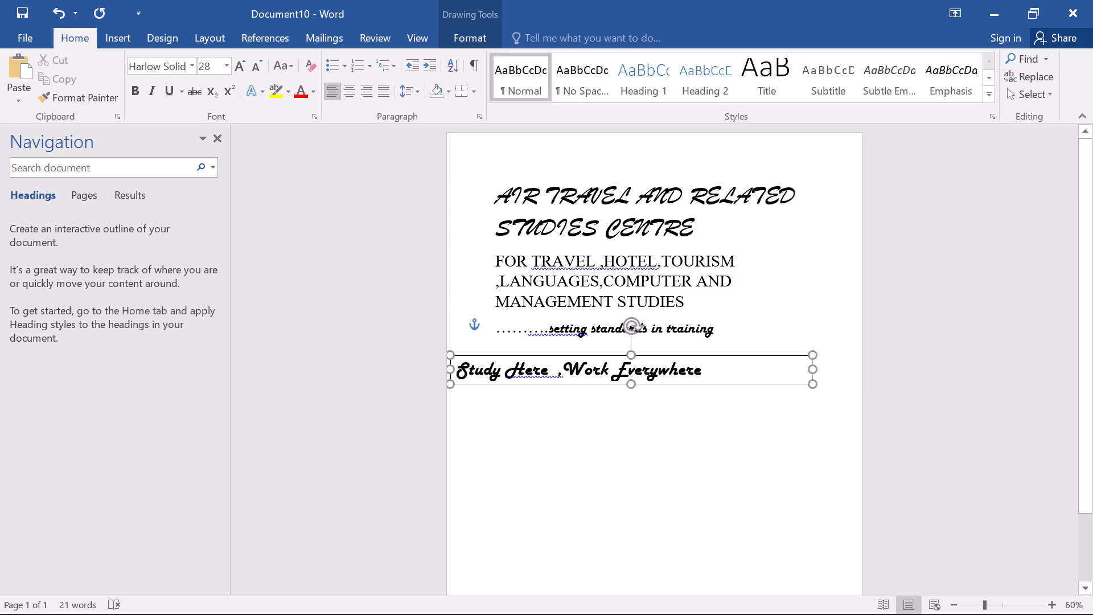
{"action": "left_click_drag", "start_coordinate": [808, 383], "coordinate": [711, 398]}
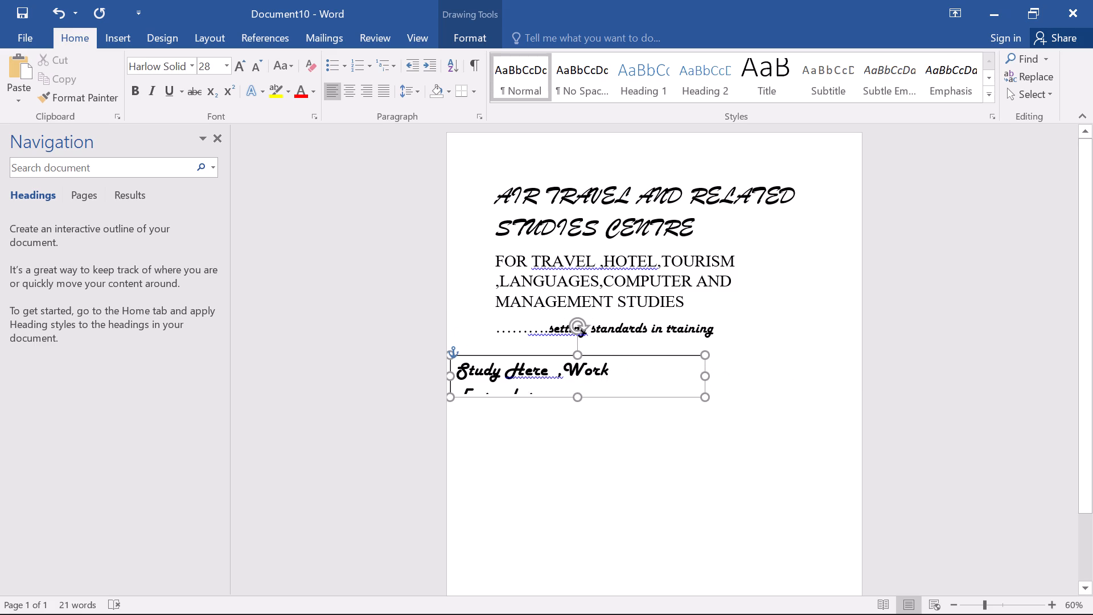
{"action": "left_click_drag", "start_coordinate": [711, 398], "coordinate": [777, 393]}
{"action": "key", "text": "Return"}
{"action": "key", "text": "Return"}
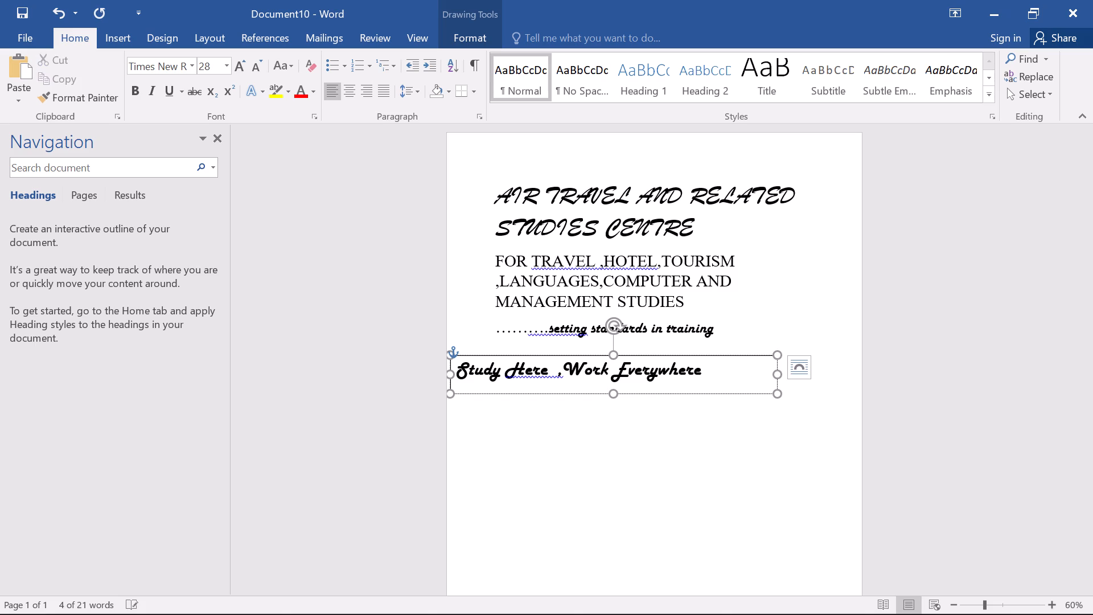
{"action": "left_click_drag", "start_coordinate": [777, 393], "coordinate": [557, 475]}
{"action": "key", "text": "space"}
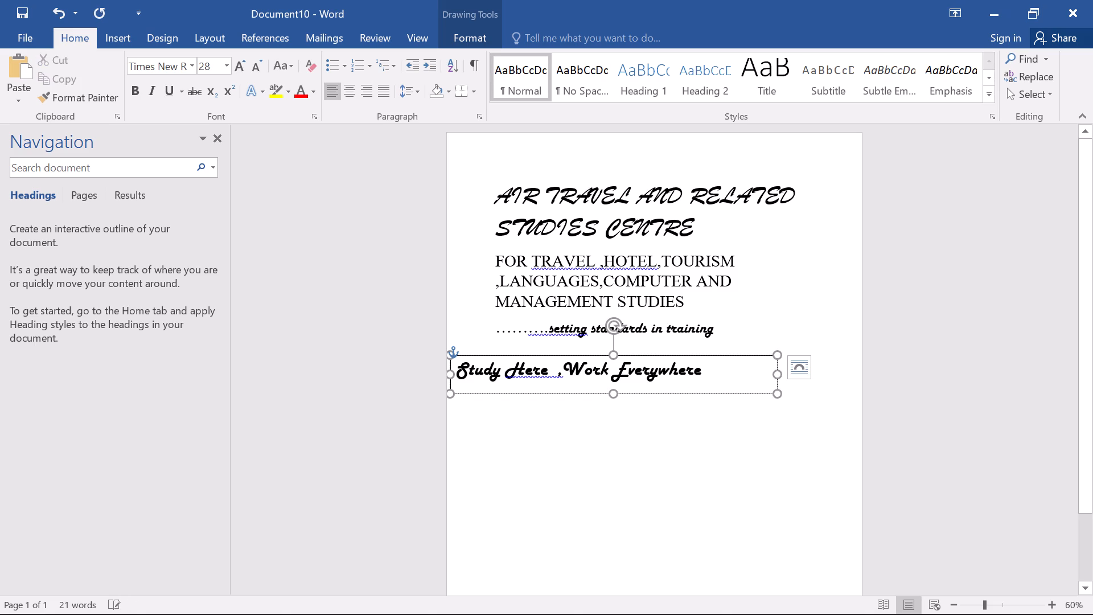
Delete the text box below the slogan together with its text, leaving an empty line for body text.
{"action": "triple_click", "coordinate": [557, 475]}
{"action": "left_click", "coordinate": [557, 475]}
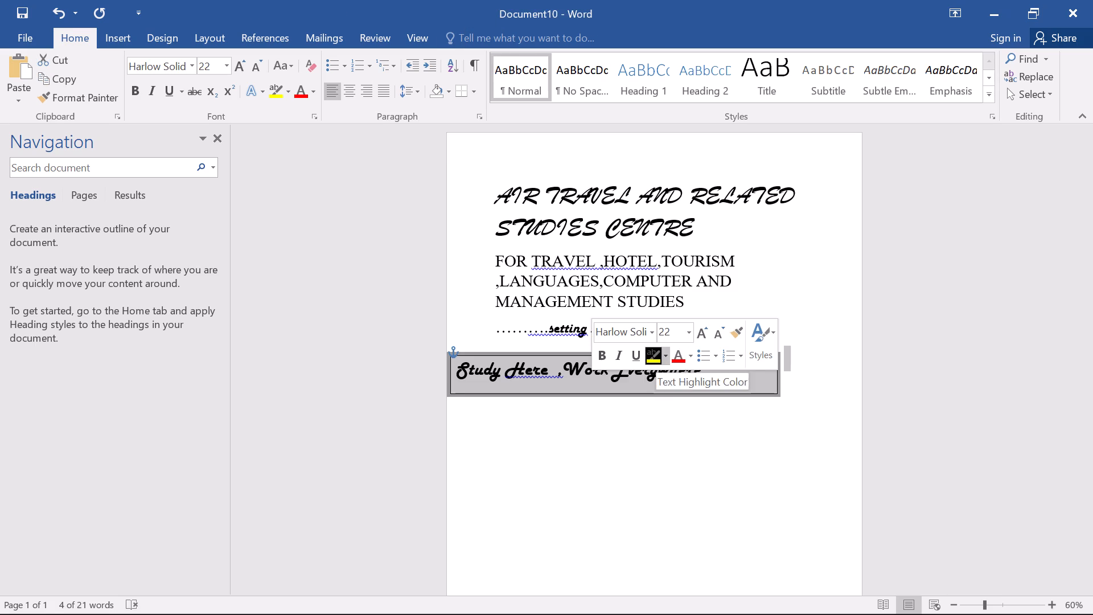
{"action": "left_click", "coordinate": [668, 440]}
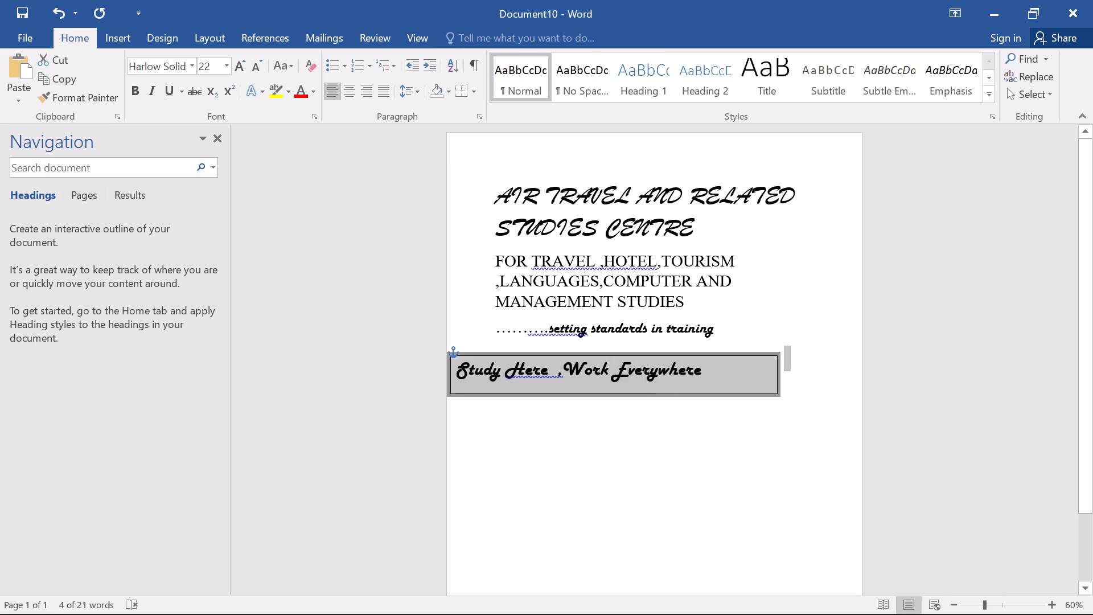
{"action": "key", "text": "Return"}
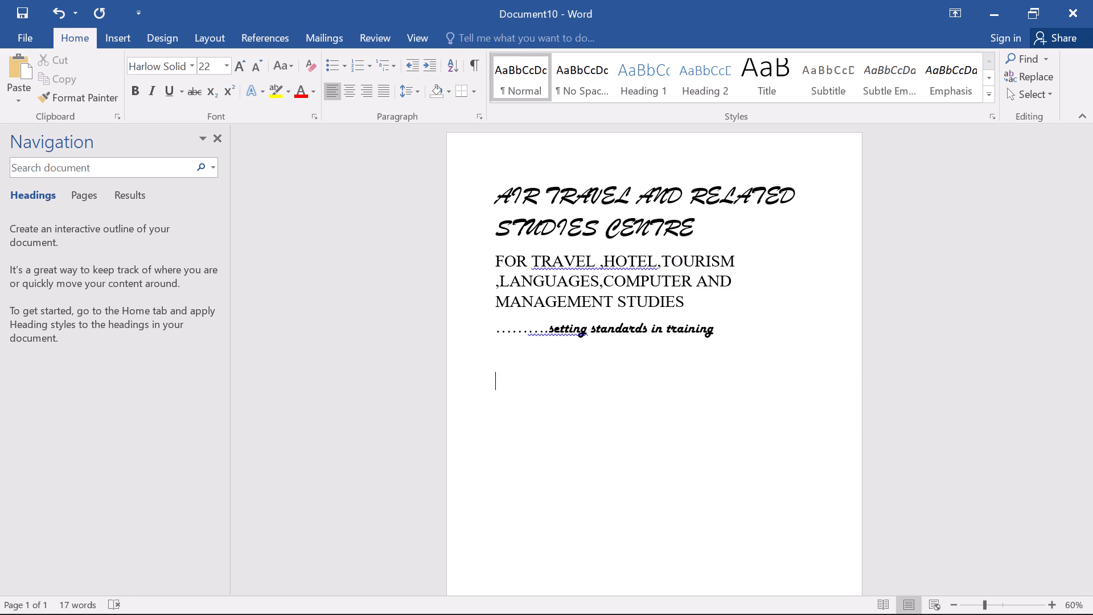
{"action": "key", "text": "Return"}
{"action": "key", "text": "BackSpace"}
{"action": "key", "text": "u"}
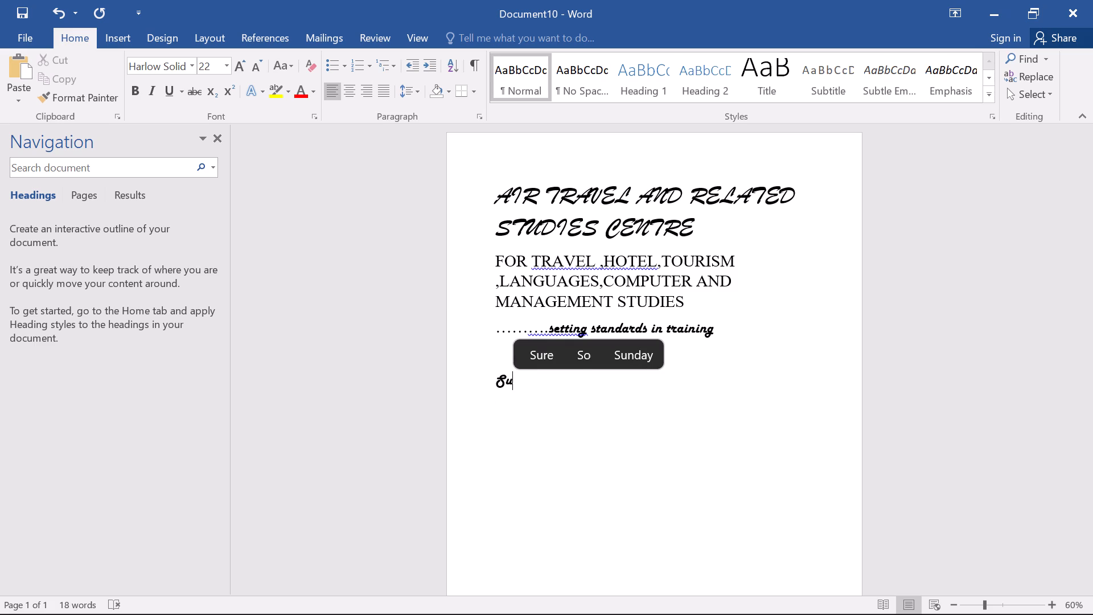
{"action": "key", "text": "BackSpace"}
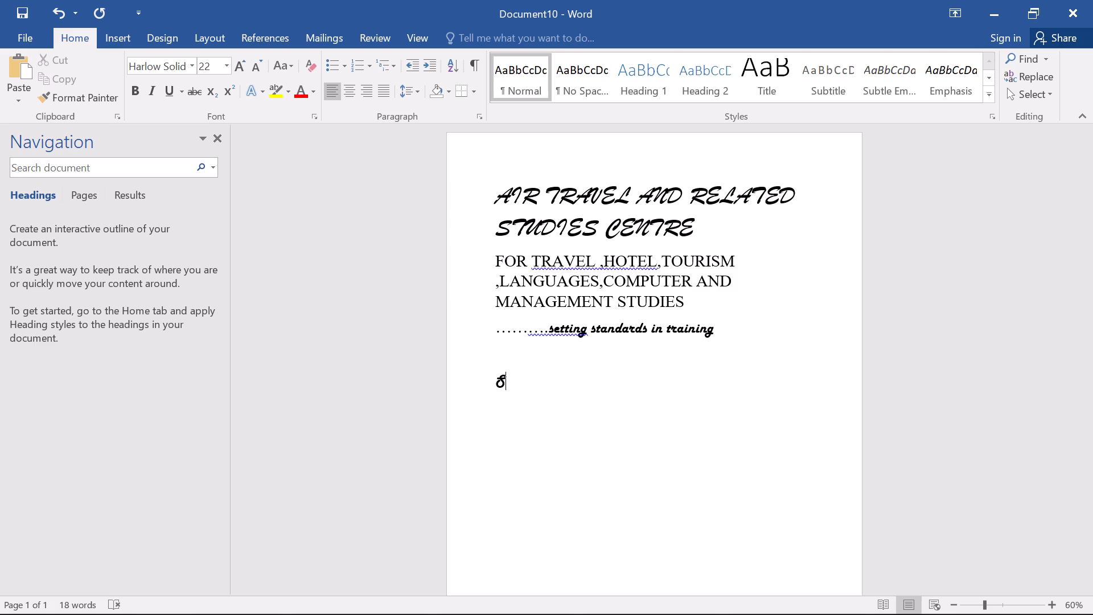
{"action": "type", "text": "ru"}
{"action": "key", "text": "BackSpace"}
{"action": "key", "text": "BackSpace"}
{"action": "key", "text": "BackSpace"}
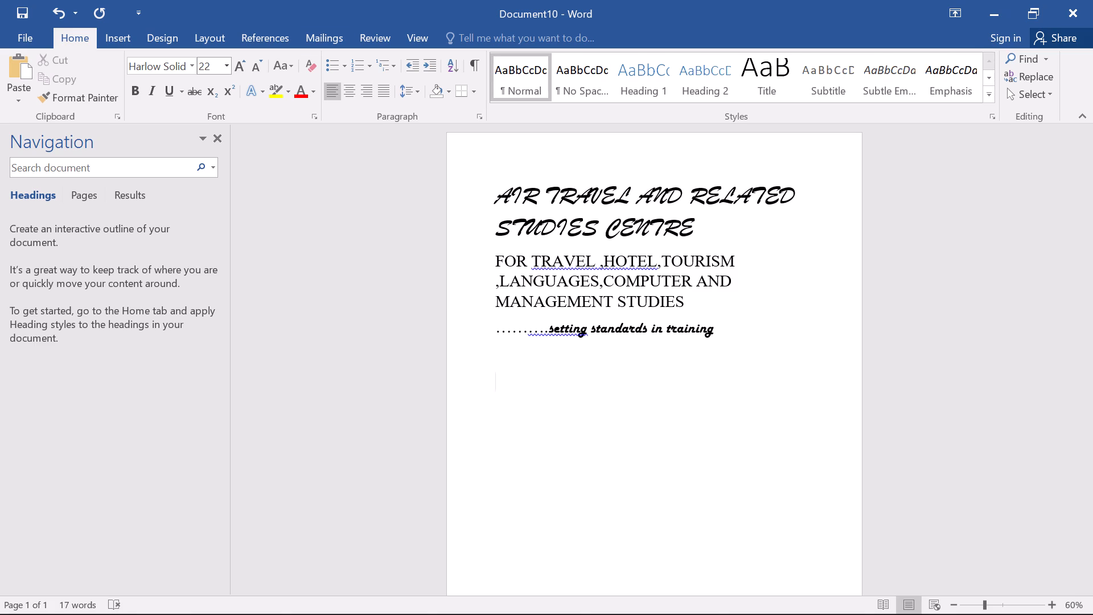
Enter "Study here ,Work Everywhere" below the slogan in Harlow Solid Italic at size 36, and start a new line.
{"action": "left_click", "coordinate": [227, 63]}
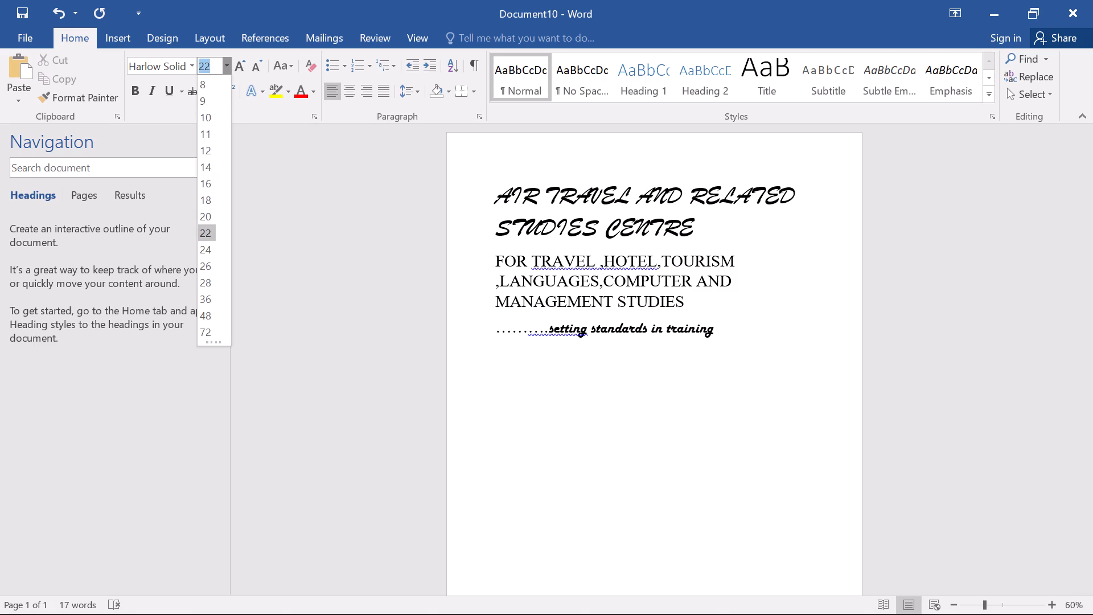
{"action": "left_click", "coordinate": [208, 284]}
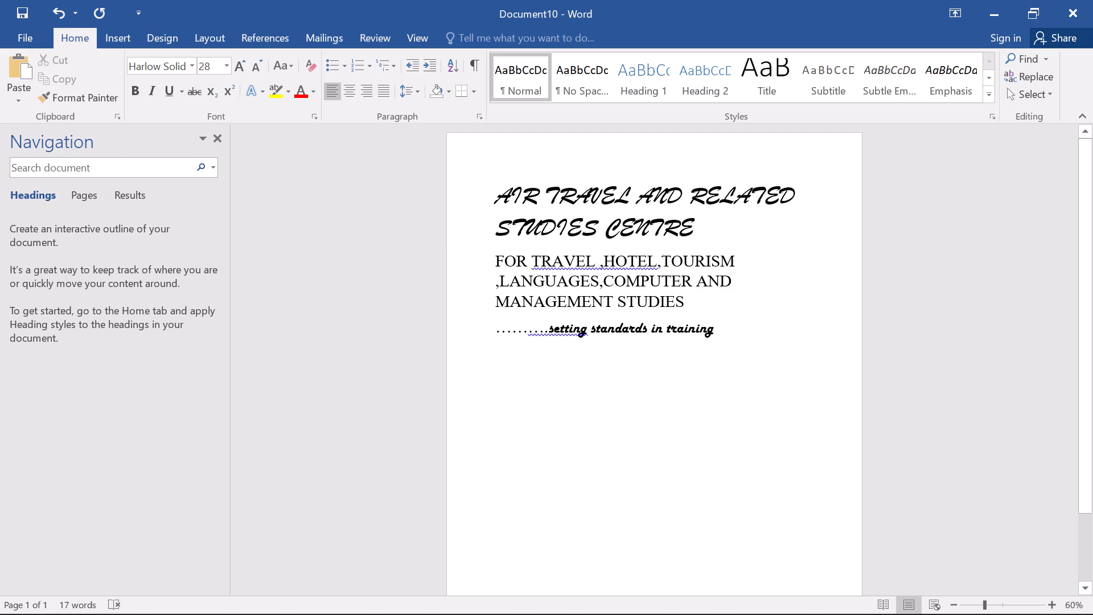
{"action": "left_click", "coordinate": [225, 65]}
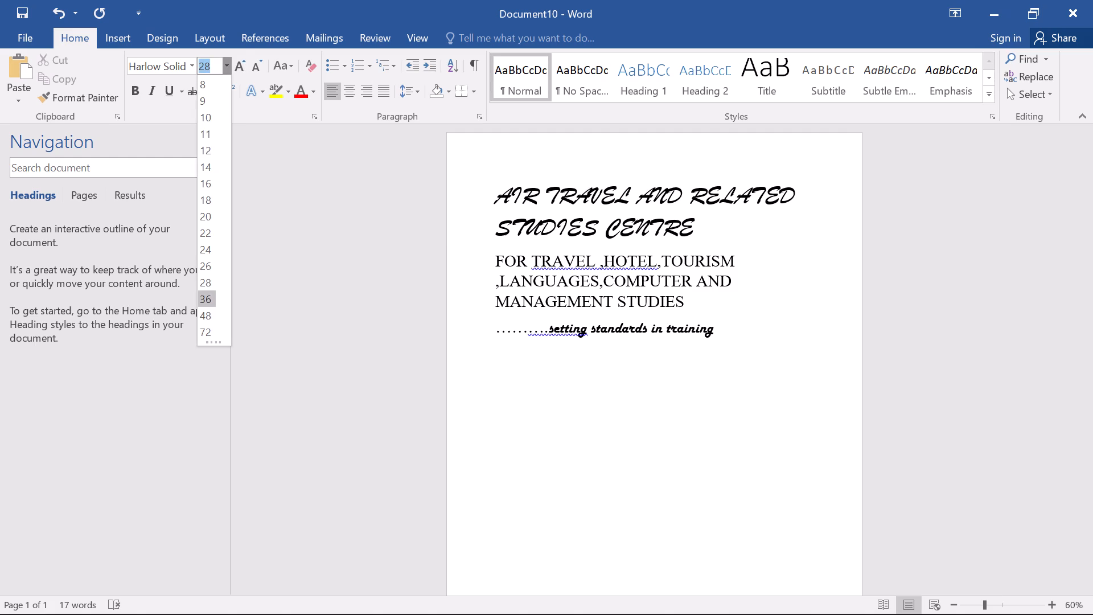
{"action": "left_click", "coordinate": [206, 298]}
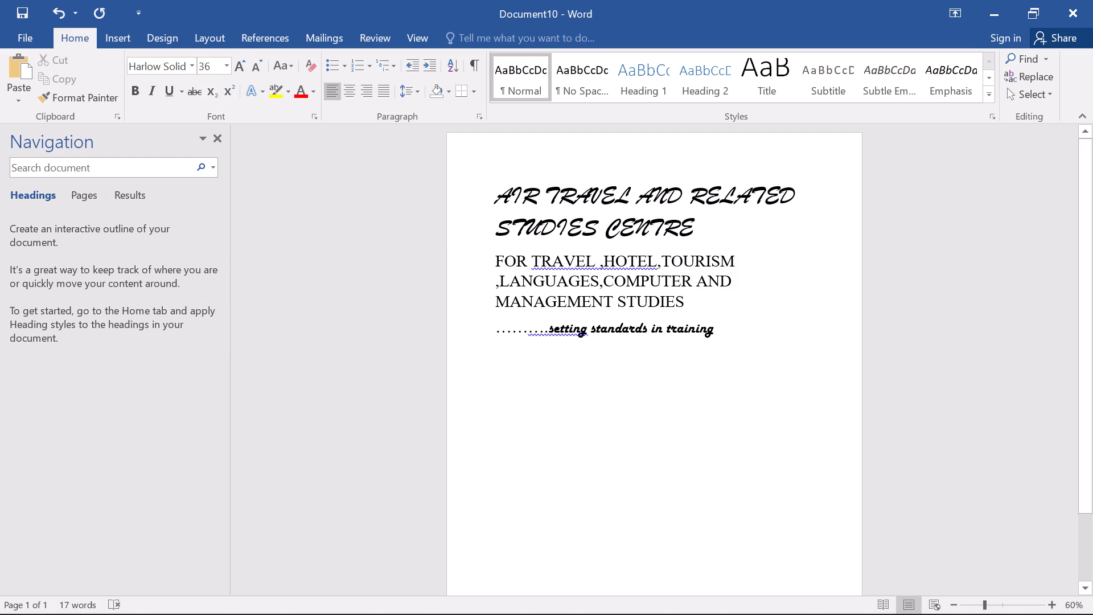
{"action": "type", "text": "tu"}
{"action": "type", "text": "dy here"}
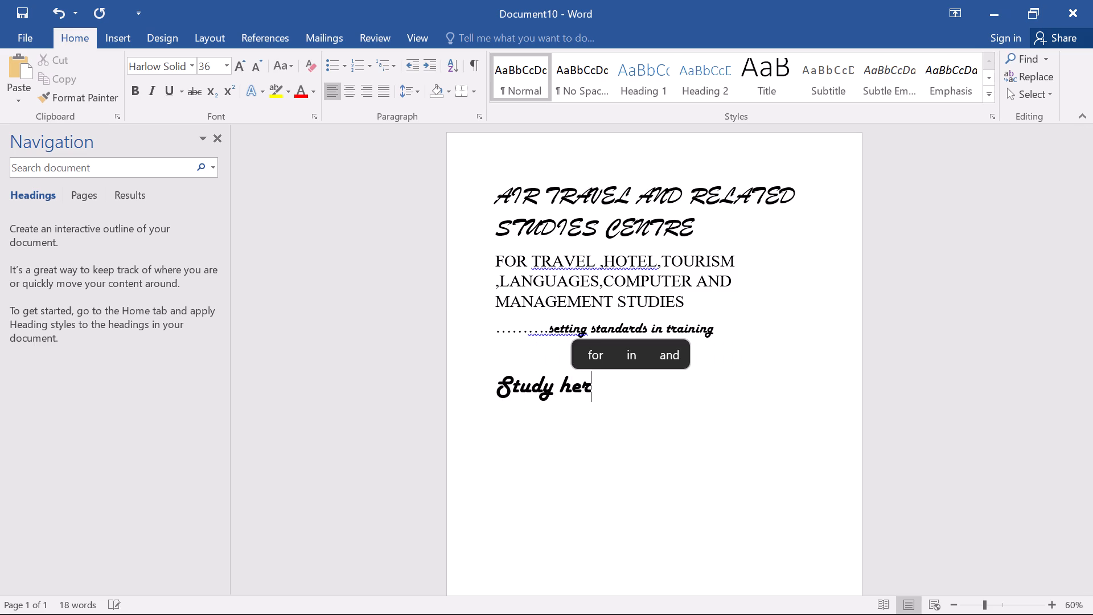
{"action": "key", "text": "space"}
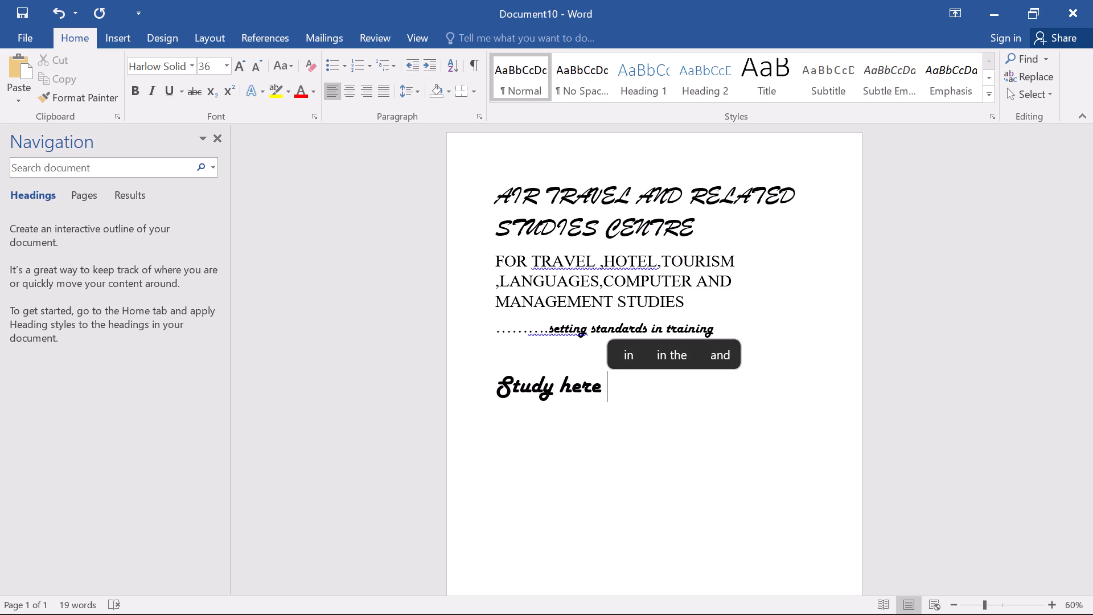
{"action": "key", "text": "comma"}
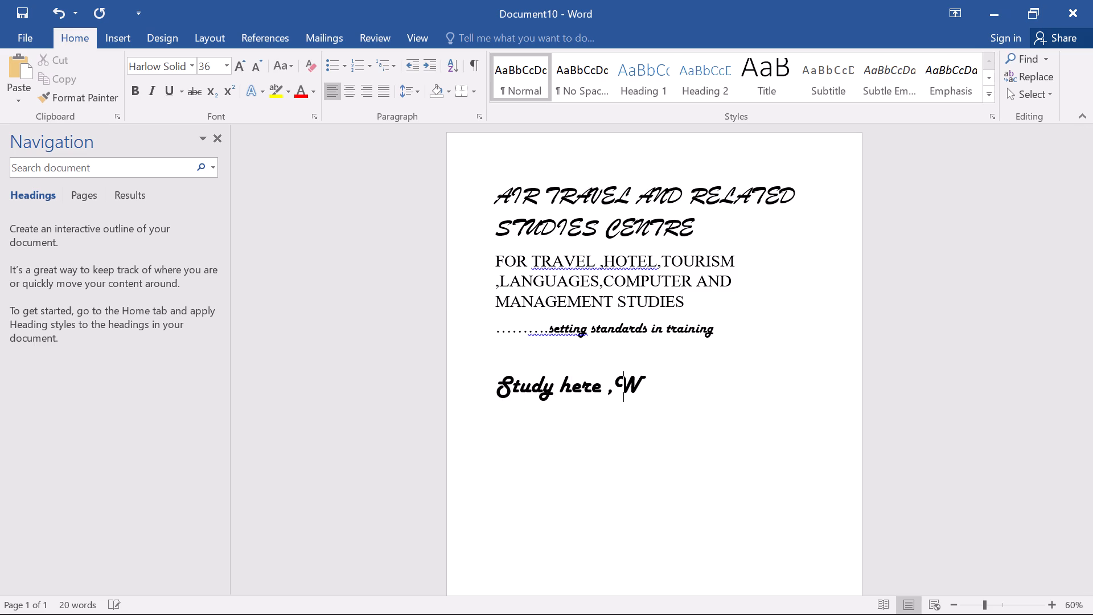
{"action": "type", "text": "ork"}
{"action": "key", "text": "space"}
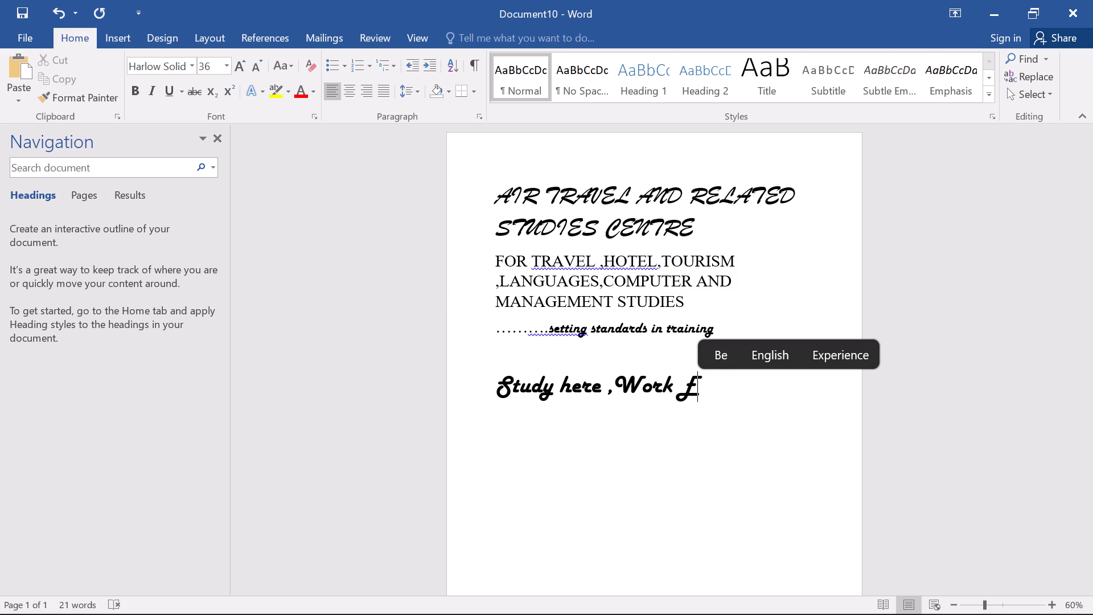
{"action": "type", "text": "verywhere"}
{"action": "key", "text": "Return"}
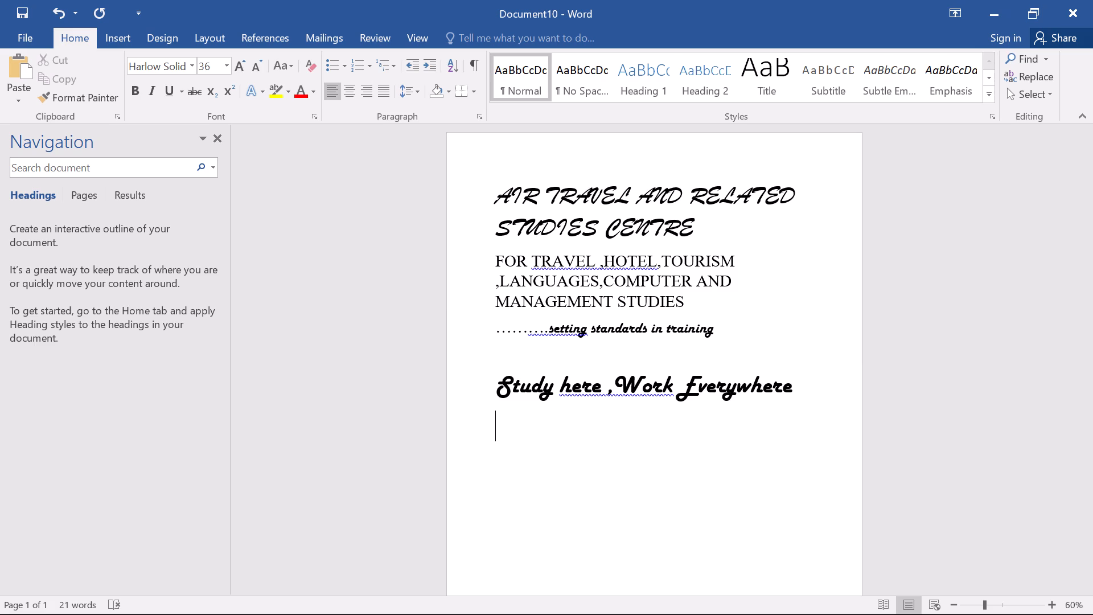
Start a line below the tagline with "Join us for internationally recognized" in Times New Roman at size 28.
{"action": "left_click", "coordinate": [192, 70]}
{"action": "left_click", "coordinate": [185, 165]}
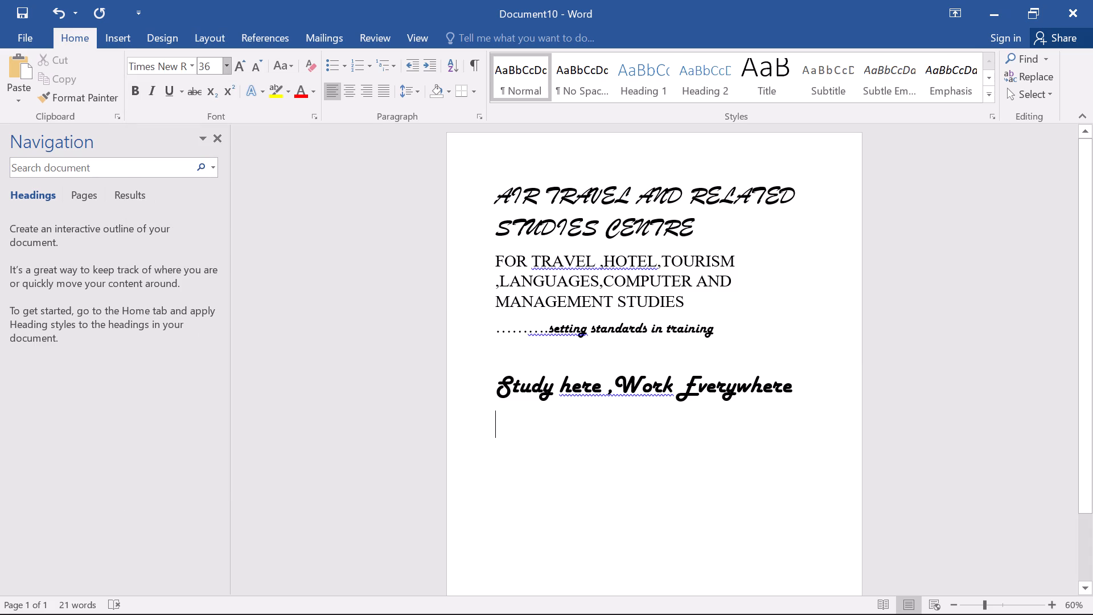
{"action": "left_click", "coordinate": [225, 66]}
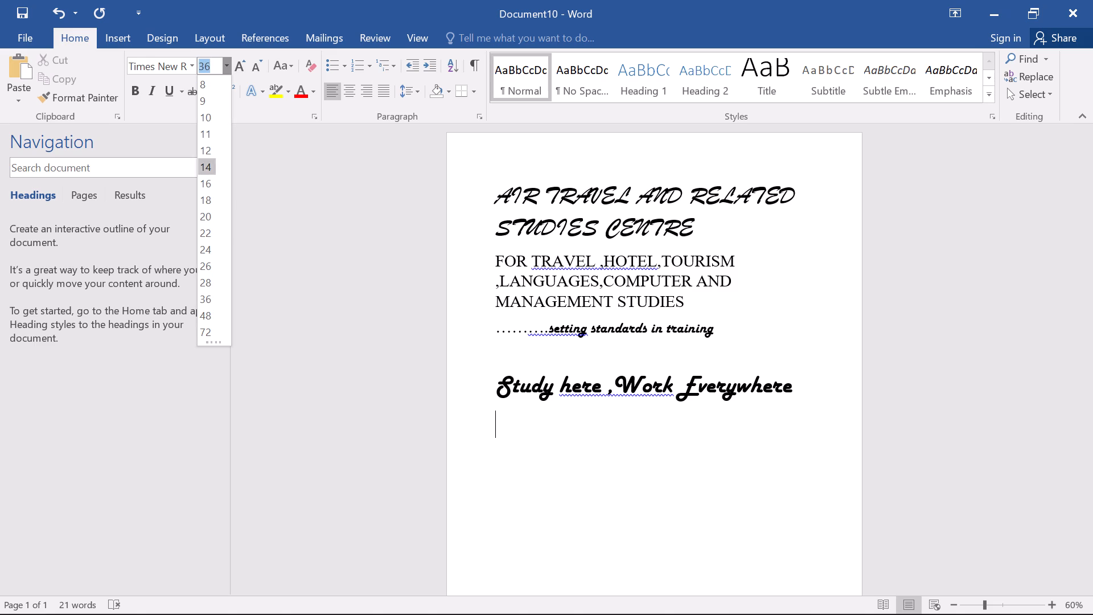
{"action": "left_click", "coordinate": [204, 284]}
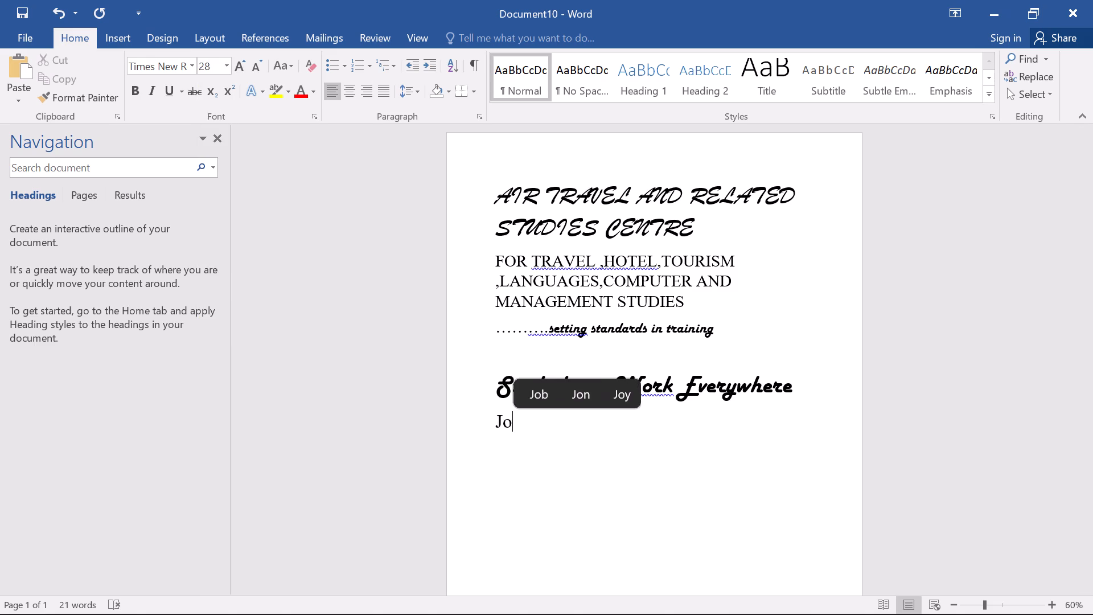
{"action": "key", "text": "n"}
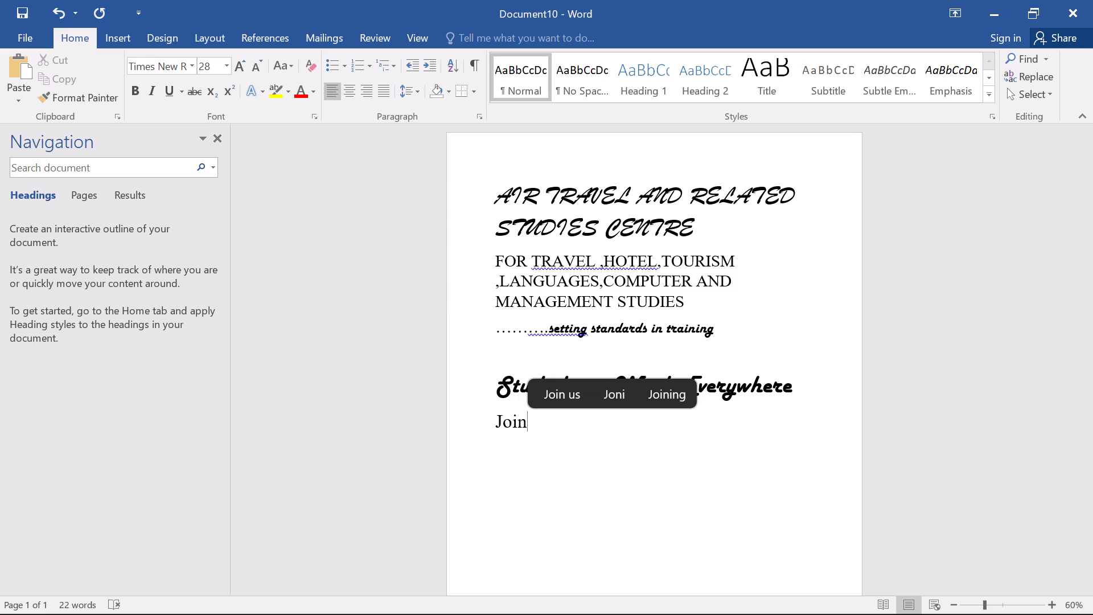
{"action": "type", "text": "us so"}
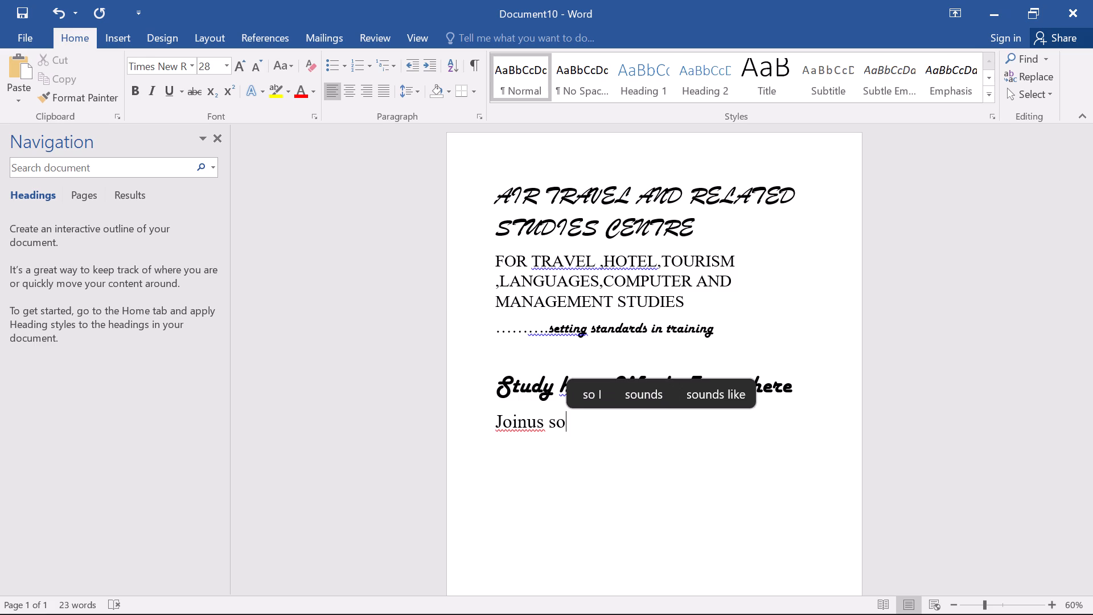
{"action": "key", "text": "BackSpace"}
{"action": "key", "text": "BackSpace"}
{"action": "key", "text": "BackSpace"}
{"action": "key", "text": "BackSpace"}
{"action": "key", "text": "BackSpace"}
{"action": "key", "text": "BackSpace"}
{"action": "type", "text": "n us"}
{"action": "key", "text": "space"}
{"action": "type", "text": "for internat"}
{"action": "type", "text": "ionally"}
{"action": "key", "text": "space"}
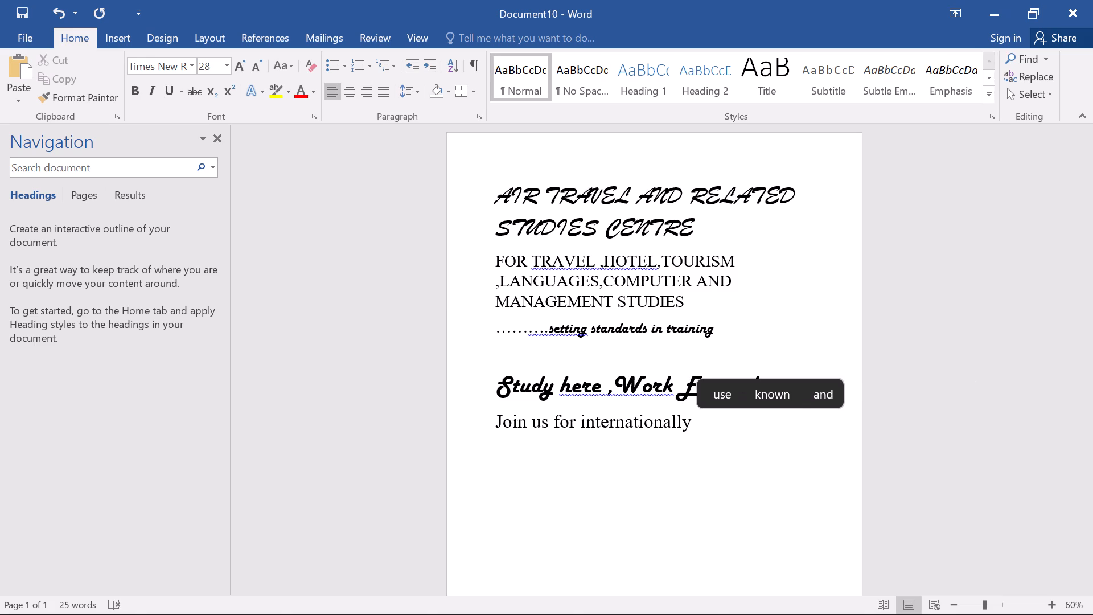
{"action": "type", "text": "recognized"}
{"action": "key", "text": "space"}
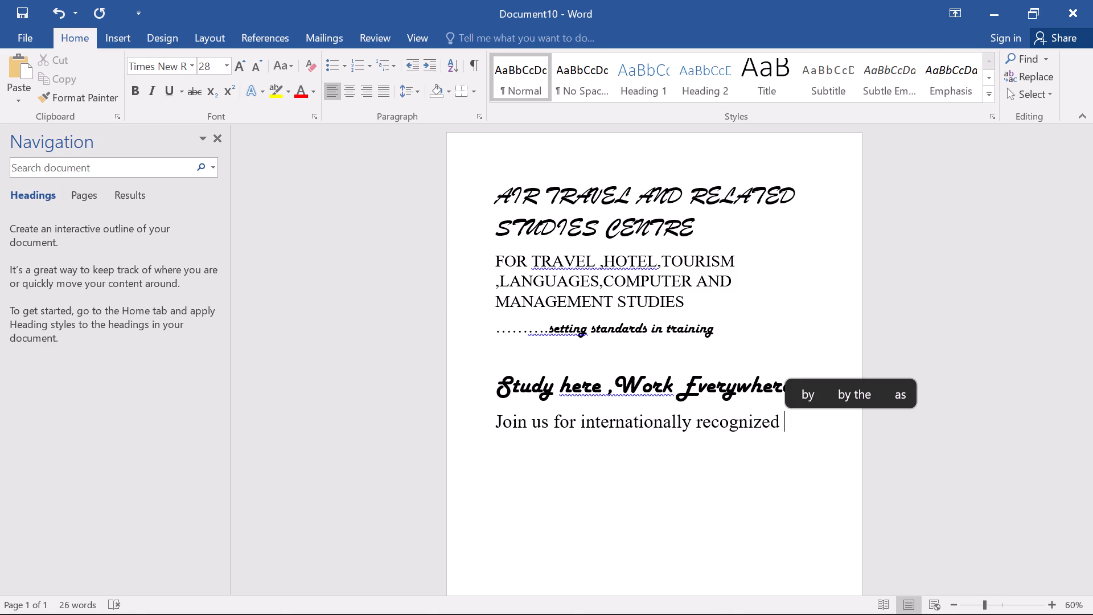
Continue the "Join us" sentence with "IATA & ICM DIPLOMA COURSES" in capitals.
{"action": "type", "text": "ata"}
{"action": "key", "text": "BackSpace"}
{"action": "key", "text": "BackSpace"}
{"action": "key", "text": "BackSpace"}
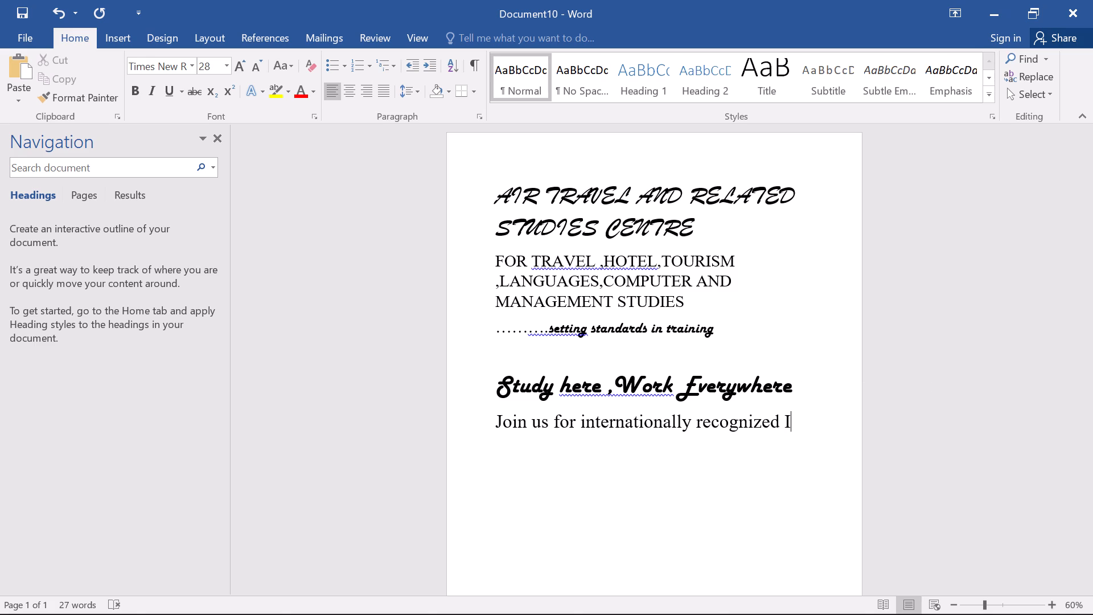
{"action": "type", "text": "ATA"}
{"action": "key", "text": "space"}
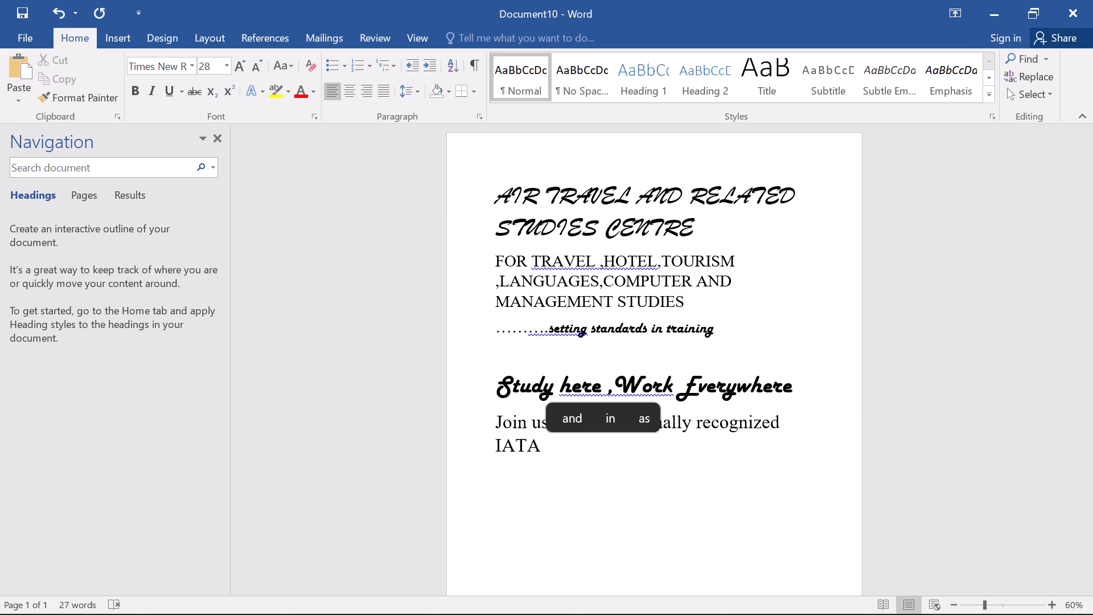
{"action": "key", "text": "shift+ampersand"}
{"action": "key", "text": "space"}
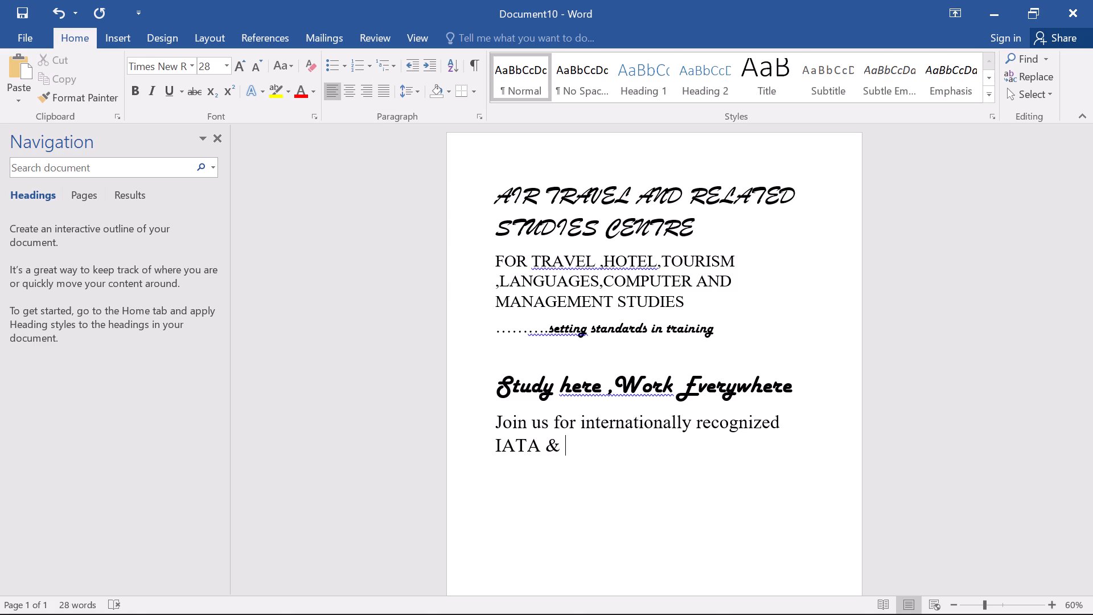
{"action": "type", "text": "ICM"}
{"action": "key", "text": "space"}
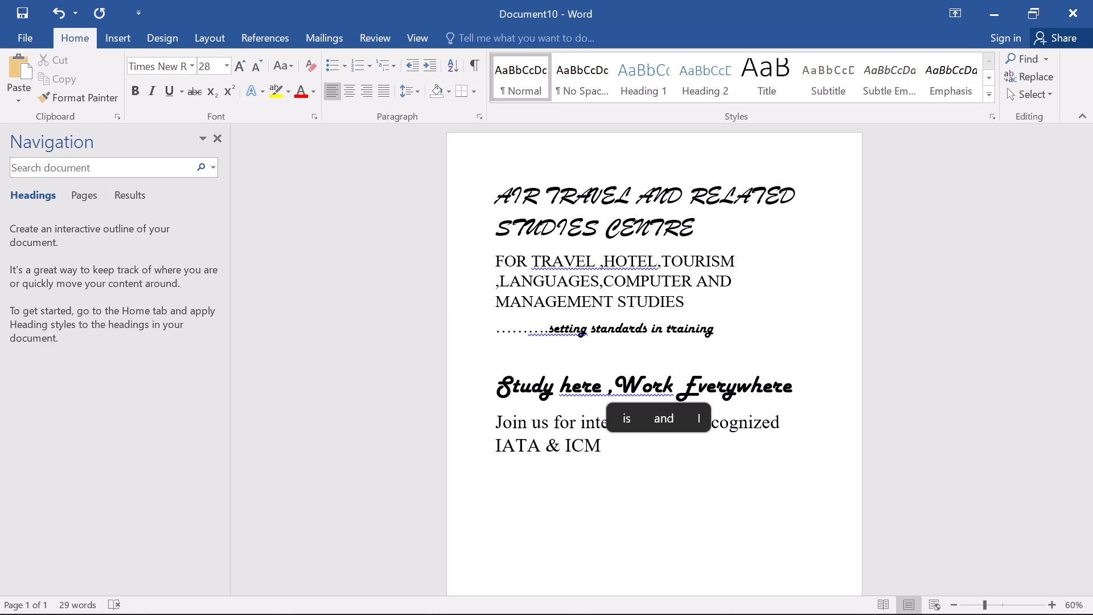
{"action": "type", "text": "DIPLOMA"}
{"action": "key", "text": "space"}
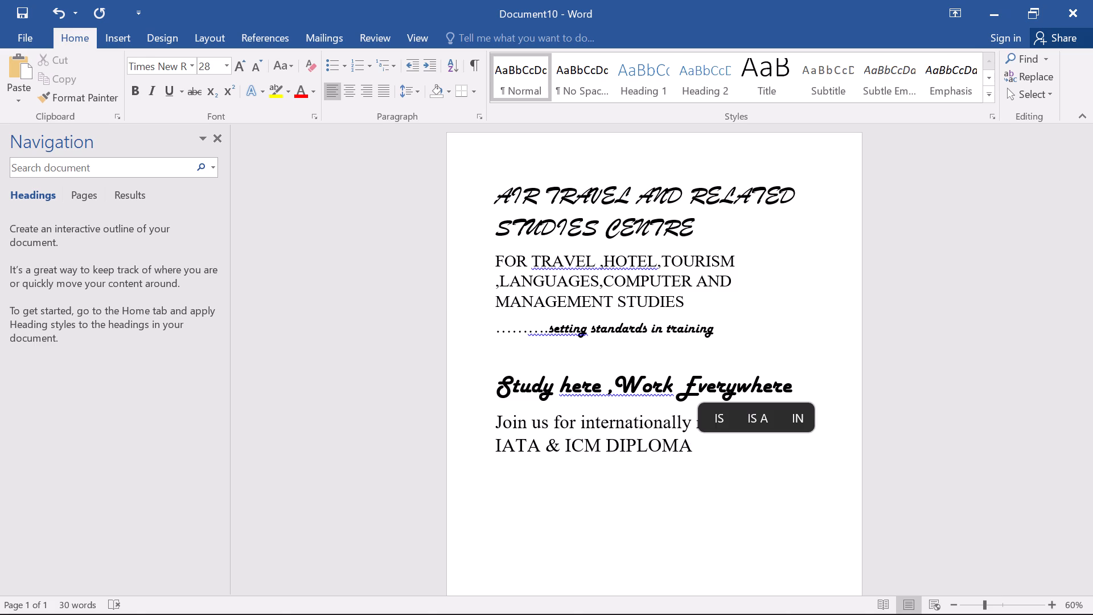
{"action": "type", "text": "COU"}
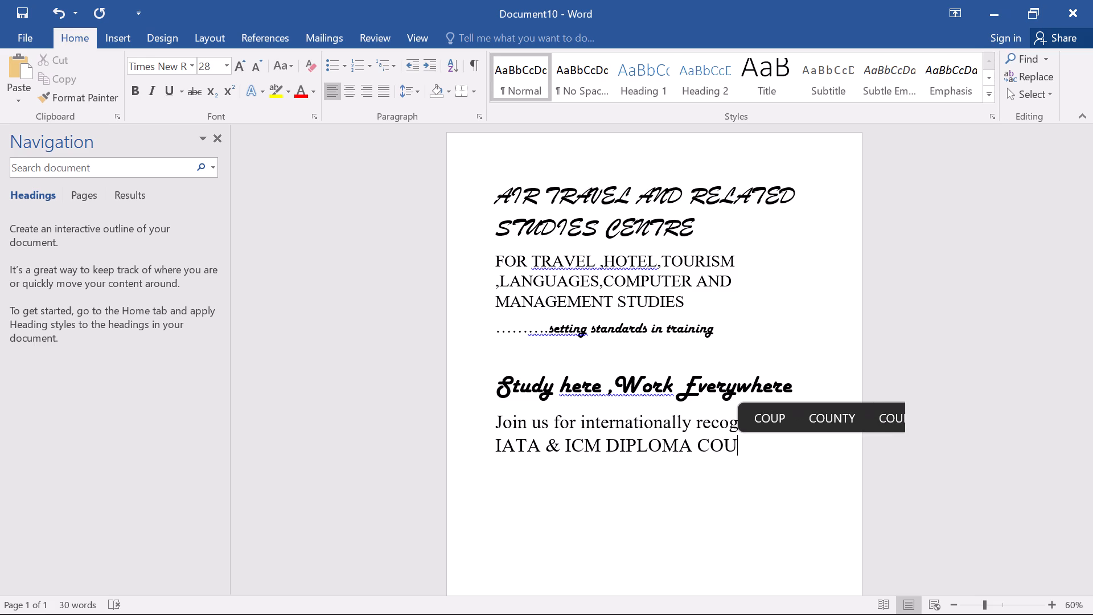
{"action": "type", "text": "RSES"}
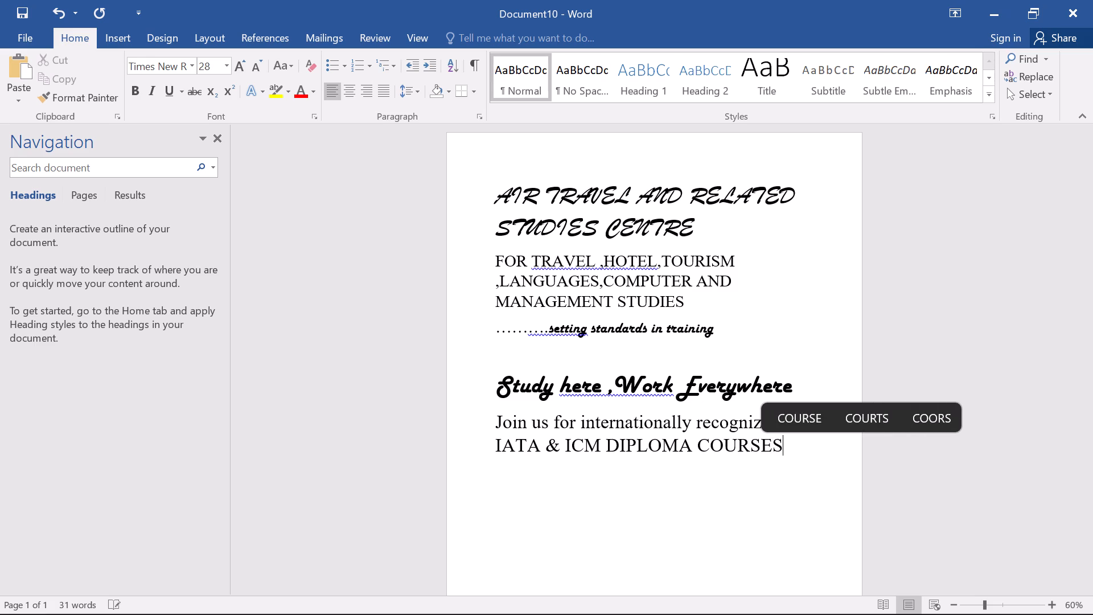
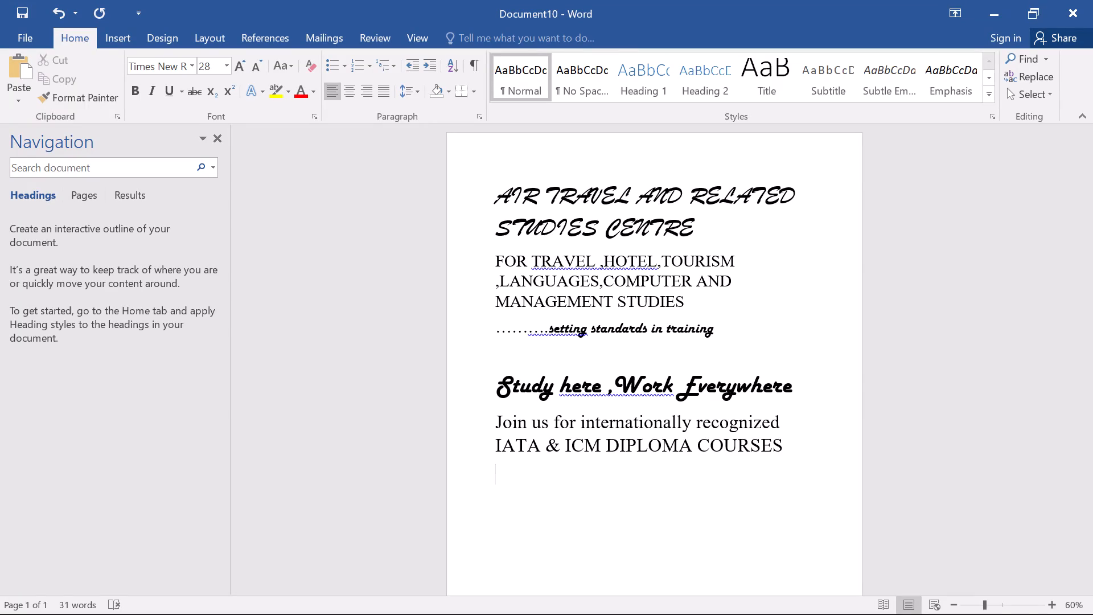
Leave blank lines below the diploma courses line and enter "SCHOOL OF INTERNATIONAL HOSPITALITY MANAGEMENT" in capitals, followed by a new line.
{"action": "key", "text": "Return"}
{"action": "key", "text": "Return"}
{"action": "scroll", "coordinate": [561, 452], "scroll_direction": "down", "scroll_amount": 2}
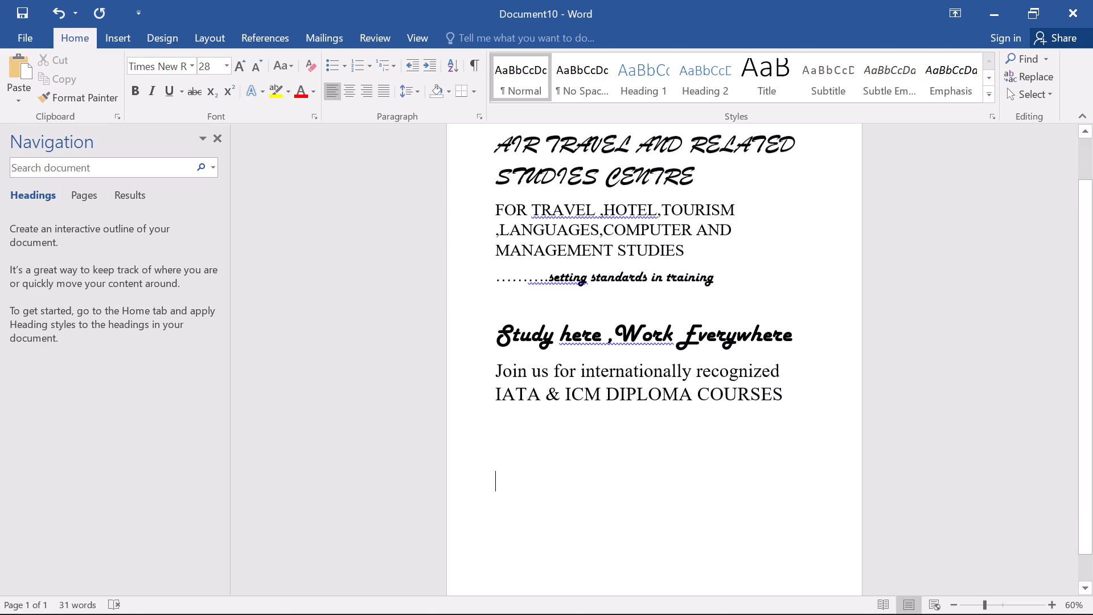
{"action": "scroll", "coordinate": [561, 452], "scroll_direction": "down", "scroll_amount": 2}
{"action": "type", "text": "SC"}
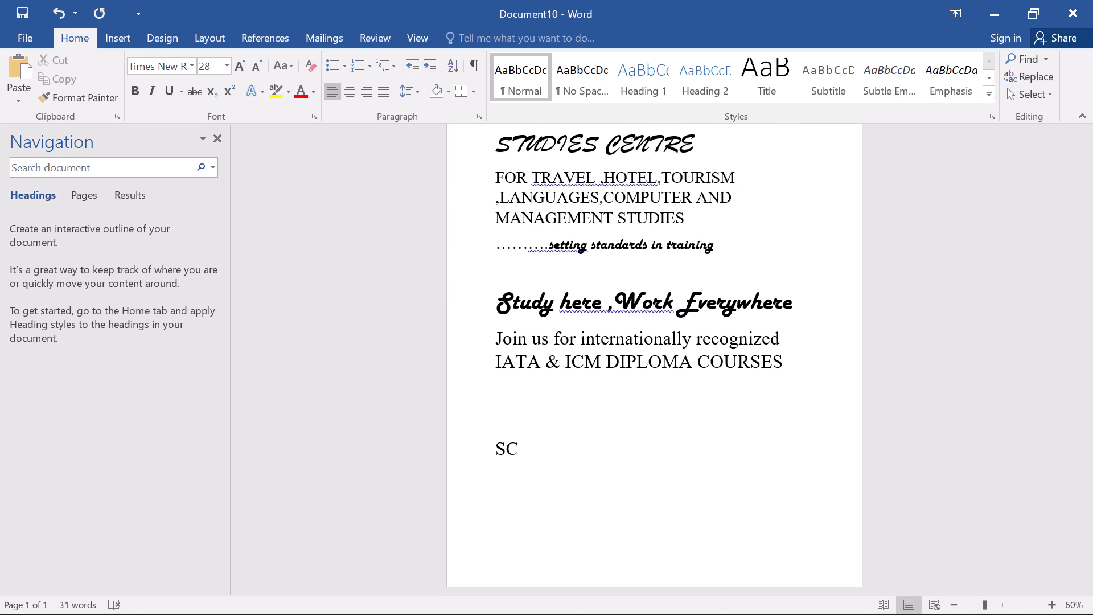
{"action": "type", "text": "HOOL OF"}
{"action": "key", "text": "space"}
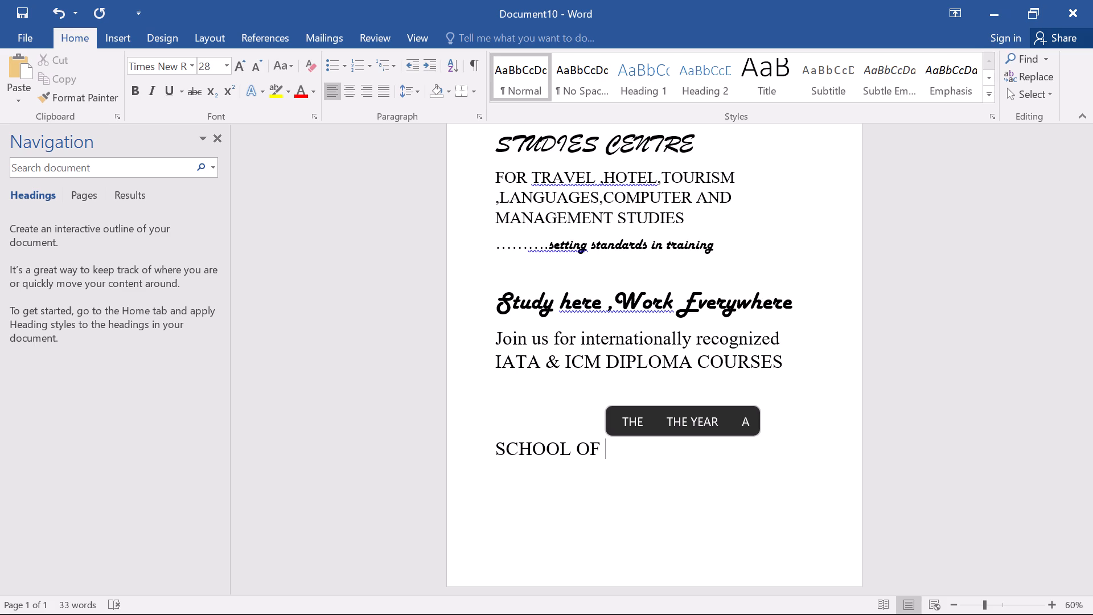
{"action": "type", "text": "INTERNA"}
{"action": "type", "text": "TIONAL"}
{"action": "key", "text": "space"}
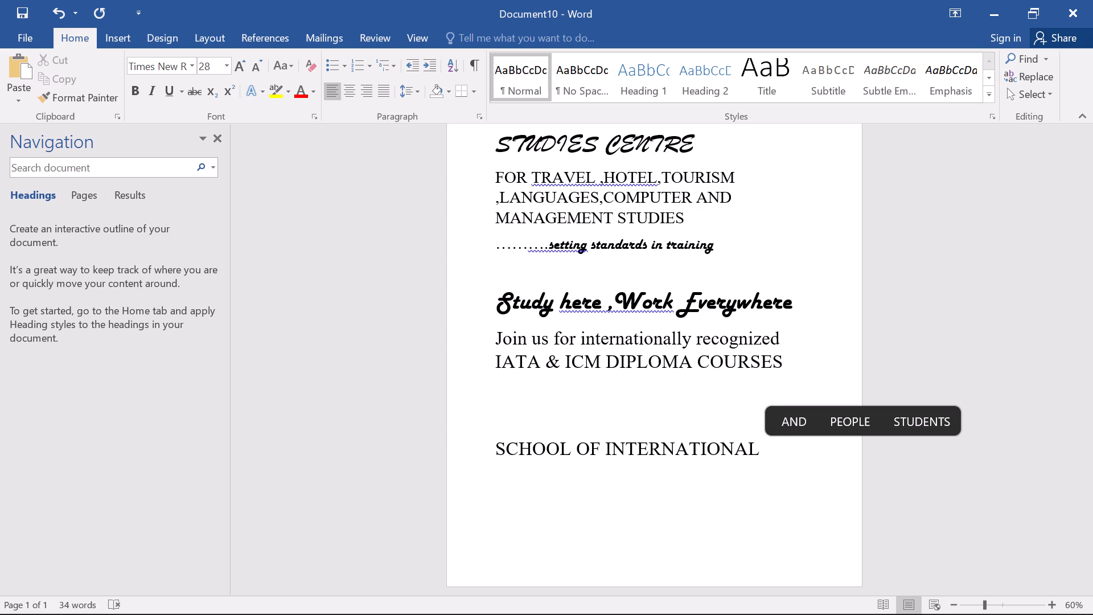
{"action": "type", "text": "HOSPITALITY"}
{"action": "key", "text": "space"}
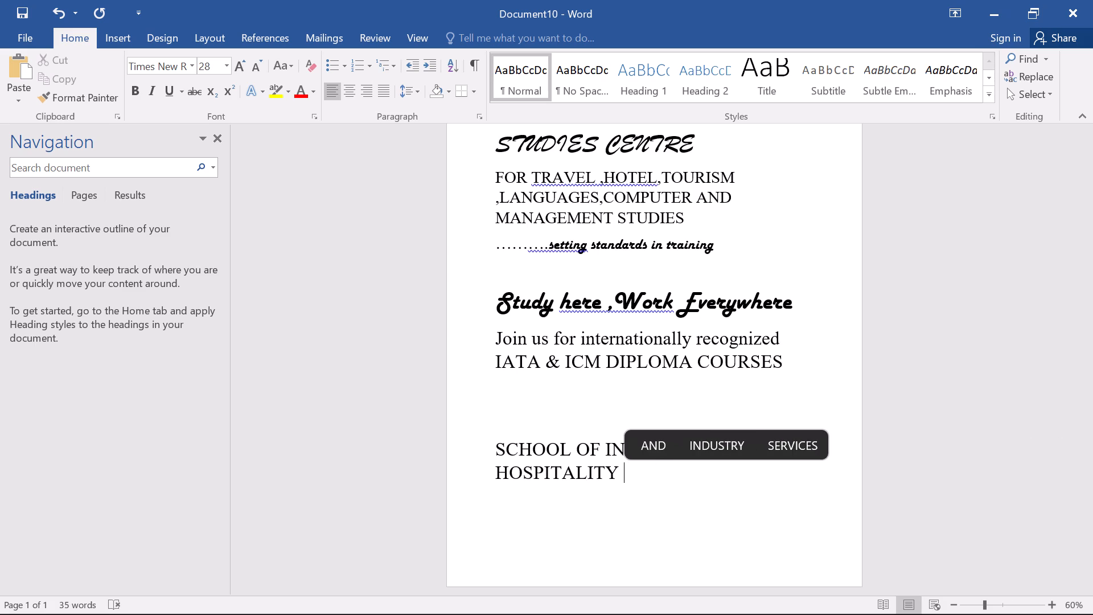
{"action": "type", "text": "MAMAN"}
{"action": "key", "text": "BackSpace"}
{"action": "key", "text": "BackSpace"}
{"action": "key", "text": "BackSpace"}
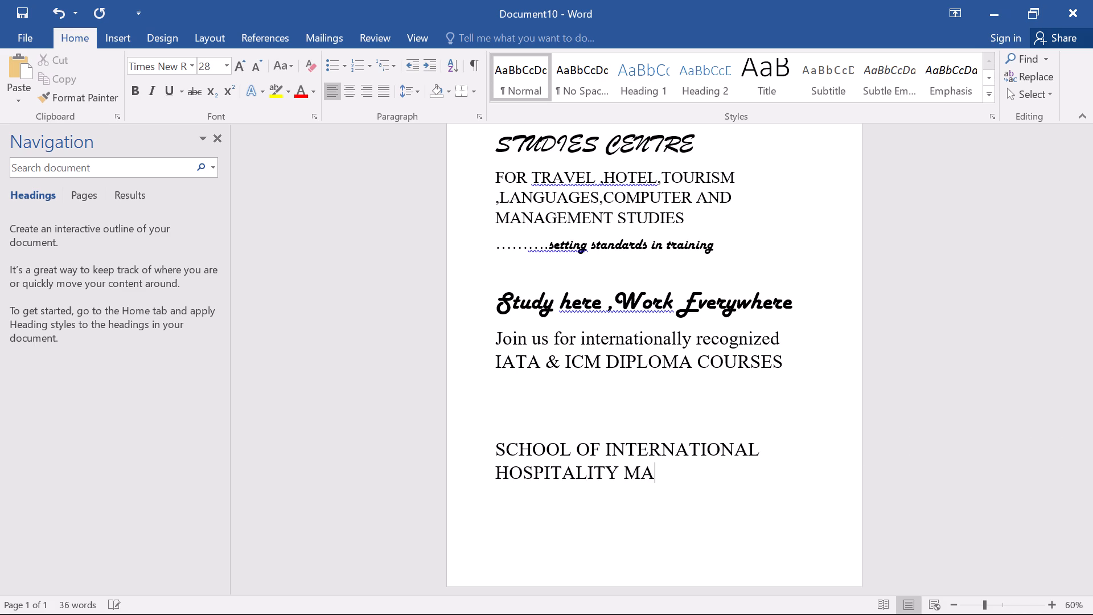
{"action": "type", "text": "NAGEMENT"}
{"action": "key", "text": "Return"}
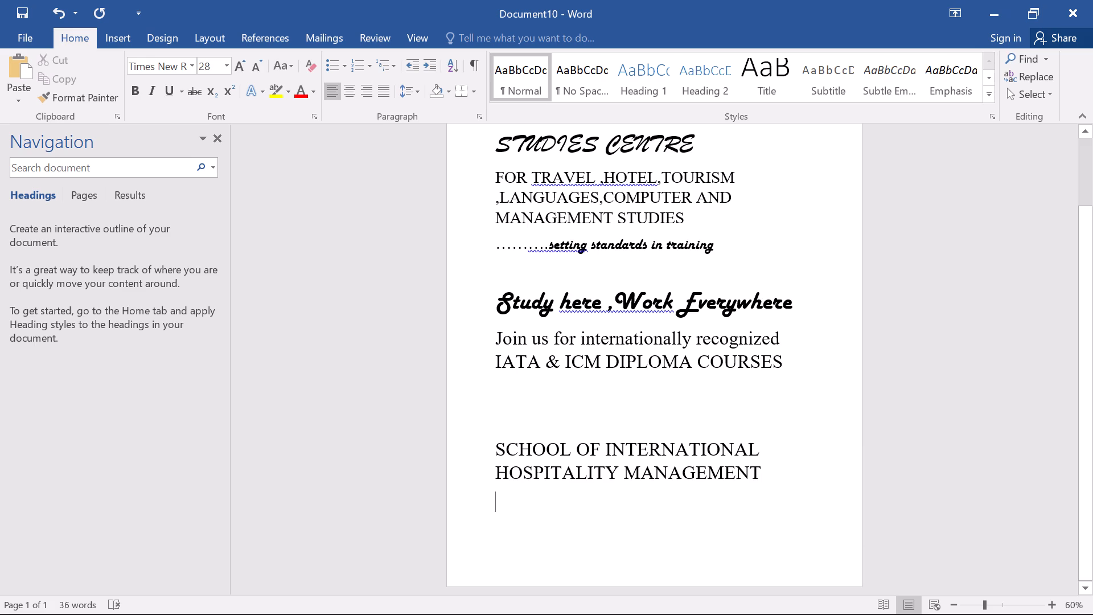
Format the "SCHOOL OF INTERNATIONAL HOSPITALITY MANAGEMENT" heading as bold italic without underline, and add a line below it.
{"action": "left_click_drag", "start_coordinate": [493, 444], "coordinate": [536, 456]}
{"action": "left_click_drag", "start_coordinate": [536, 456], "coordinate": [757, 475]}
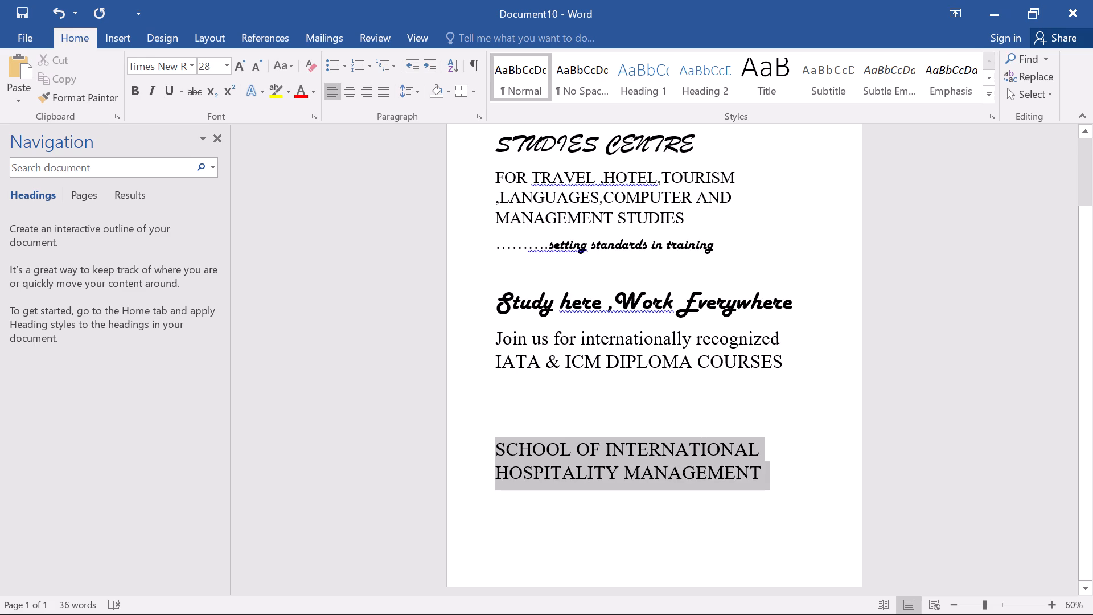
{"action": "left_click_drag", "start_coordinate": [757, 475], "coordinate": [568, 465]}
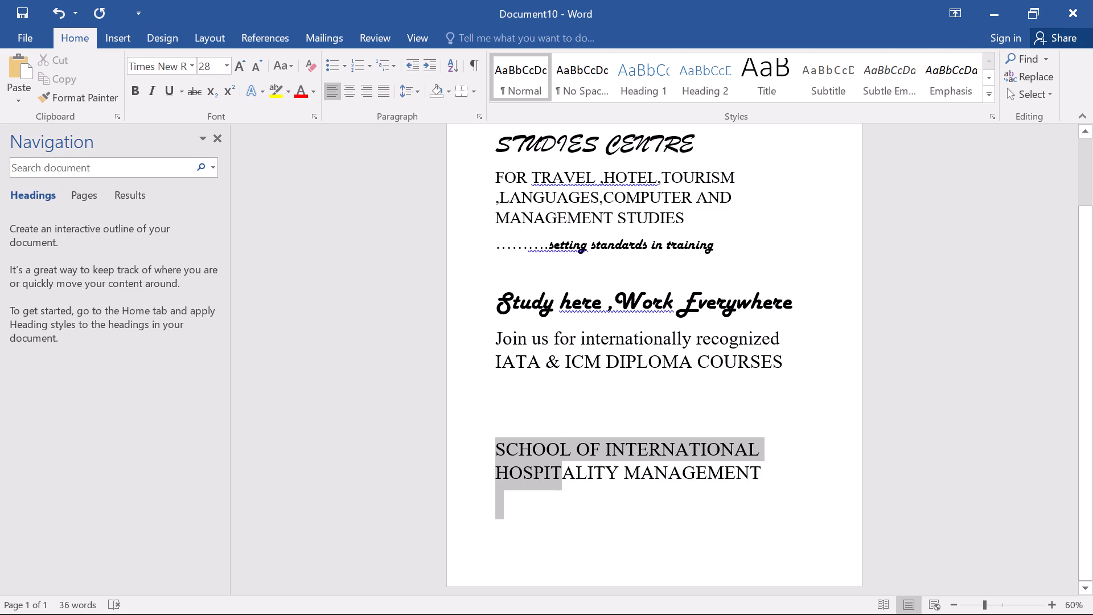
{"action": "left_click_drag", "start_coordinate": [568, 465], "coordinate": [884, 173]}
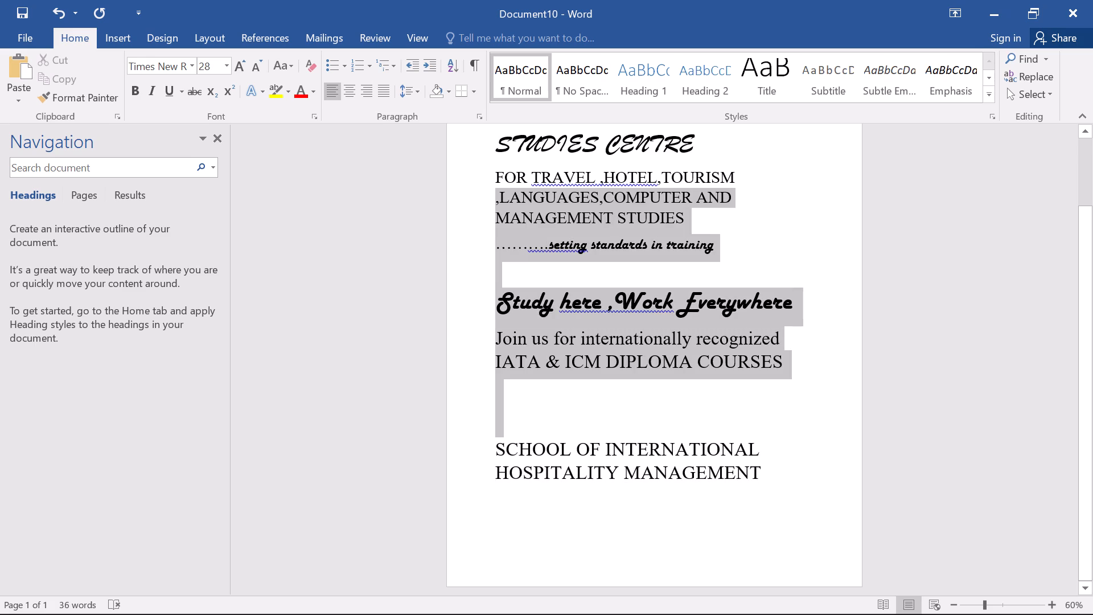
{"action": "left_click_drag", "start_coordinate": [884, 173], "coordinate": [757, 479]}
{"action": "right_click", "coordinate": [758, 479]}
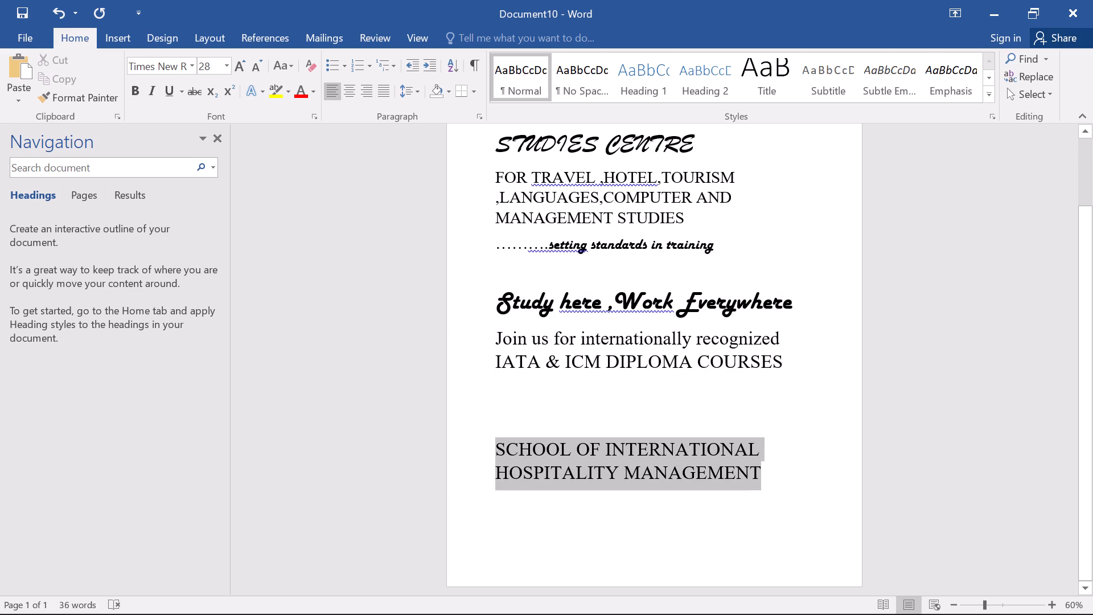
{"action": "left_click_drag", "start_coordinate": [757, 479], "coordinate": [788, 497]}
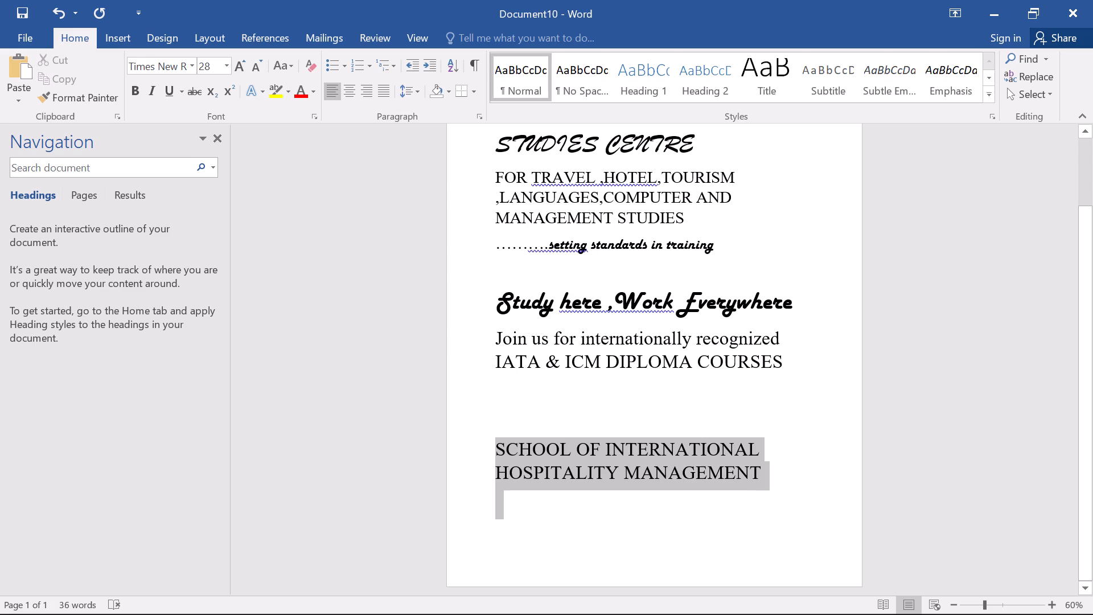
{"action": "left_click_drag", "start_coordinate": [788, 497], "coordinate": [596, 461]}
{"action": "right_click", "coordinate": [791, 494]}
{"action": "right_click", "coordinate": [791, 494]}
{"action": "left_click_drag", "start_coordinate": [596, 461], "coordinate": [802, 499]}
{"action": "right_click", "coordinate": [802, 499]}
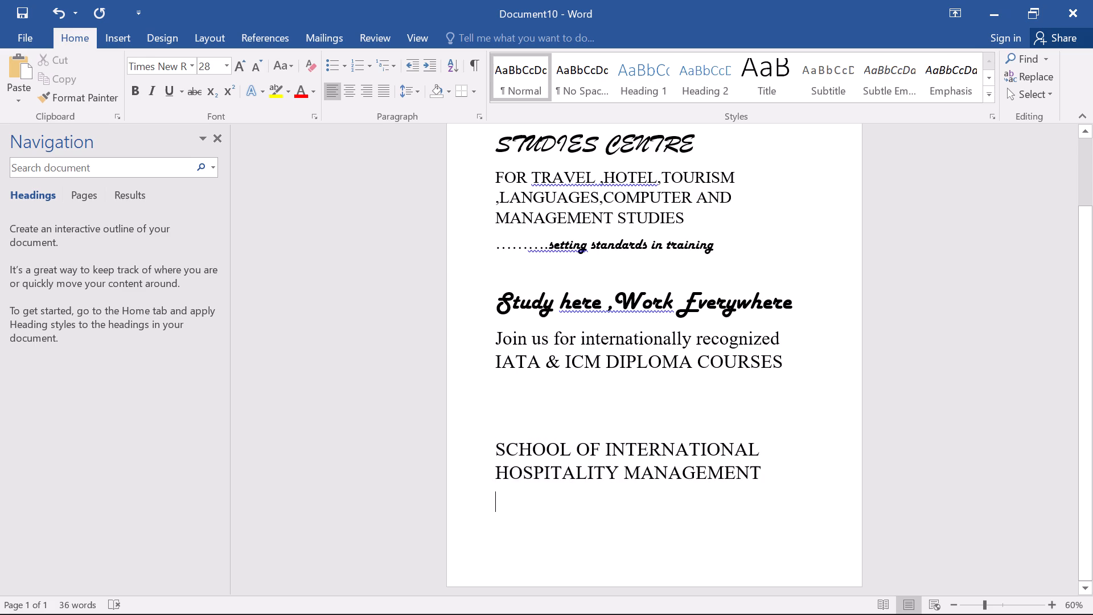
{"action": "left_click_drag", "start_coordinate": [495, 446], "coordinate": [778, 477]}
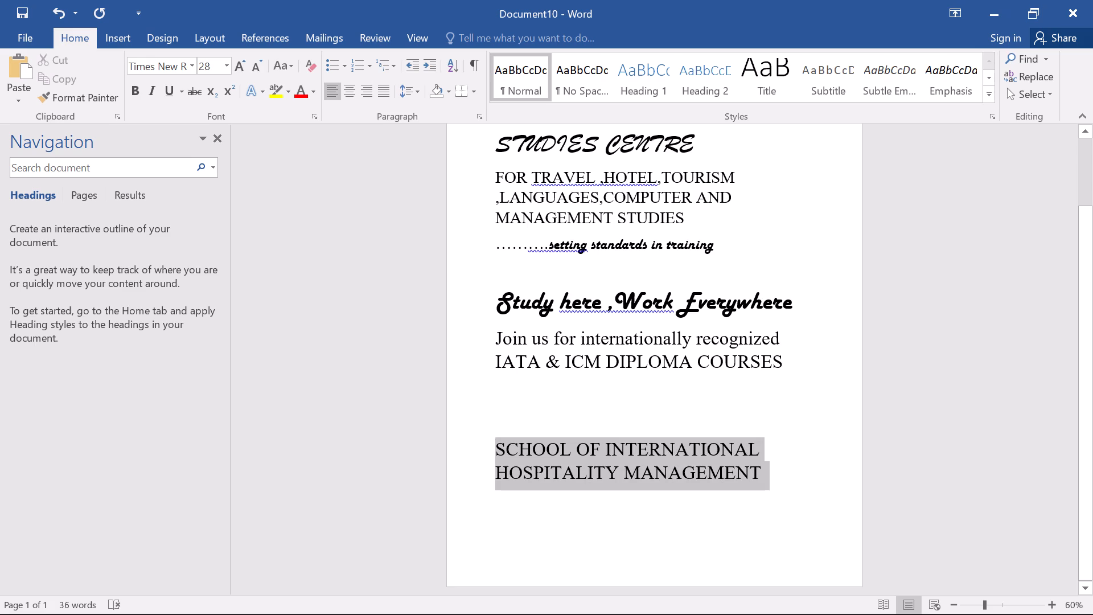
{"action": "left_click_drag", "start_coordinate": [778, 477], "coordinate": [786, 477]}
{"action": "right_click", "coordinate": [778, 477]}
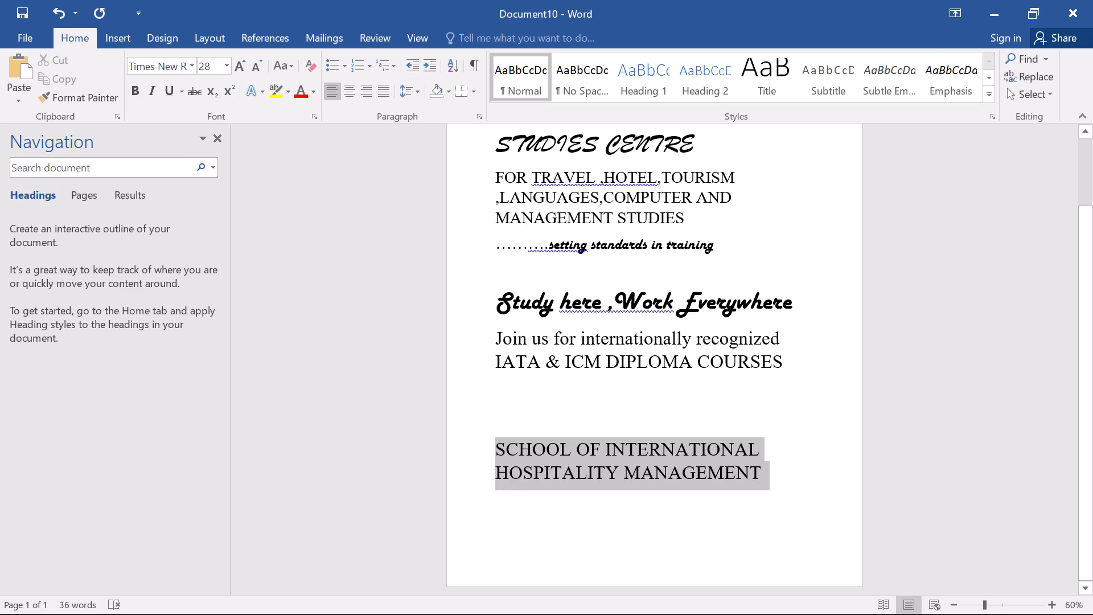
{"action": "left_click_drag", "start_coordinate": [786, 477], "coordinate": [782, 475]}
{"action": "right_click", "coordinate": [786, 477]}
{"action": "left_click_drag", "start_coordinate": [782, 475], "coordinate": [797, 508]}
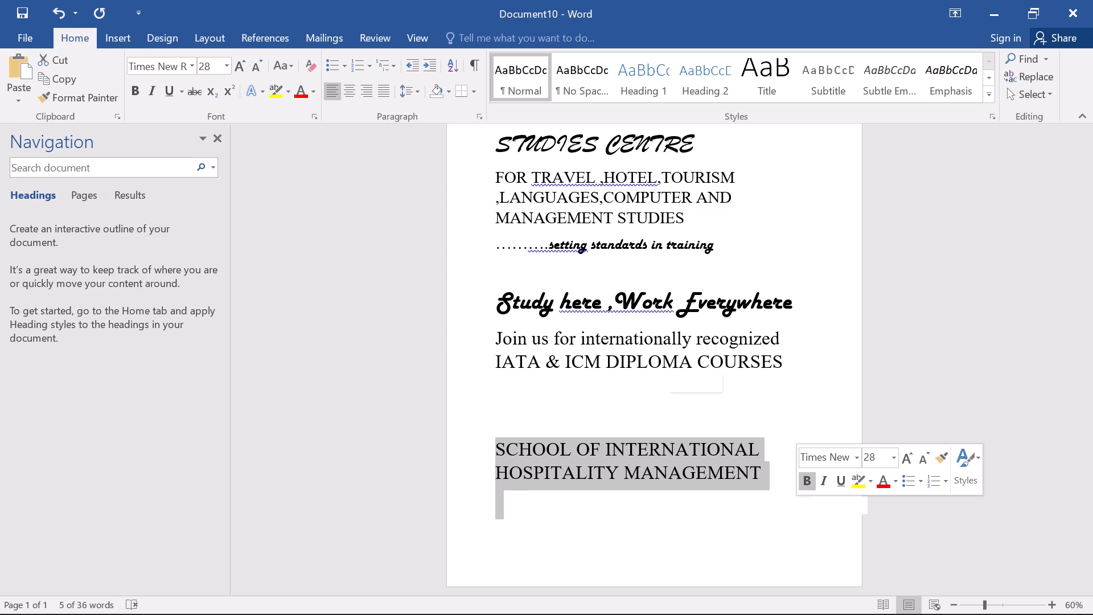
{"action": "left_click", "coordinate": [807, 480]}
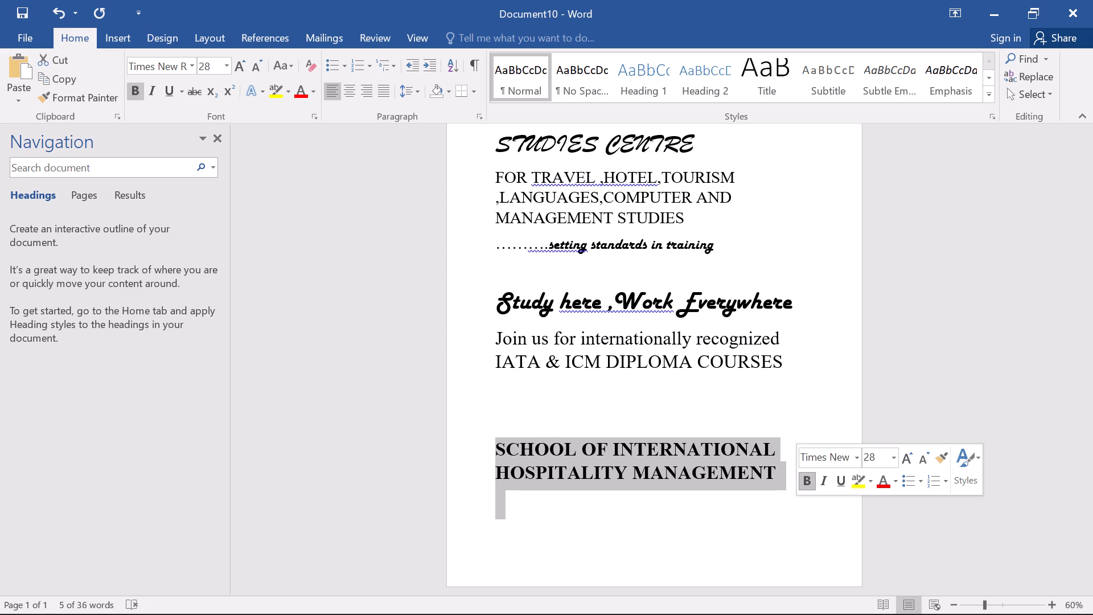
{"action": "left_click", "coordinate": [840, 485]}
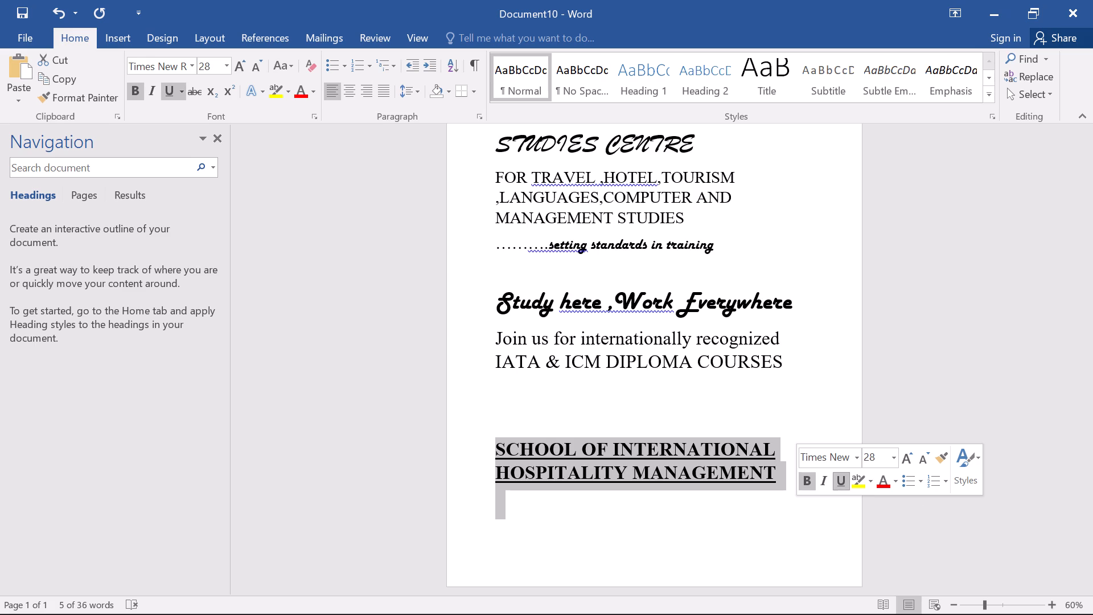
{"action": "left_click", "coordinate": [838, 485]}
{"action": "left_click", "coordinate": [827, 473]}
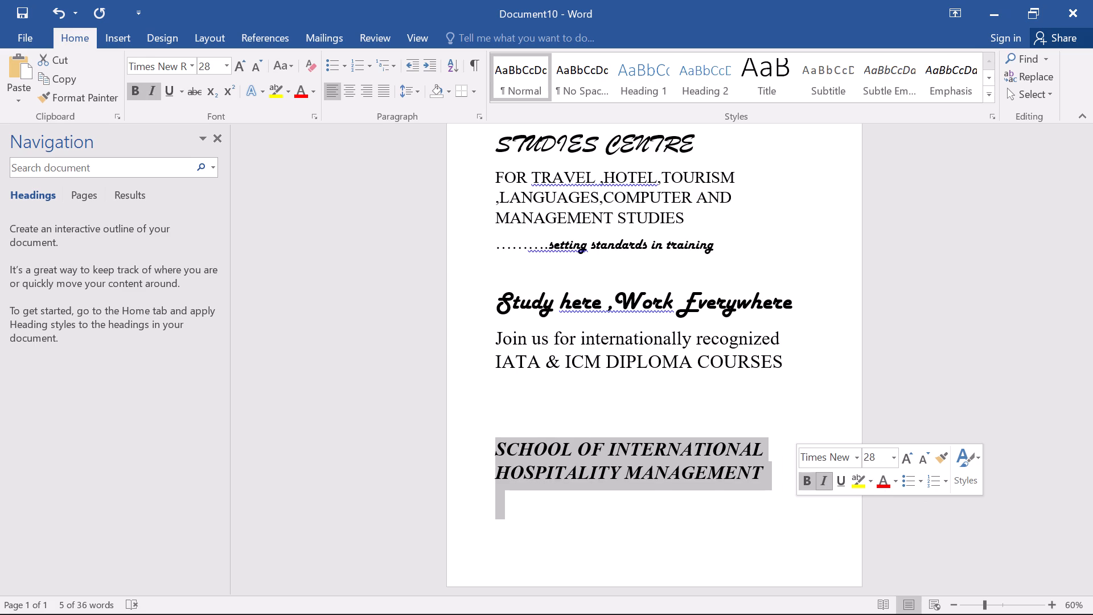
{"action": "key", "text": "Return"}
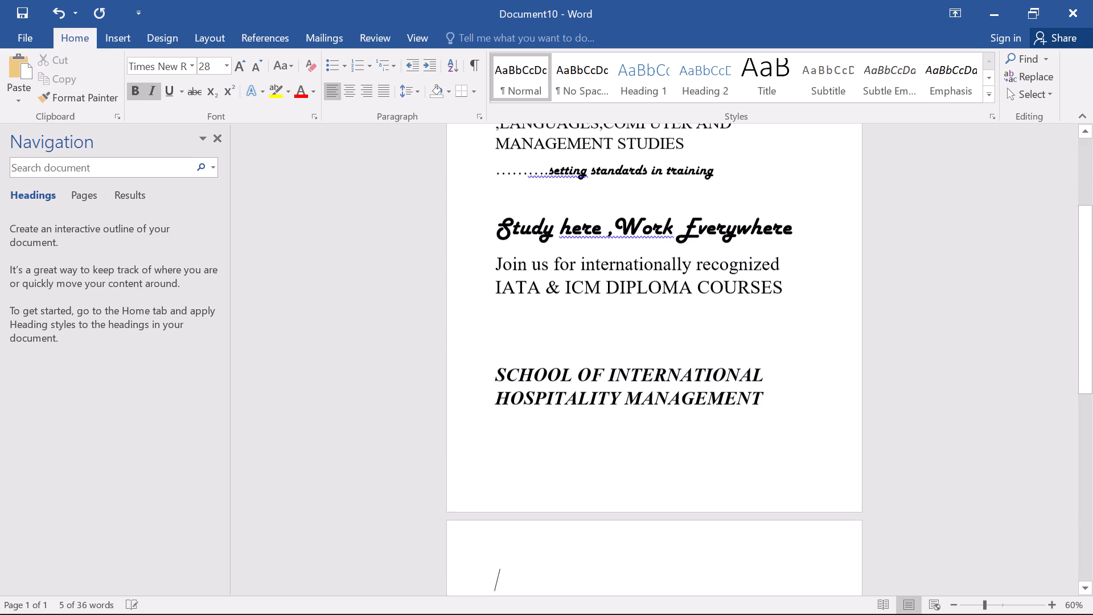
Insert two blank lines after "IATA & ICM DIPLOMA COURSES" to push the school heading onto the second page.
{"action": "scroll", "coordinate": [827, 473], "scroll_direction": "down", "scroll_amount": 1}
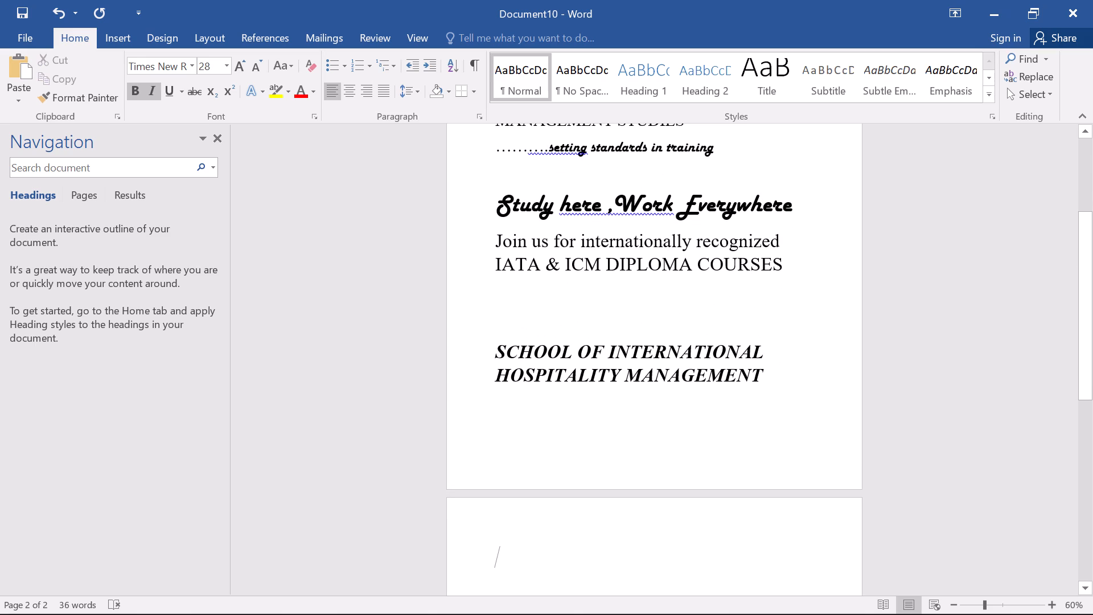
{"action": "left_click", "coordinate": [807, 272]}
{"action": "key", "text": "Return"}
{"action": "key", "text": "Return"}
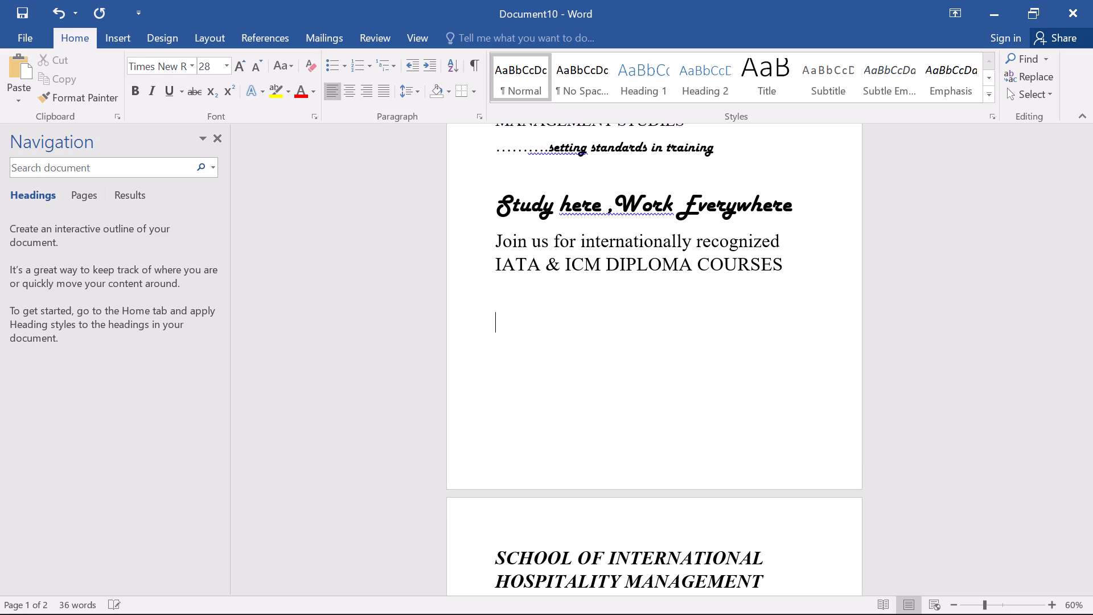
Enter "COURSE" below the school heading on the second page in bold without italics.
{"action": "scroll", "coordinate": [765, 446], "scroll_direction": "down", "scroll_amount": 5}
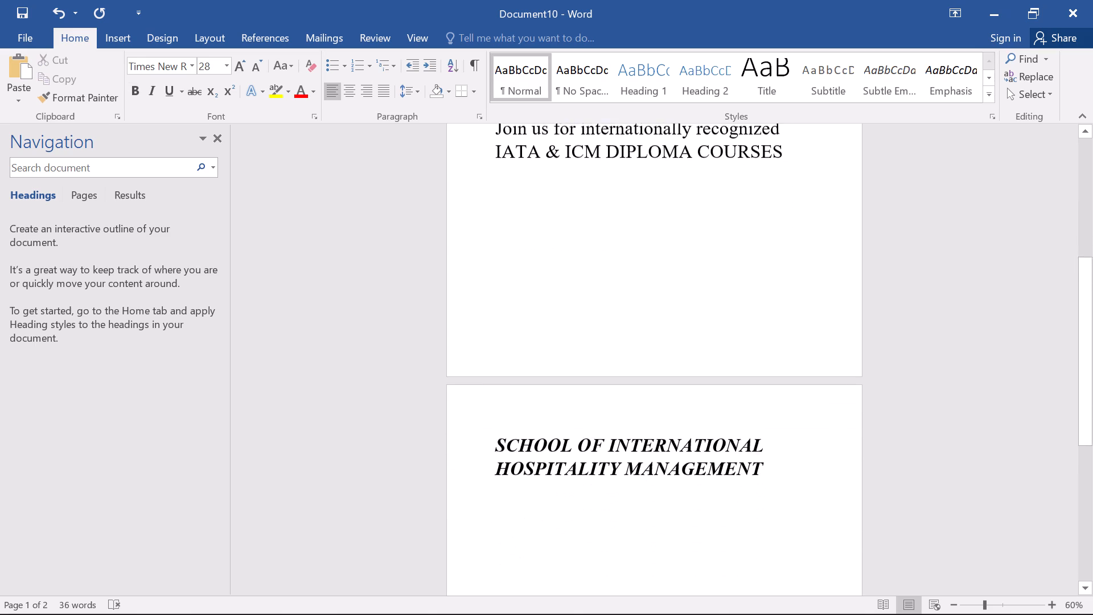
{"action": "scroll", "coordinate": [765, 446], "scroll_direction": "down", "scroll_amount": 3}
{"action": "scroll", "coordinate": [765, 446], "scroll_direction": "left", "scroll_amount": 1}
{"action": "scroll", "coordinate": [765, 446], "scroll_direction": "down", "scroll_amount": 3}
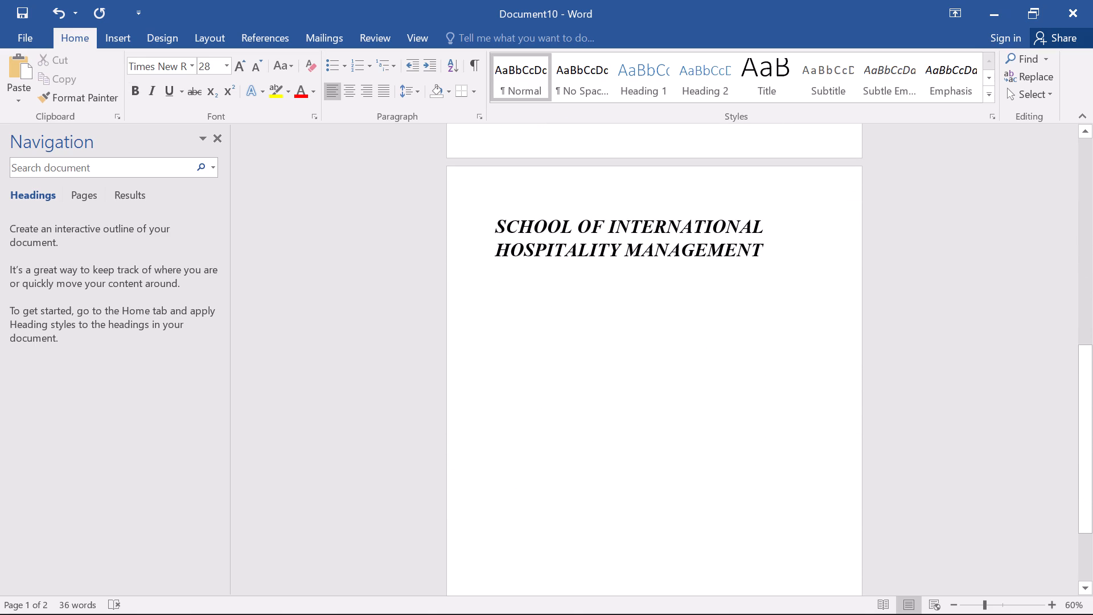
{"action": "left_click", "coordinate": [546, 344]}
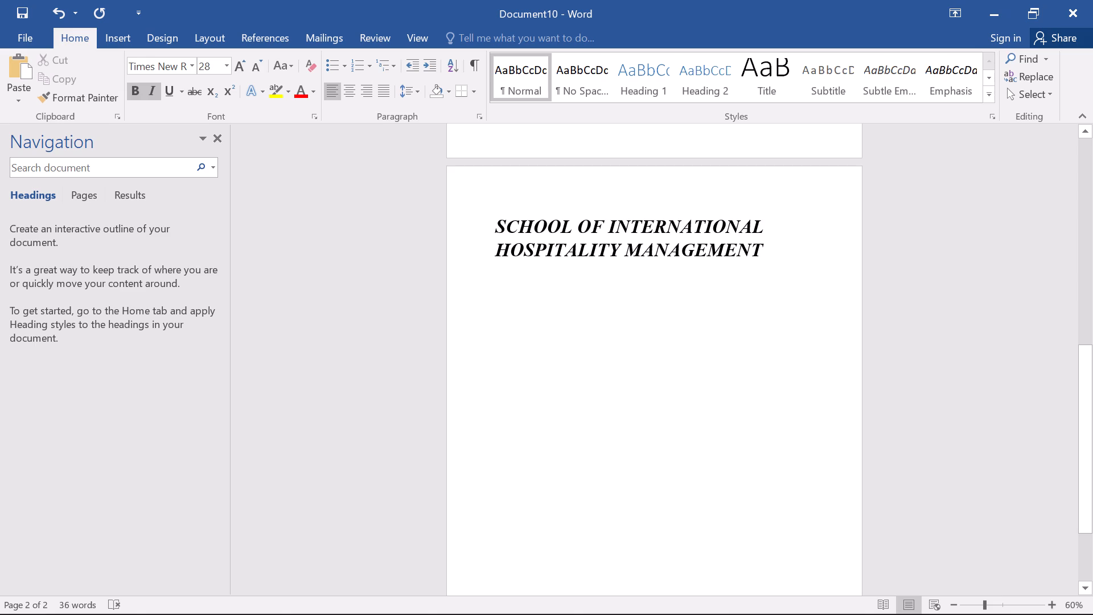
{"action": "left_click", "coordinate": [153, 95]}
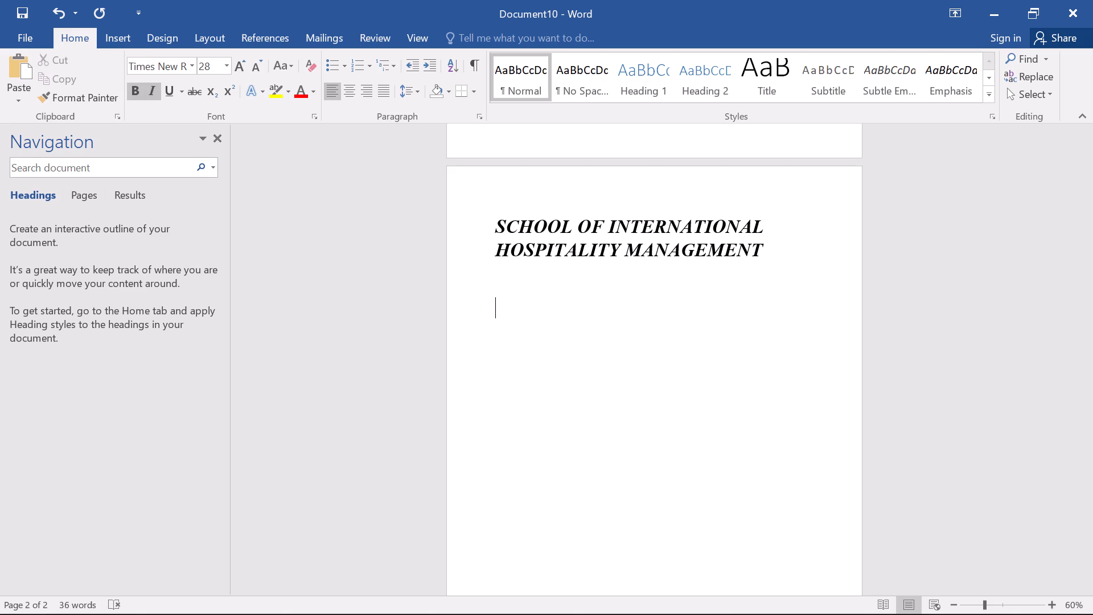
{"action": "type", "text": "COY"}
{"action": "key", "text": "BackSpace"}
{"action": "key", "text": "i"}
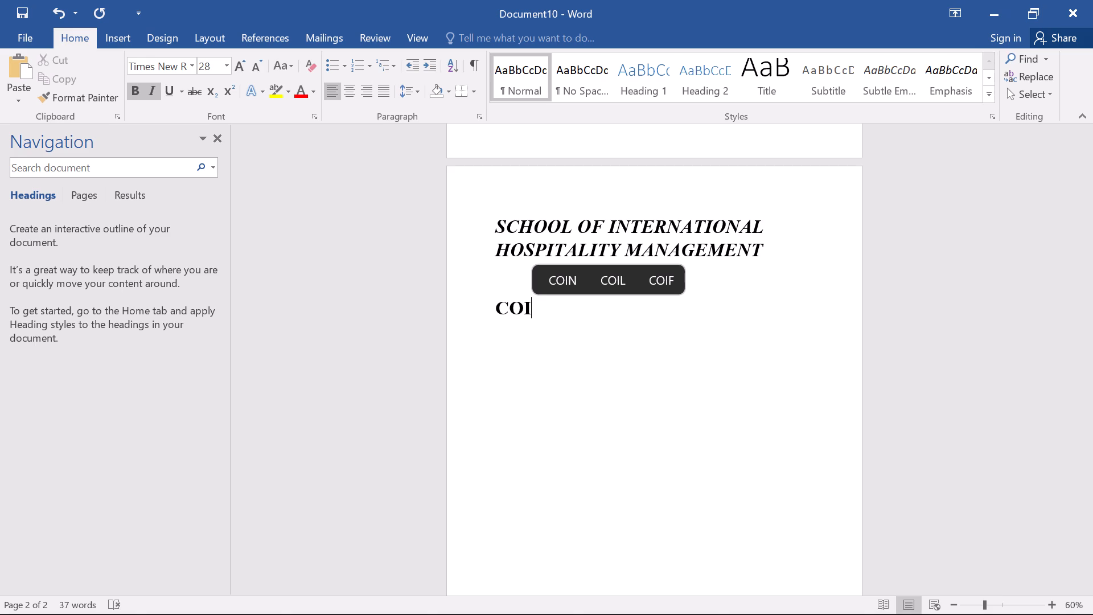
{"action": "key", "text": "BackSpace"}
{"action": "type", "text": "URSE"}
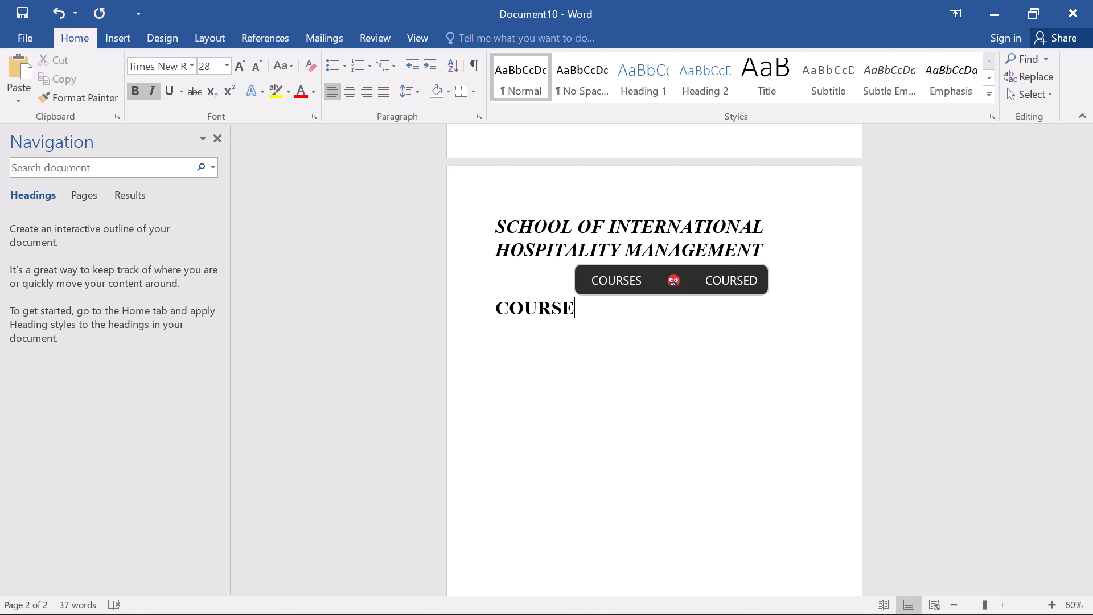
Insert a wide gap of spaces after "COURSE" on the second page.
{"action": "key", "text": "space"}
{"action": "key", "text": "space"}
{"action": "key", "text": "space"}
{"action": "key", "text": "space"}
{"action": "key", "text": "space"}
{"action": "key", "text": "space"}
{"action": "key", "text": "space"}
{"action": "key", "text": "space"}
{"action": "key", "text": "space"}
{"action": "key", "text": "space"}
{"action": "key", "text": "space"}
{"action": "key", "text": "space"}
{"action": "key", "text": "space"}
{"action": "key", "text": "space"}
{"action": "key", "text": "space"}
{"action": "key", "text": "space"}
{"action": "key", "text": "space"}
{"action": "key", "text": "space"}
{"action": "key", "text": "space"}
{"action": "key", "text": "space"}
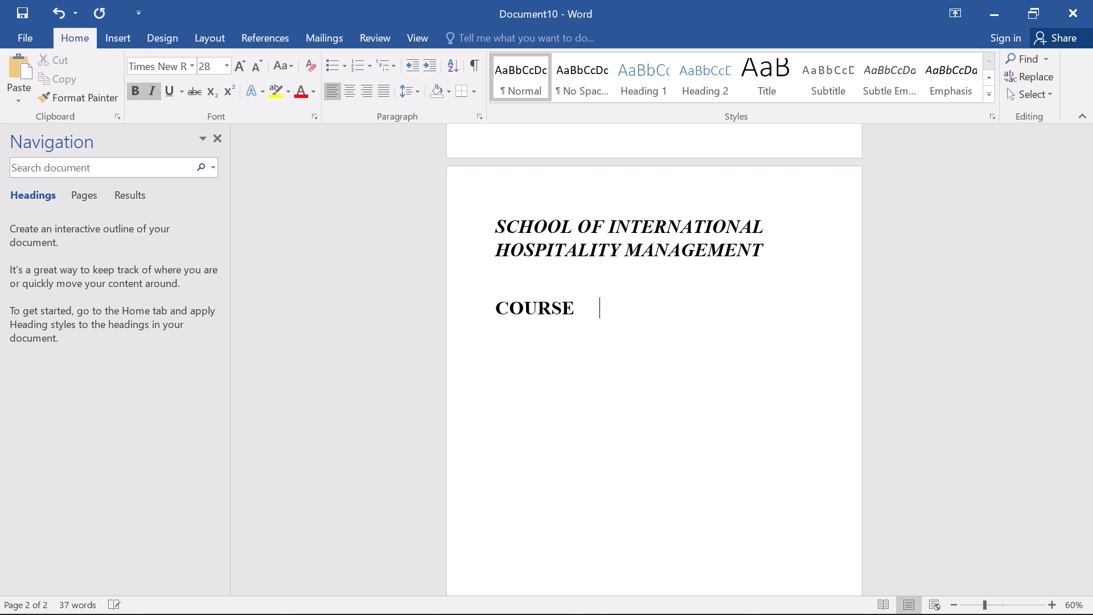
{"action": "key", "text": "space"}
{"action": "key", "text": "space"}
{"action": "key", "text": "space"}
{"action": "key", "text": "space"}
{"action": "key", "text": "space"}
{"action": "key", "text": "space"}
{"action": "key", "text": "space"}
{"action": "key", "text": "space"}
{"action": "key", "text": "space"}
{"action": "key", "text": "space"}
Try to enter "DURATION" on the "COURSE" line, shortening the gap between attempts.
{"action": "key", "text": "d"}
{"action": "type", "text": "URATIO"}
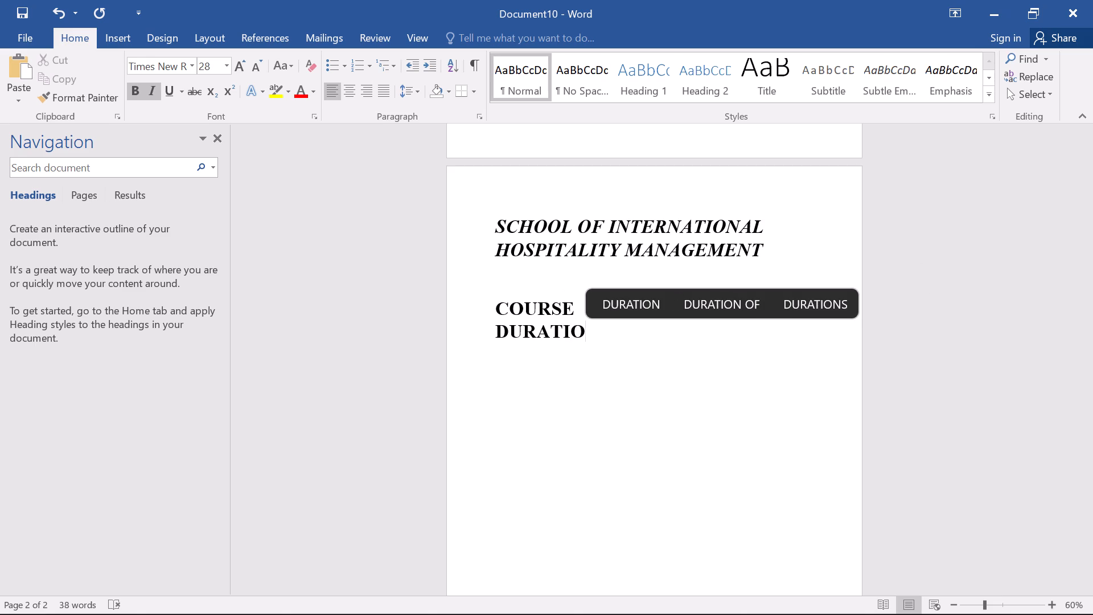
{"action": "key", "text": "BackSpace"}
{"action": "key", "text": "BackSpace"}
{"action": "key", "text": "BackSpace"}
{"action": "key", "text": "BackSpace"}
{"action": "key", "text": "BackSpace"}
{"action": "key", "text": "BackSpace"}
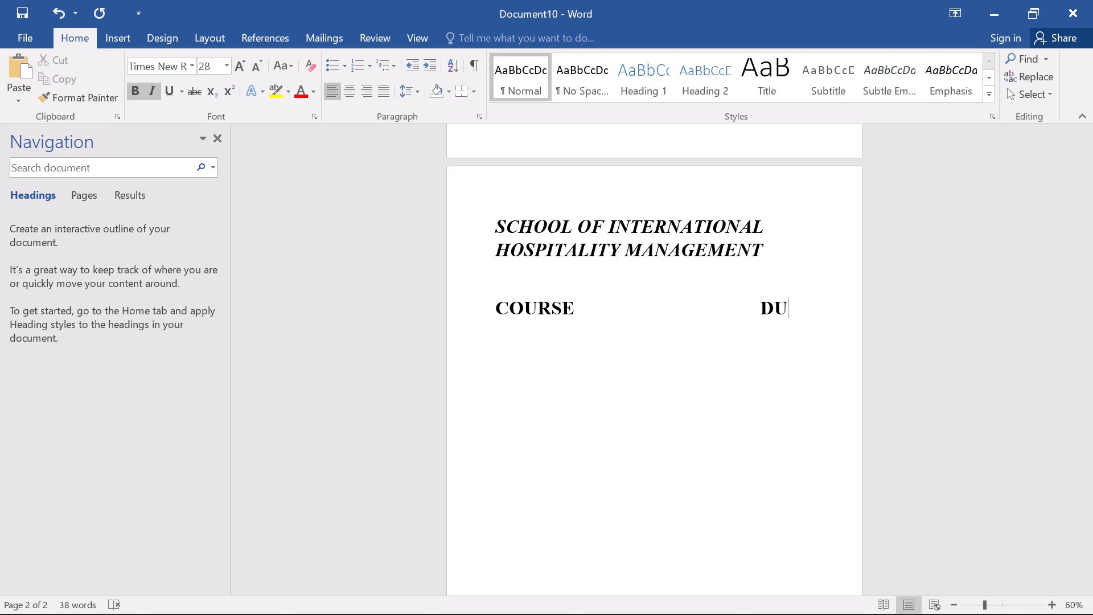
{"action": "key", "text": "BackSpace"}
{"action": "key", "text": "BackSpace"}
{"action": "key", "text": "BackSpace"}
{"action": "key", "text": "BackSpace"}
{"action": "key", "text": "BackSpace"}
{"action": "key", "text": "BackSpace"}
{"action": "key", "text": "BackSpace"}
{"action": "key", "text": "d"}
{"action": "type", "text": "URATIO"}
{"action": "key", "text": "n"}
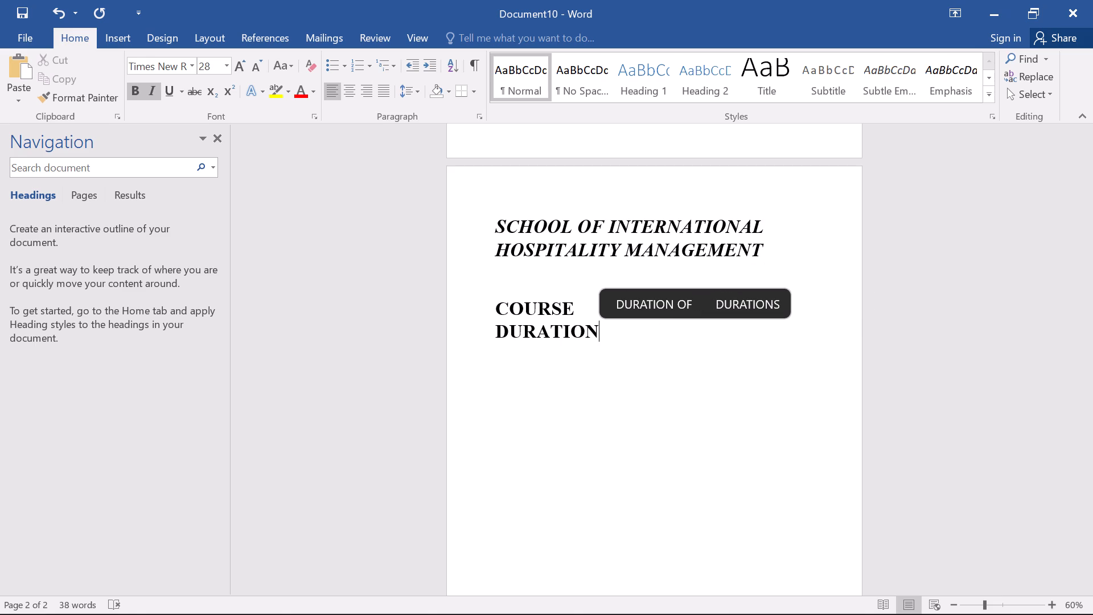
Remove "DURATION" and shorten the gap of spaces after "COURSE" further.
{"action": "left_click", "coordinate": [802, 297]}
{"action": "double_click", "coordinate": [799, 299]}
{"action": "double_click", "coordinate": [591, 306]}
{"action": "double_click", "coordinate": [494, 341]}
{"action": "key", "text": "BackSpace"}
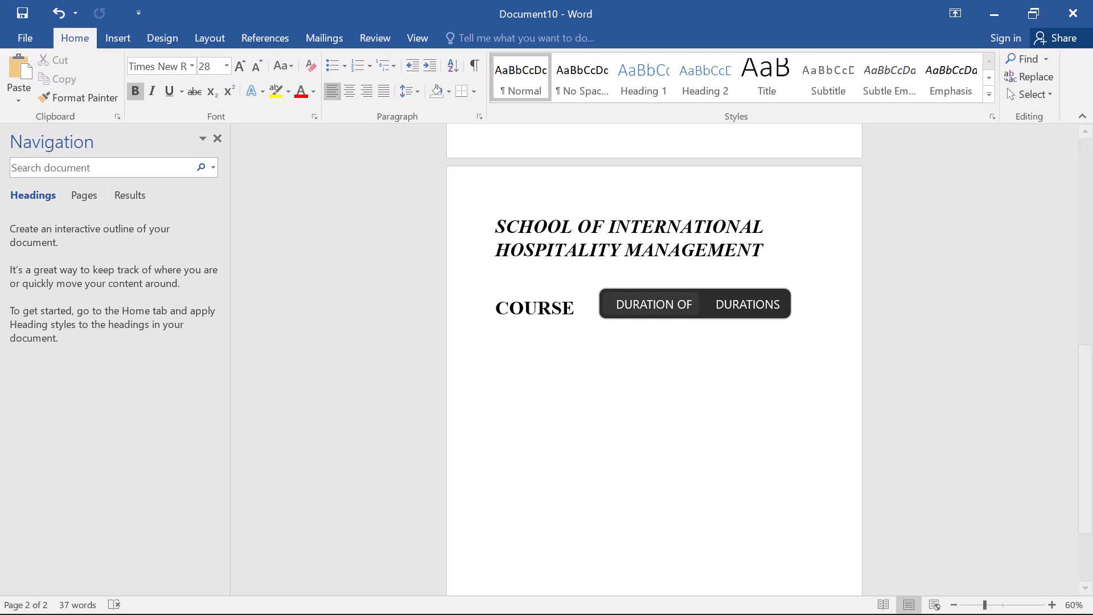
{"action": "left_click", "coordinate": [736, 297]}
{"action": "key", "text": "BackSpace"}
{"action": "key", "text": "BackSpace"}
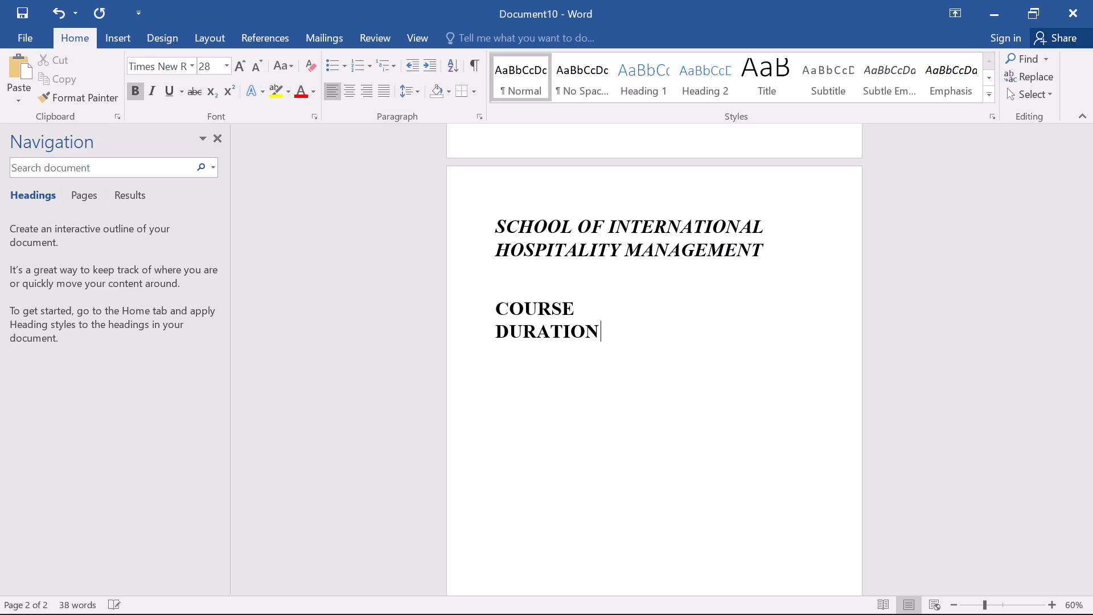
{"action": "key", "text": "BackSpace"}
{"action": "key", "text": "BackSpace"}
{"action": "key", "text": "BackSpace"}
{"action": "key", "text": "BackSpace"}
{"action": "key", "text": "BackSpace"}
{"action": "key", "text": "BackSpace"}
{"action": "key", "text": "BackSpace"}
{"action": "key", "text": "BackSpace"}
{"action": "key", "text": "BackSpace"}
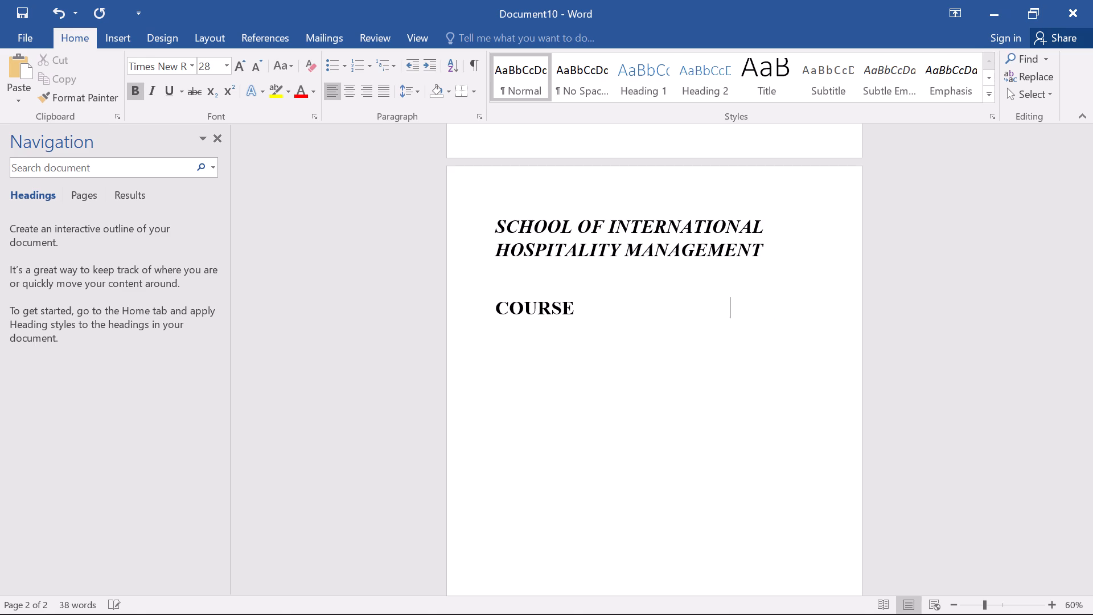
{"action": "key", "text": "BackSpace"}
{"action": "key", "text": "BackSpace"}
{"action": "key", "text": "BackSpace"}
{"action": "key", "text": "BackSpace"}
{"action": "key", "text": "BackSpace"}
{"action": "key", "text": "BackSpace"}
{"action": "key", "text": "BackSpace"}
Enter "DURATION" on the "COURSE" line and widen the gap before it by three spaces.
{"action": "type", "text": "DURATIO"}
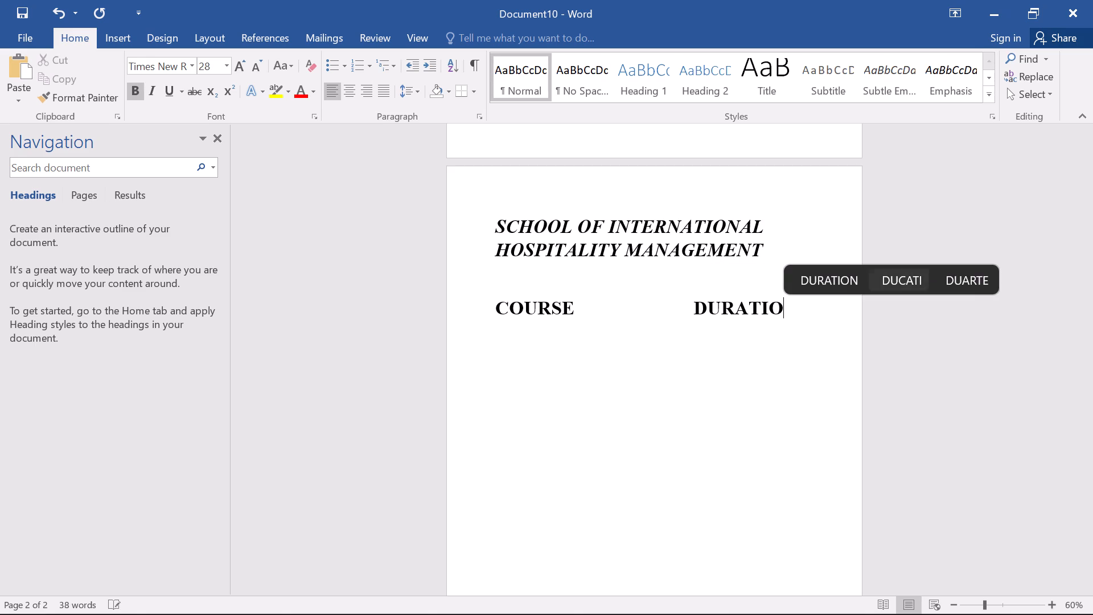
{"action": "key", "text": "n"}
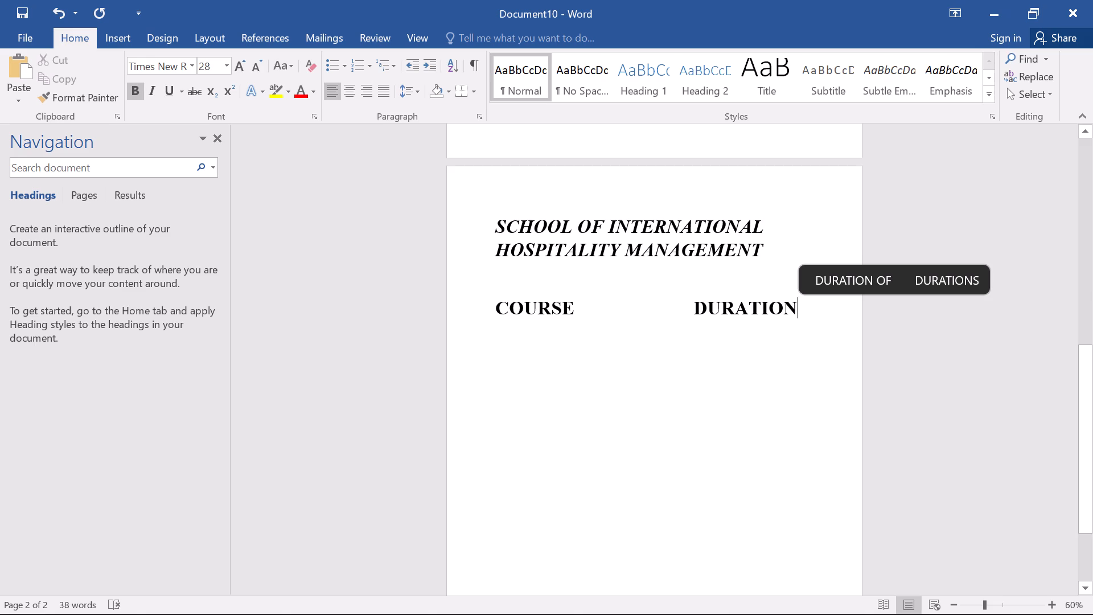
{"action": "left_click", "coordinate": [692, 306]}
{"action": "key", "text": "space"}
{"action": "key", "text": "space"}
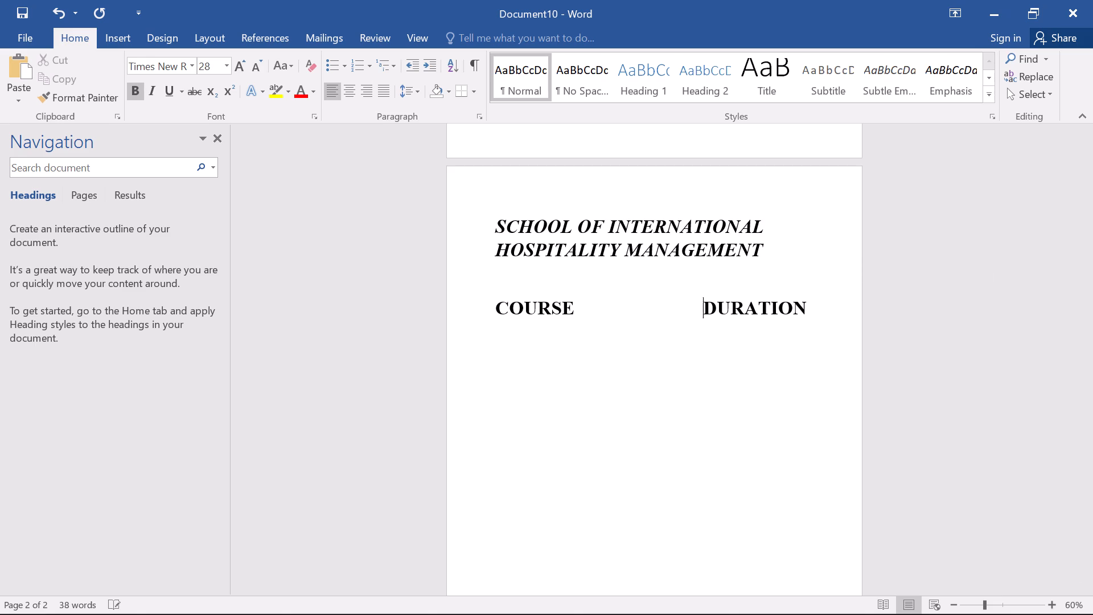
{"action": "key", "text": "space"}
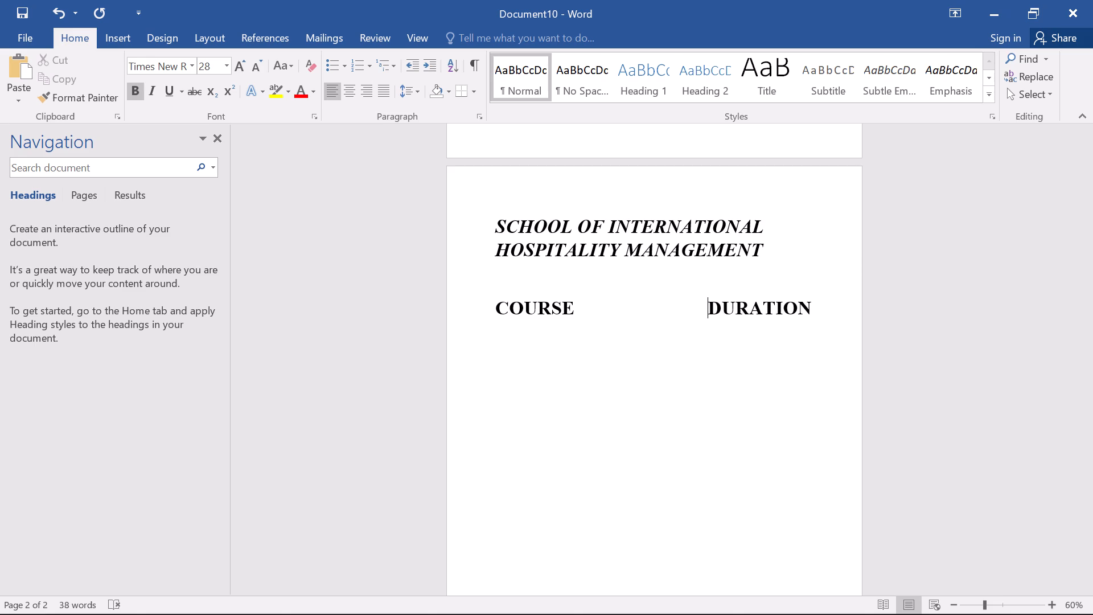
Leave a blank line below the "COURSE" and "DURATION" row and enter "DIPLOMA IN INTERNATIONAL" in regular weight at font size 24.
{"action": "left_click", "coordinate": [482, 339]}
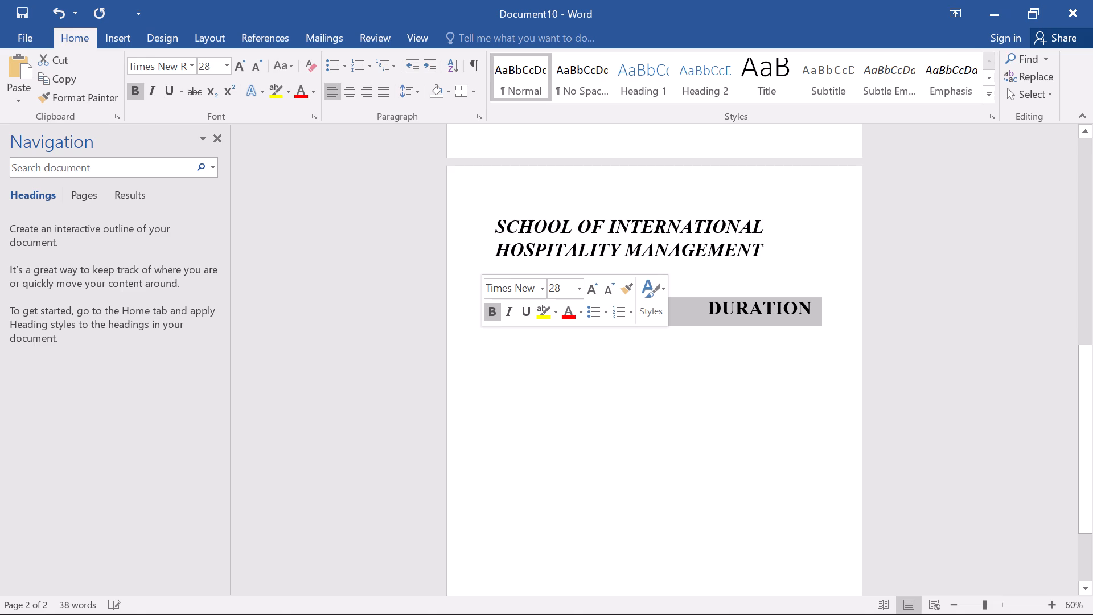
{"action": "left_click", "coordinate": [553, 397]}
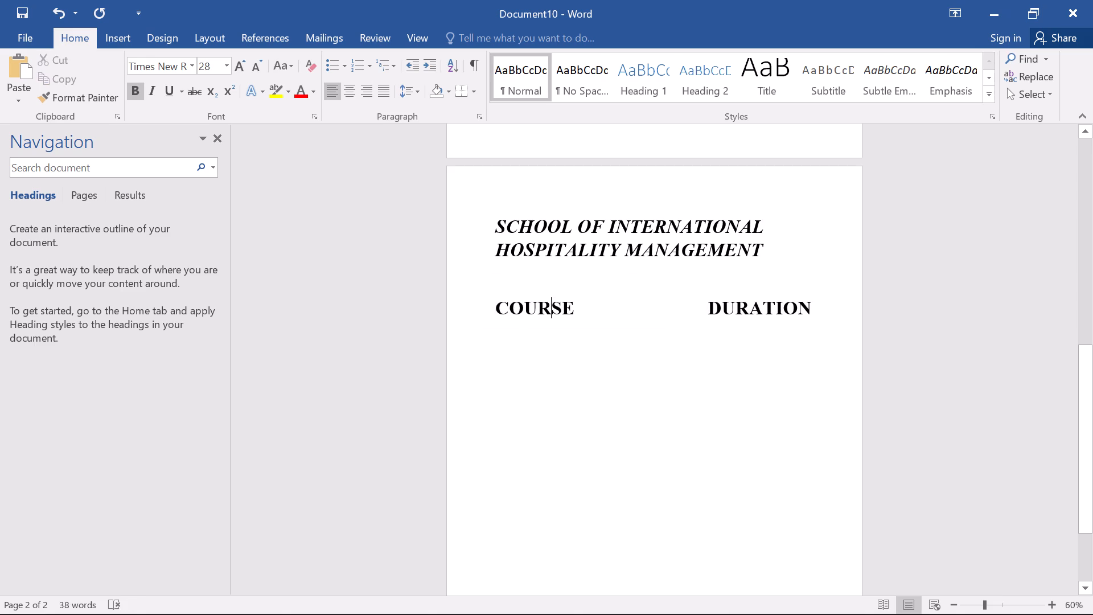
{"action": "double_click", "coordinate": [503, 345]}
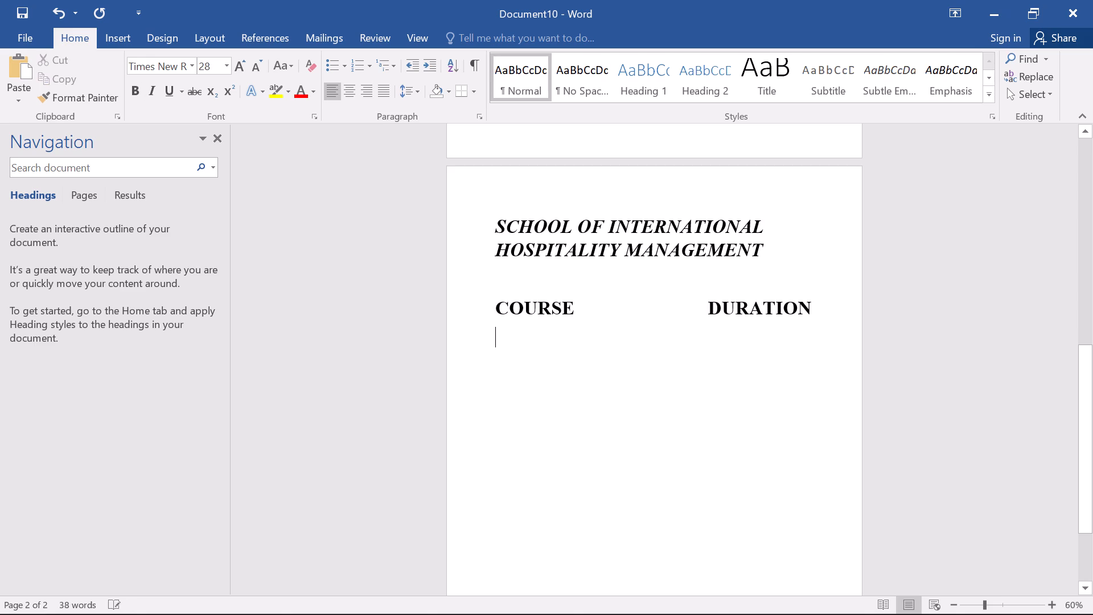
{"action": "left_click", "coordinate": [503, 345]}
{"action": "double_click", "coordinate": [495, 356]}
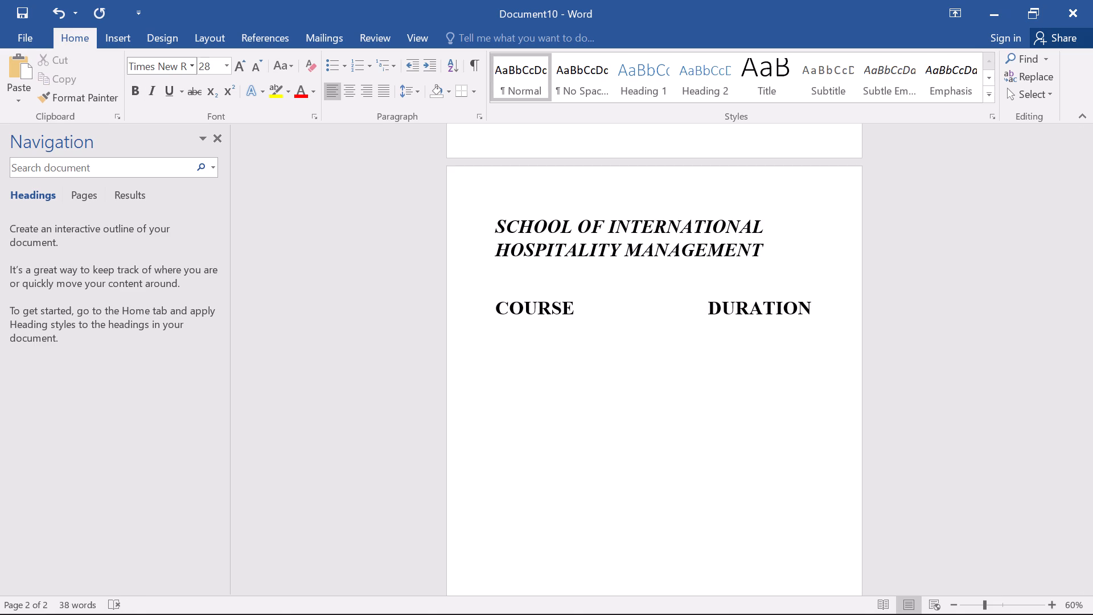
{"action": "left_click", "coordinate": [229, 61]}
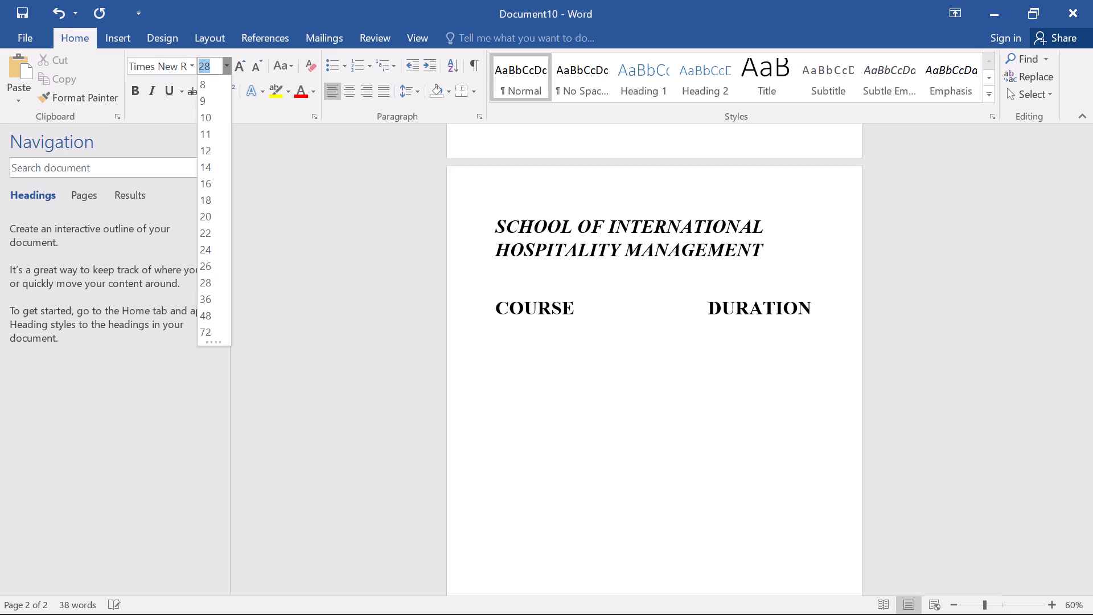
{"action": "left_click", "coordinate": [206, 246]}
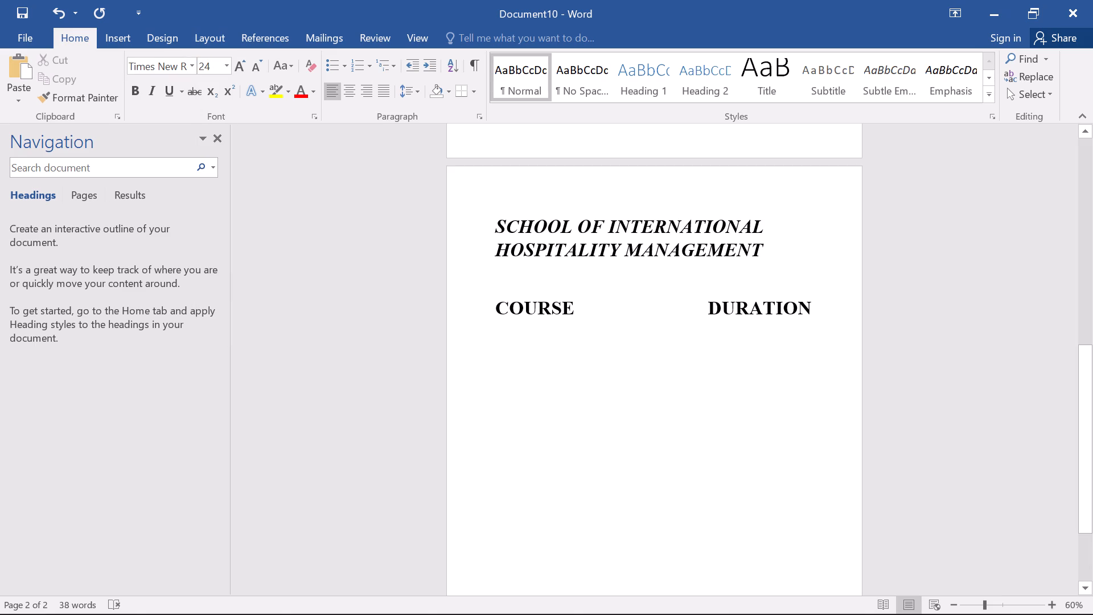
{"action": "type", "text": "DIPLOMA"}
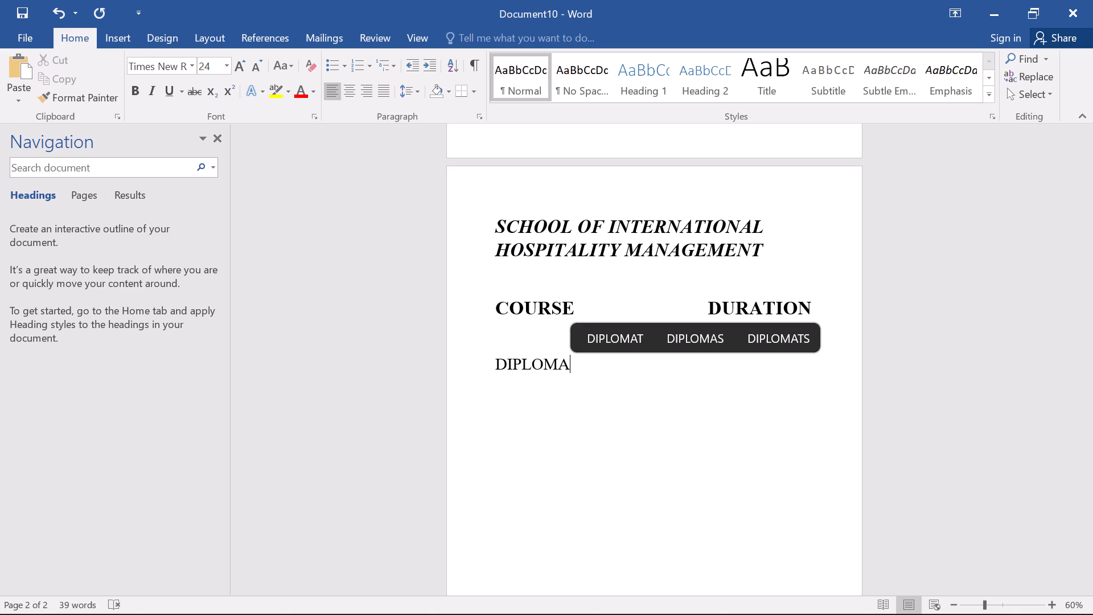
{"action": "type", "text": "IN"}
{"action": "key", "text": "space"}
{"action": "key", "text": "BackSpace"}
{"action": "key", "text": "BackSpace"}
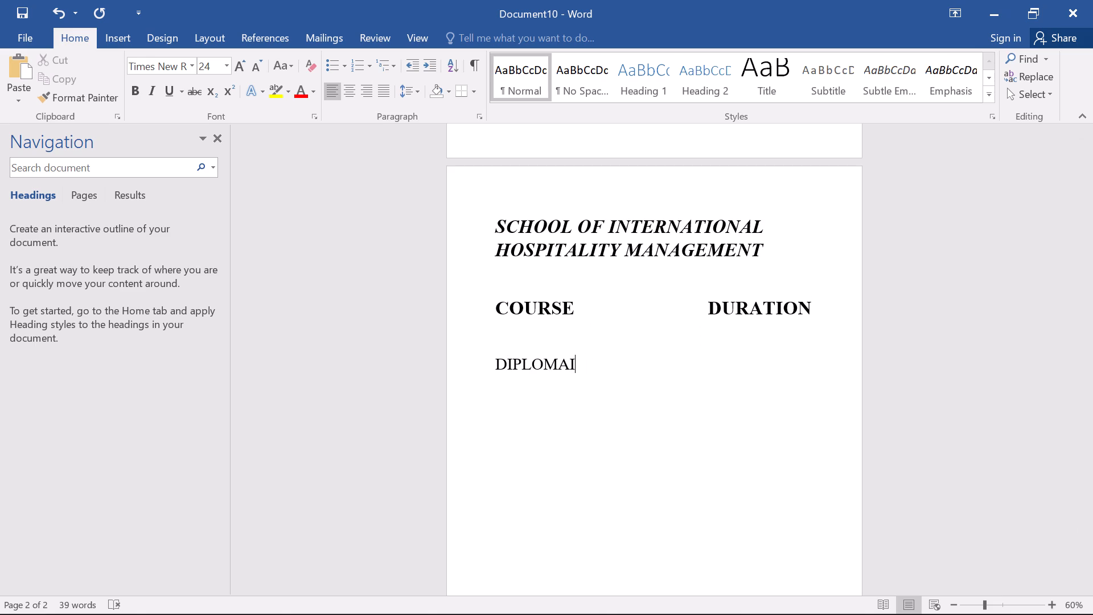
{"action": "key", "text": "BackSpace"}
{"action": "key", "text": "space"}
{"action": "type", "text": "I"}
{"action": "key", "text": "space"}
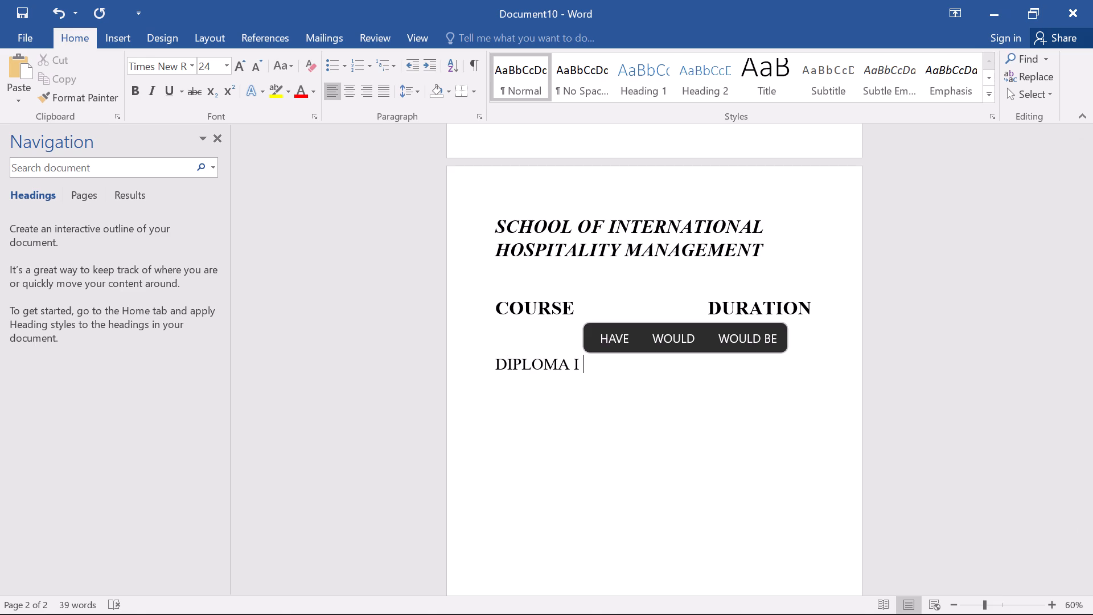
{"action": "key", "text": "BackSpace"}
{"action": "type", "text": "N INTERNATIONA"}
{"action": "type", "text": ";L"}
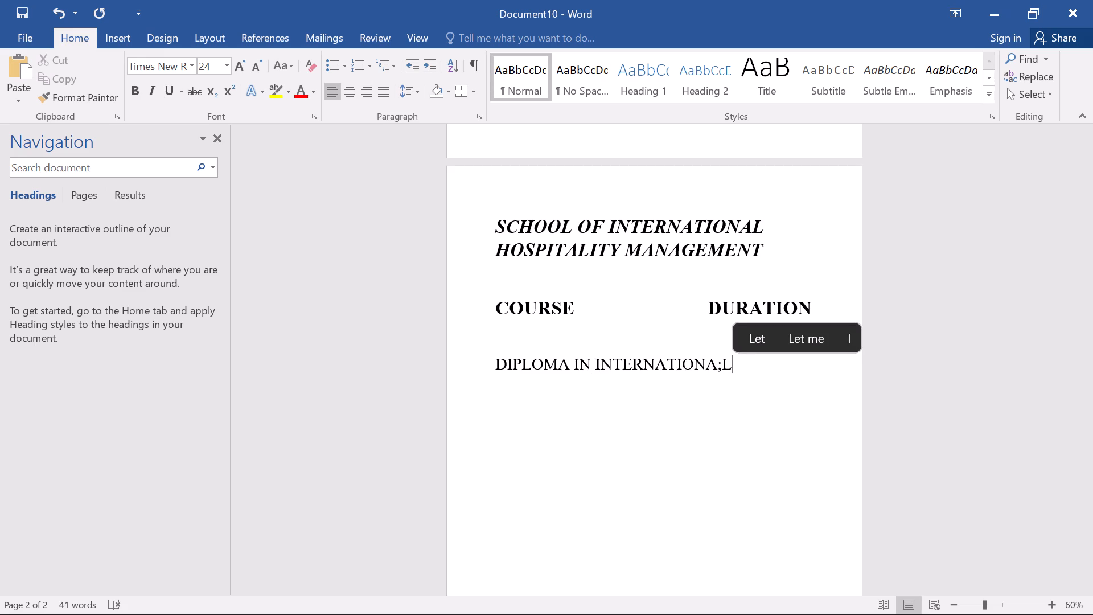
{"action": "key", "text": "BackSpace"}
{"action": "key", "text": "BackSpace"}
{"action": "key", "text": "l"}
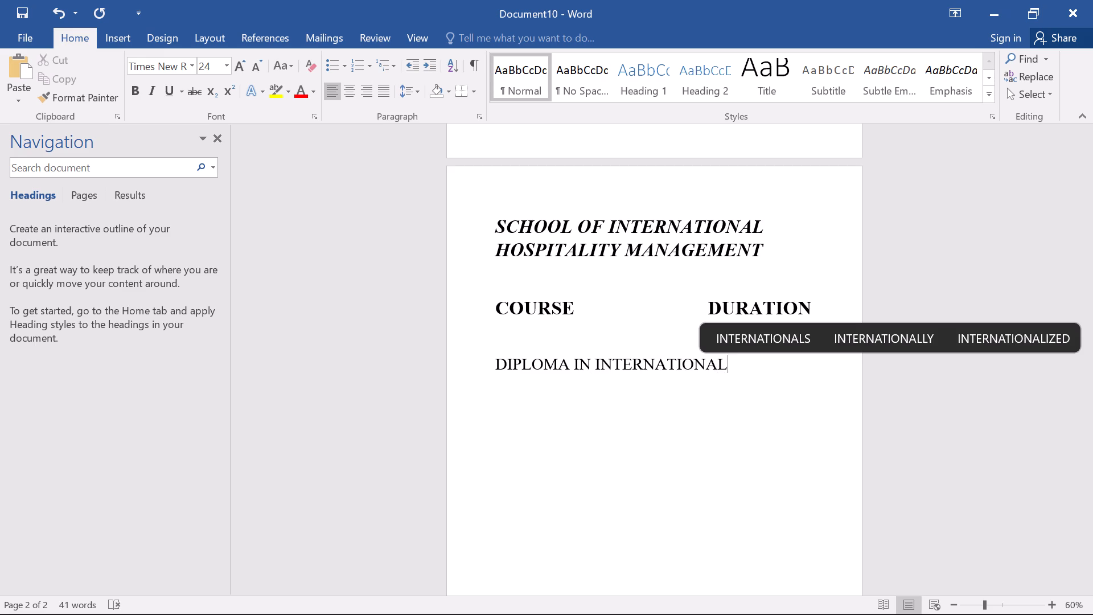
Enter "Hotel&Catering Management" at font size 22 on a new line below "DIPLOMA IN INTERNATIONAL".
{"action": "key", "text": "Return"}
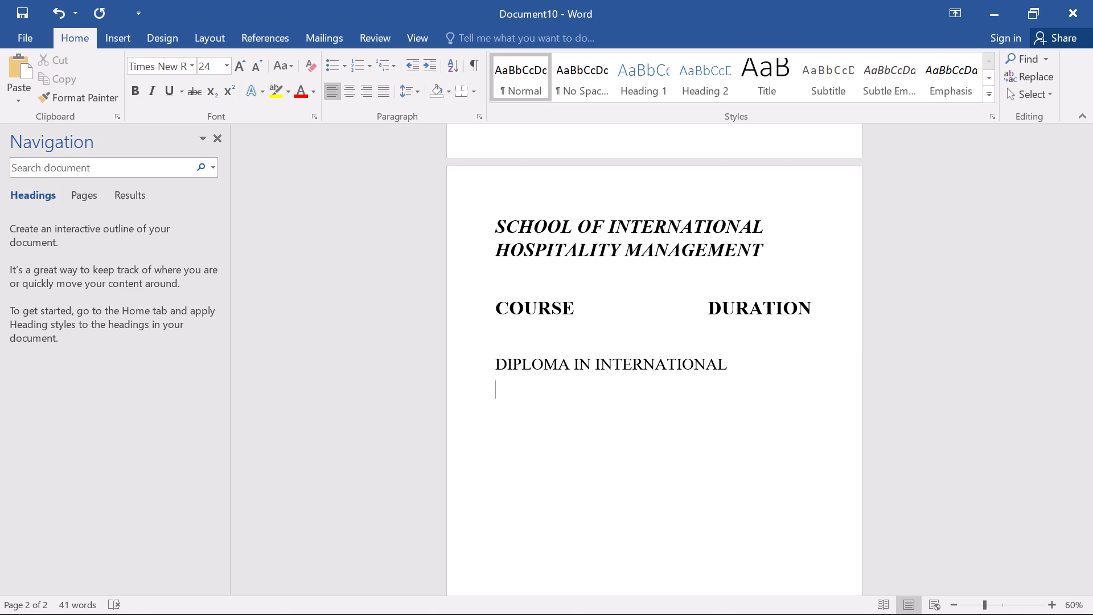
{"action": "left_click", "coordinate": [228, 63]}
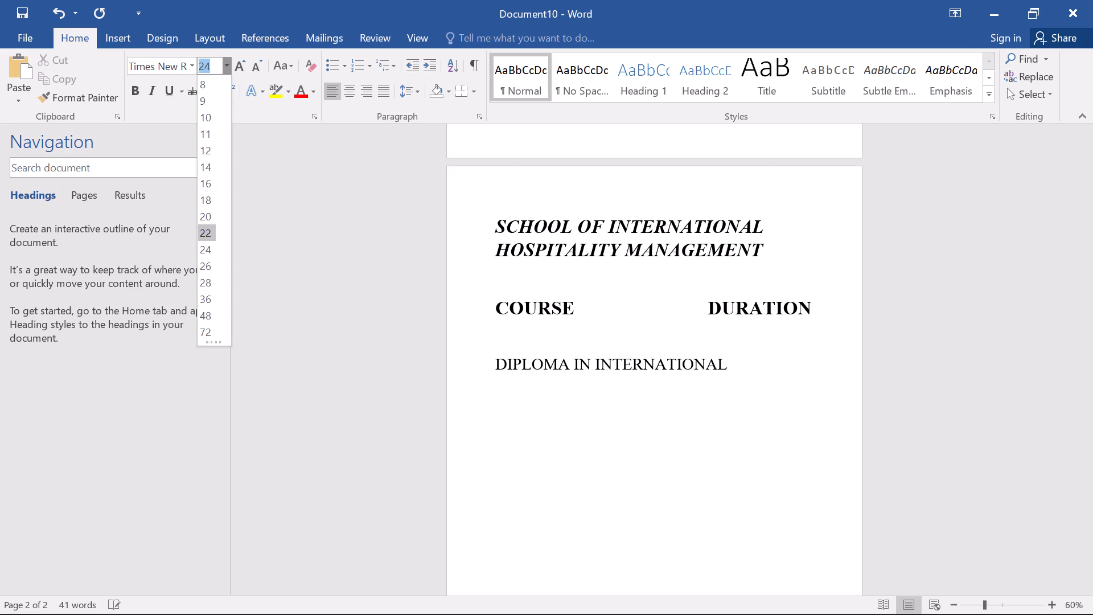
{"action": "left_click", "coordinate": [213, 229]}
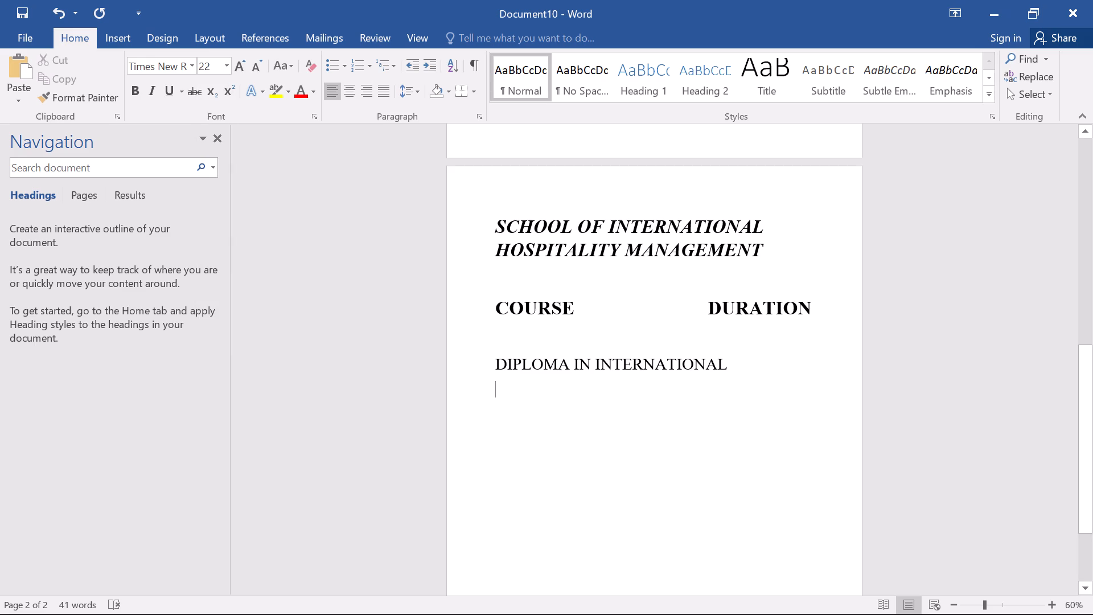
{"action": "key", "text": "h"}
{"action": "type", "text": "otel"}
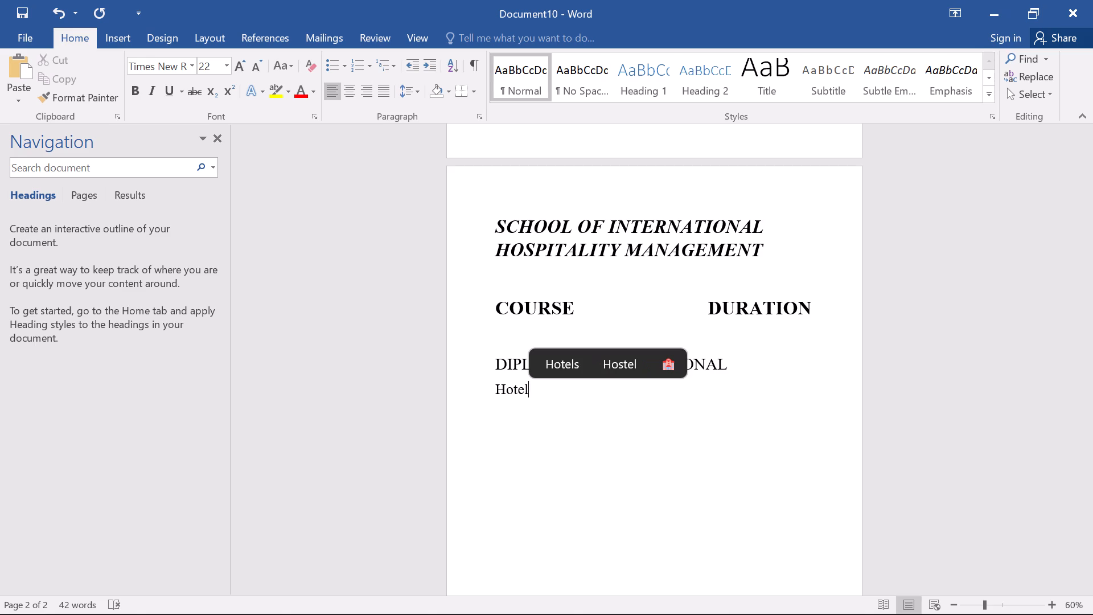
{"action": "key", "text": "shift+ampersand"}
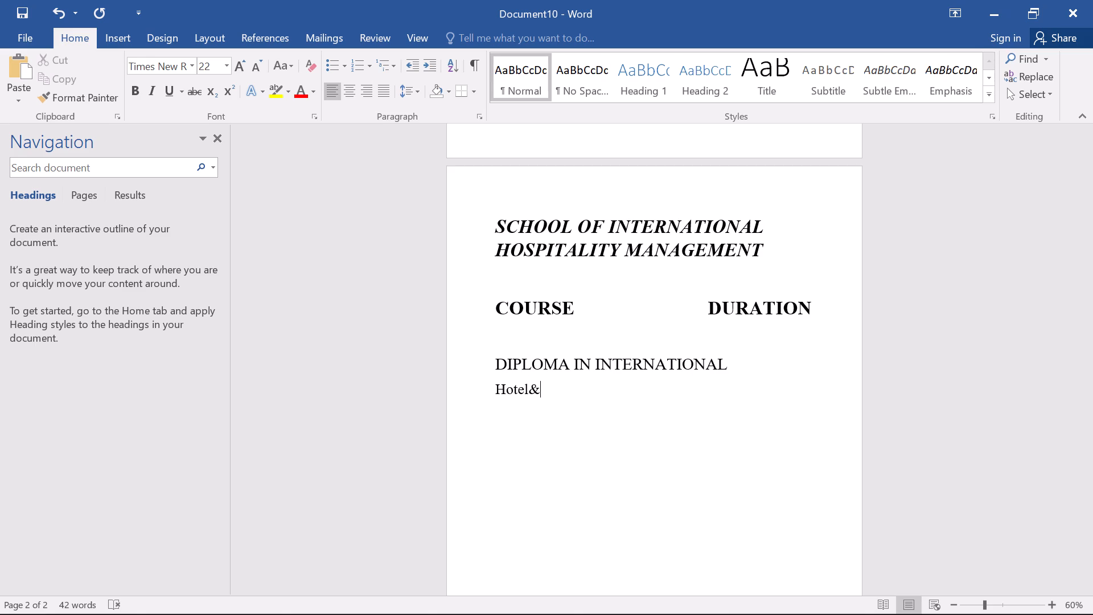
{"action": "type", "text": "atering"}
{"action": "key", "text": "space"}
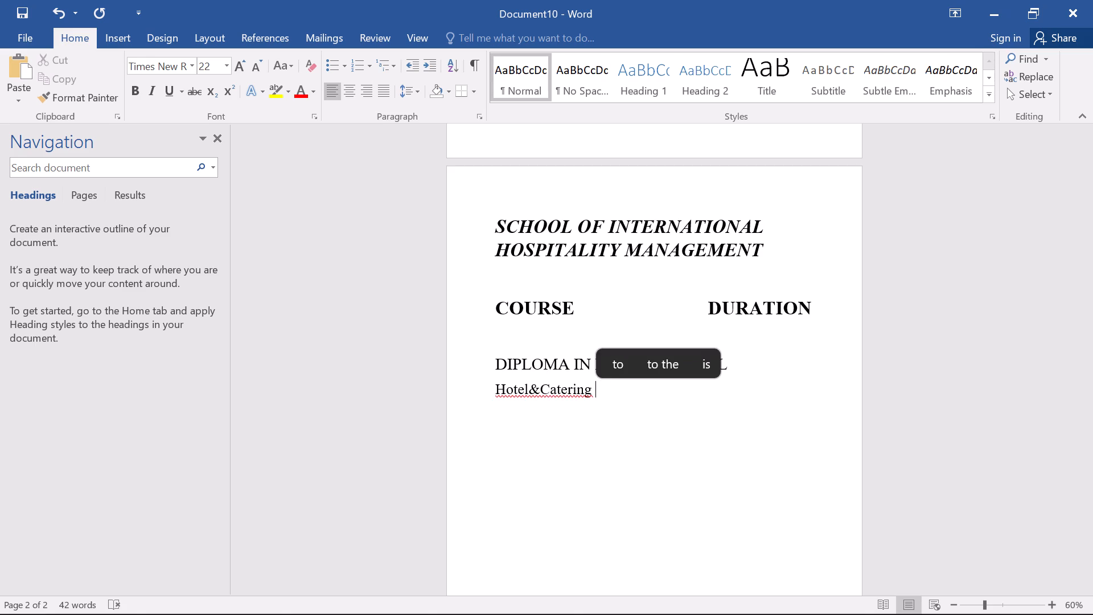
{"action": "type", "text": "an"}
{"action": "key", "text": "a"}
{"action": "type", "text": "gemt"}
{"action": "key", "text": "BackSpace"}
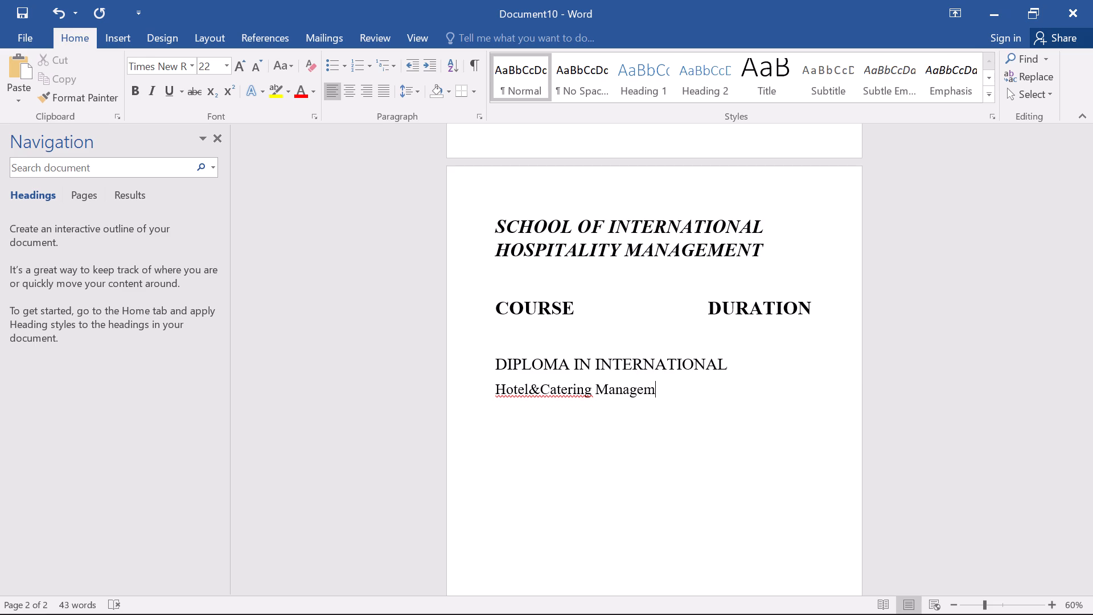
{"action": "type", "text": "ent"}
Space across from "Hotel&Catering Management" to beneath the "DURATION" heading, enter "2years" and start a new line.
{"action": "key", "text": "space"}
{"action": "key", "text": "space"}
{"action": "key", "text": "space"}
{"action": "key", "text": "space"}
{"action": "key", "text": "space"}
{"action": "key", "text": "space"}
{"action": "key", "text": "space"}
{"action": "key", "text": "space"}
{"action": "key", "text": "space"}
{"action": "key", "text": "space"}
{"action": "key", "text": "space"}
{"action": "key", "text": "space"}
{"action": "type", "text": "2"}
{"action": "key", "text": "space"}
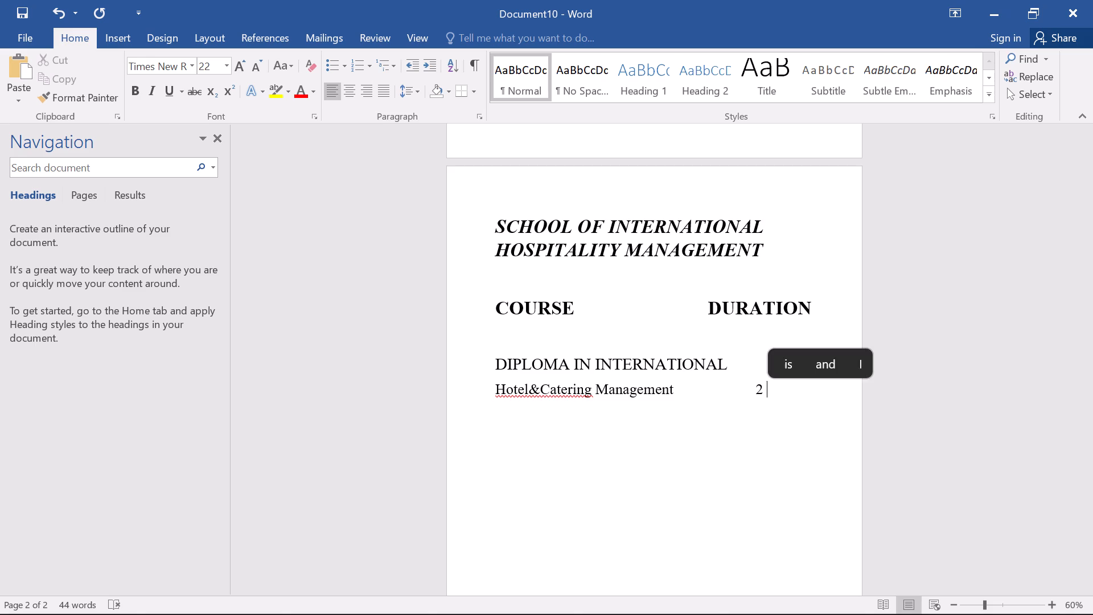
{"action": "key", "text": "BackSpace"}
{"action": "type", "text": "years"}
{"action": "key", "text": "Return"}
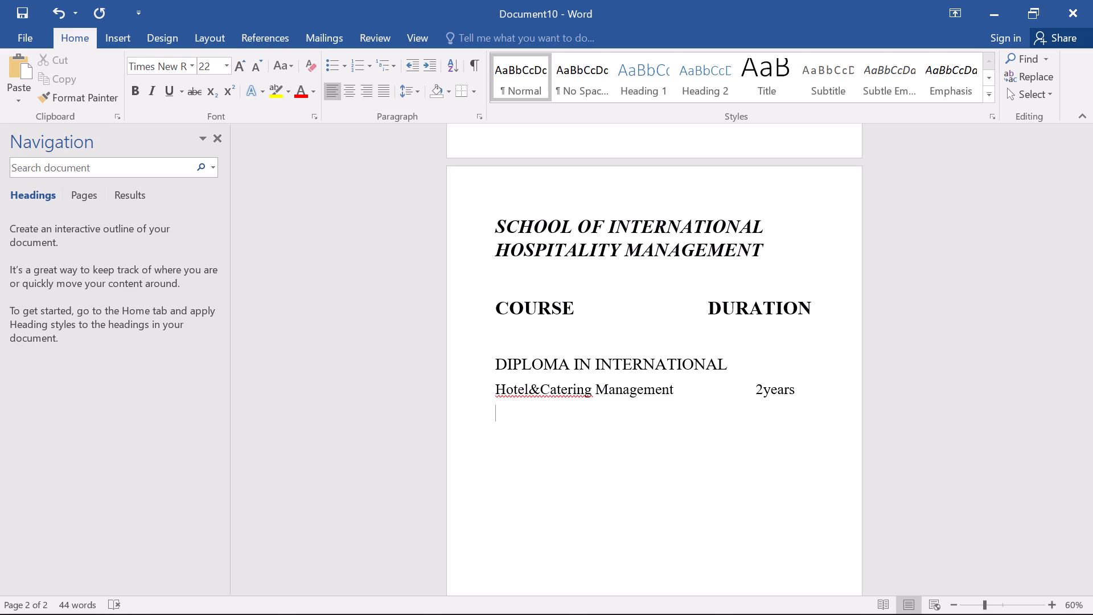
Insert a space on each side of the ampersand in "Hotel&Catering Management".
{"action": "left_click", "coordinate": [533, 386]}
{"action": "key", "text": "space"}
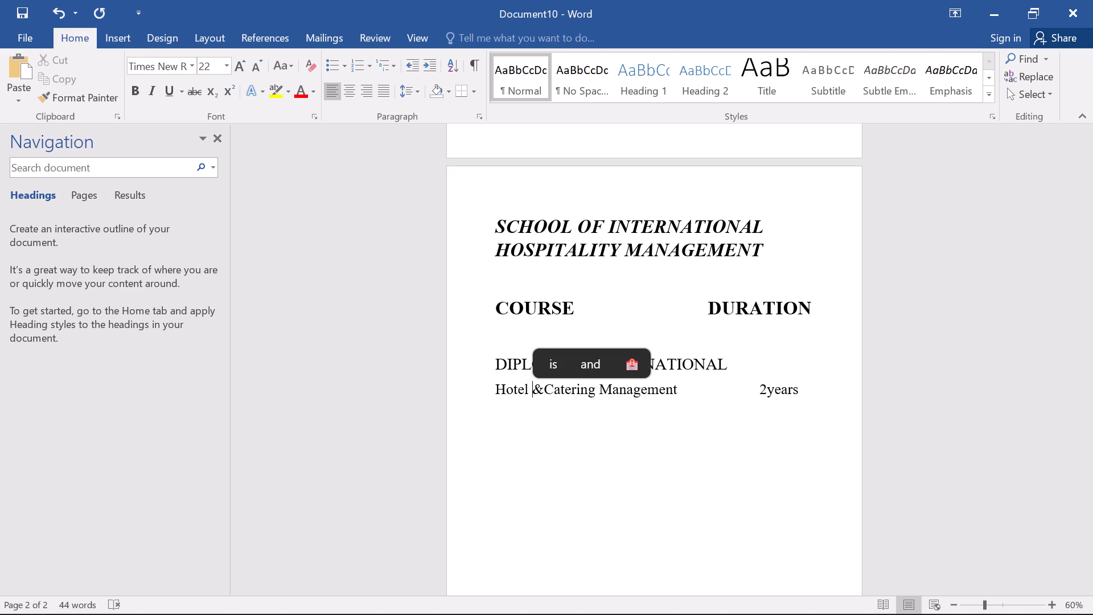
{"action": "left_click", "coordinate": [546, 388]}
{"action": "key", "text": "Right"}
{"action": "key", "text": "space"}
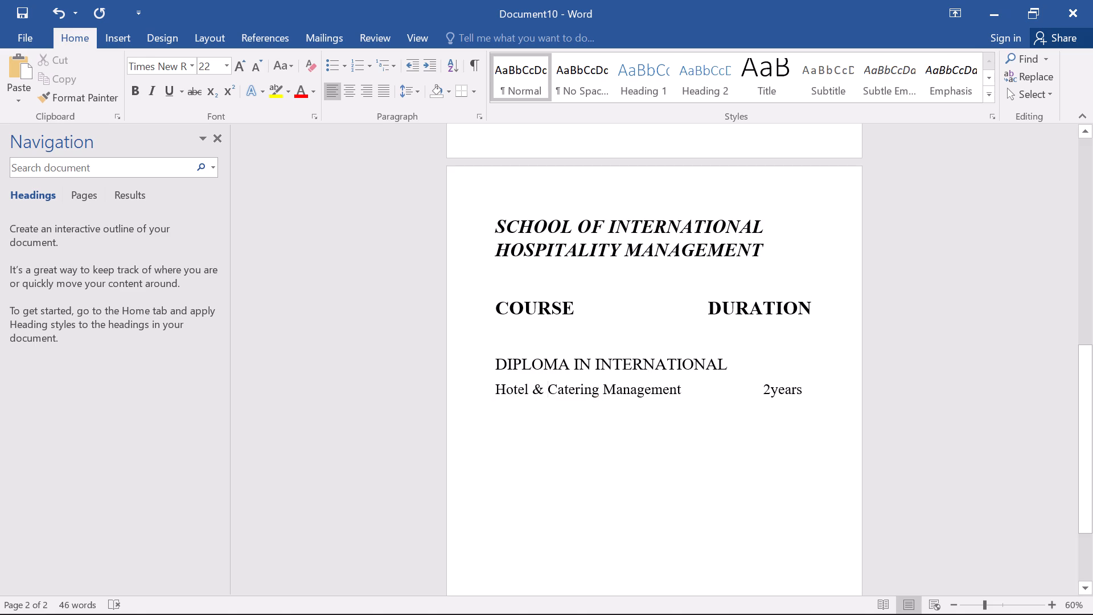
Enter the course name "Food Production-Culinary Arts" on the line below "Hotel & Catering Management".
{"action": "left_click", "coordinate": [540, 415]}
{"action": "type", "text": "ood"}
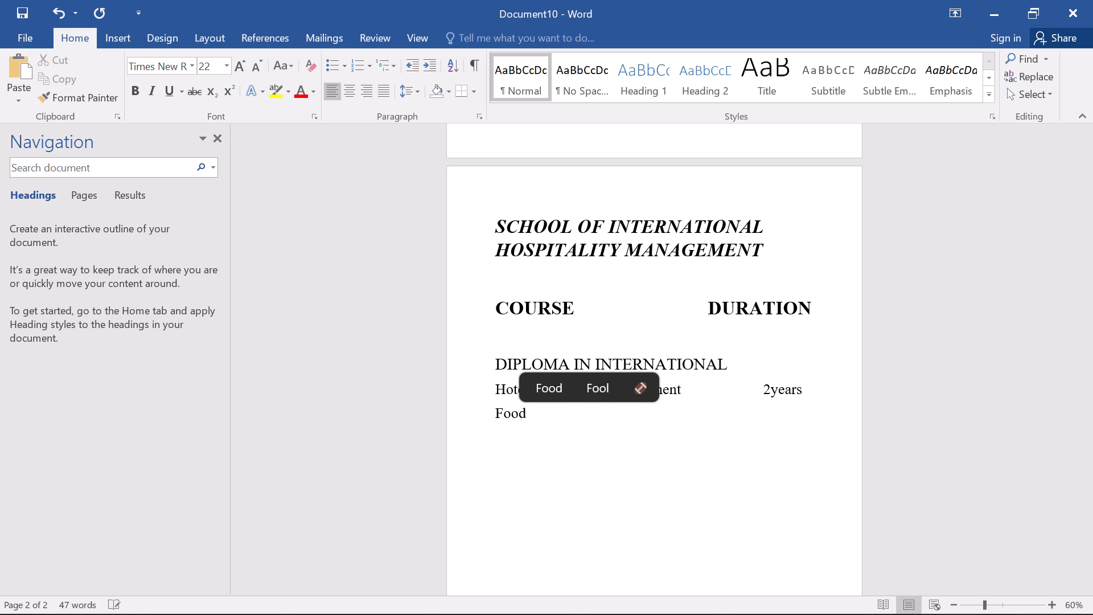
{"action": "key", "text": "space"}
{"action": "type", "text": "roduction"}
{"action": "key", "text": "space"}
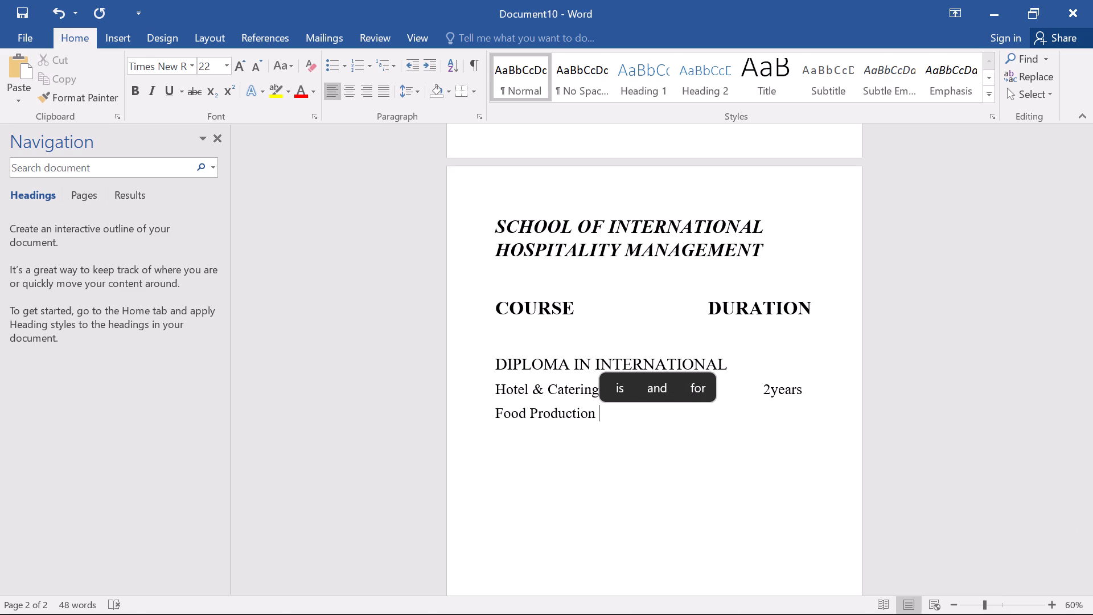
{"action": "key", "text": "shift+underscore"}
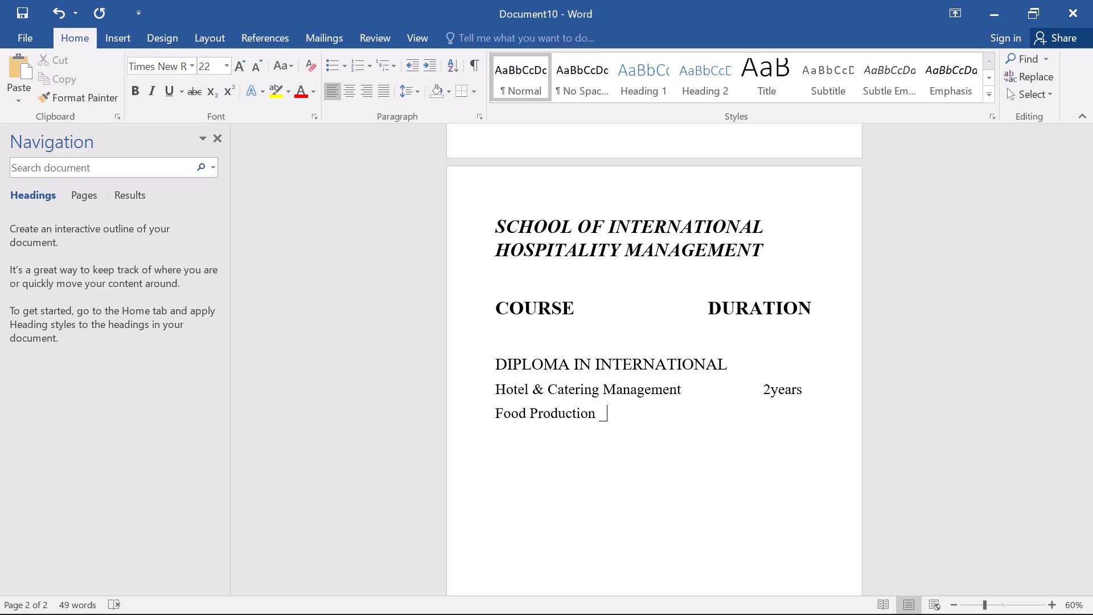
{"action": "key", "text": "BackSpace"}
{"action": "key", "text": "minus"}
{"action": "key", "text": "minus"}
{"action": "key", "text": "BackSpace"}
{"action": "key", "text": "BackSpace"}
{"action": "key", "text": "BackSpace"}
{"action": "key", "text": "minus"}
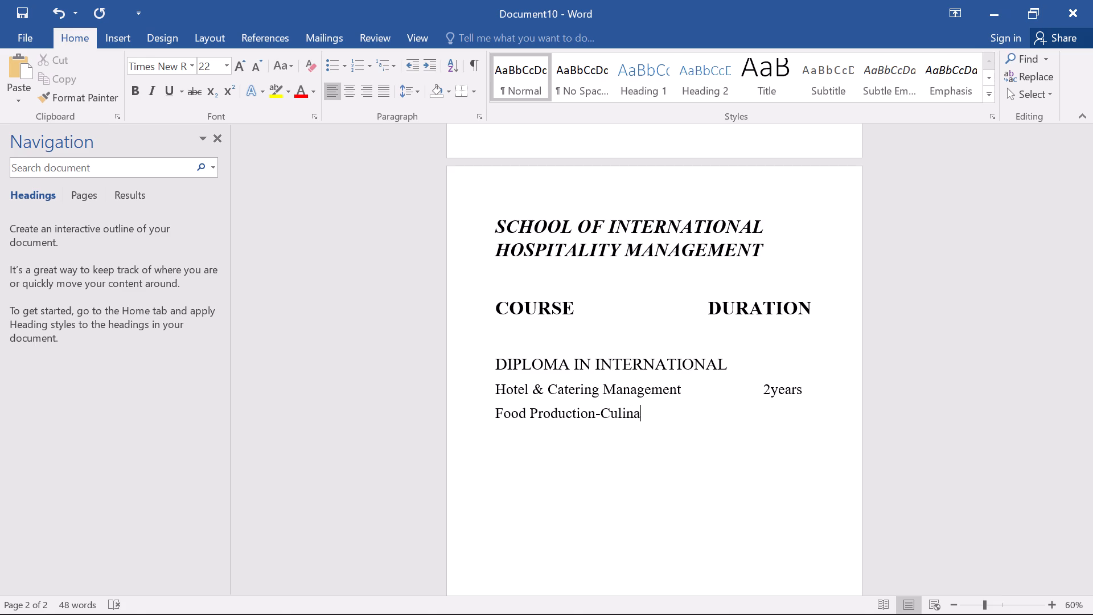
{"action": "type", "text": "ry"}
{"action": "key", "text": "space"}
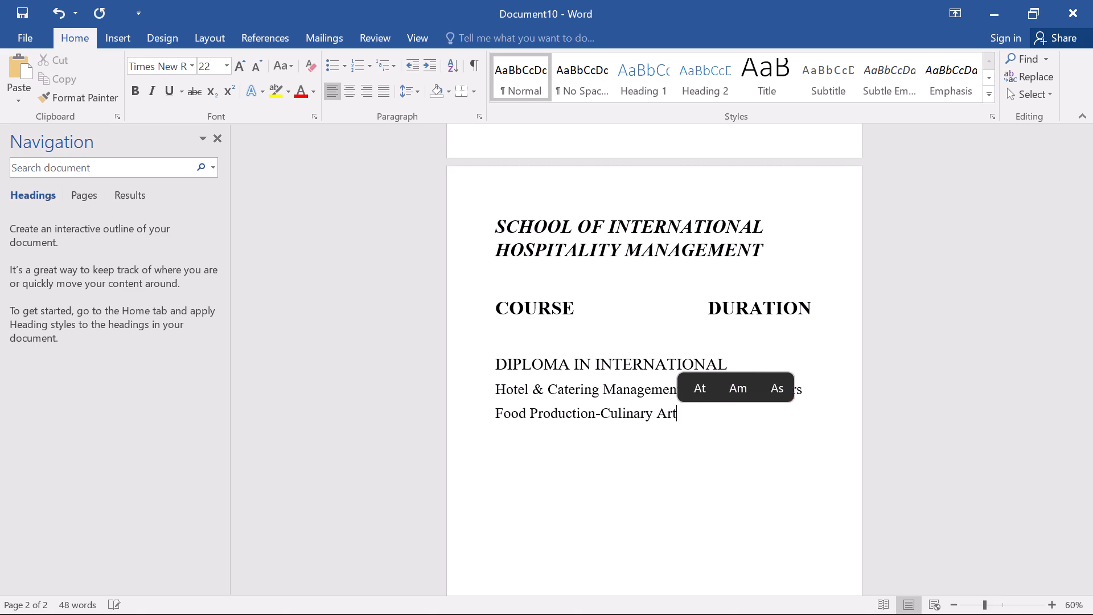
Space across from "Food Production-Culinary Arts" to line up with the duration above and enter "2years".
{"action": "key", "text": "space"}
{"action": "key", "text": "space"}
{"action": "key", "text": "space"}
{"action": "key", "text": "space"}
{"action": "key", "text": "space"}
{"action": "key", "text": "space"}
{"action": "key", "text": "space"}
{"action": "key", "text": "space"}
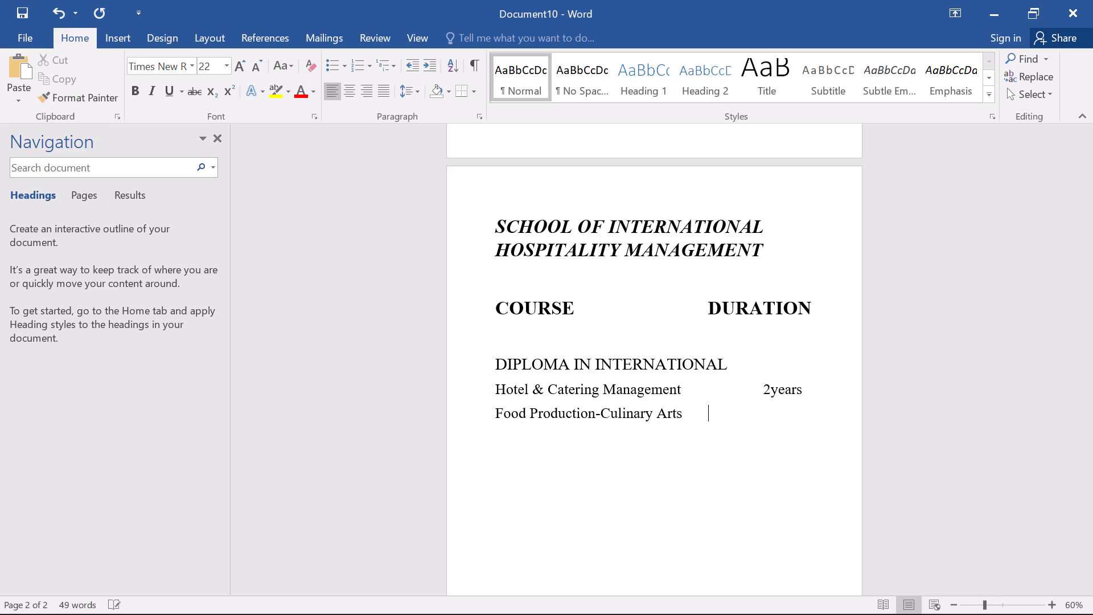
{"action": "key", "text": "space"}
{"action": "key", "text": "space"}
{"action": "key", "text": "space"}
{"action": "key", "text": "space"}
{"action": "key", "text": "space"}
{"action": "key", "text": "space"}
{"action": "key", "text": "space"}
{"action": "key", "text": "space"}
{"action": "key", "text": "space"}
{"action": "key", "text": "space"}
{"action": "key", "text": "space"}
{"action": "key", "text": "space"}
{"action": "key", "text": "space"}
{"action": "key", "text": "space"}
{"action": "key", "text": "space"}
{"action": "key", "text": "space"}
{"action": "key", "text": "2"}
{"action": "type", "text": "years"}
Start a new line below "Food Production-Culinary Arts" and enter "Events & Banquestting".
{"action": "key", "text": "Return"}
{"action": "type", "text": "vents"}
{"action": "key", "text": "space"}
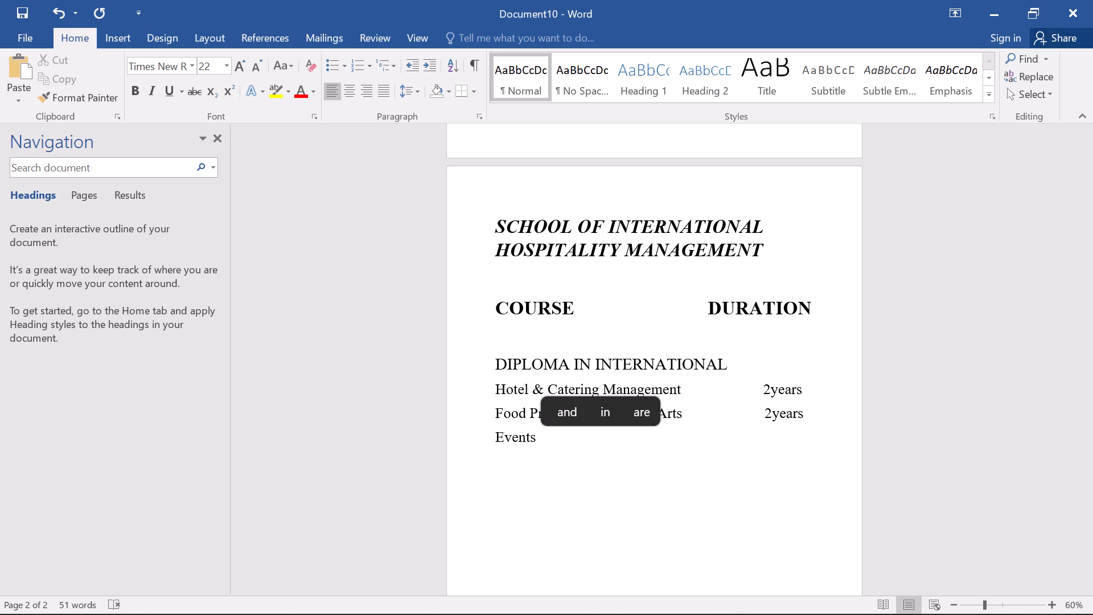
{"action": "key", "text": "shift+ampersand"}
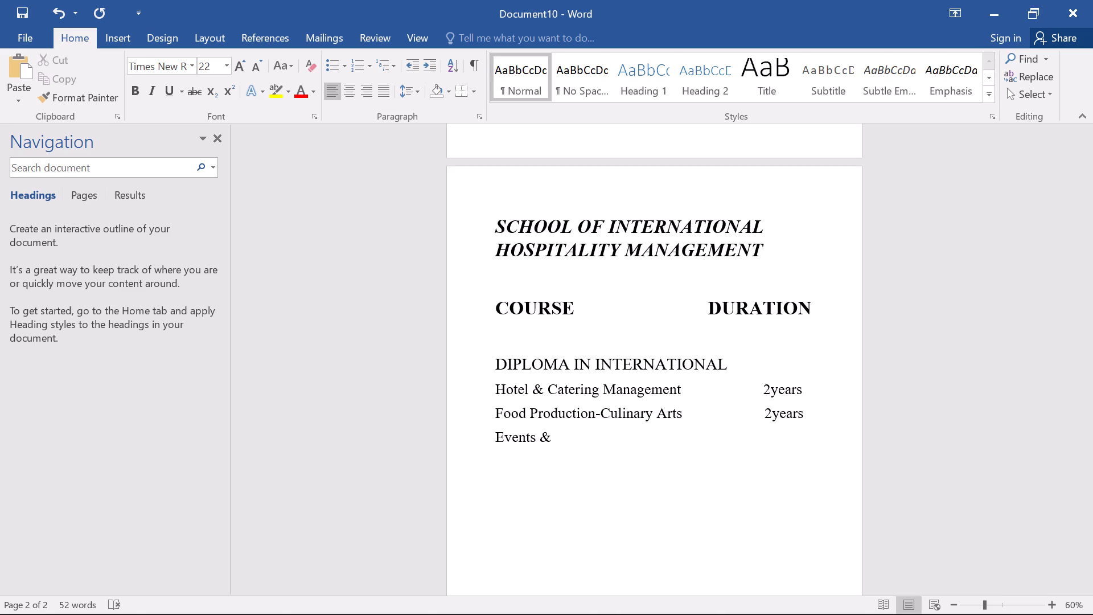
{"action": "key", "text": "space"}
{"action": "type", "text": "anquestt"}
{"action": "key", "text": "BackSpace"}
{"action": "key", "text": "BackSpace"}
{"action": "type", "text": "tting"}
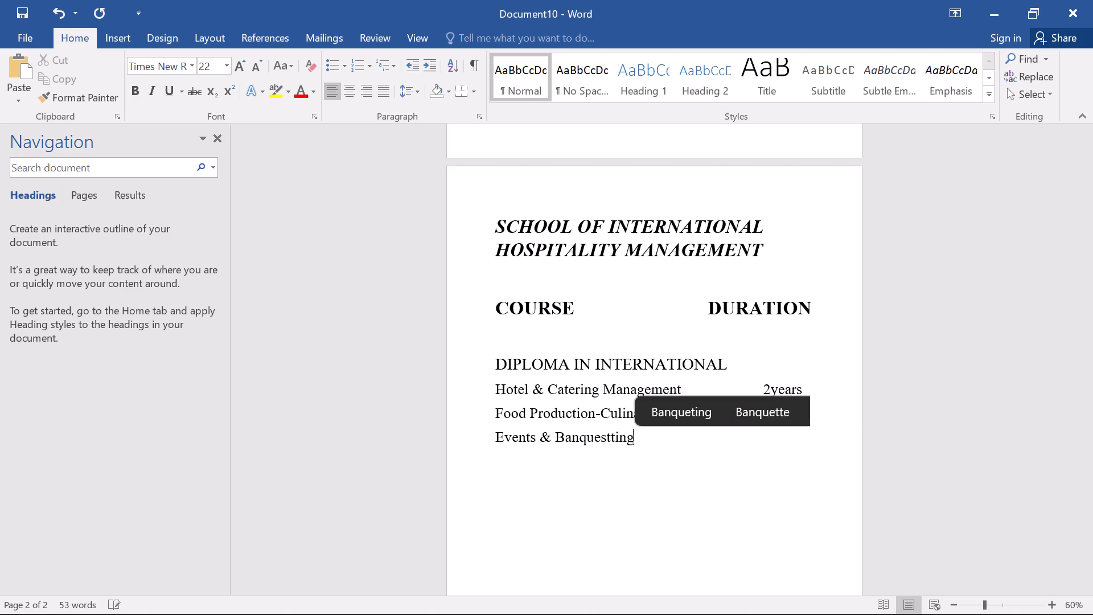
{"action": "key", "text": "space"}
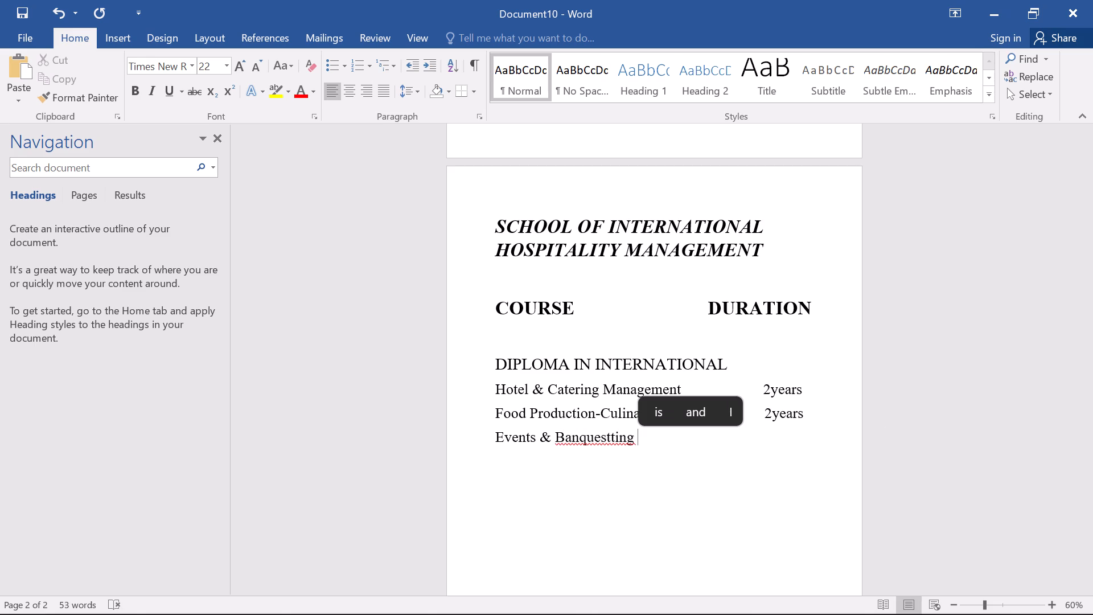
Correct the misspelled last word of the new course line to "Banqueting".
{"action": "key", "text": "Down"}
{"action": "key", "text": "Down"}
{"action": "key", "text": "Down"}
{"action": "key", "text": "Down"}
{"action": "key", "text": "Down"}
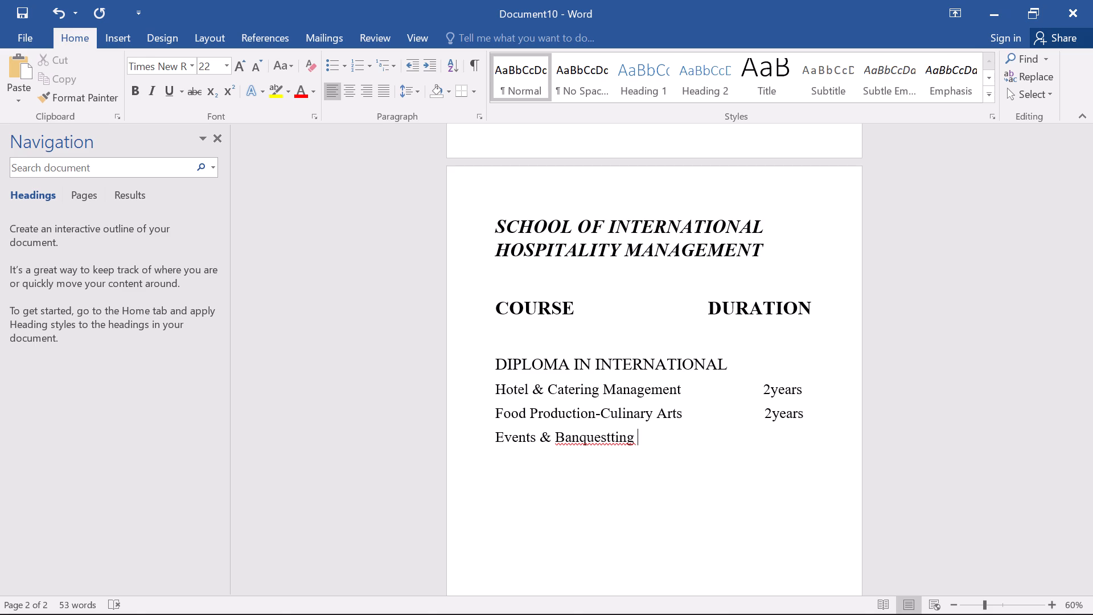
{"action": "key", "text": "Down"}
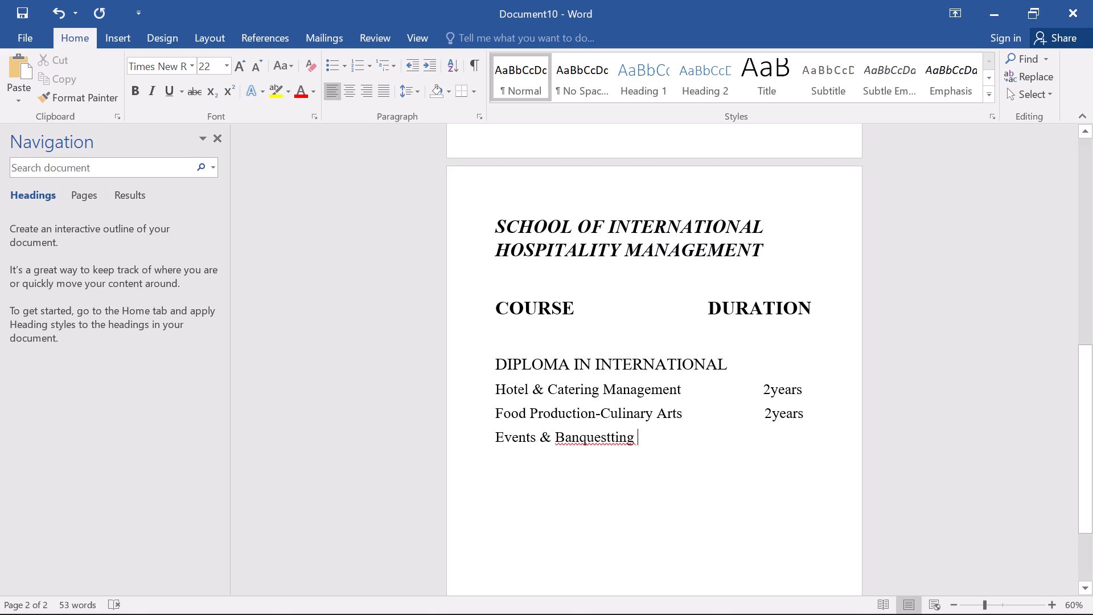
{"action": "left_click", "coordinate": [606, 436]}
{"action": "key", "text": "BackSpace"}
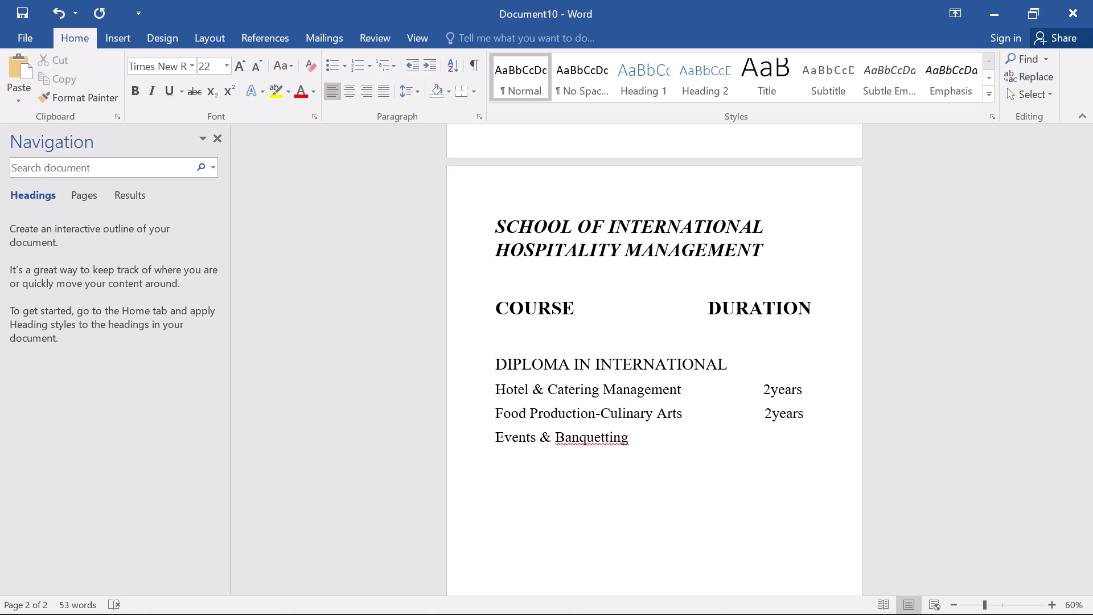
{"action": "left_click", "coordinate": [606, 439]}
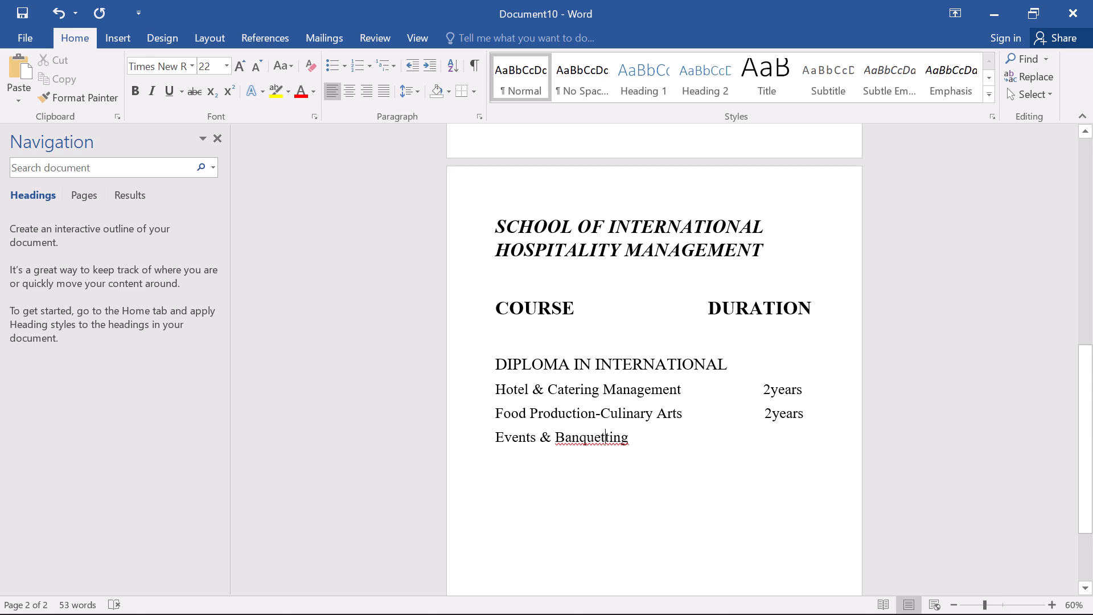
{"action": "key", "text": "BackSpace"}
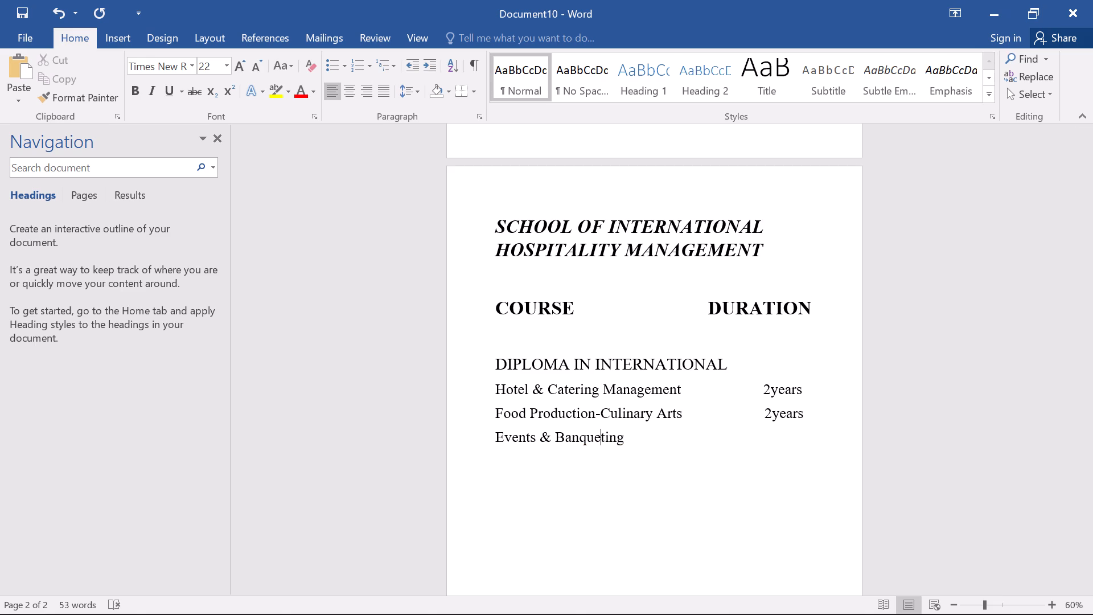
Complete the course name by adding "management" after "Events & Banqueting".
{"action": "left_click", "coordinate": [636, 438]}
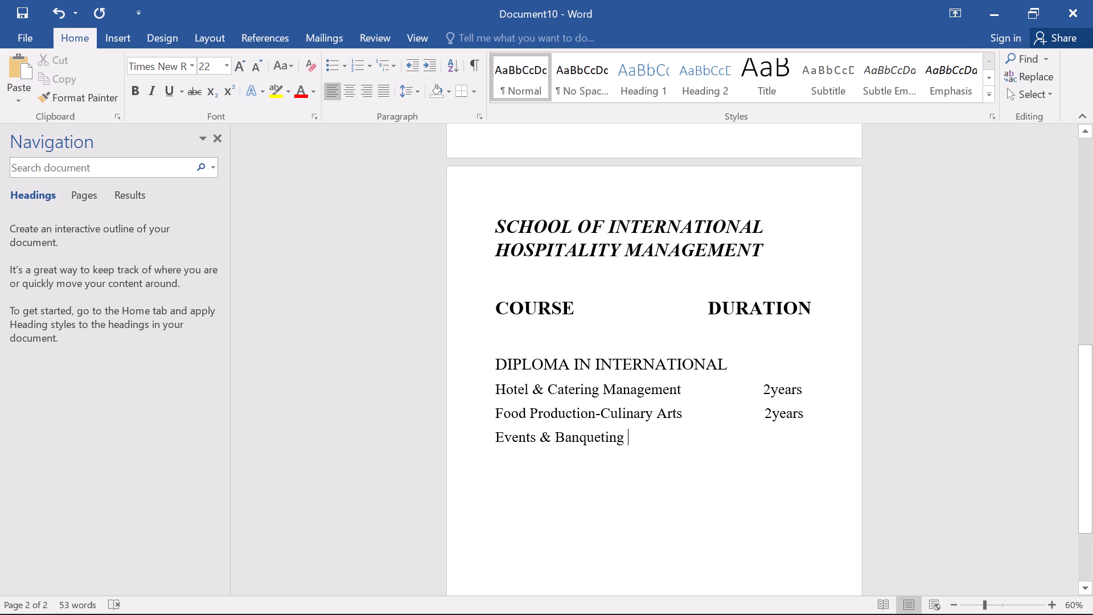
{"action": "type", "text": "managente"}
{"action": "key", "text": "BackSpace"}
{"action": "key", "text": "BackSpace"}
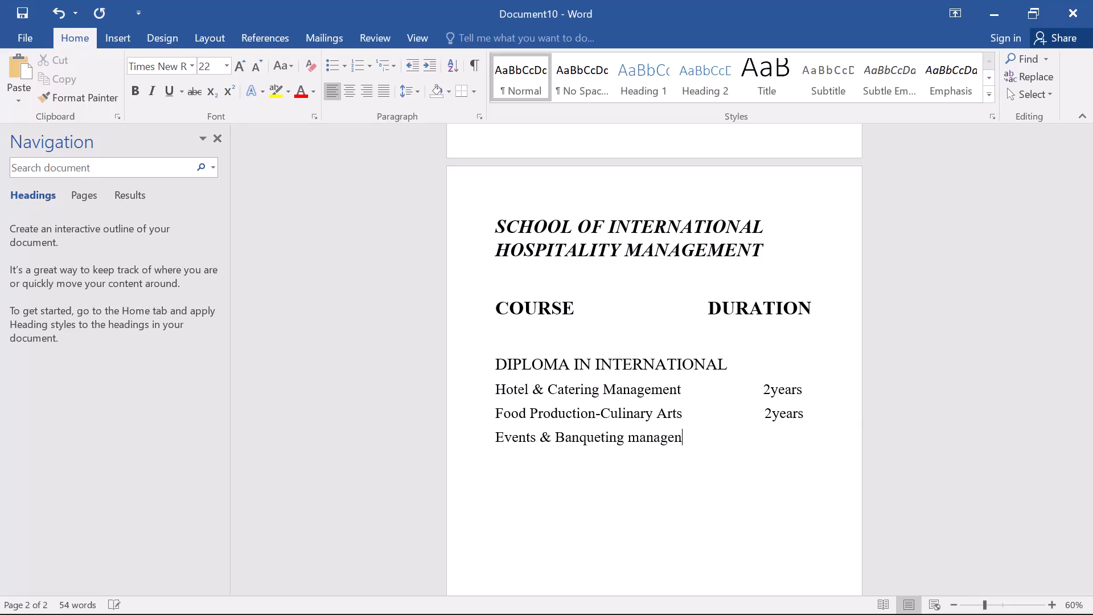
{"action": "key", "text": "BackSpace"}
{"action": "type", "text": "ment"}
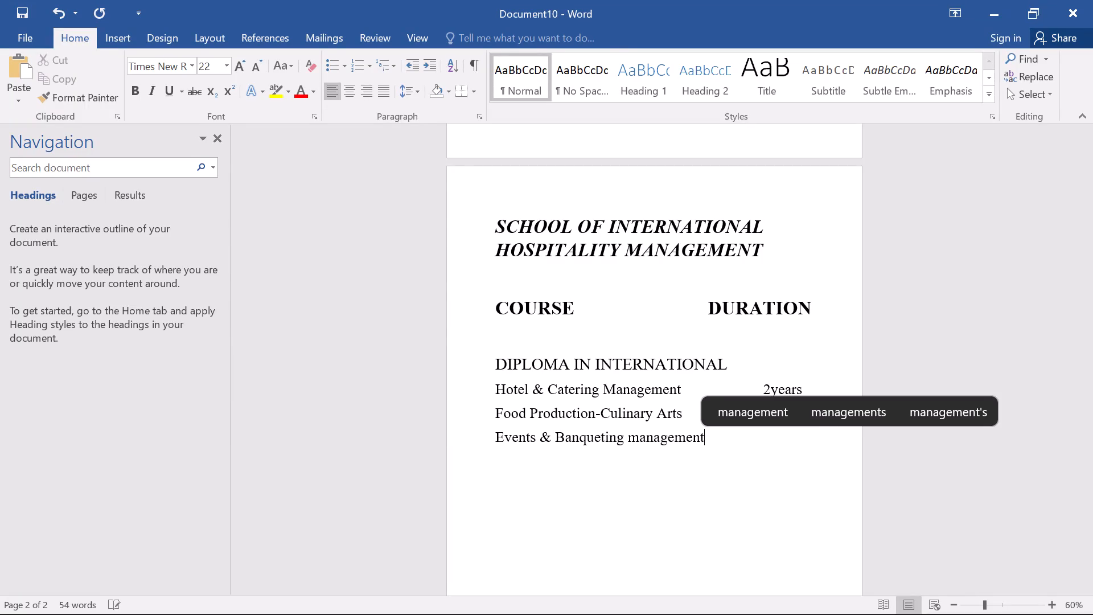
Space across from "Events & Banqueting management" to beneath the durations above, enter "2years" and start a new line.
{"action": "key", "text": "space"}
{"action": "key", "text": "space"}
{"action": "key", "text": "space"}
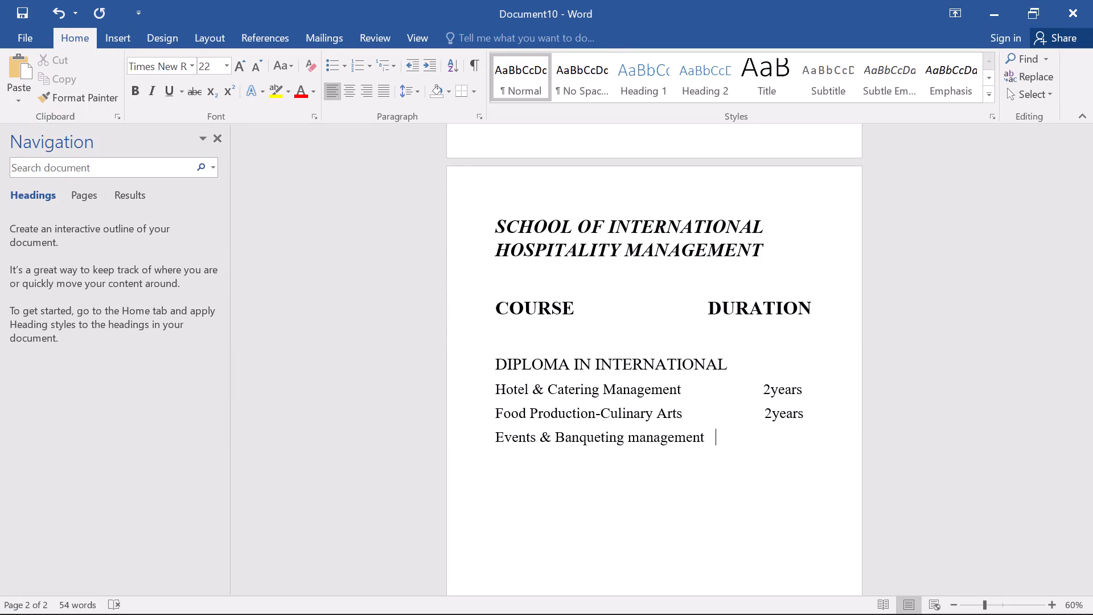
{"action": "key", "text": "BackSpace"}
{"action": "key", "text": "2"}
{"action": "type", "text": "years"}
{"action": "key", "text": "Return"}
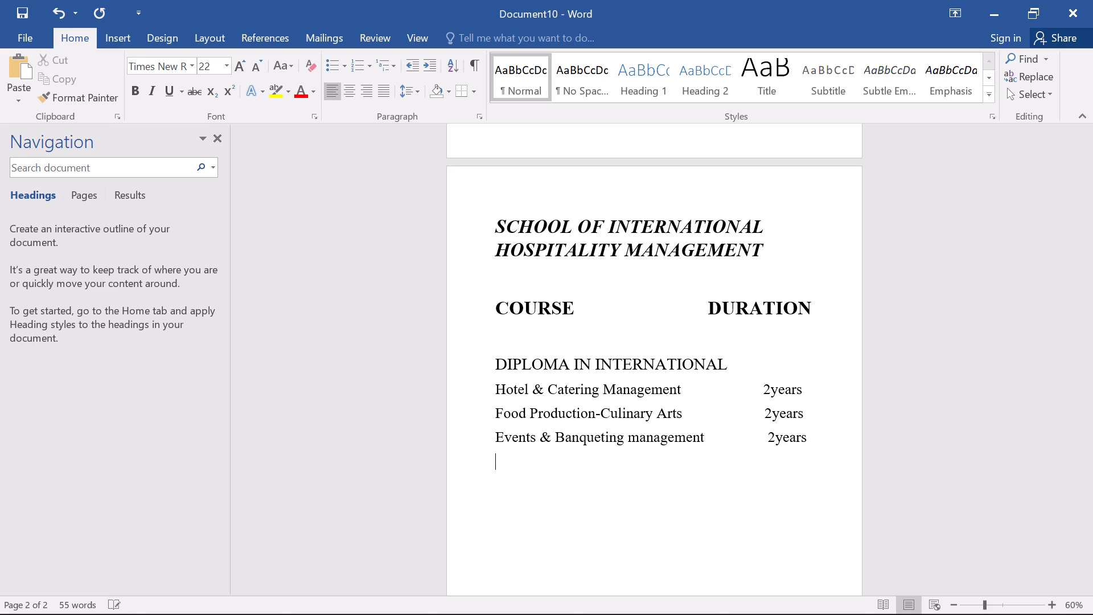
Enter the course name "Food & Beverage Management" on the line below "Events & Banqueting management".
{"action": "type", "text": "ood"}
{"action": "key", "text": "space"}
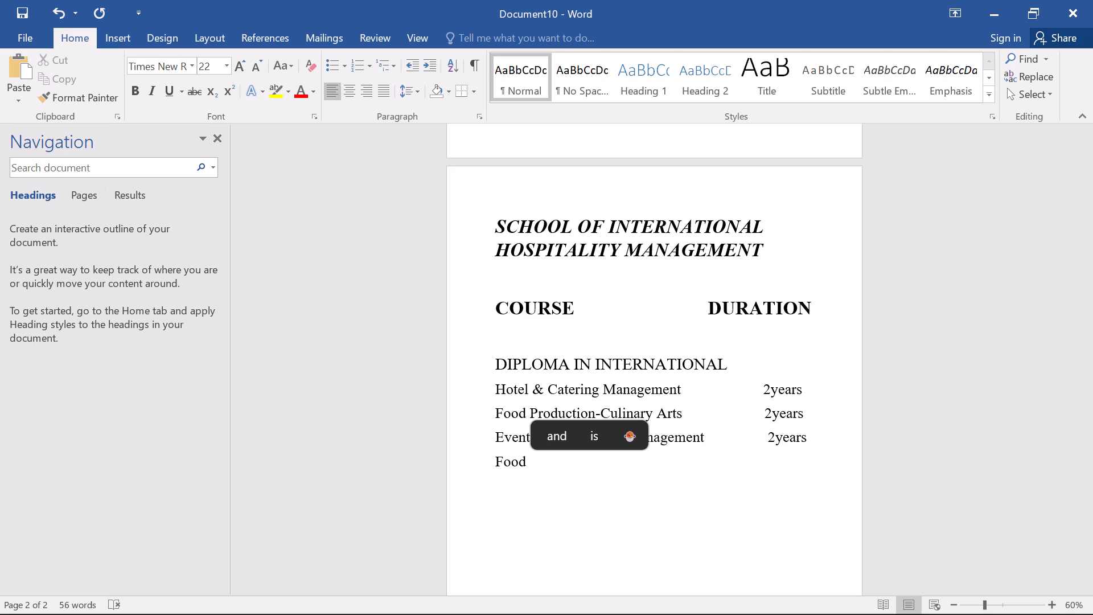
{"action": "key", "text": "shift+asterisk"}
{"action": "key", "text": "BackSpace"}
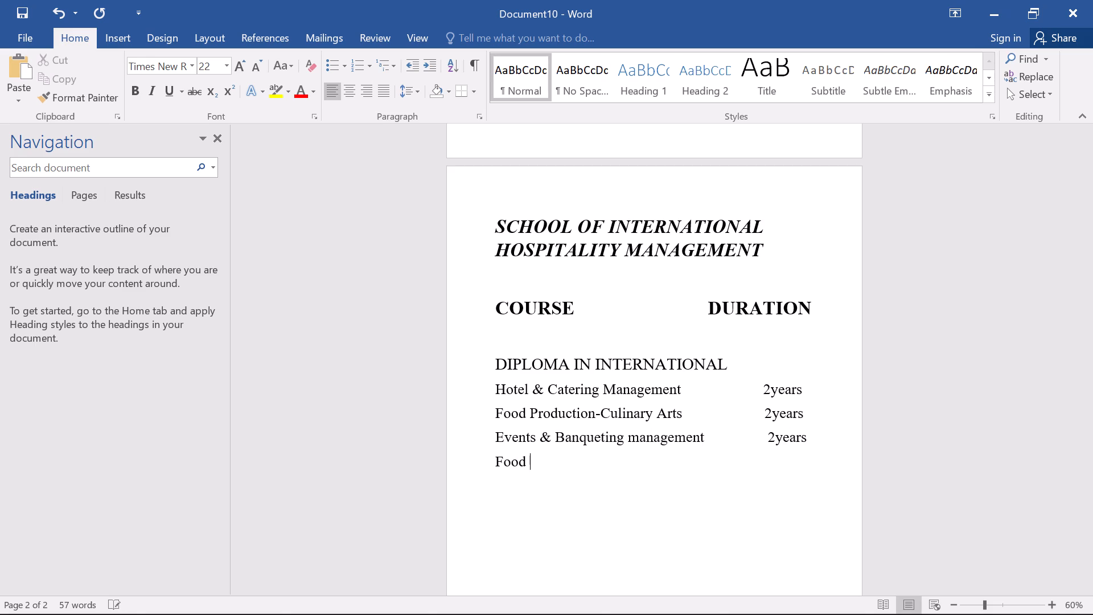
{"action": "key", "text": "shift+ampersand"}
{"action": "key", "text": "space"}
{"action": "key", "text": "e"}
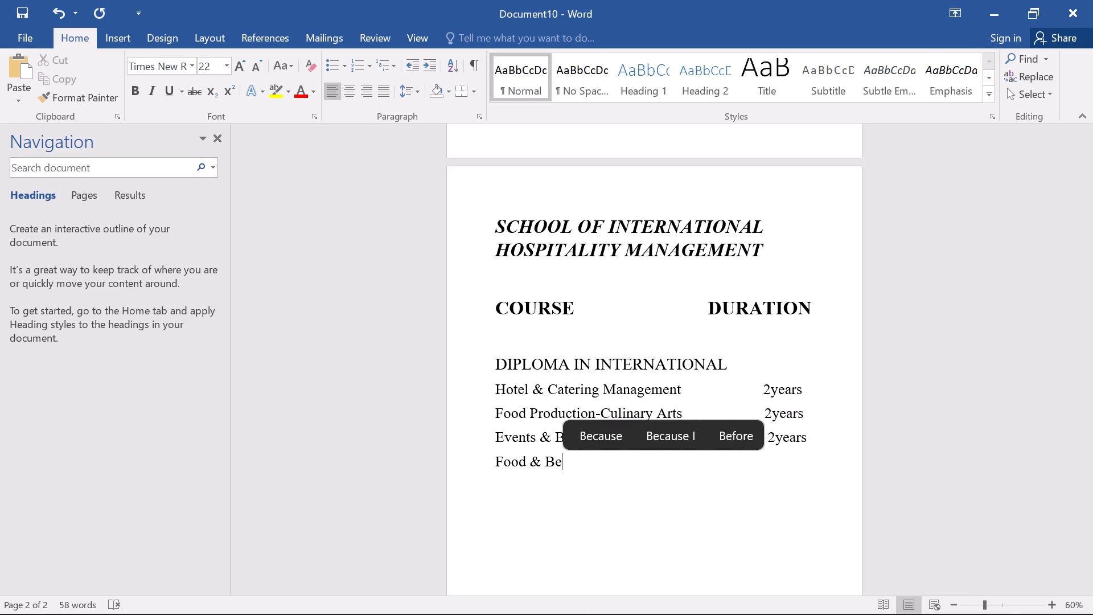
{"action": "type", "text": "vara"}
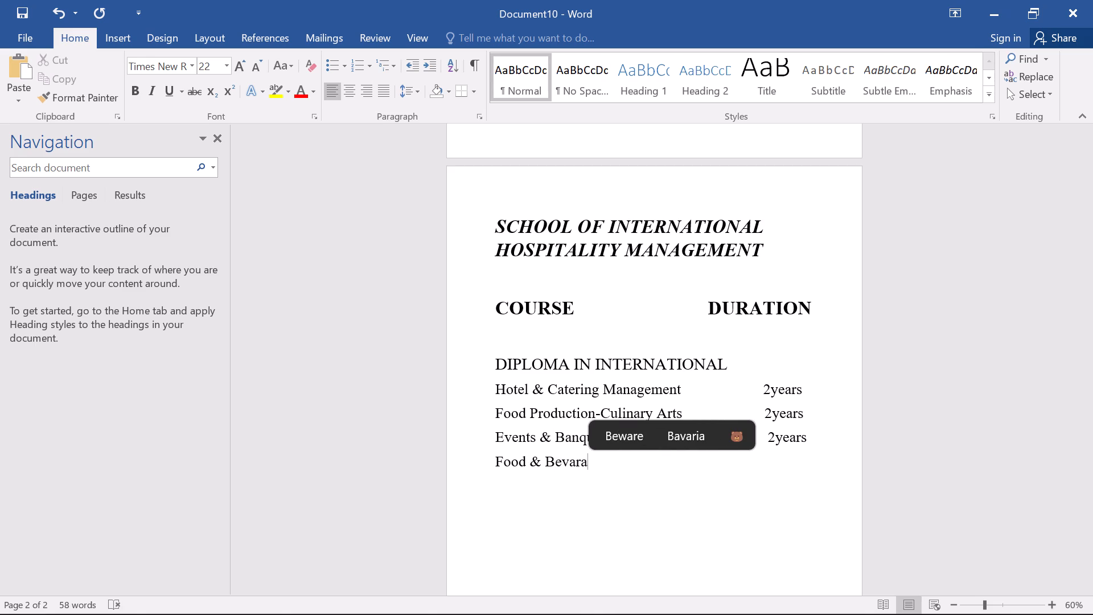
{"action": "key", "text": "BackSpace"}
{"action": "key", "text": "BackSpace"}
{"action": "key", "text": "BackSpace"}
{"action": "type", "text": "erage"}
{"action": "key", "text": "space"}
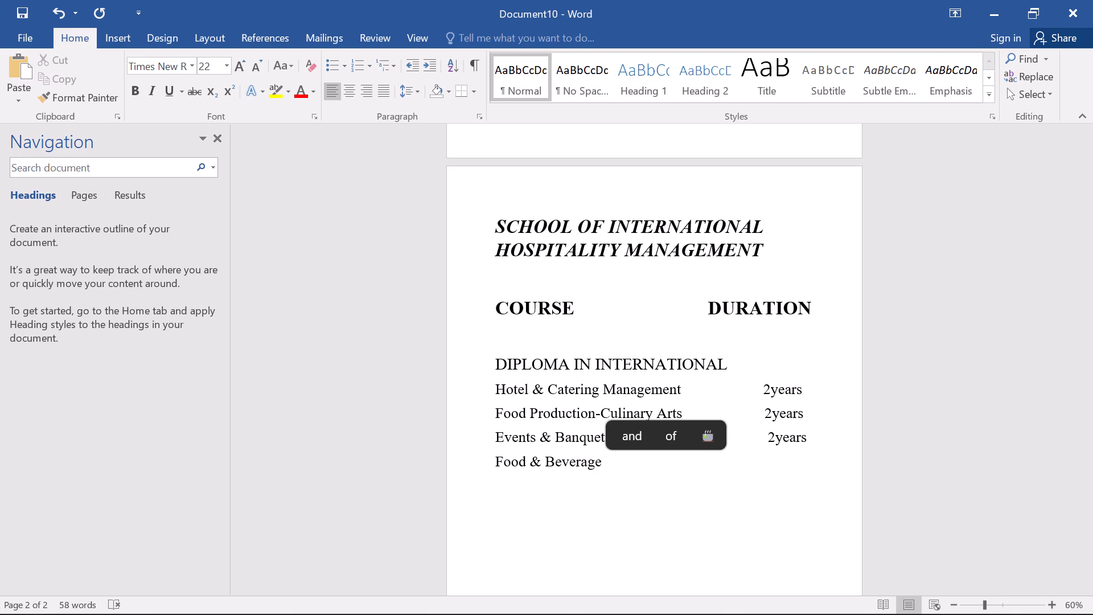
{"action": "type", "text": "anagemenn"}
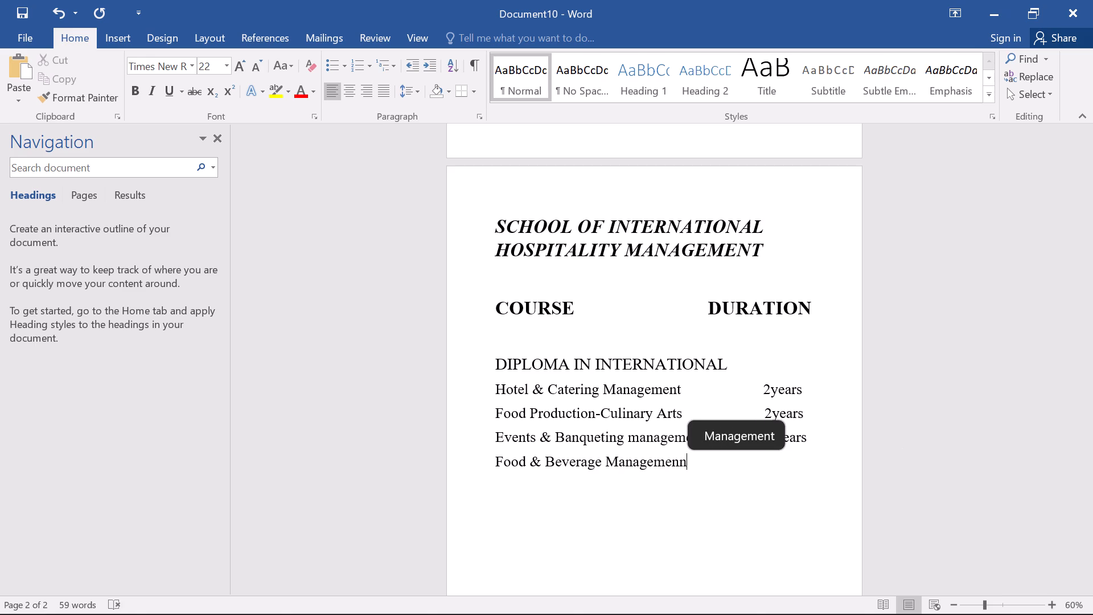
{"action": "key", "text": "BackSpace"}
{"action": "key", "text": "t"}
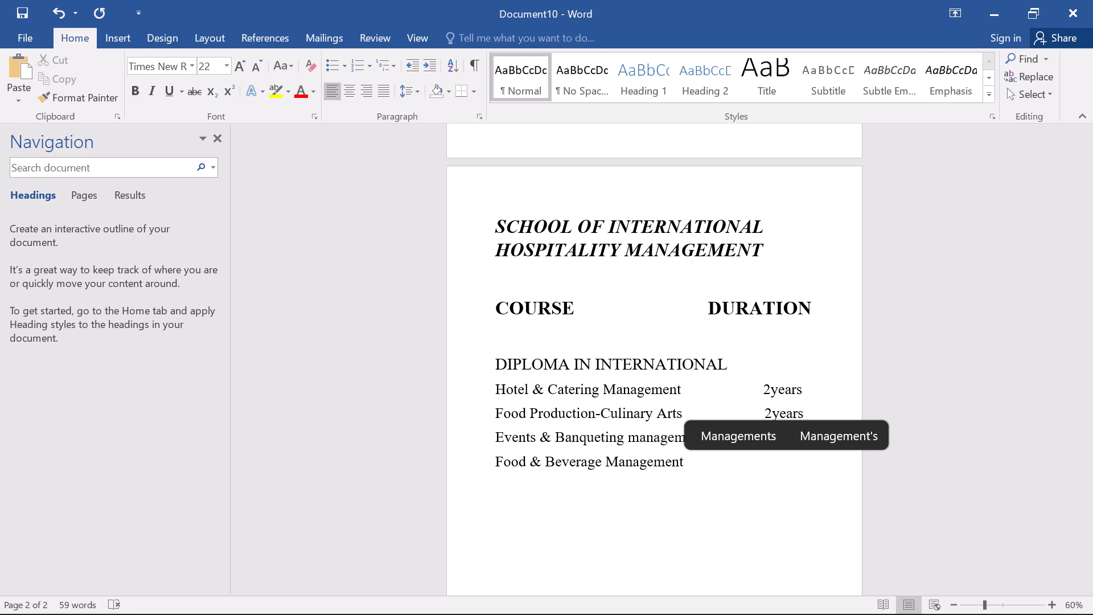
Space across from "Food & Beverage Management" to beneath the durations above and enter the number "2".
{"action": "key", "text": "space"}
{"action": "key", "text": "space"}
{"action": "key", "text": "space"}
{"action": "key", "text": "space"}
{"action": "key", "text": "space"}
{"action": "key", "text": "space"}
{"action": "key", "text": "space"}
{"action": "key", "text": "space"}
{"action": "key", "text": "space"}
{"action": "key", "text": "space"}
{"action": "key", "text": "space"}
{"action": "key", "text": "space"}
{"action": "key", "text": "space"}
{"action": "key", "text": "space"}
{"action": "key", "text": "space"}
{"action": "key", "text": "space"}
{"action": "key", "text": "space"}
{"action": "key", "text": "space"}
{"action": "key", "text": "space"}
{"action": "key", "text": "space"}
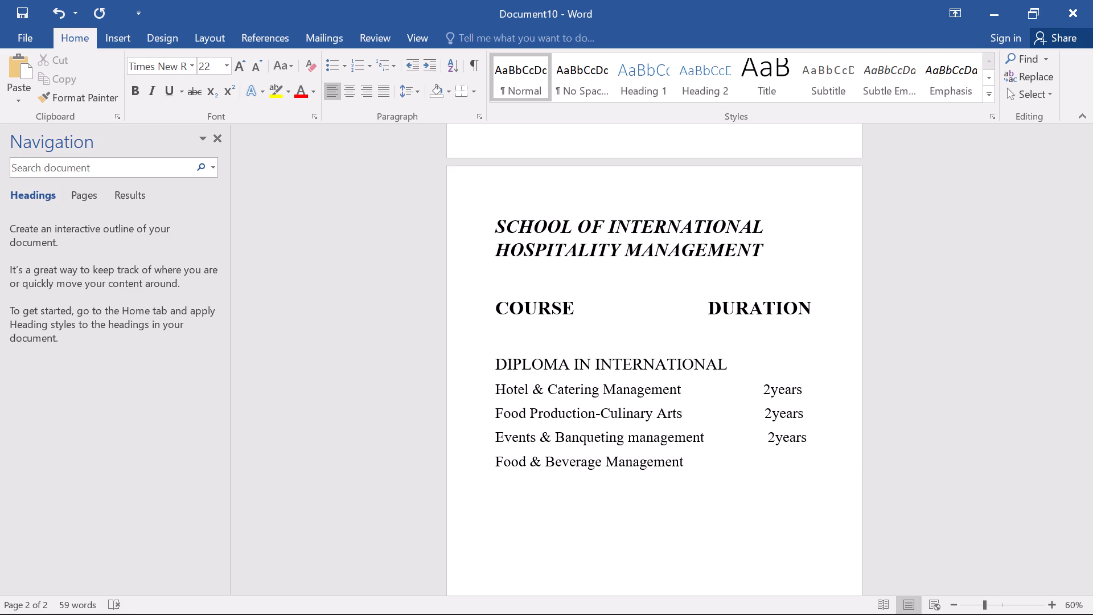
{"action": "key", "text": "2"}
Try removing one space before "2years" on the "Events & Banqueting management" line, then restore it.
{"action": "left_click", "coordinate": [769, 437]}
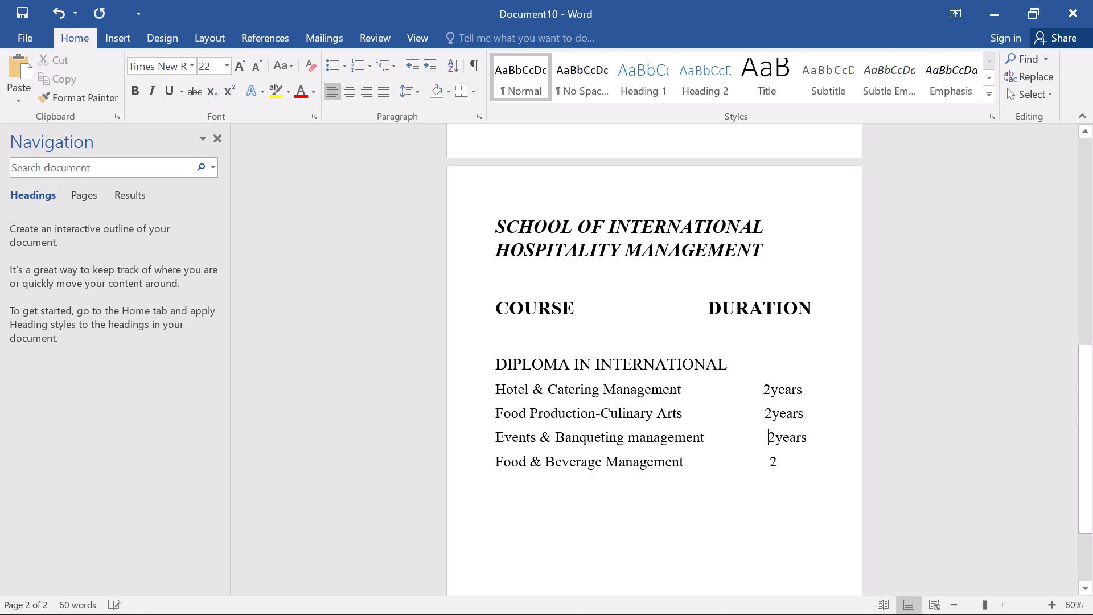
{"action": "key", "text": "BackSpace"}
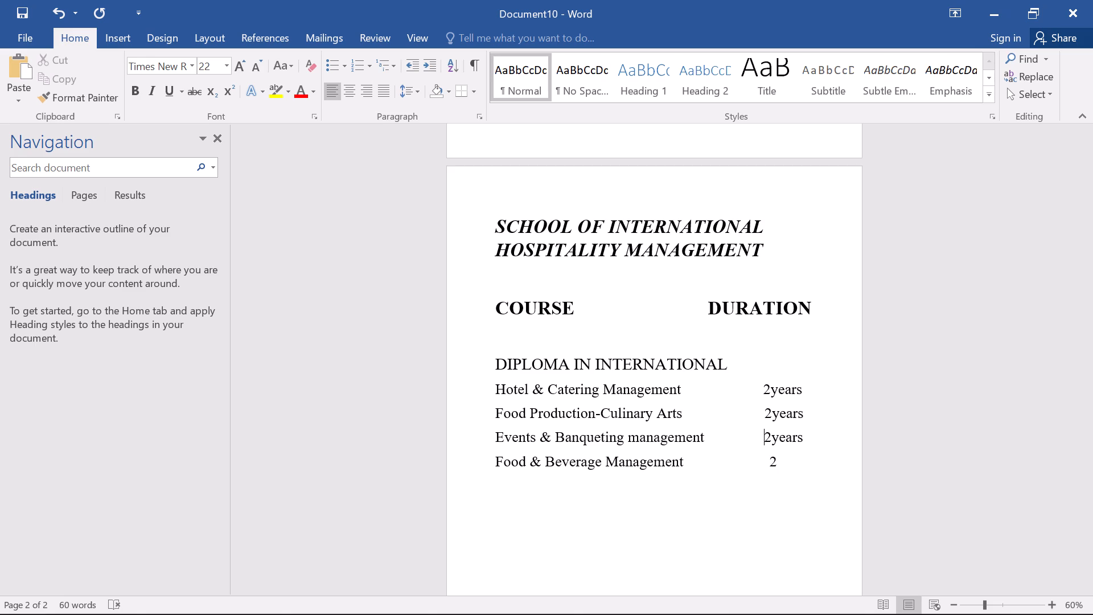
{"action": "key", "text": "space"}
Complete the duration on the "Food & Beverage Management" line so it reads "2years".
{"action": "left_click", "coordinate": [784, 464]}
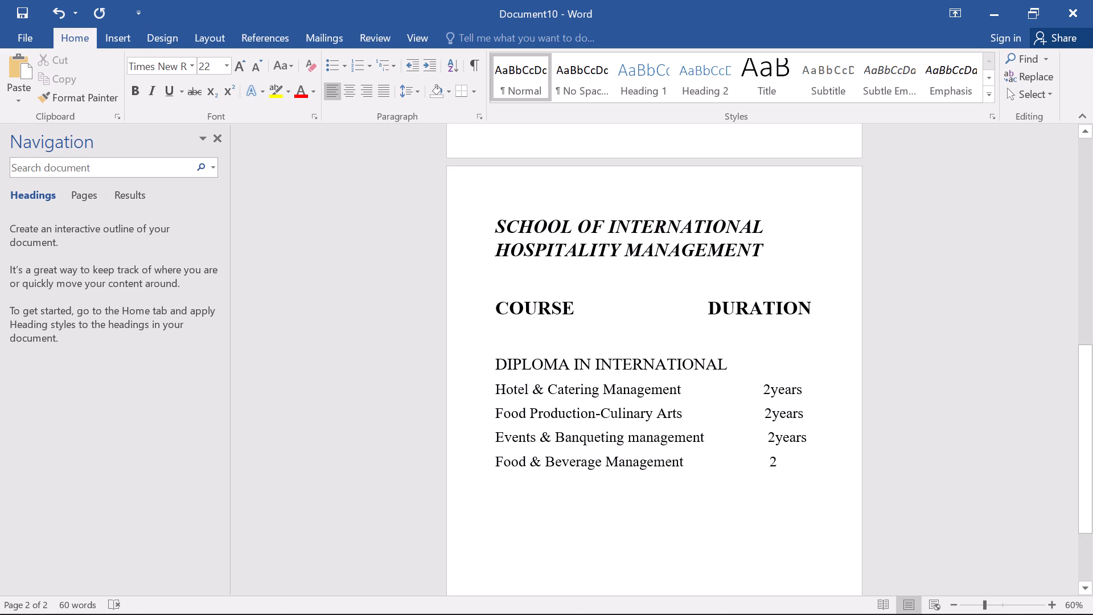
{"action": "left_click", "coordinate": [784, 464]}
{"action": "type", "text": "yers"}
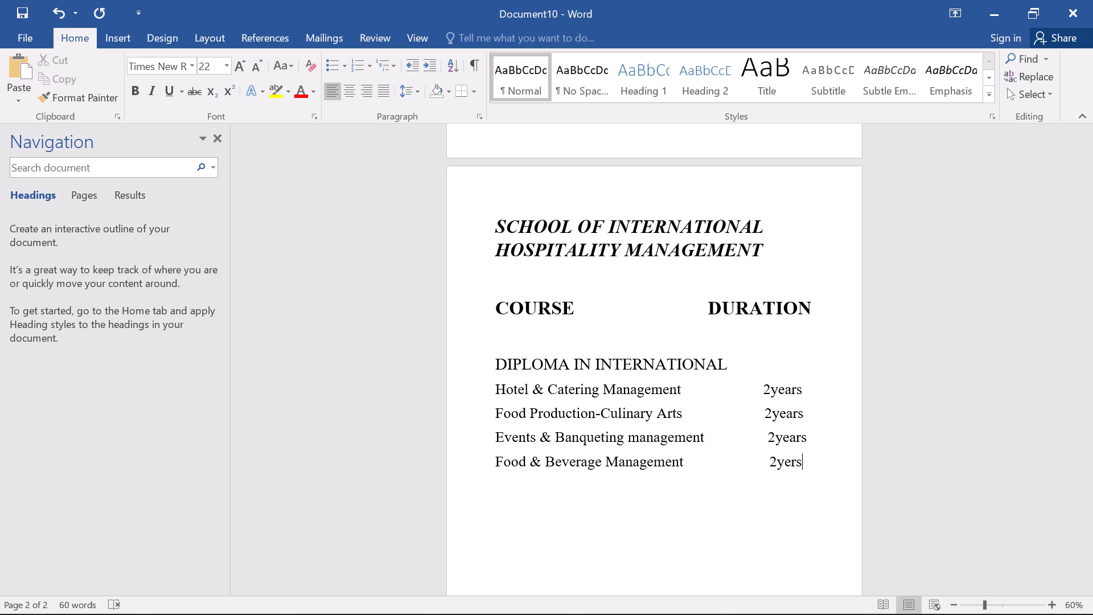
{"action": "key", "text": "BackSpace"}
{"action": "key", "text": "BackSpace"}
{"action": "type", "text": "ars"}
Add blank lines after the "Food & Beverage Management" line until a new third page begins.
{"action": "key", "text": "Return"}
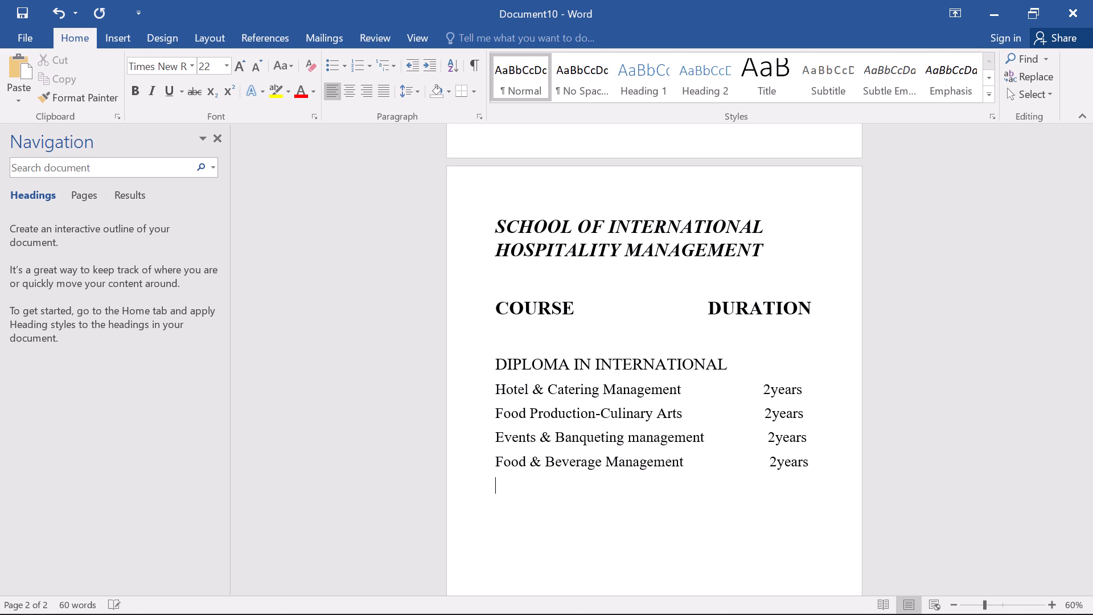
{"action": "left_click", "coordinate": [784, 464]}
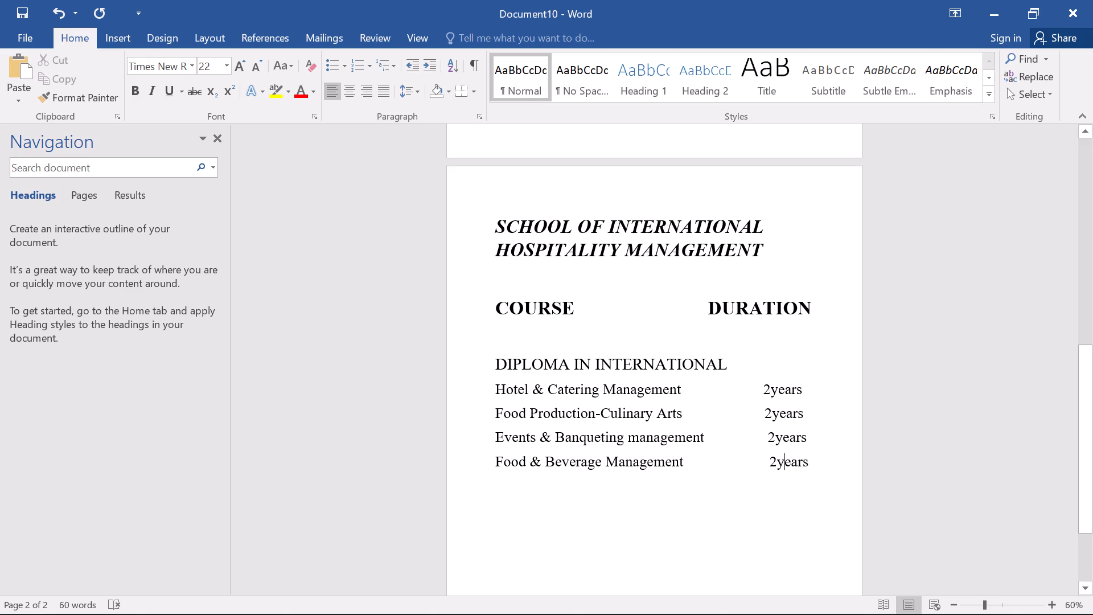
{"action": "scroll", "coordinate": [737, 471], "scroll_direction": "down", "scroll_amount": 8}
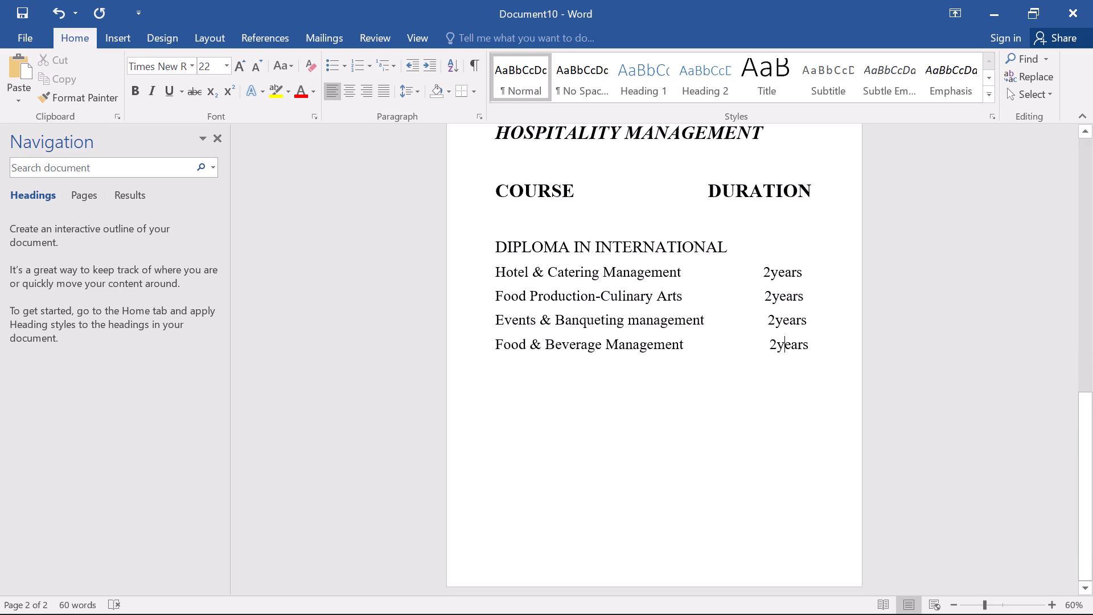
{"action": "scroll", "coordinate": [737, 471], "scroll_direction": "down", "scroll_amount": 2}
{"action": "left_click", "coordinate": [832, 354]}
{"action": "key", "text": "Return"}
{"action": "key", "text": "Return"}
{"action": "key", "text": "Return"}
{"action": "key", "text": "Return"}
{"action": "key", "text": "Return"}
{"action": "key", "text": "Return"}
{"action": "key", "text": "Return"}
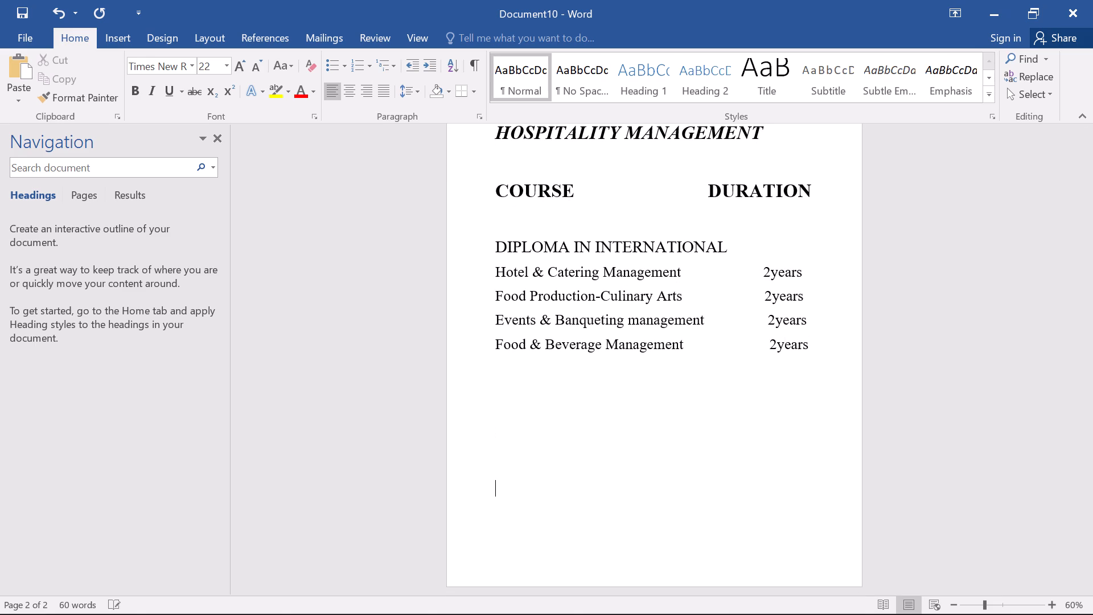
{"action": "key", "text": "Return"}
{"action": "key", "text": "Return"}
{"action": "key", "text": "BackSpace"}
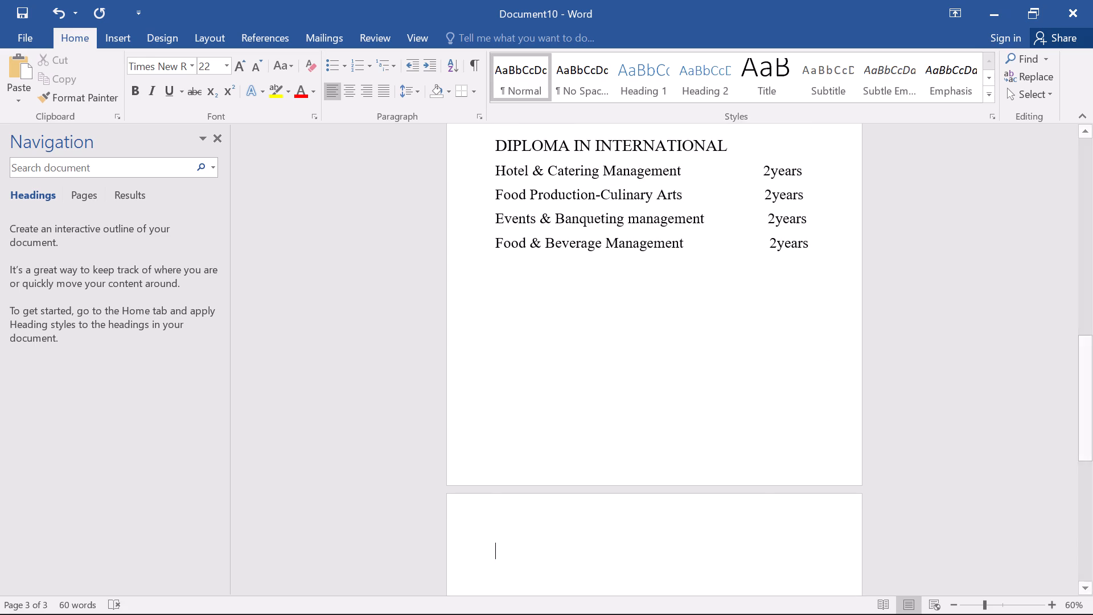
Set the text formatting at the start of the third page to size 26, italic and bold.
{"action": "scroll", "coordinate": [435, 227], "scroll_direction": "up", "scroll_amount": 1}
{"action": "scroll", "coordinate": [435, 227], "scroll_direction": "down", "scroll_amount": 1, "text": "ctrl"}
{"action": "scroll", "coordinate": [435, 227], "scroll_direction": "up", "scroll_amount": 1, "text": "ctrl"}
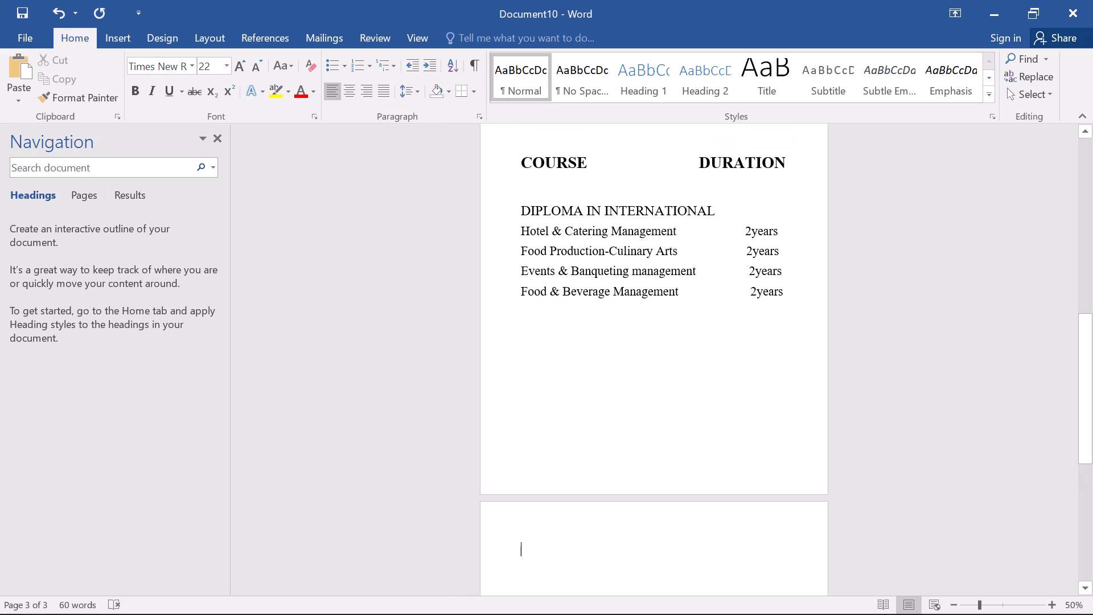
{"action": "scroll", "coordinate": [569, 333], "scroll_direction": "up", "scroll_amount": 3}
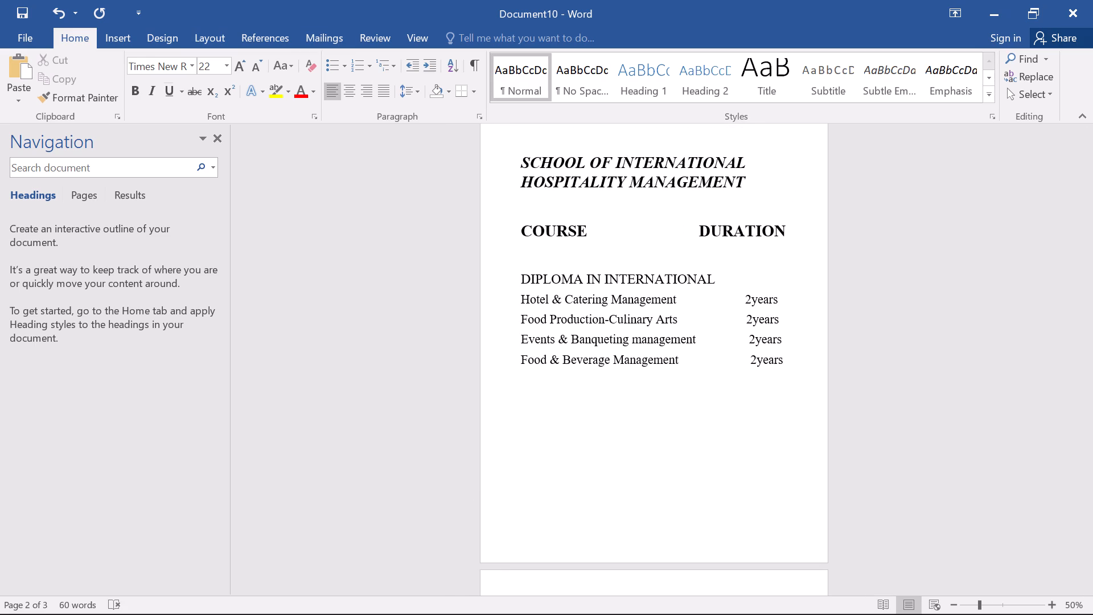
{"action": "left_click", "coordinate": [225, 72]}
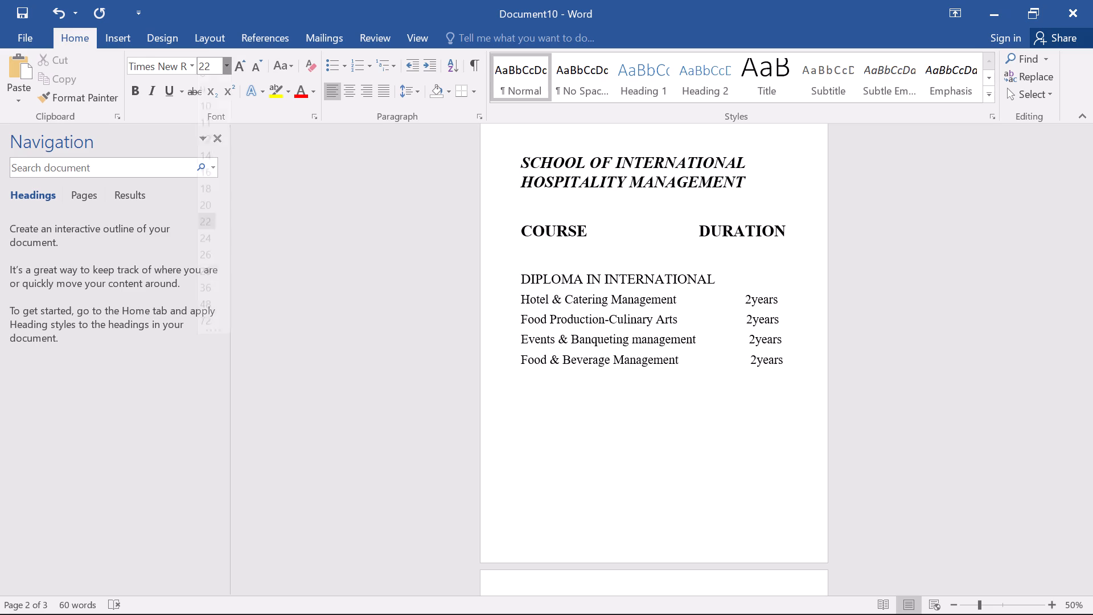
{"action": "left_click", "coordinate": [205, 265]}
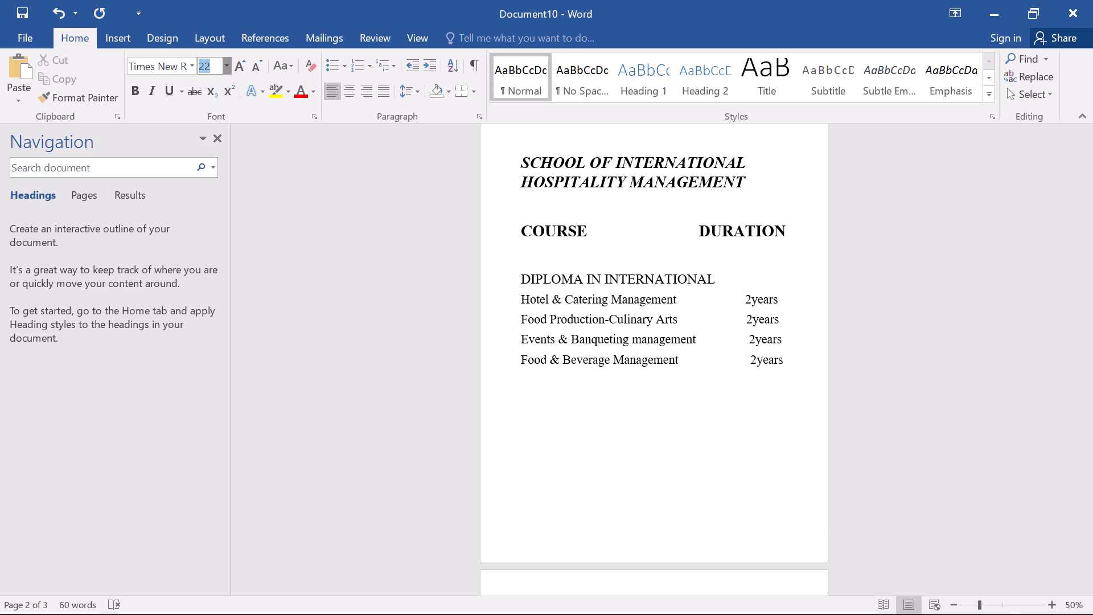
{"action": "left_click", "coordinate": [150, 97]}
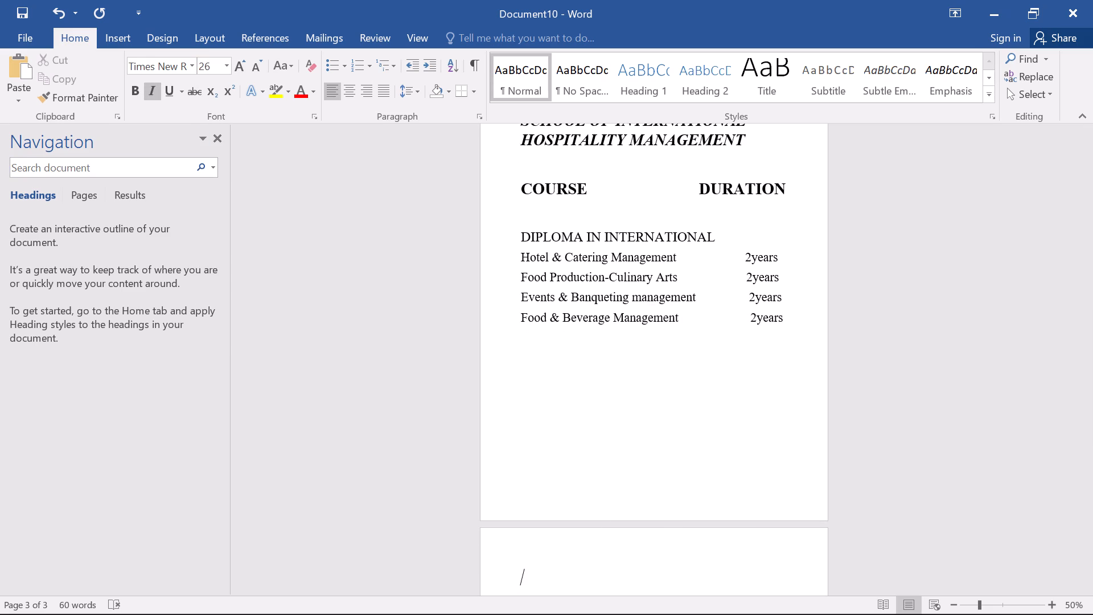
{"action": "left_click", "coordinate": [137, 96]}
Enter the heading "SCHOOL OF INTERNATIONAL TRAVEL AND TOURISM" on the third page, followed by a new line with italic off.
{"action": "scroll", "coordinate": [550, 542], "scroll_direction": "down", "scroll_amount": 1}
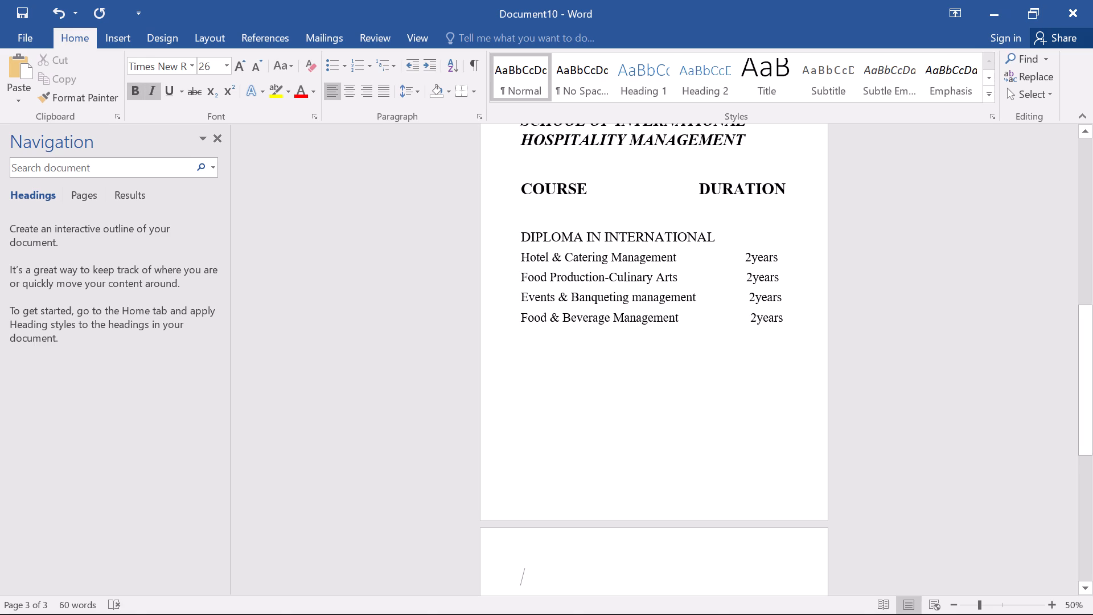
{"action": "scroll", "coordinate": [550, 542], "scroll_direction": "down", "scroll_amount": 1}
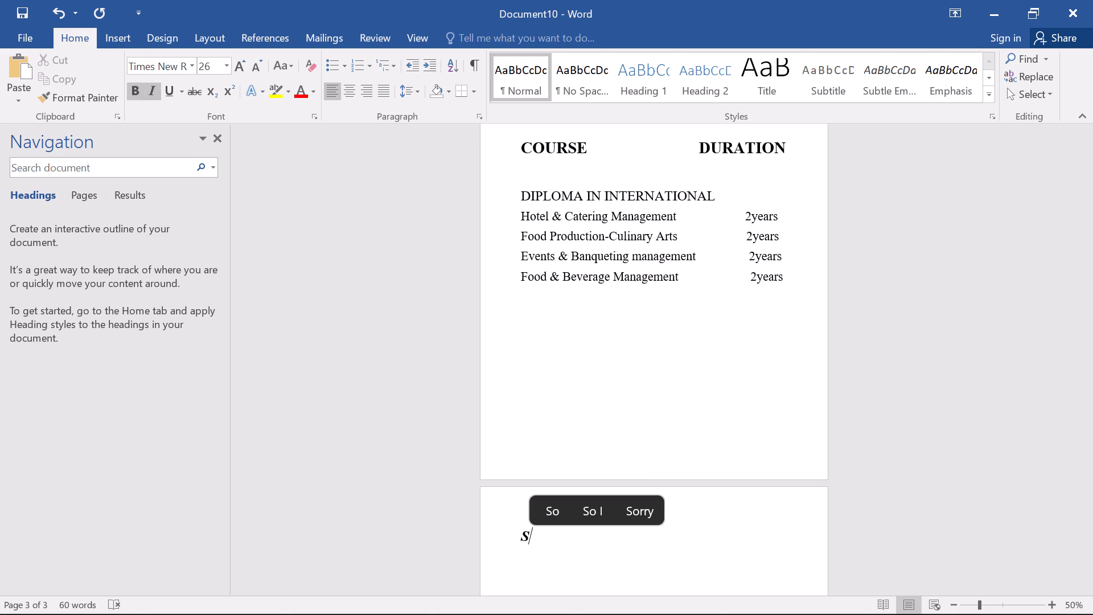
{"action": "type", "text": "CHOOL"}
{"action": "key", "text": "space"}
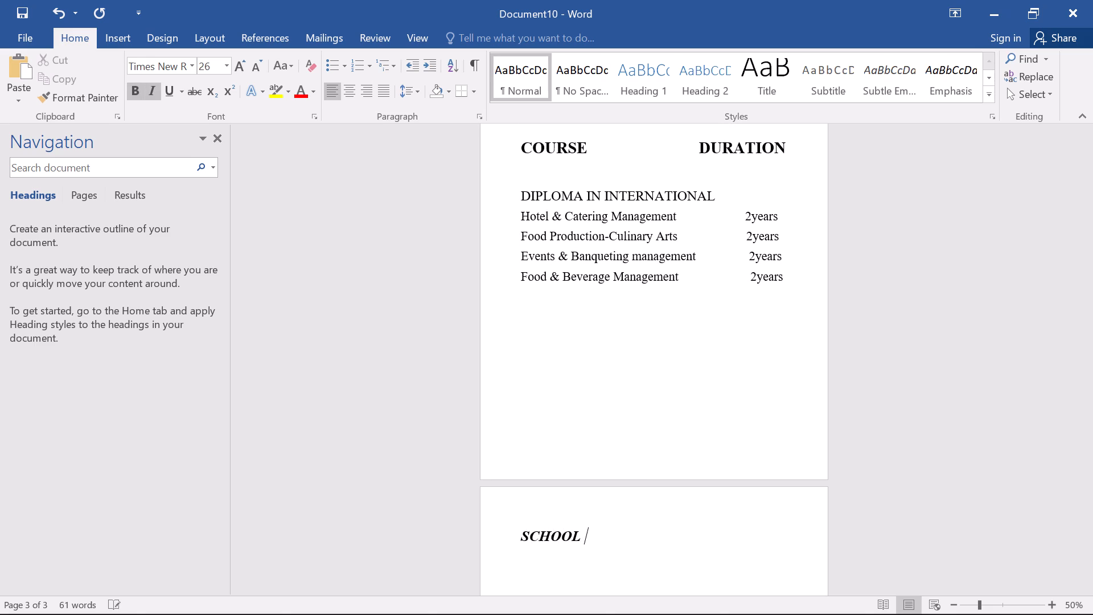
{"action": "type", "text": "ON"}
{"action": "key", "text": "space"}
{"action": "key", "text": "BackSpace"}
{"action": "key", "text": "BackSpace"}
{"action": "type", "text": "F IN"}
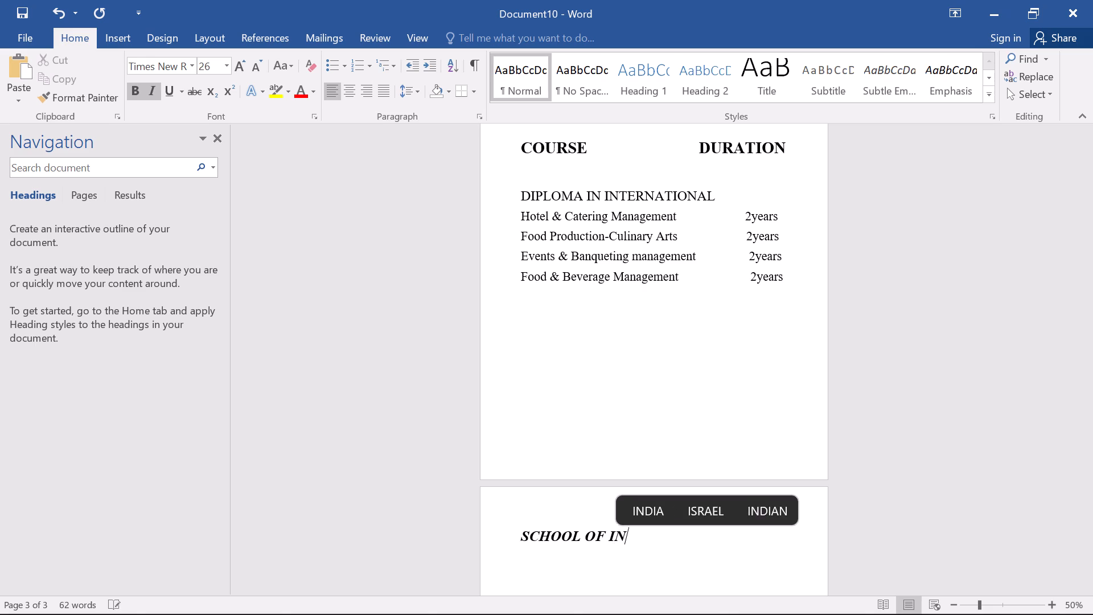
{"action": "type", "text": "TERNATIO"}
{"action": "type", "text": "NA"}
{"action": "type", "text": "L"}
{"action": "key", "text": "space"}
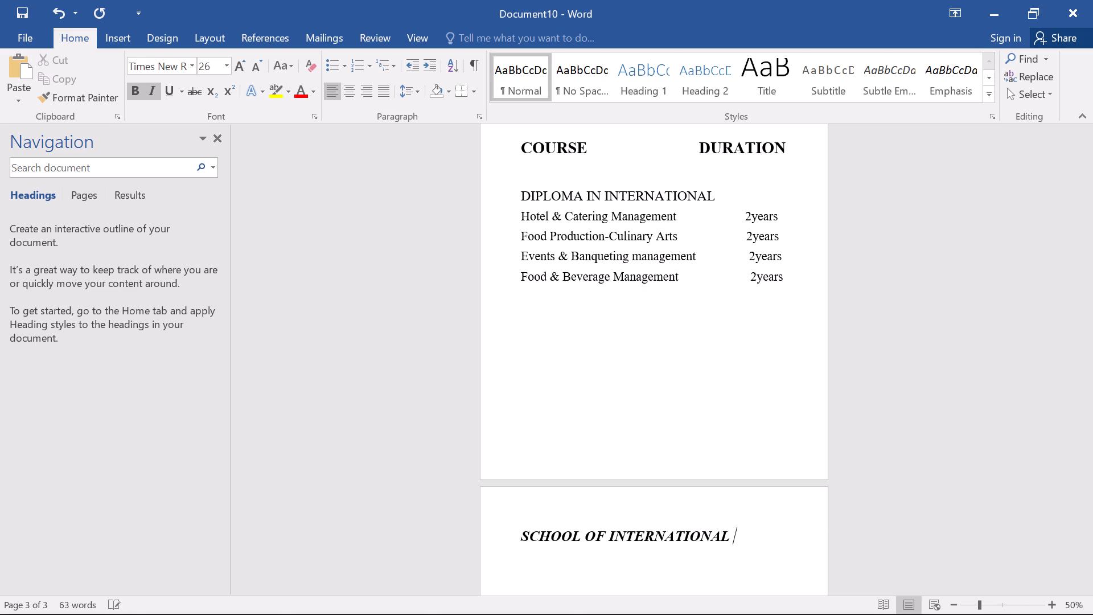
{"action": "type", "text": "TRAVEL AND TOURISM"}
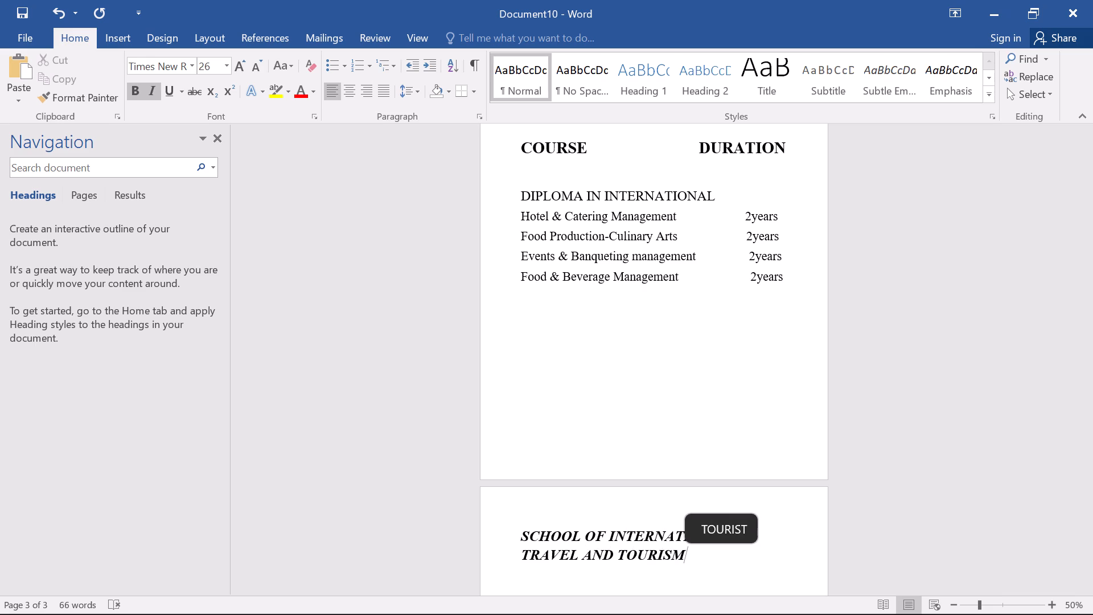
{"action": "key", "text": "Return"}
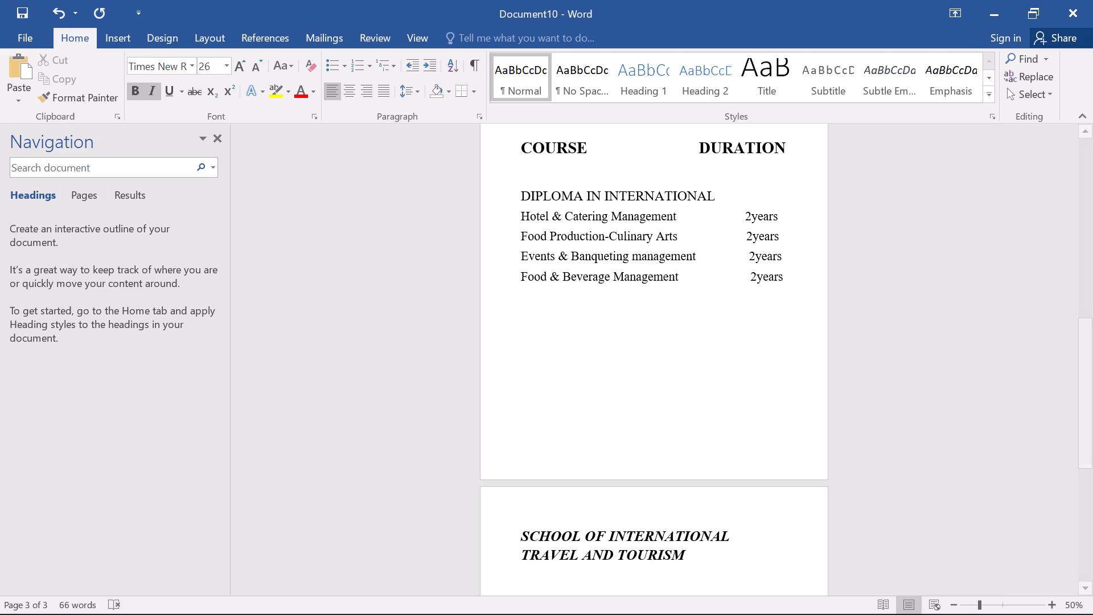
{"action": "left_click", "coordinate": [151, 92]}
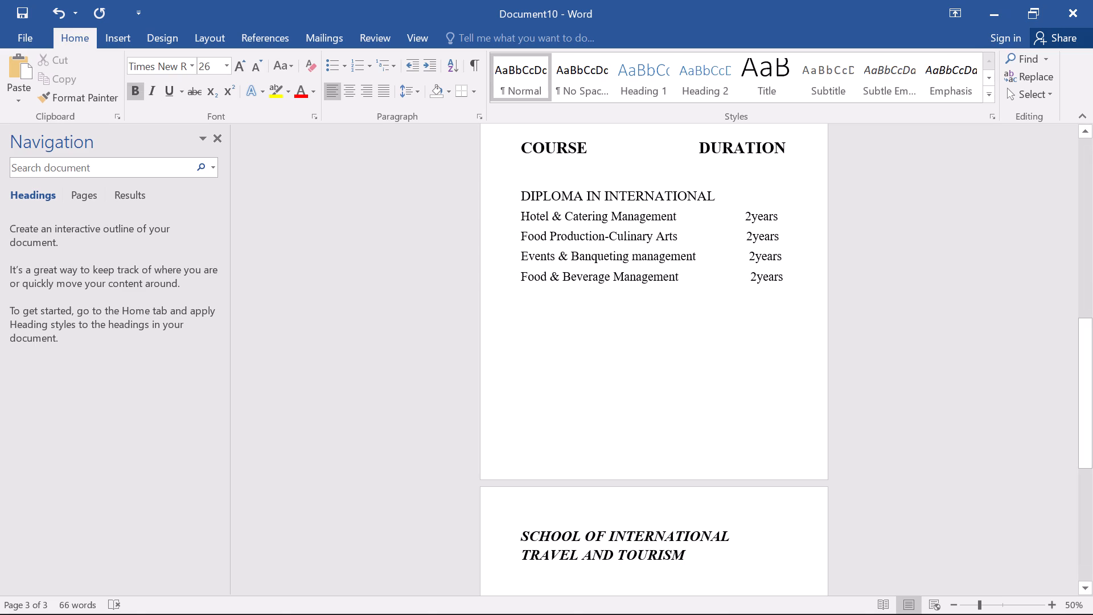
Insert a blank line between "DIPLOMA IN INTERNATIONAL" and "Hotel & Catering Management" on the second page.
{"action": "scroll", "coordinate": [458, 288], "scroll_direction": "up", "scroll_amount": 1}
{"action": "scroll", "coordinate": [547, 376], "scroll_direction": "down", "scroll_amount": 1}
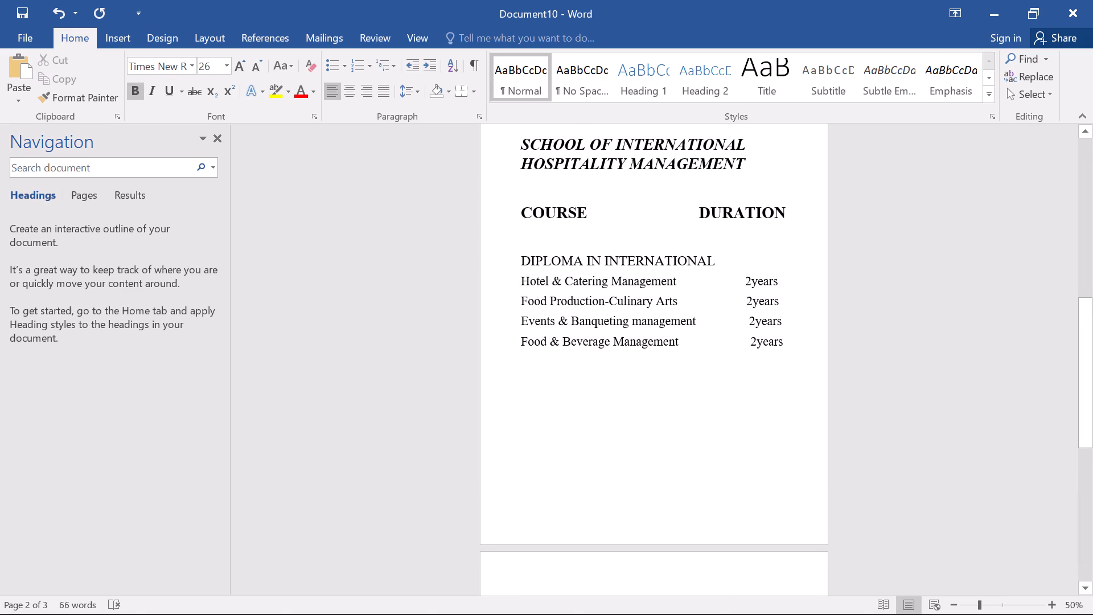
{"action": "scroll", "coordinate": [547, 376], "scroll_direction": "down", "scroll_amount": 2}
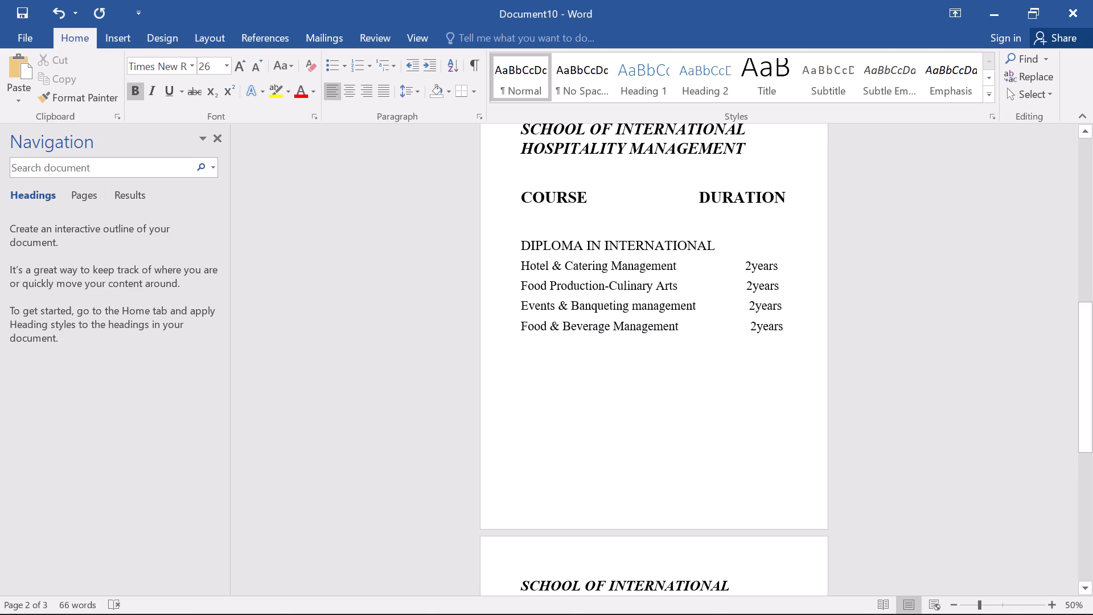
{"action": "left_click", "coordinate": [747, 243]}
{"action": "key", "text": "Return"}
Start a line directly below the "SCHOOL OF INTERNATIONAL TRAVEL AND TOURISM" heading with bold and italic turned off.
{"action": "scroll", "coordinate": [614, 349], "scroll_direction": "down", "scroll_amount": 7}
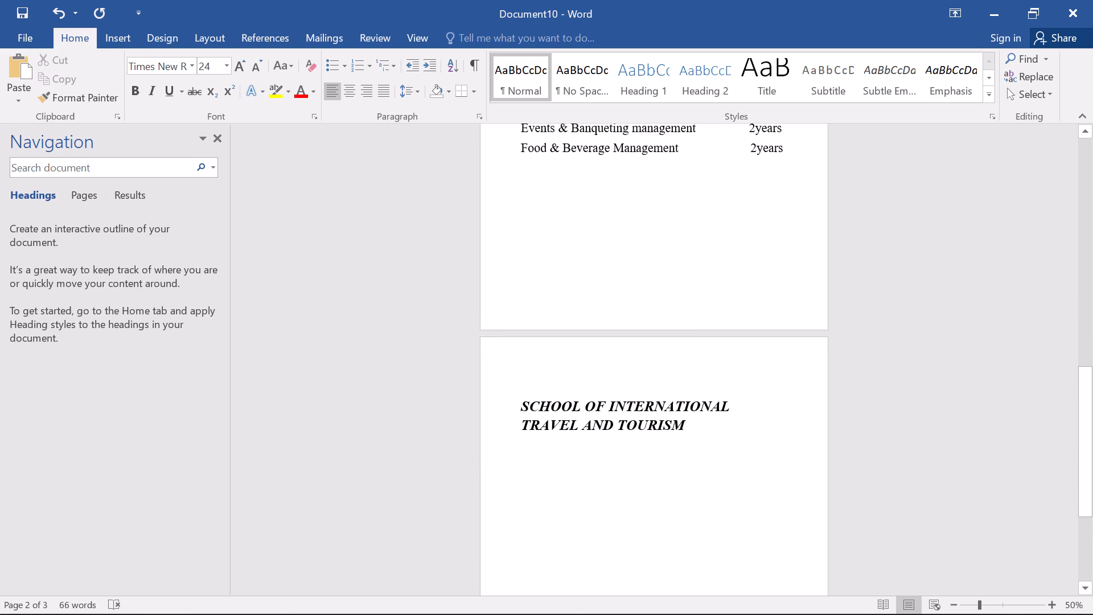
{"action": "scroll", "coordinate": [614, 349], "scroll_direction": "down", "scroll_amount": 1}
{"action": "left_click", "coordinate": [704, 361]}
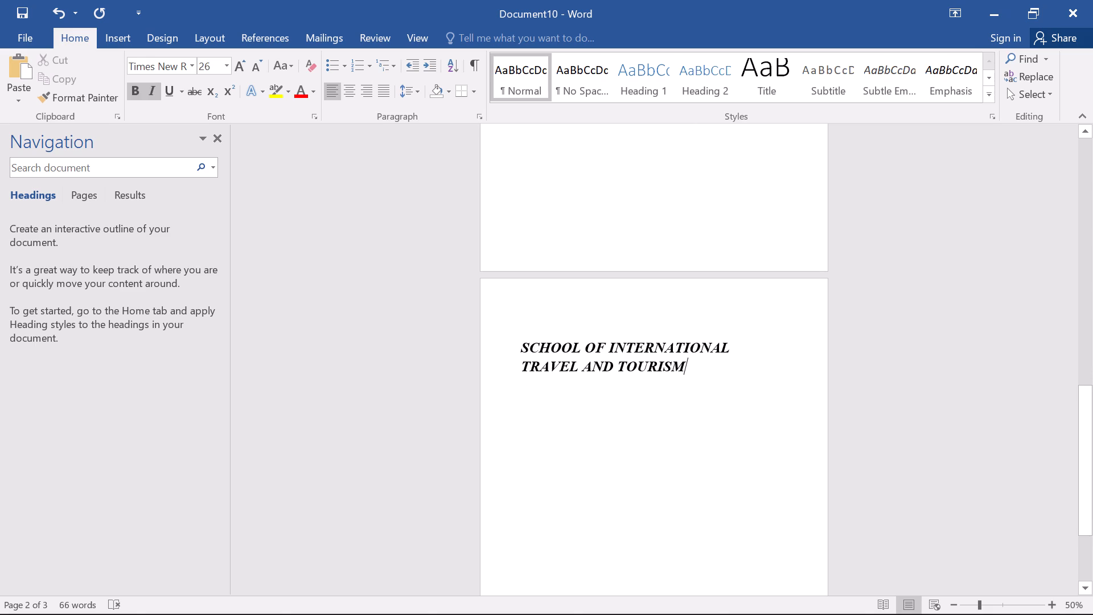
{"action": "key", "text": "Return"}
{"action": "scroll", "coordinate": [551, 424], "scroll_direction": "up", "scroll_amount": 3}
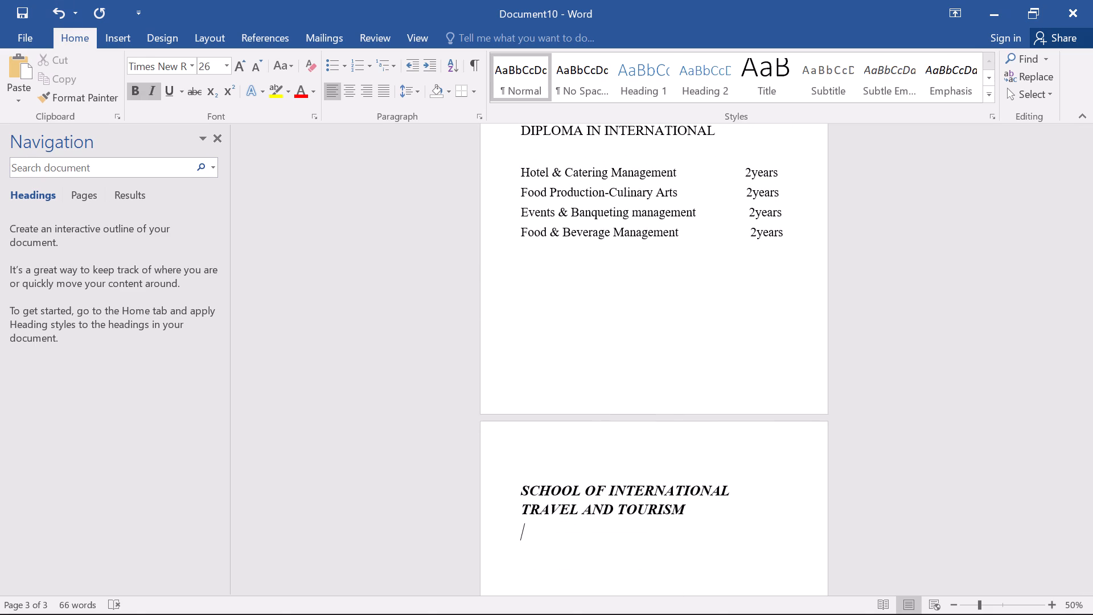
{"action": "left_click", "coordinate": [137, 89]}
{"action": "scroll", "coordinate": [643, 508], "scroll_direction": "down", "scroll_amount": 1}
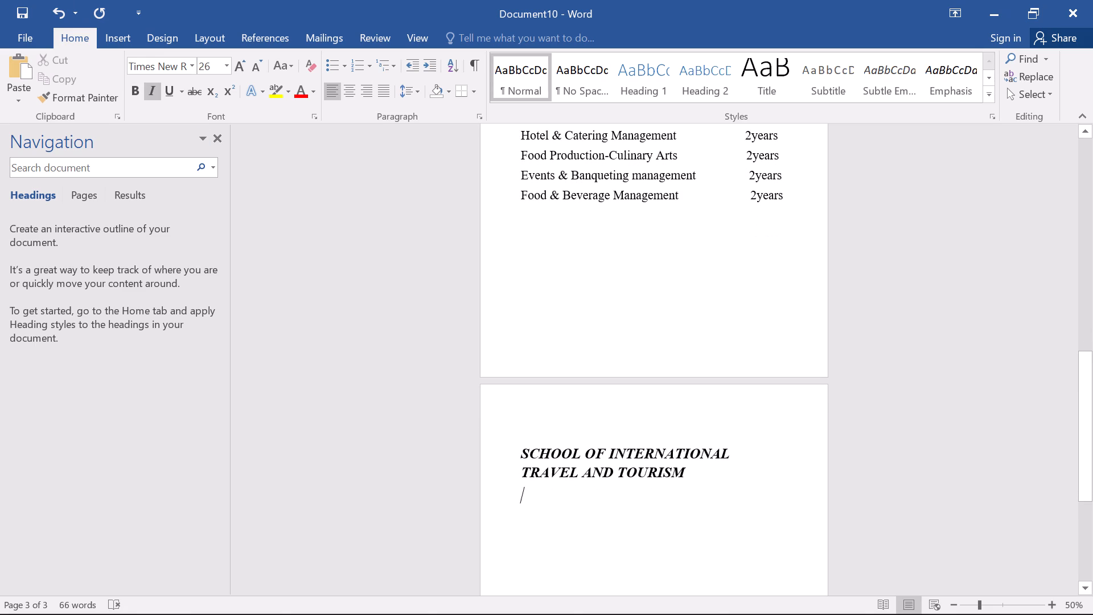
{"action": "type", "text": "DI"}
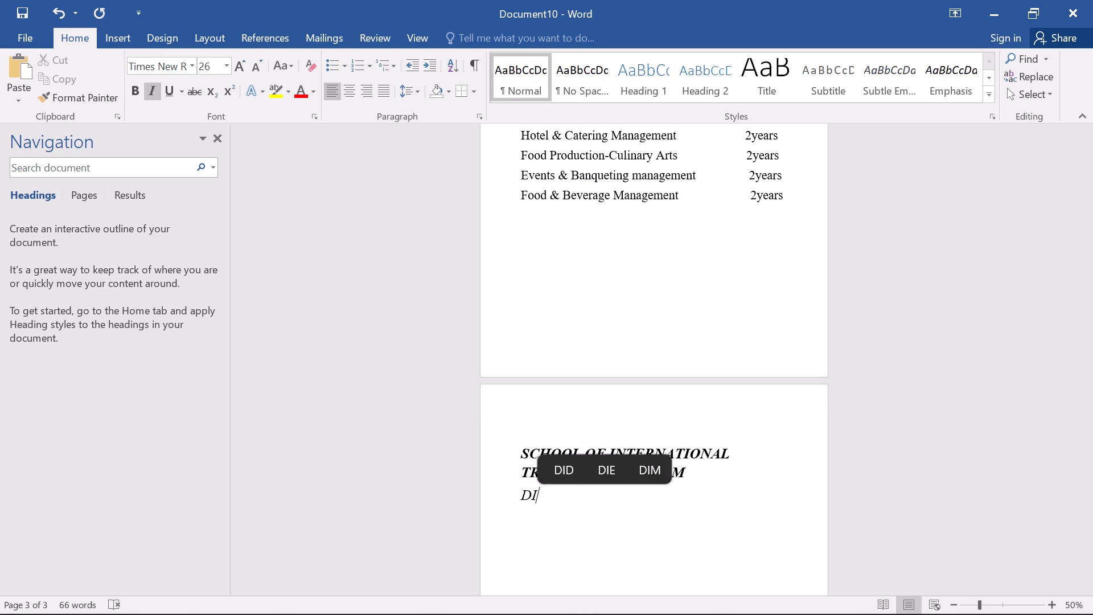
{"action": "key", "text": "BackSpace"}
{"action": "key", "text": "BackSpace"}
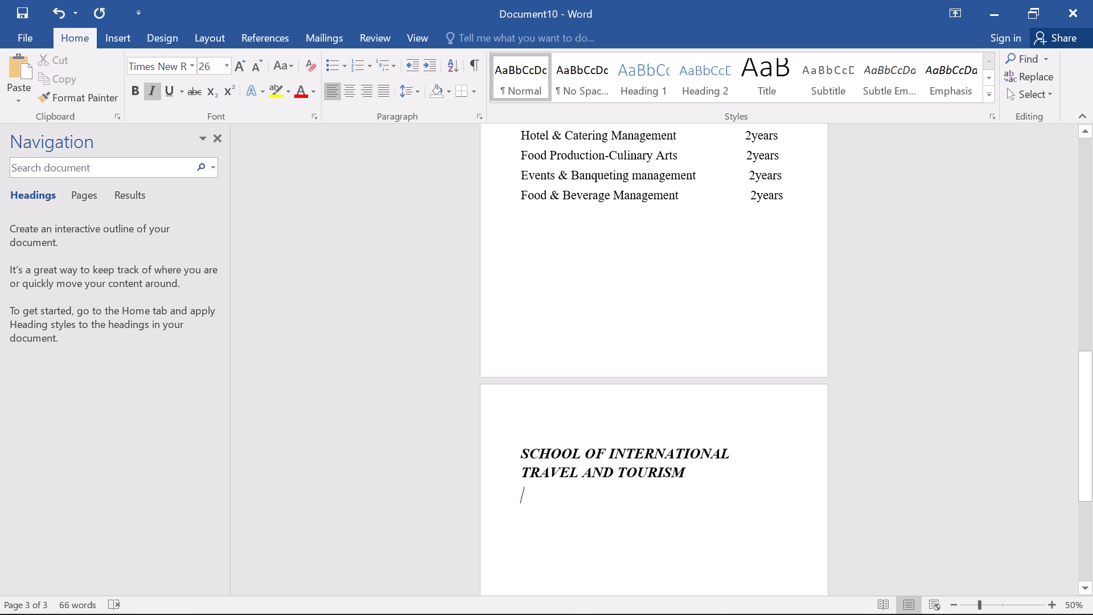
{"action": "left_click", "coordinate": [155, 89]}
Enter the line "DIPLOMA IN INTERNATIONAL" below the "SCHOOL OF INTERNATIONAL TRAVEL AND TOURISM" heading.
{"action": "type", "text": "DI"}
{"action": "type", "text": "PLOMA"}
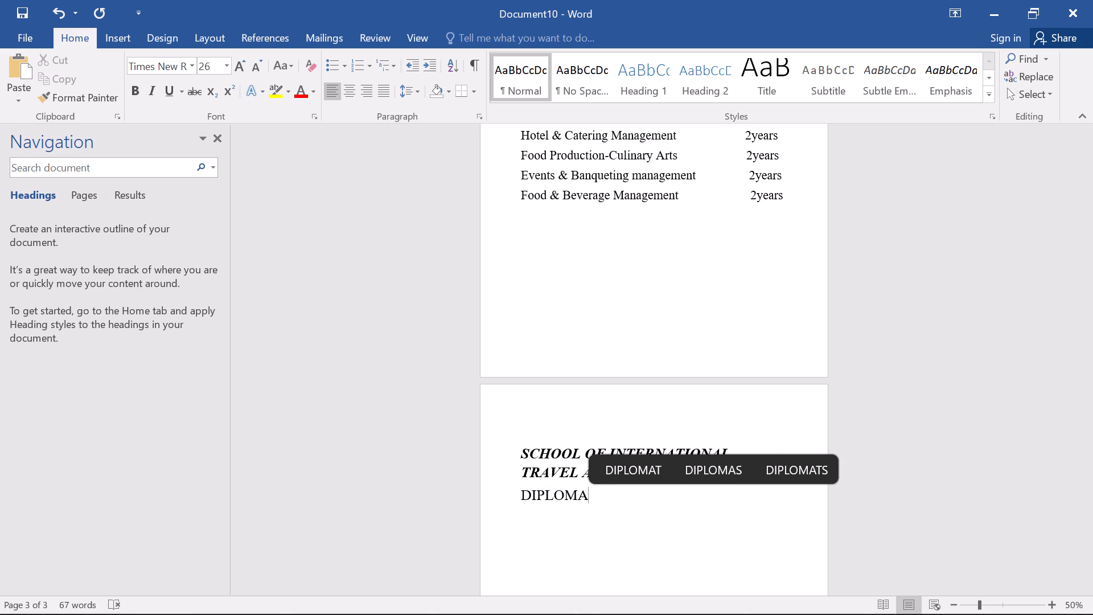
{"action": "type", "text": "IN"}
{"action": "key", "text": "space"}
{"action": "key", "text": "BackSpace"}
{"action": "key", "text": "BackSpace"}
{"action": "key", "text": "BackSpace"}
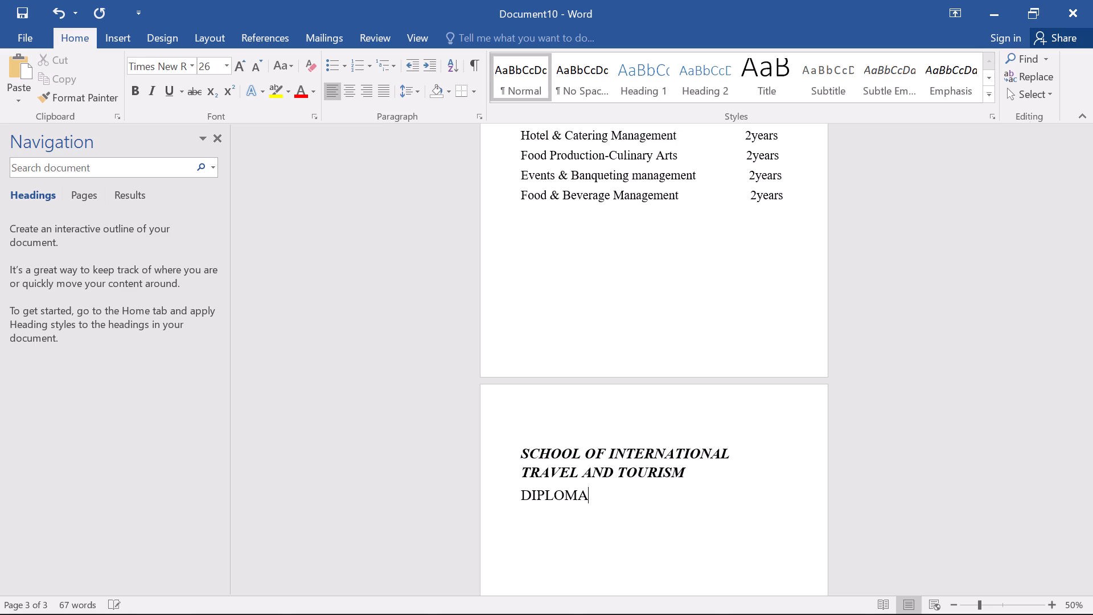
{"action": "key", "text": "space"}
{"action": "type", "text": "IN"}
{"action": "key", "text": "space"}
{"action": "type", "text": "INTERNATIONAL"}
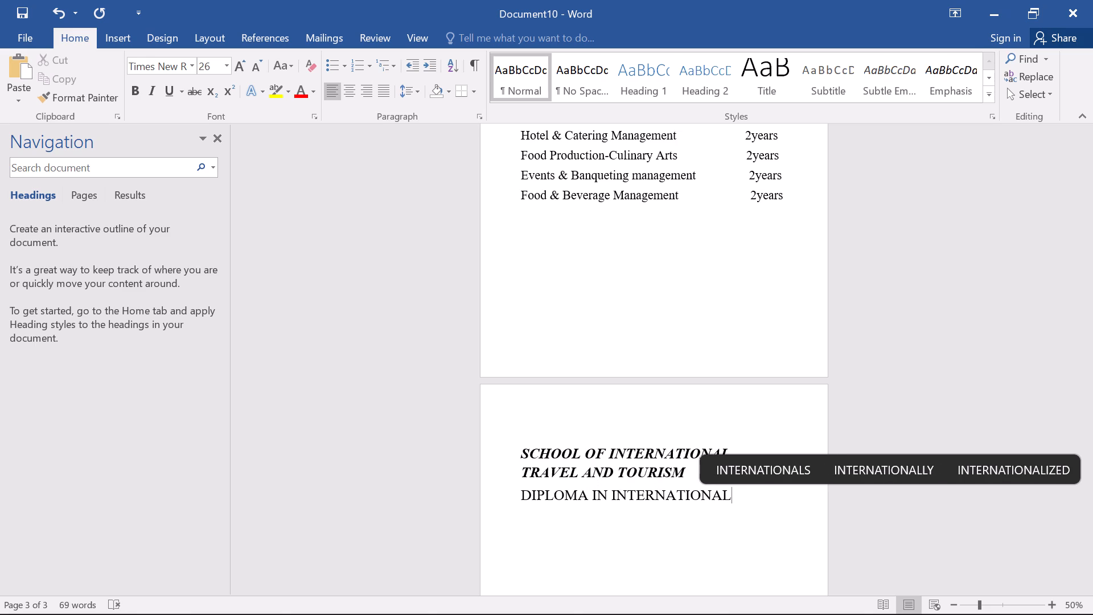
Insert a blank line between the third page's school heading and "DIPLOMA IN INTERNATIONAL".
{"action": "left_click", "coordinate": [689, 473]}
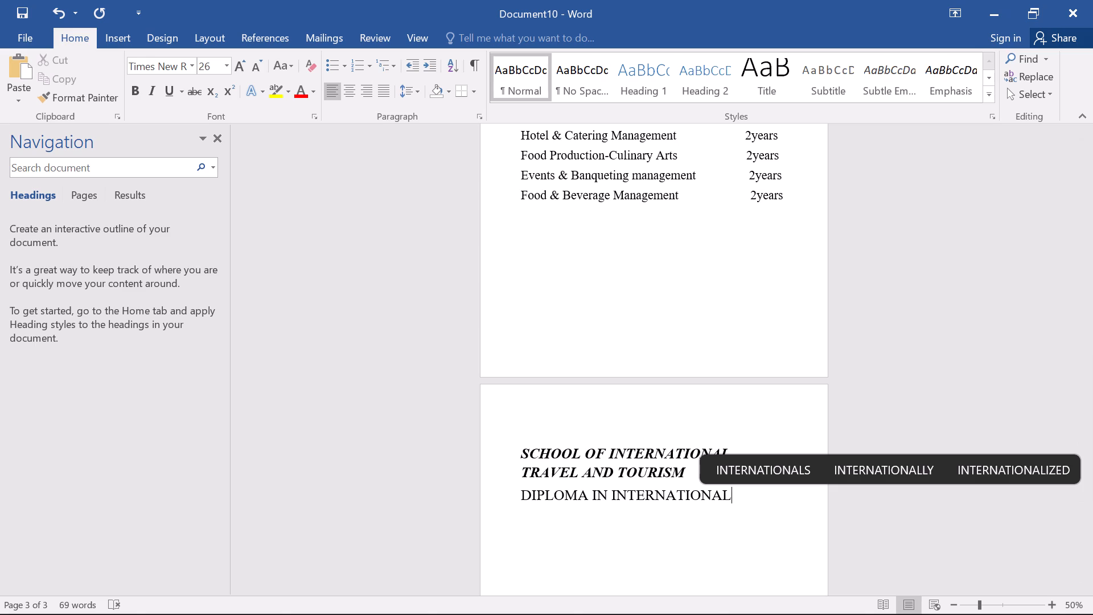
{"action": "double_click", "coordinate": [689, 473]}
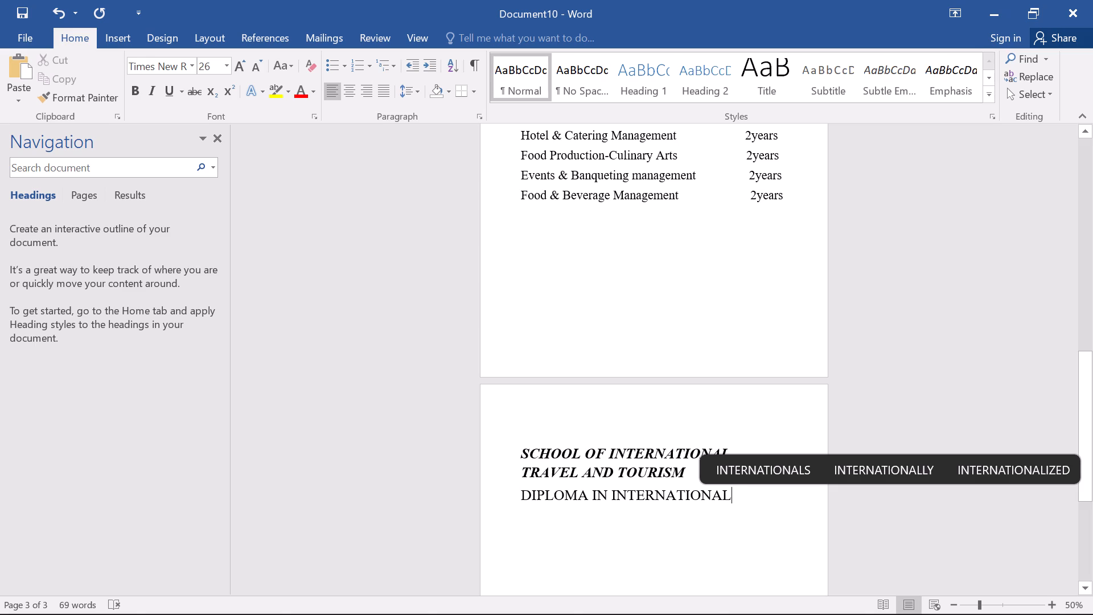
{"action": "double_click", "coordinate": [679, 474]}
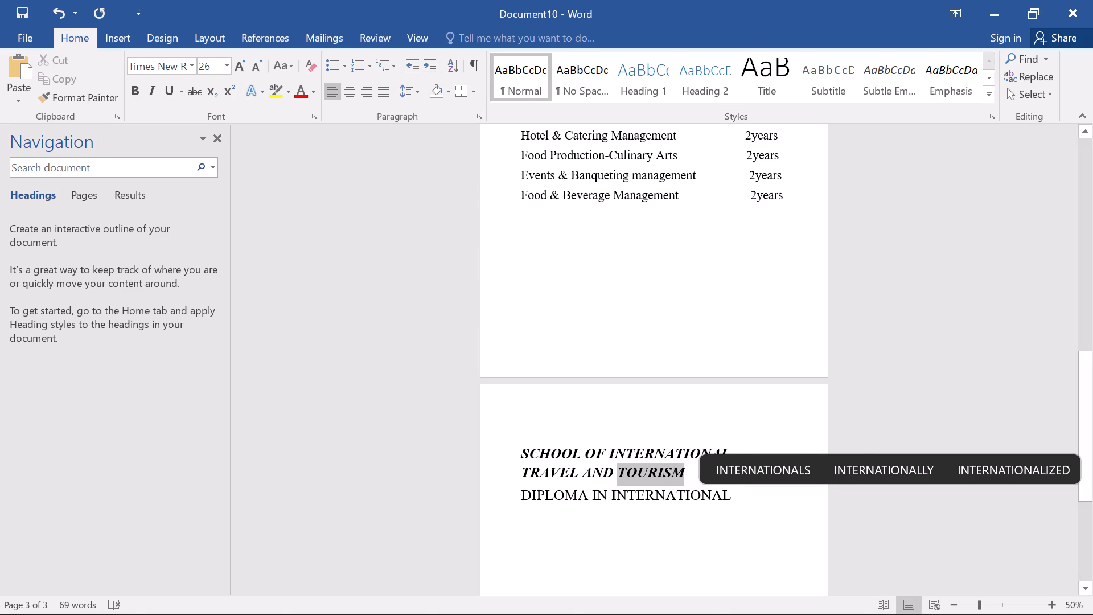
{"action": "key", "text": "Right"}
{"action": "key", "text": "Return"}
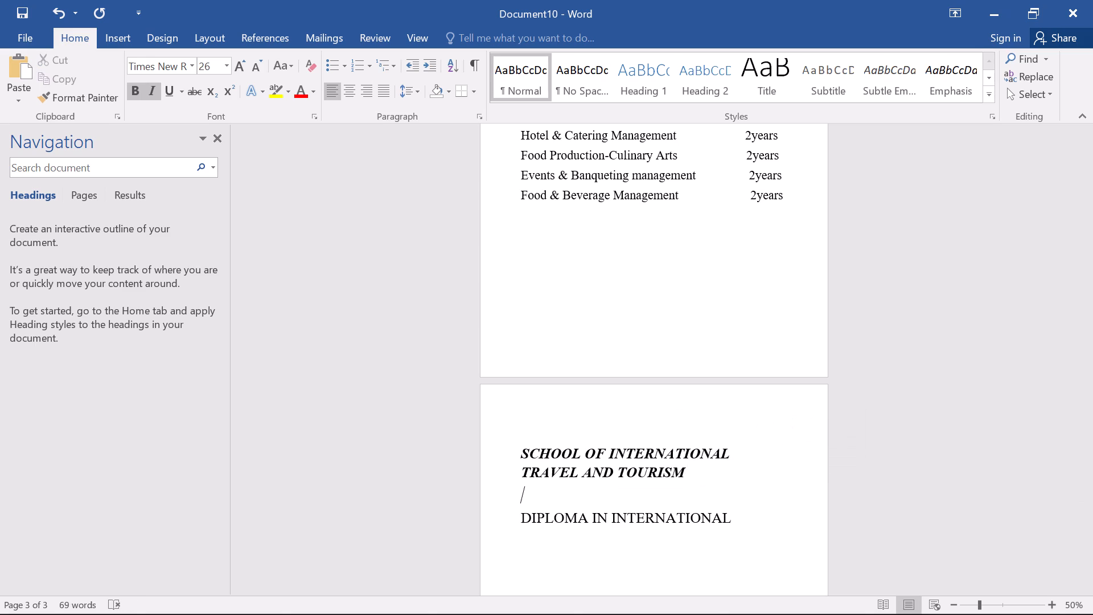
On a new size 22 line below "DIPLOMA IN INTERNATIONAL", enter "Travel & Tourism" followed by a wide run of spaces.
{"action": "scroll", "coordinate": [808, 366], "scroll_direction": "down", "scroll_amount": 1}
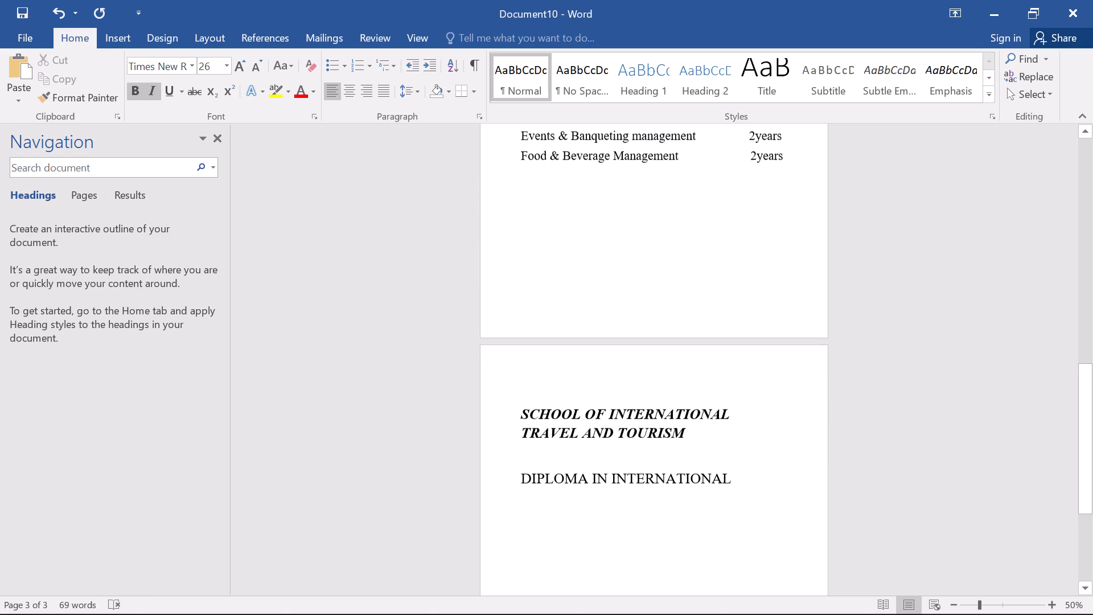
{"action": "scroll", "coordinate": [808, 366], "scroll_direction": "down", "scroll_amount": 1}
{"action": "left_click", "coordinate": [747, 456]}
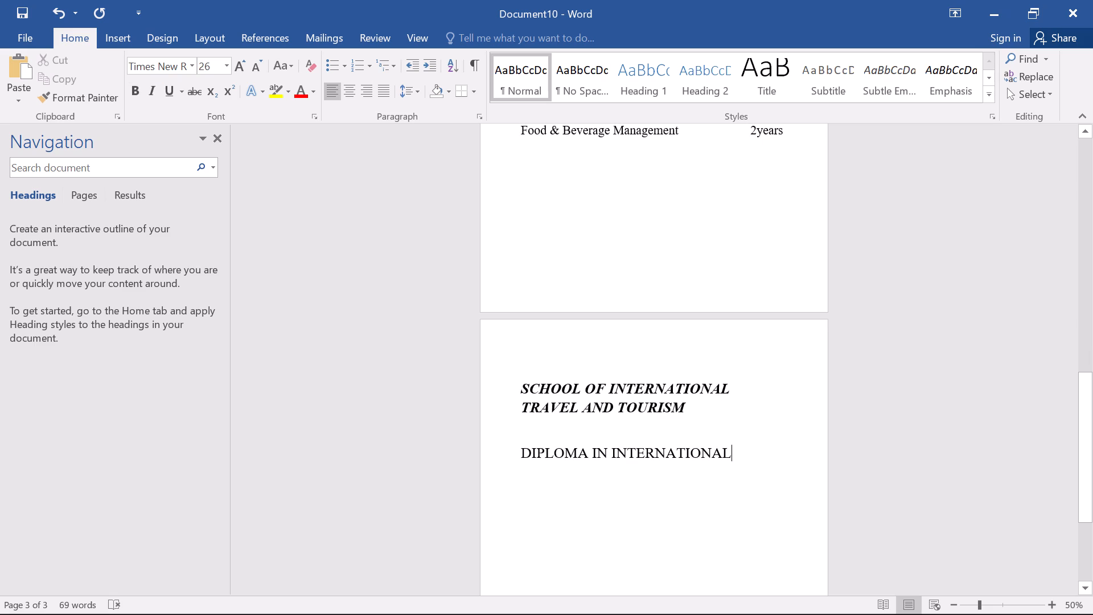
{"action": "key", "text": "Return"}
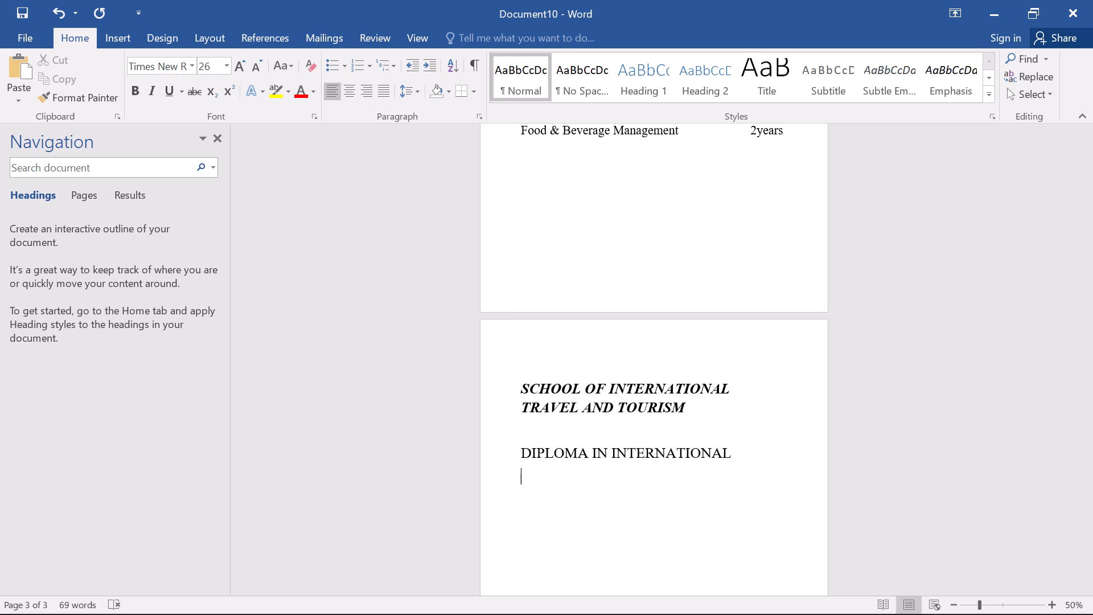
{"action": "left_click", "coordinate": [229, 70]}
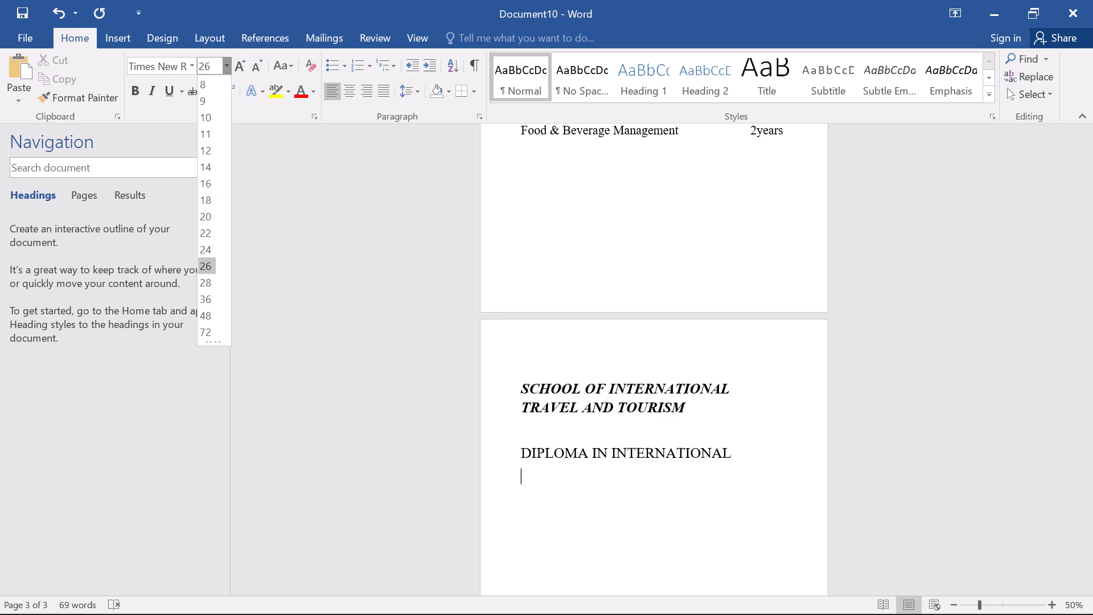
{"action": "left_click", "coordinate": [210, 236]}
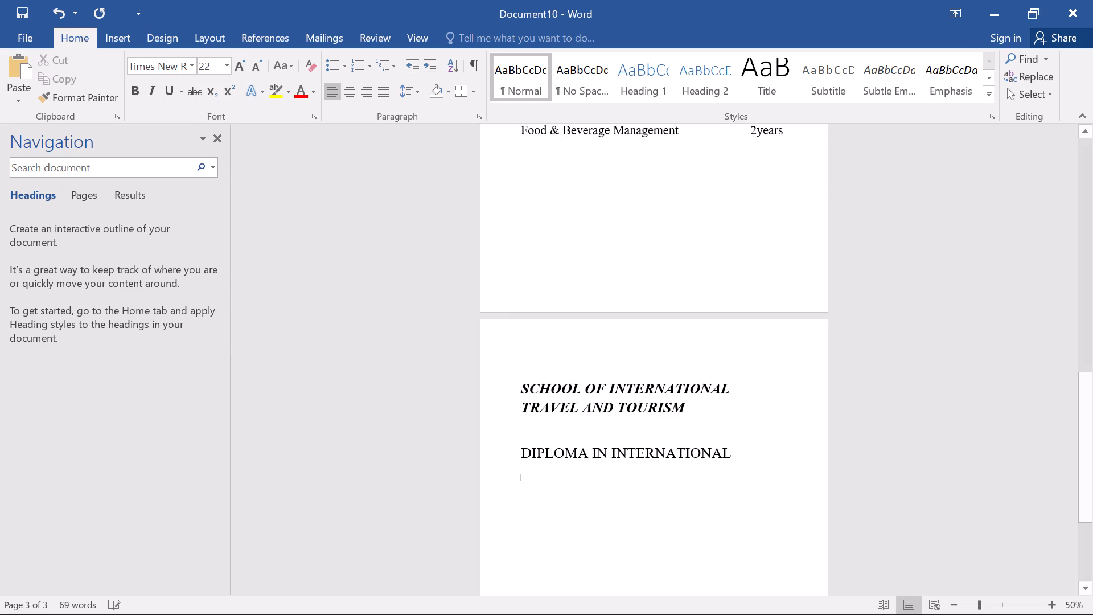
{"action": "scroll", "coordinate": [501, 395], "scroll_direction": "down", "scroll_amount": 2}
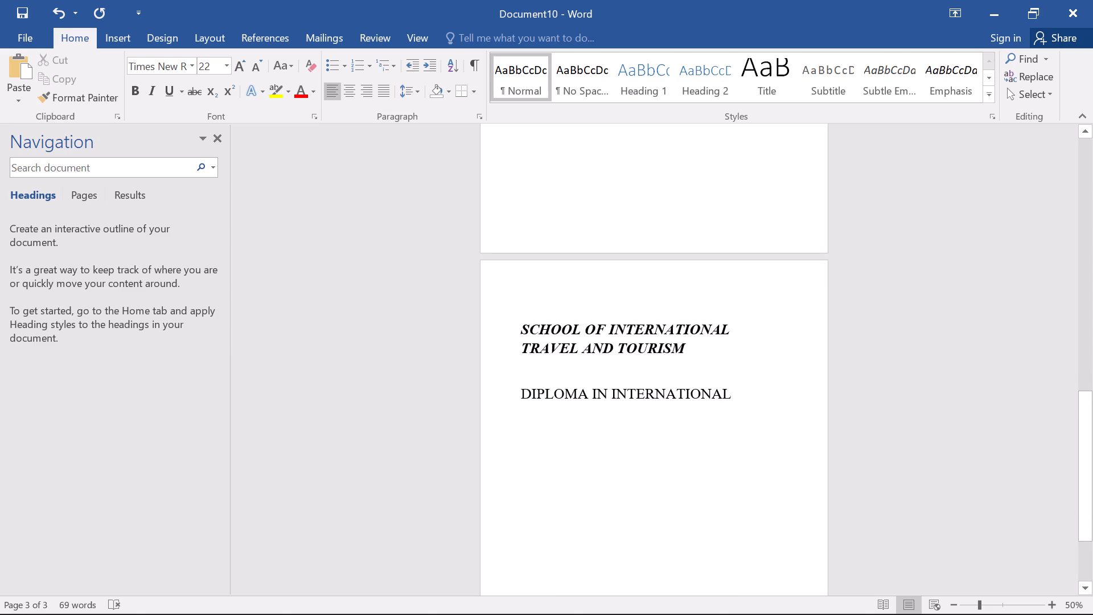
{"action": "type", "text": "TR"}
{"action": "key", "text": "BackSpace"}
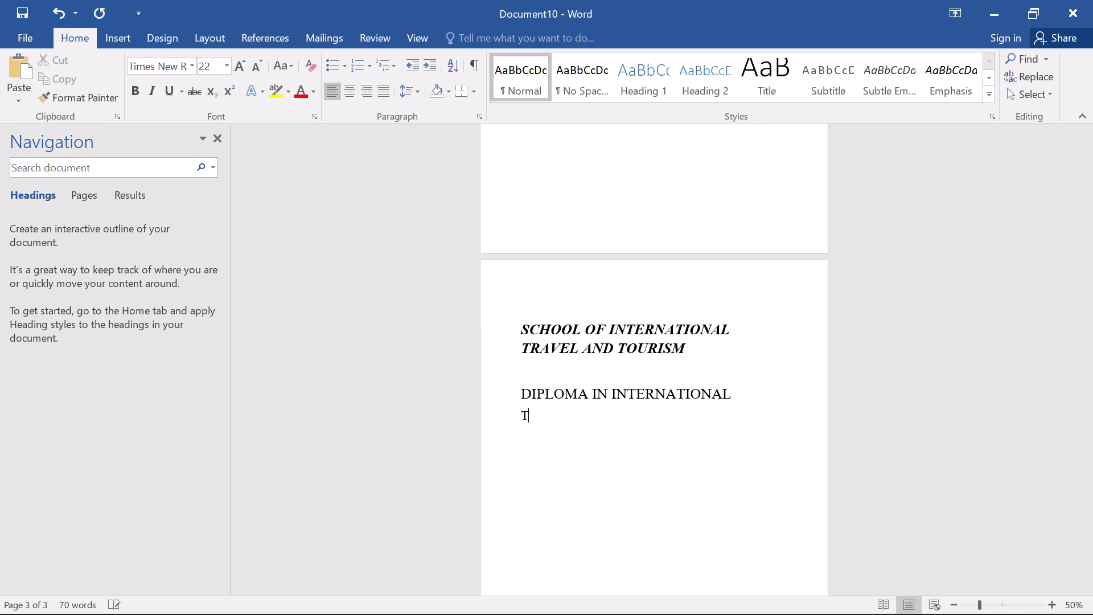
{"action": "type", "text": "ravel a"}
{"action": "key", "text": "BackSpace"}
{"action": "key", "text": "shift+ampersand"}
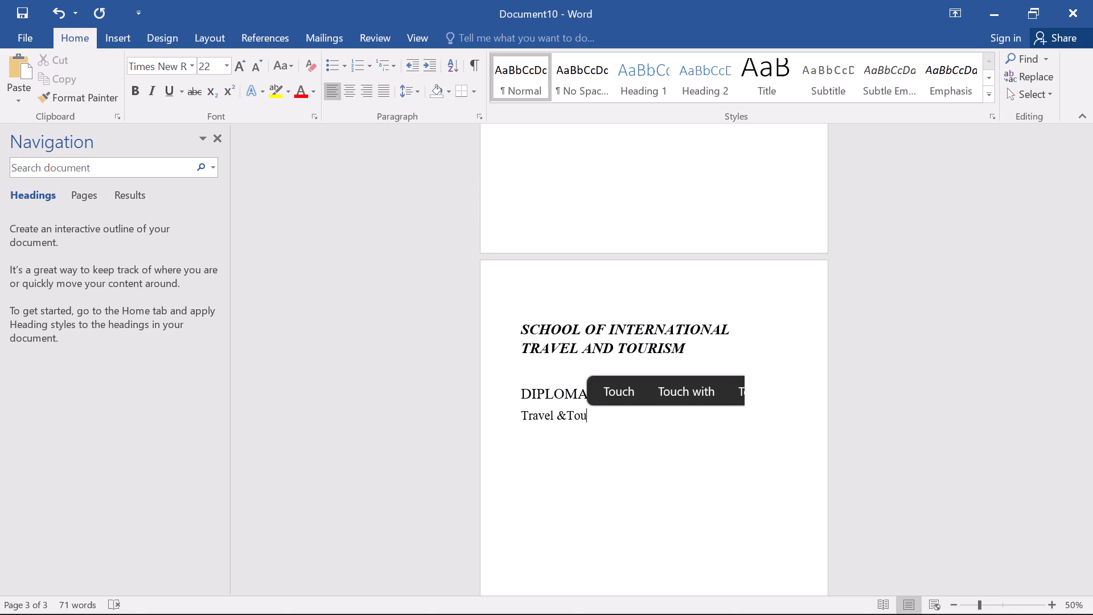
{"action": "key", "text": "BackSpace"}
{"action": "key", "text": "BackSpace"}
{"action": "key", "text": "BackSpace"}
{"action": "key", "text": "space"}
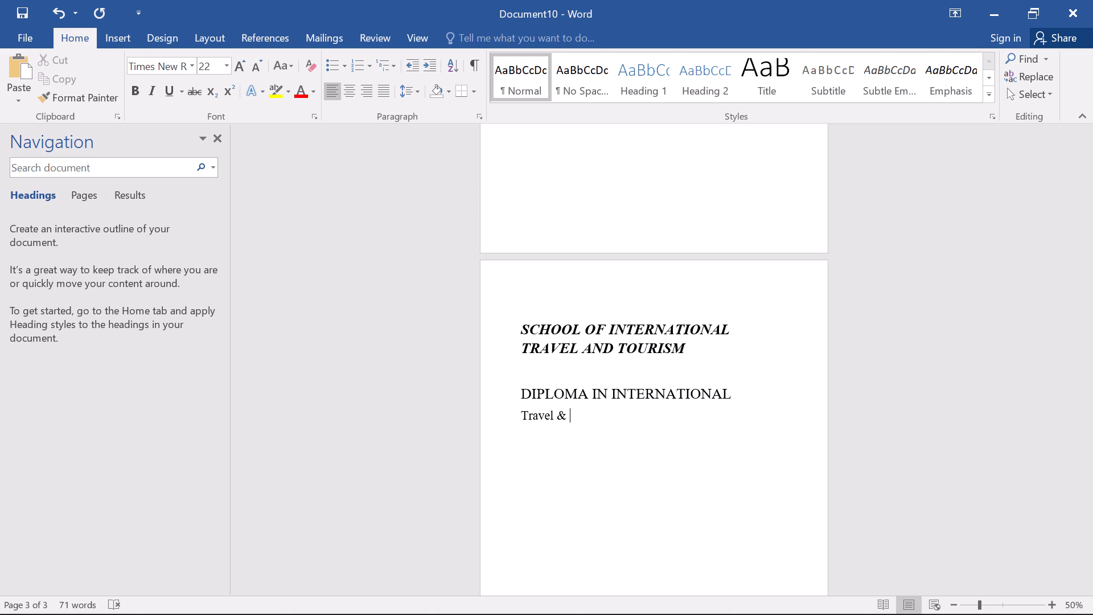
{"action": "type", "text": "ouri"}
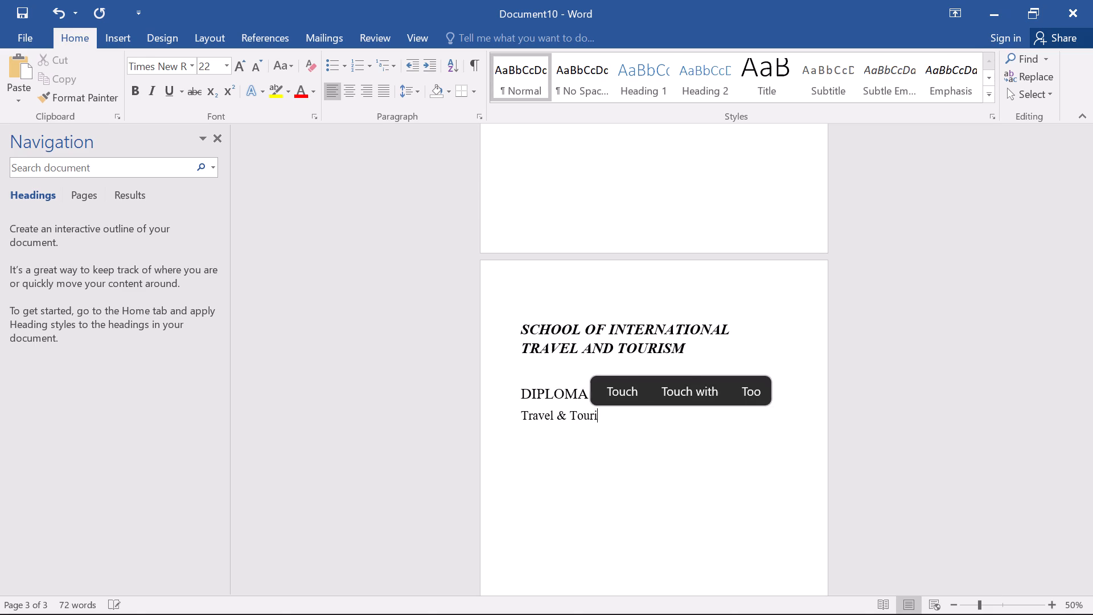
{"action": "type", "text": "sm"}
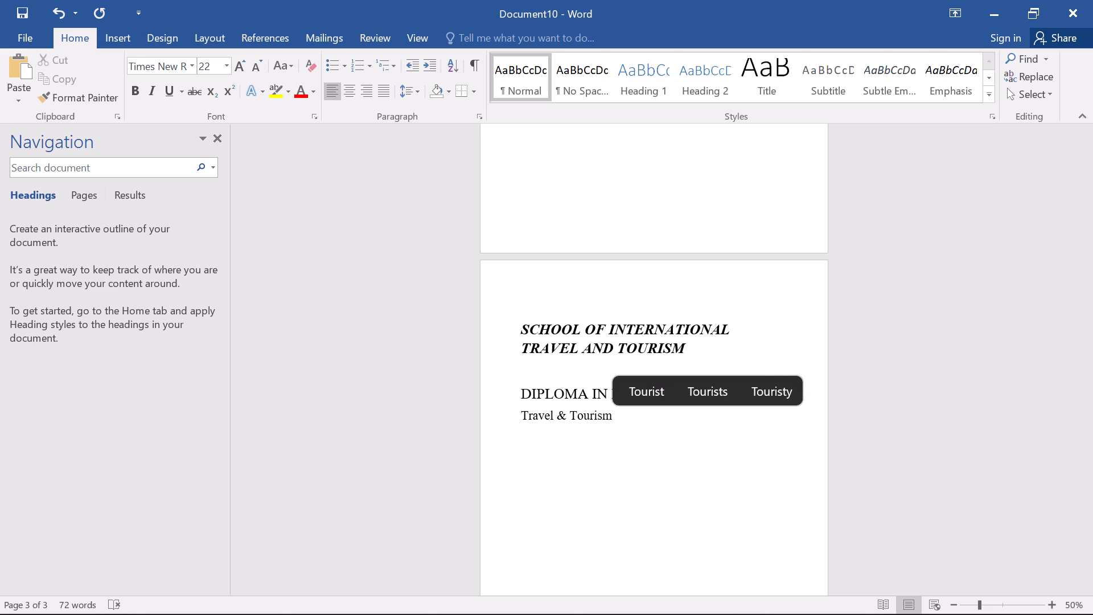
{"action": "key", "text": "space"}
{"action": "key", "text": "space"}
{"action": "key", "text": "space"}
{"action": "key", "text": "space"}
{"action": "key", "text": "space"}
{"action": "key", "text": "space"}
{"action": "key", "text": "space"}
{"action": "key", "text": "space"}
{"action": "key", "text": "space"}
{"action": "key", "text": "space"}
{"action": "key", "text": "space"}
{"action": "key", "text": "space"}
{"action": "key", "text": "space"}
{"action": "key", "text": "space"}
{"action": "key", "text": "space"}
{"action": "key", "text": "space"}
{"action": "key", "text": "space"}
{"action": "key", "text": "space"}
{"action": "key", "text": "space"}
{"action": "key", "text": "space"}
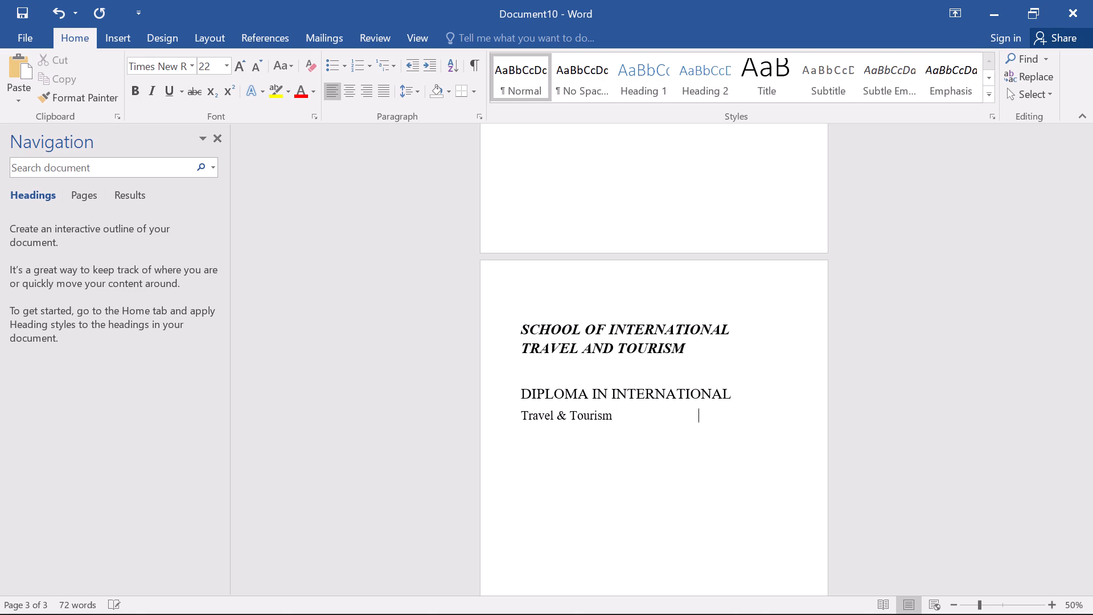
Insert a blank line between "DIPLOMA IN INTERNATIONAL" and "Travel & Tourism" on the third page.
{"action": "left_click", "coordinate": [746, 389]}
{"action": "key", "text": "Return"}
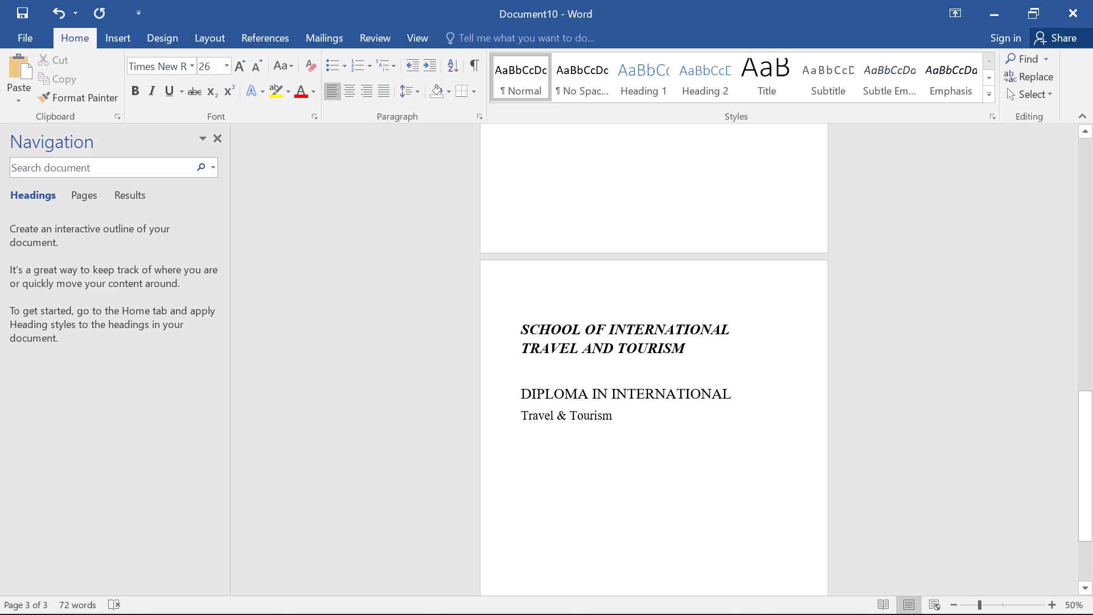
Add the duration "2years" after the spacing on the "Travel & Tourism" line and start a new line.
{"action": "left_click", "coordinate": [736, 429]}
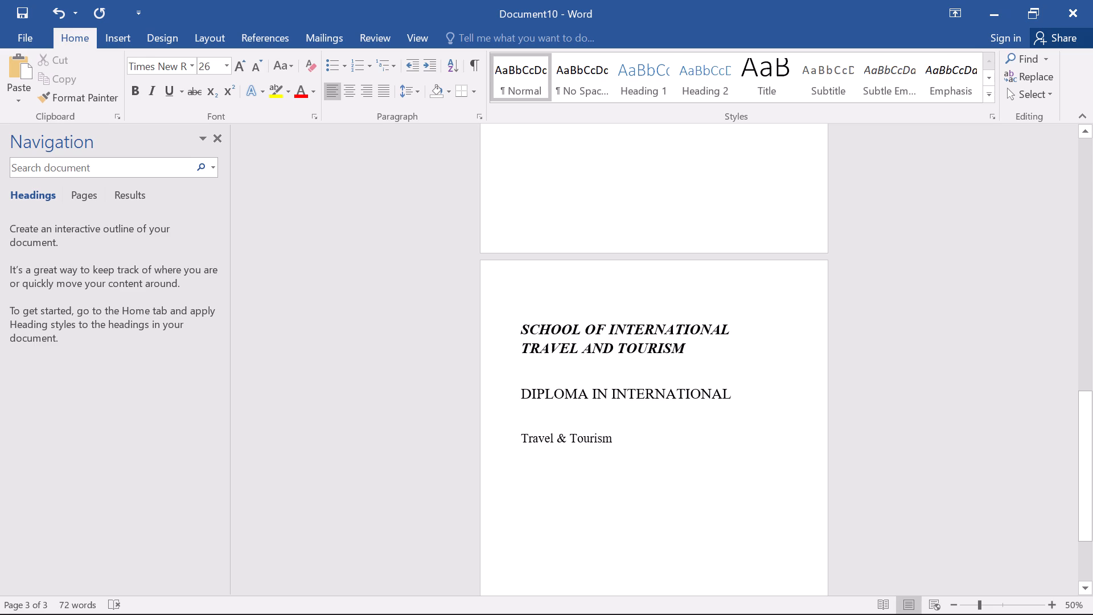
{"action": "left_click", "coordinate": [631, 441]}
{"action": "key", "text": "space"}
{"action": "key", "text": "space"}
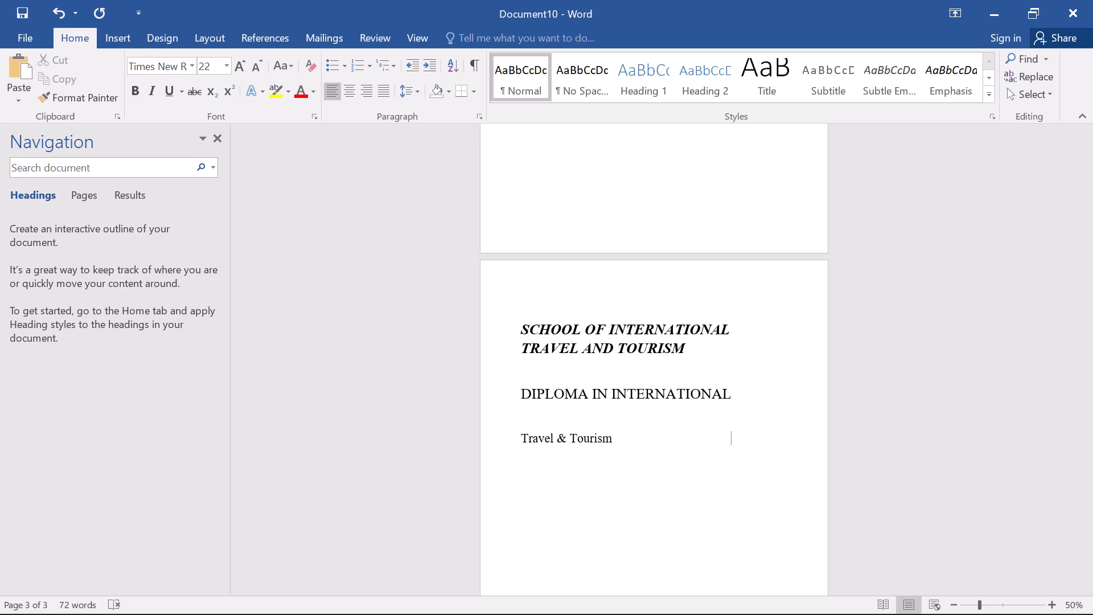
{"action": "key", "text": "2"}
{"action": "type", "text": "years"}
{"action": "key", "text": "Return"}
Enter the course "Tour Guiding & Administration" with the duration "2years" spaced roughly under the one above, and start a new line.
{"action": "type", "text": "ou"}
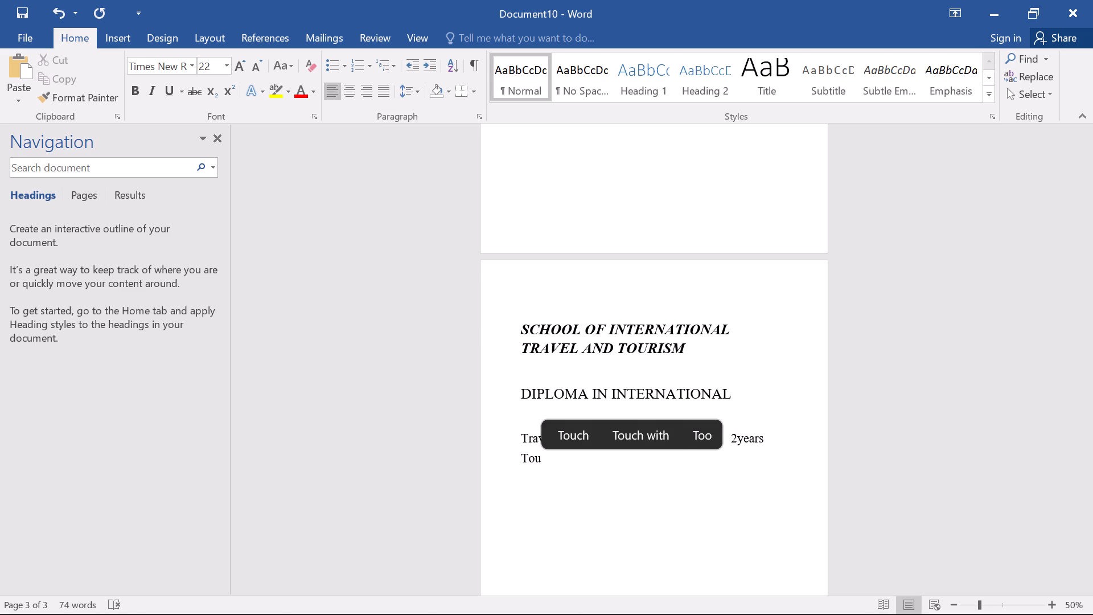
{"action": "type", "text": "r"}
{"action": "key", "text": "space"}
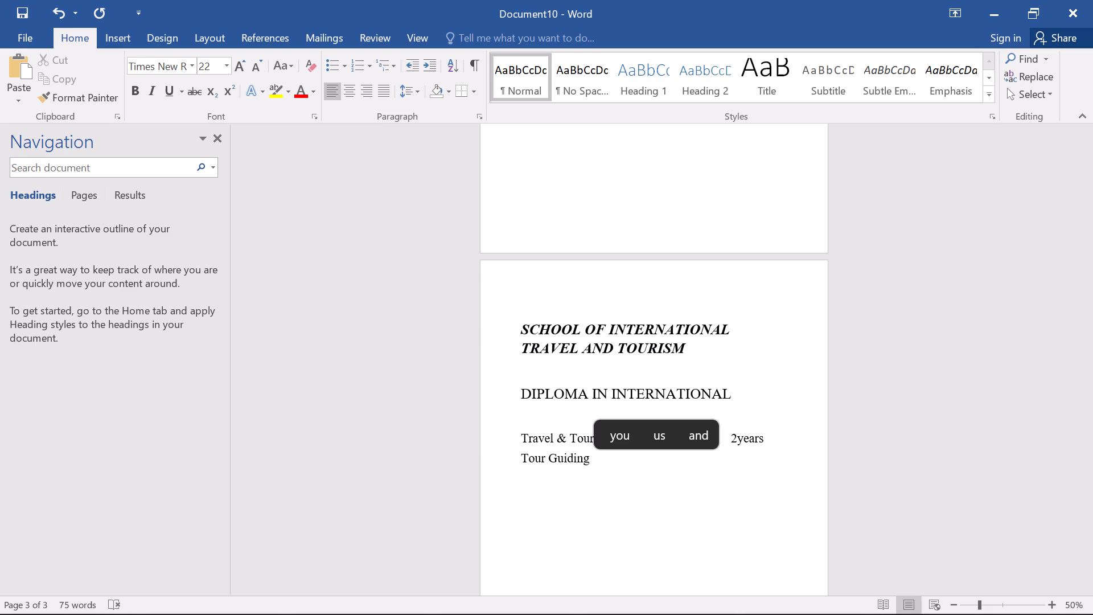
{"action": "key", "text": "shift+ampersand"}
{"action": "key", "text": "space"}
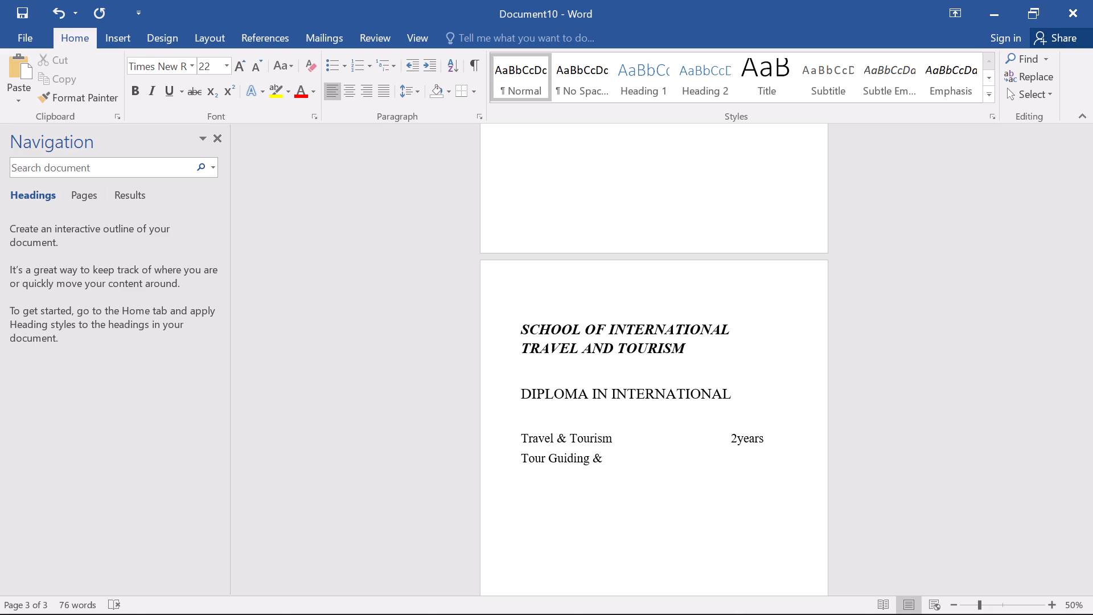
{"action": "type", "text": "dministration"}
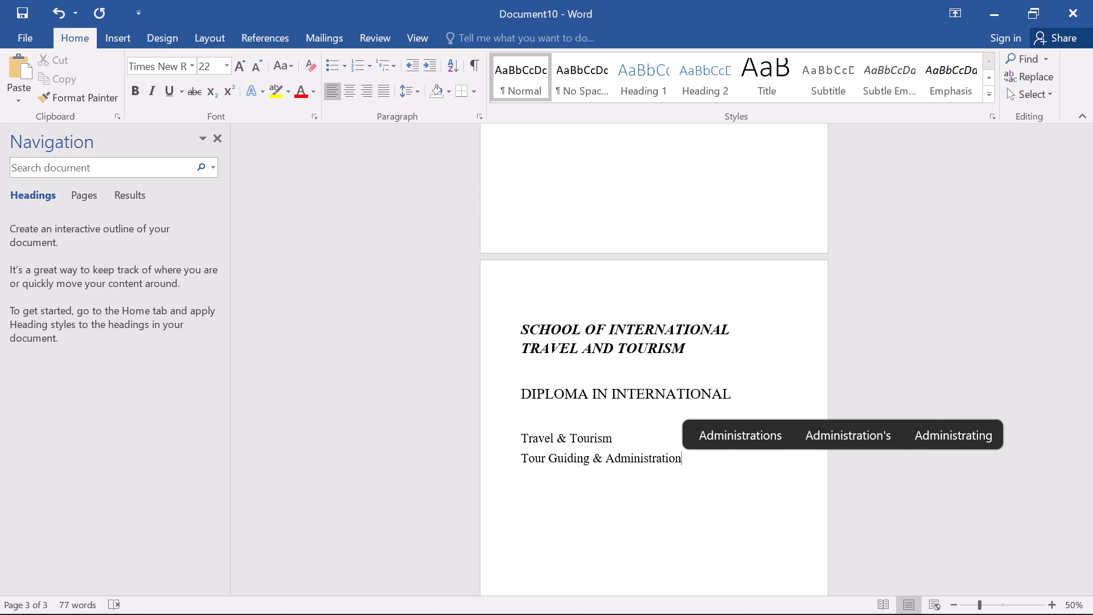
{"action": "key", "text": "space"}
{"action": "key", "text": "space"}
{"action": "key", "text": "space"}
{"action": "key", "text": "space"}
{"action": "key", "text": "space"}
{"action": "key", "text": "space"}
{"action": "key", "text": "space"}
{"action": "key", "text": "space"}
{"action": "key", "text": "space"}
{"action": "key", "text": "space"}
{"action": "key", "text": "space"}
{"action": "key", "text": "space"}
{"action": "key", "text": "space"}
{"action": "key", "text": "space"}
{"action": "key", "text": "space"}
{"action": "key", "text": "space"}
{"action": "key", "text": "space"}
{"action": "key", "text": "space"}
{"action": "key", "text": "space"}
{"action": "key", "text": "space"}
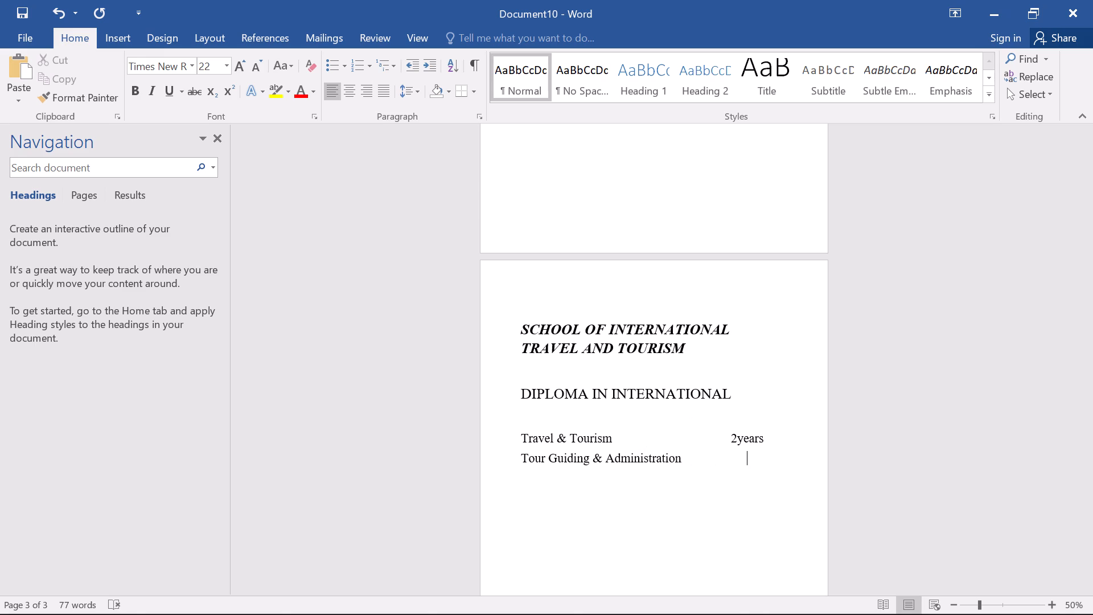
{"action": "key", "text": "BackSpace"}
{"action": "key", "text": "BackSpace"}
{"action": "key", "text": "BackSpace"}
{"action": "key", "text": "BackSpace"}
{"action": "key", "text": "2"}
{"action": "type", "text": "years"}
{"action": "key", "text": "Return"}
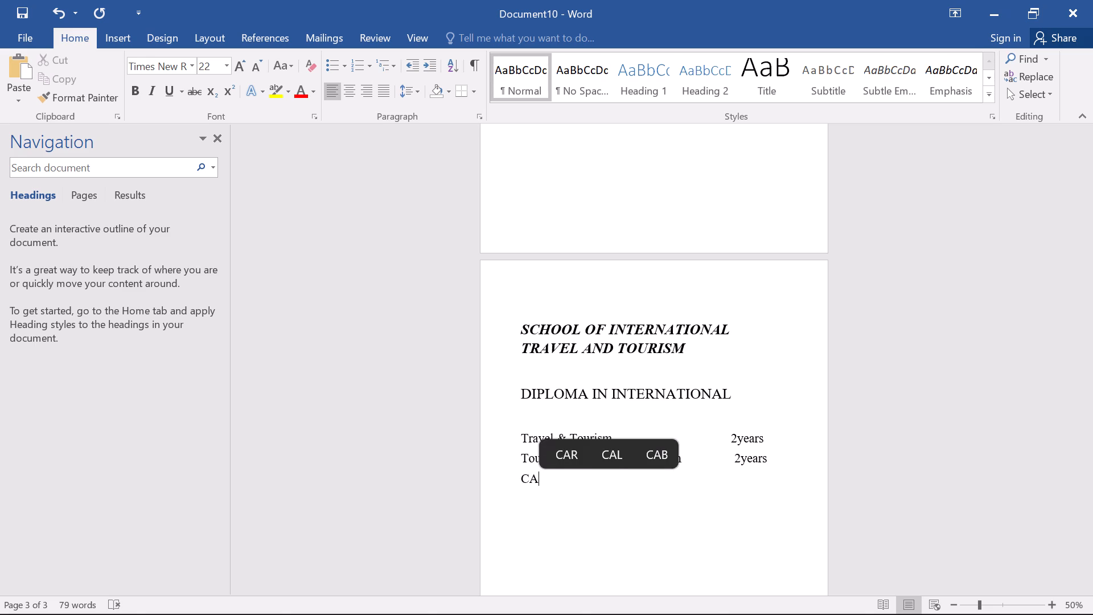
Enter the course "Cabin Crew Duties" with the duration "2years" spaced roughly under the ones above, and start a new line.
{"action": "key", "text": "BackSpace"}
{"action": "type", "text": "abin"}
{"action": "key", "text": "space"}
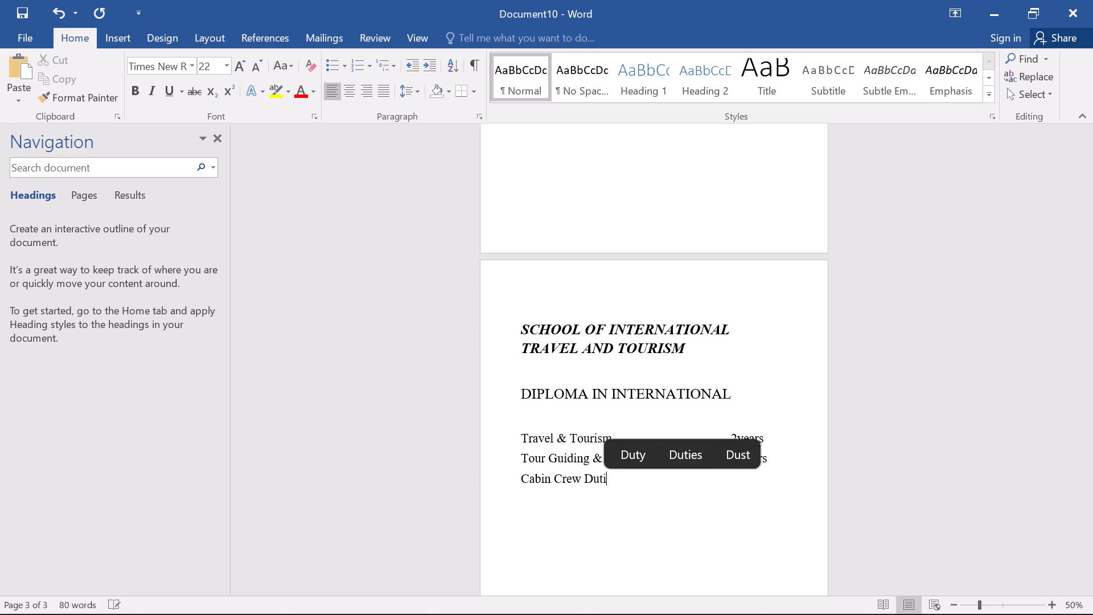
{"action": "key", "text": "space"}
{"action": "key", "text": "space"}
{"action": "key", "text": "space"}
{"action": "key", "text": "space"}
{"action": "key", "text": "space"}
{"action": "key", "text": "space"}
{"action": "key", "text": "space"}
{"action": "key", "text": "space"}
{"action": "key", "text": "space"}
{"action": "key", "text": "space"}
{"action": "key", "text": "space"}
{"action": "key", "text": "space"}
{"action": "key", "text": "space"}
{"action": "key", "text": "space"}
{"action": "key", "text": "space"}
{"action": "key", "text": "space"}
{"action": "key", "text": "space"}
{"action": "key", "text": "space"}
{"action": "key", "text": "space"}
{"action": "key", "text": "space"}
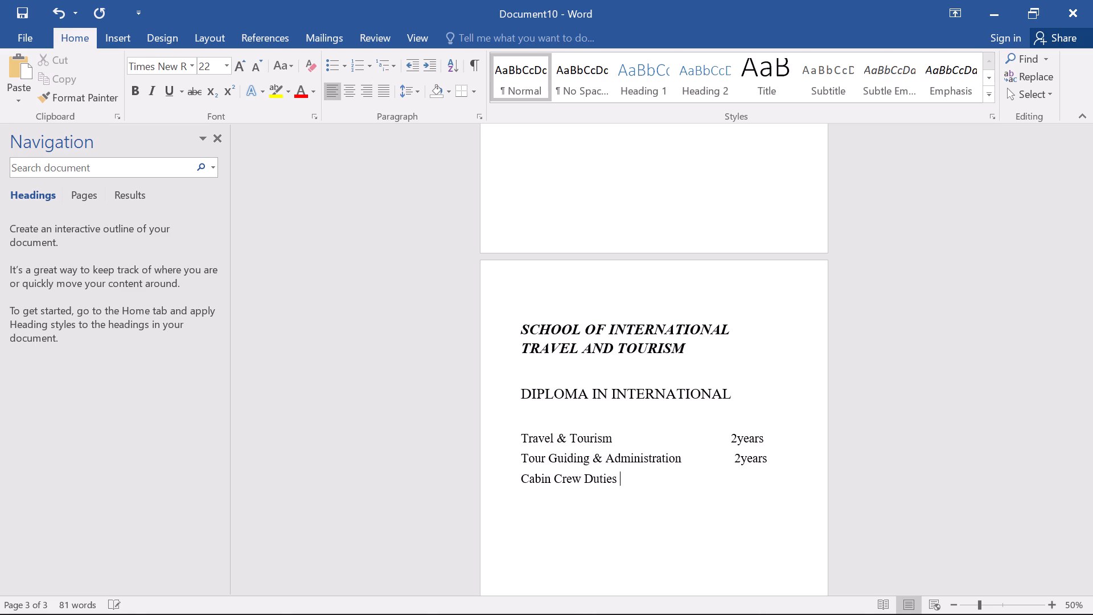
{"action": "key", "text": "space"}
{"action": "key", "text": "space"}
{"action": "key", "text": "2"}
{"action": "type", "text": "years"}
{"action": "key", "text": "Return"}
Begin the next course entry below "Cabin Crew Duties" with the word "Airline".
{"action": "key", "text": "i"}
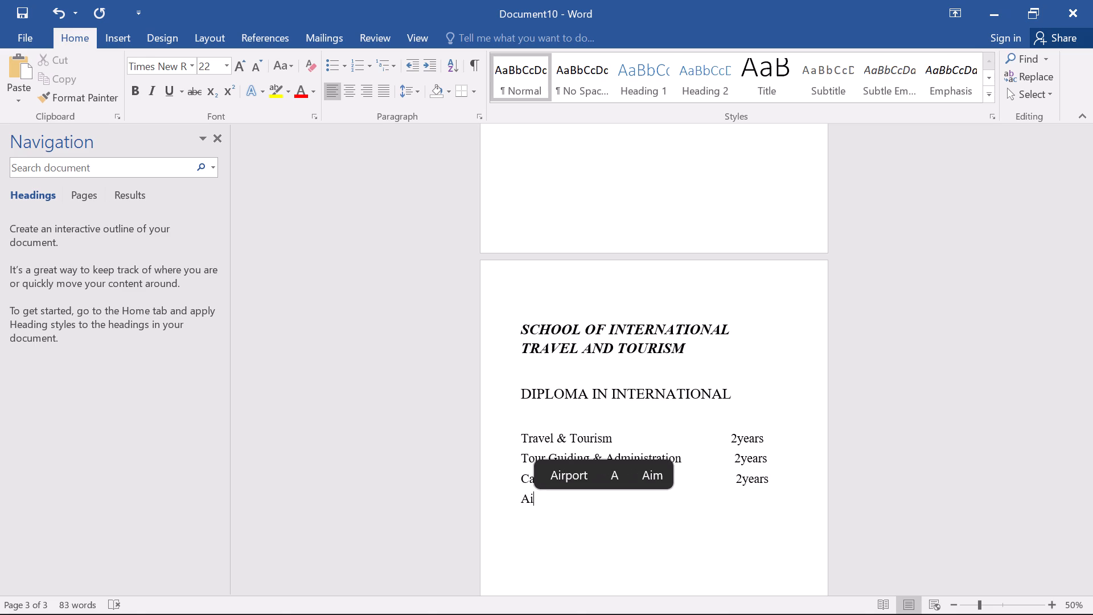
{"action": "type", "text": "rline"}
{"action": "key", "text": "space"}
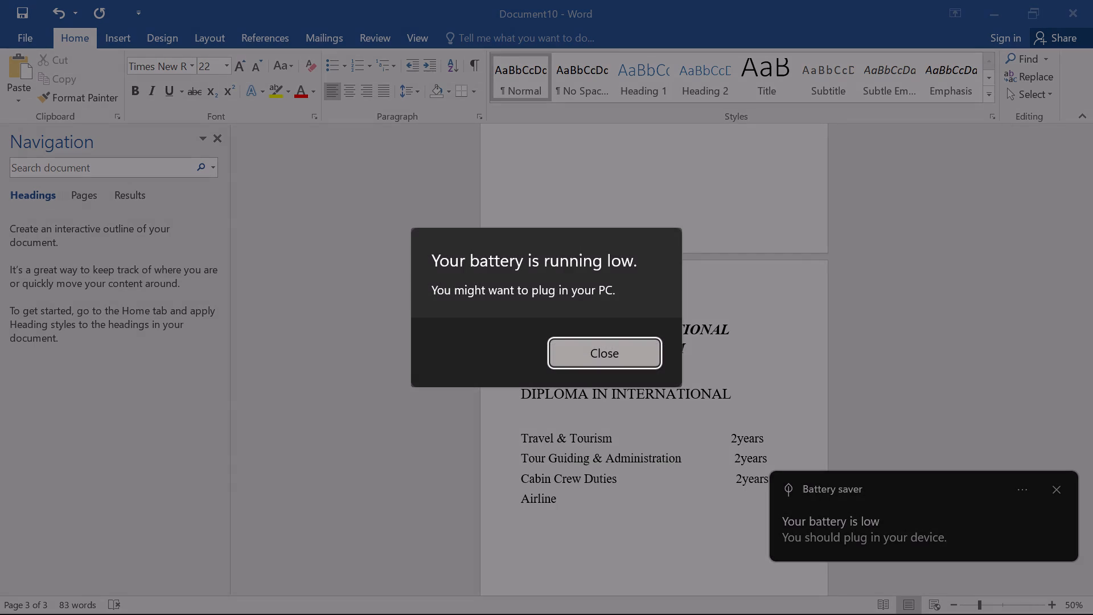
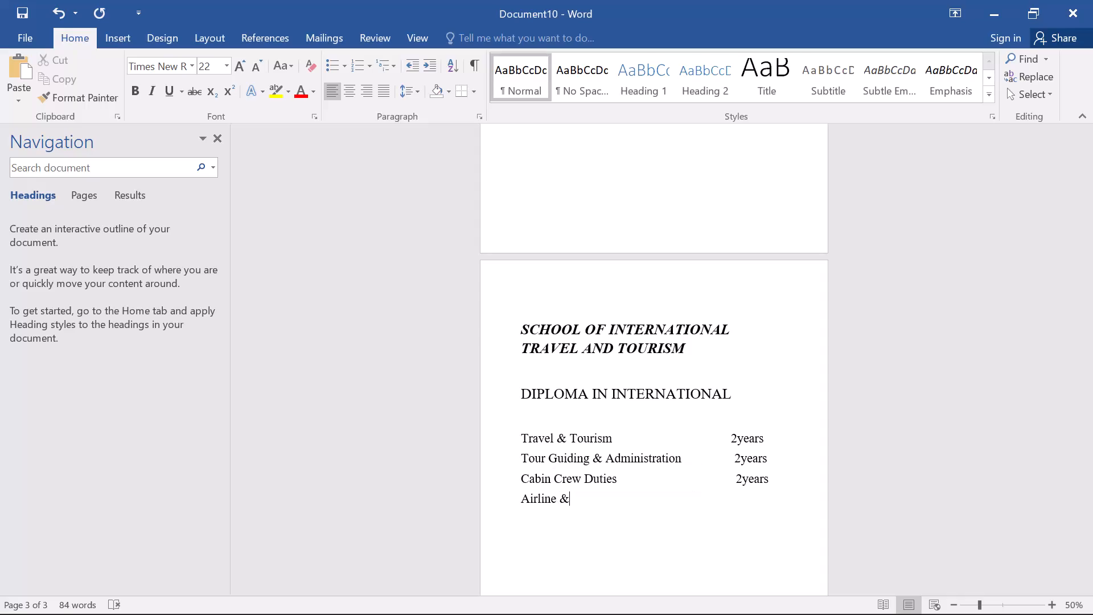
Remove the "&" after "Airline", complete the course name as "Airline Business Development", and start a new line.
{"action": "key", "text": "space"}
{"action": "key", "text": "BackSpace"}
{"action": "key", "text": "BackSpace"}
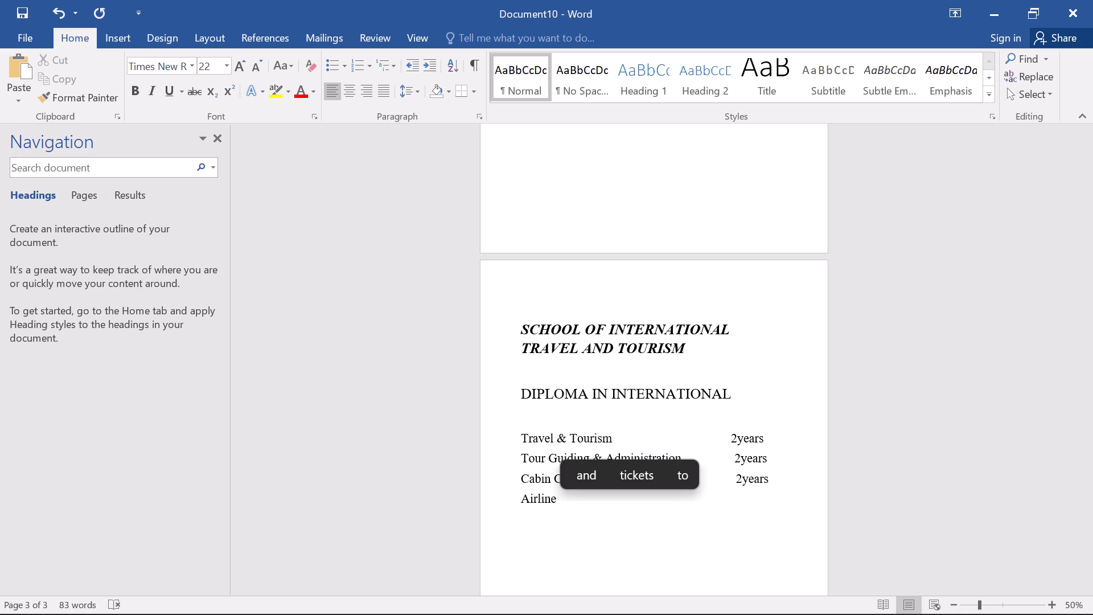
{"action": "type", "text": "usines"}
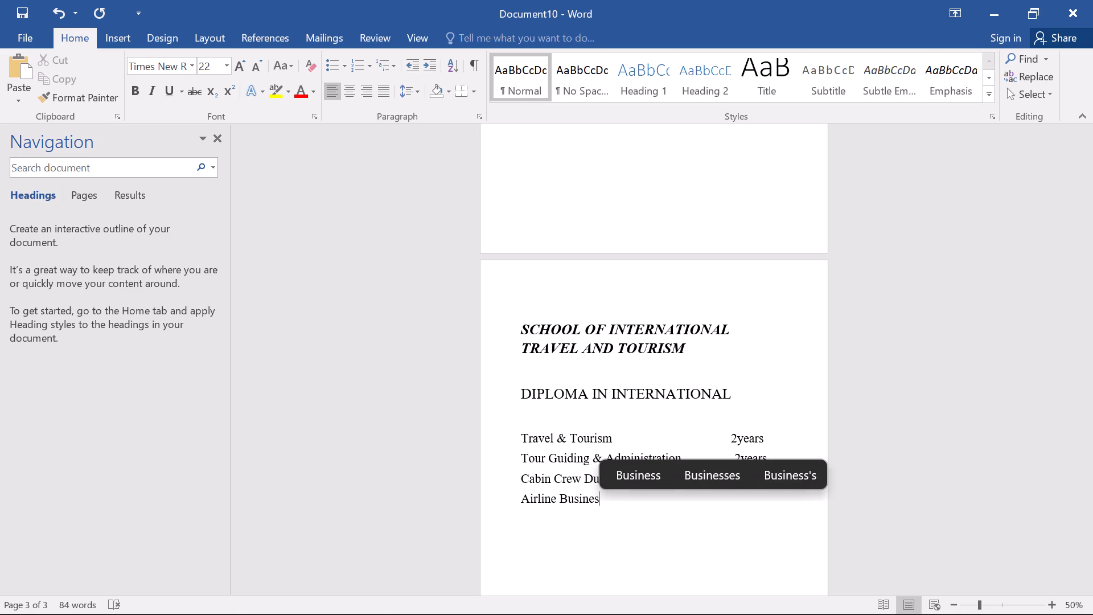
{"action": "key", "text": "s"}
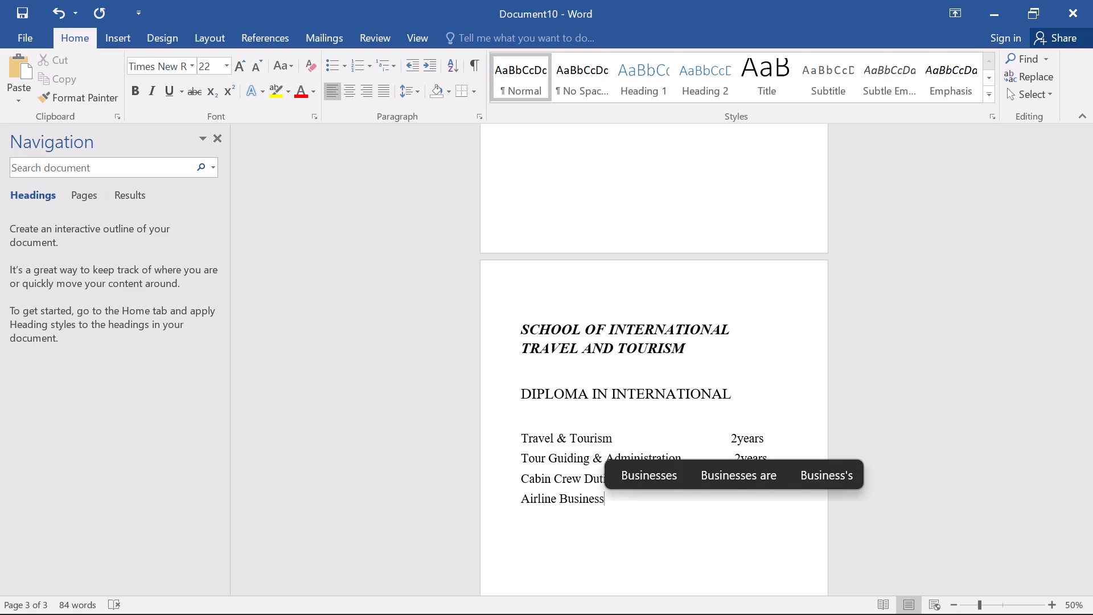
{"action": "key", "text": "space"}
{"action": "type", "text": "velopment"}
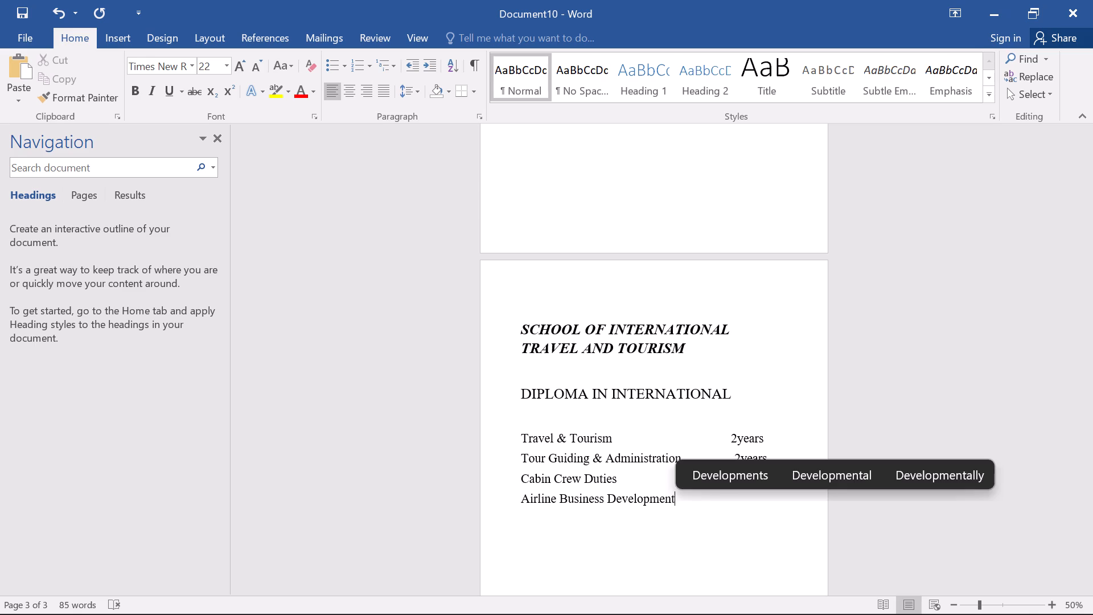
{"action": "key", "text": "Return"}
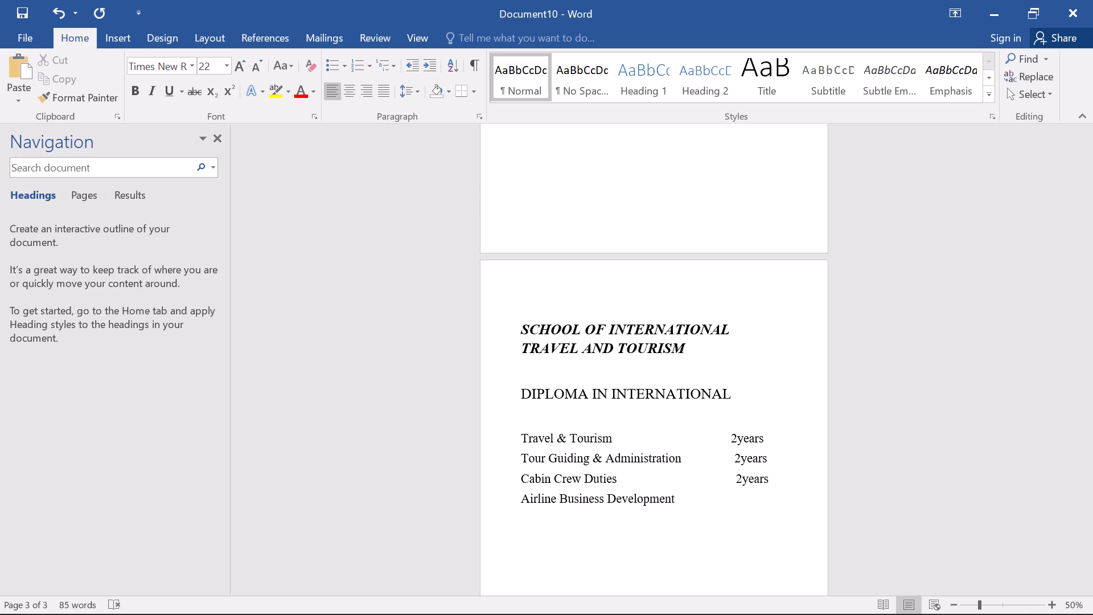
Enter the course "Tour Operations" below "Airline Business Development" and start a new line.
{"action": "type", "text": "our"}
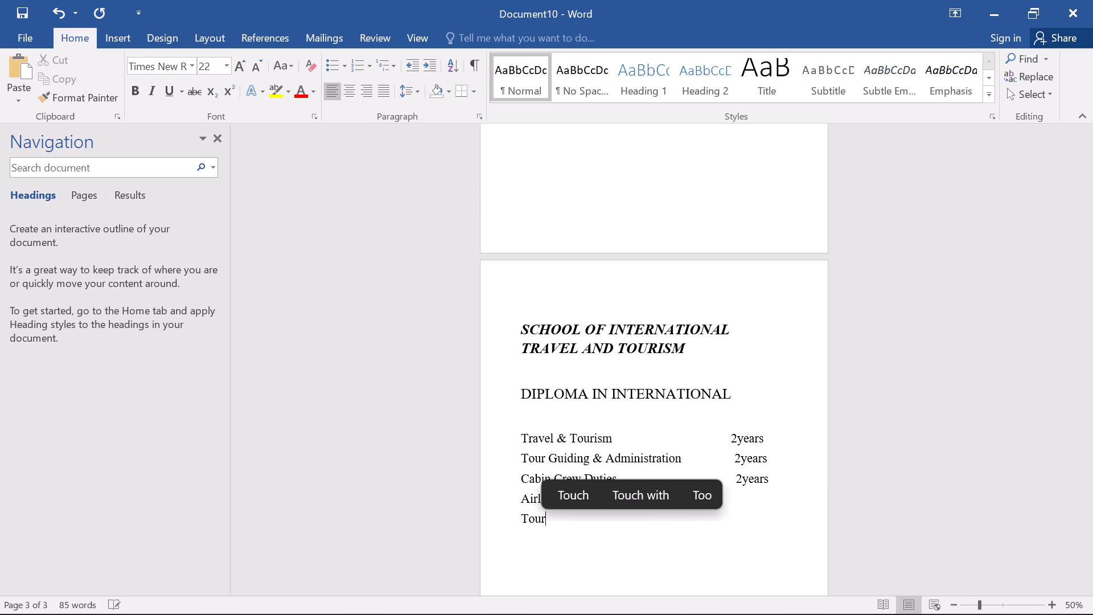
{"action": "key", "text": "space"}
{"action": "type", "text": "perations"}
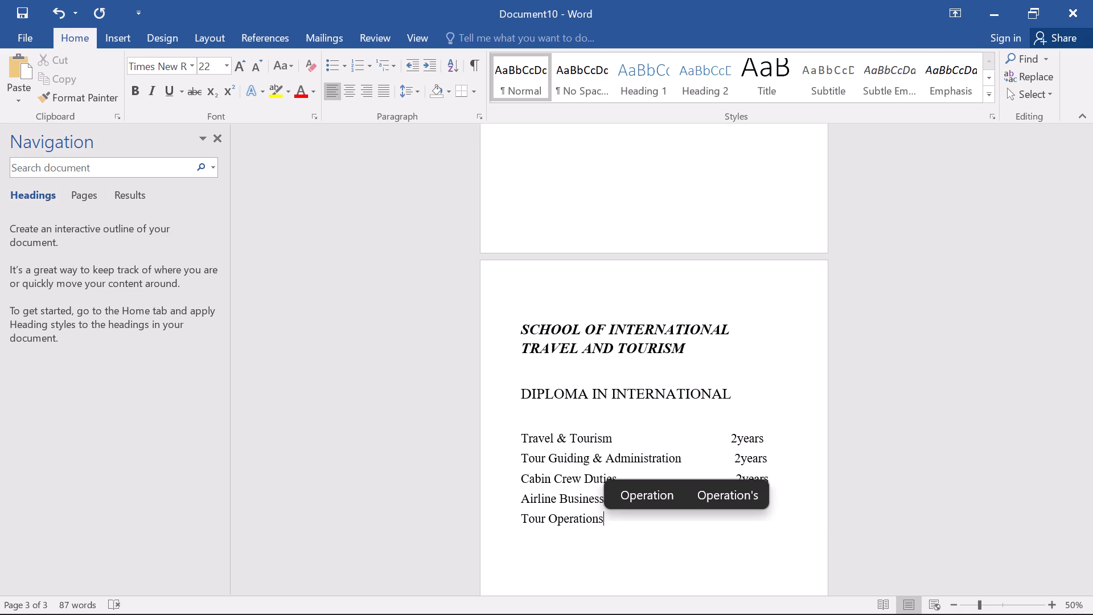
{"action": "key", "text": "Return"}
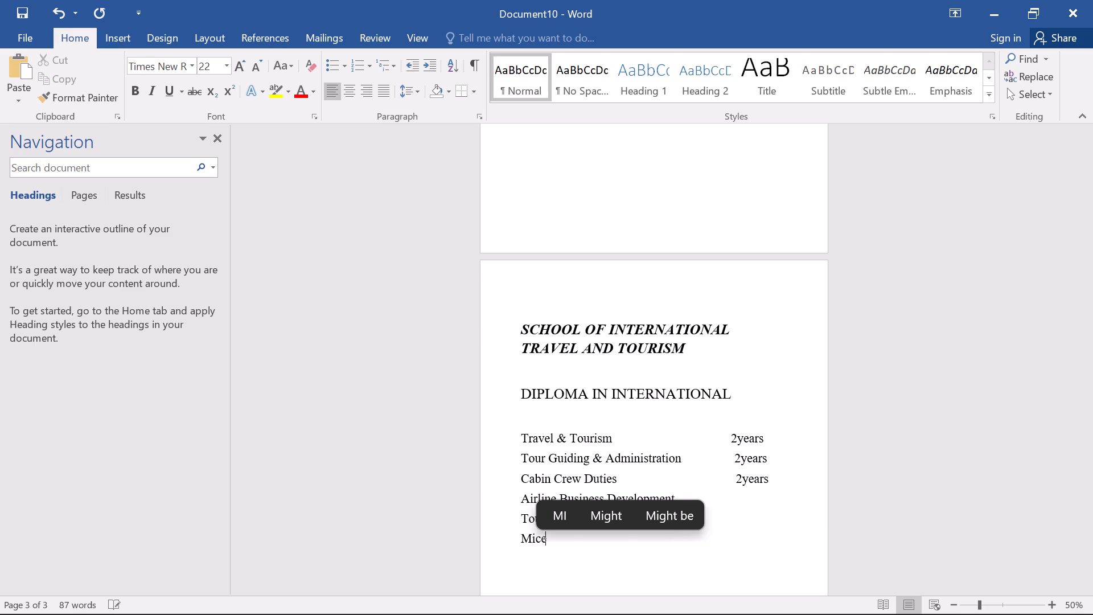
Enter the course "Mice & Sales" with the duration "2years" spaced roughly under the durations above, and start a new line.
{"action": "type", "text": "&"}
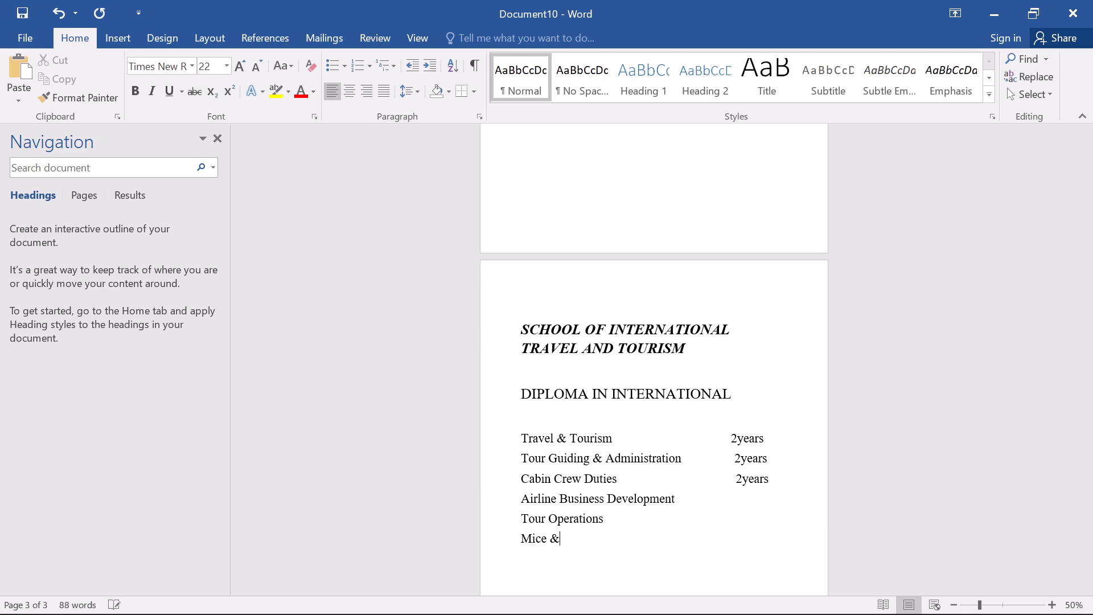
{"action": "key", "text": "space"}
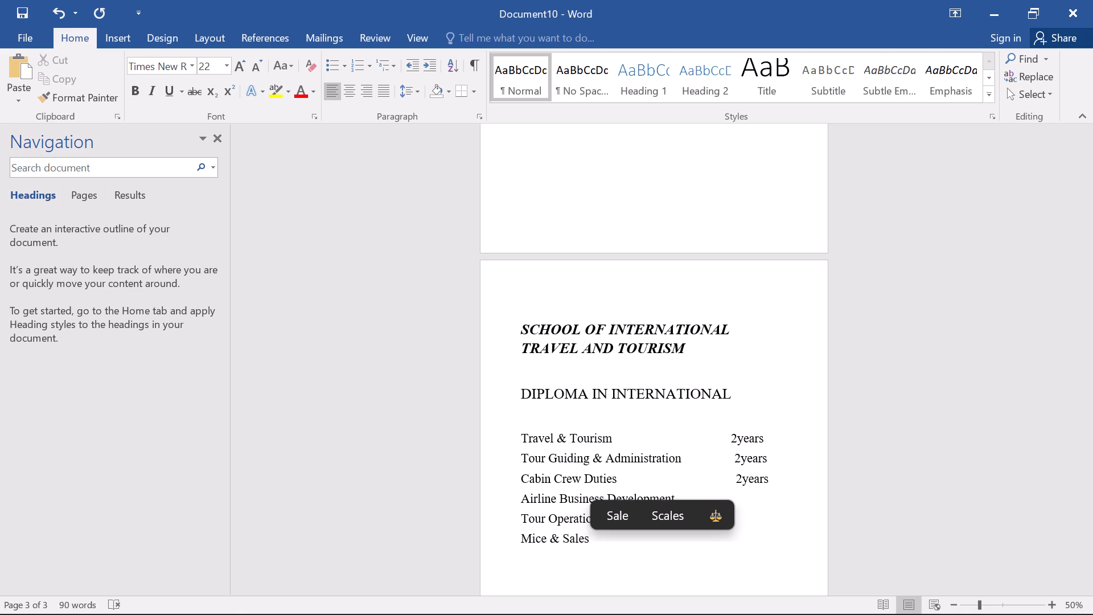
{"action": "scroll", "coordinate": [806, 440], "scroll_direction": "down", "scroll_amount": 5}
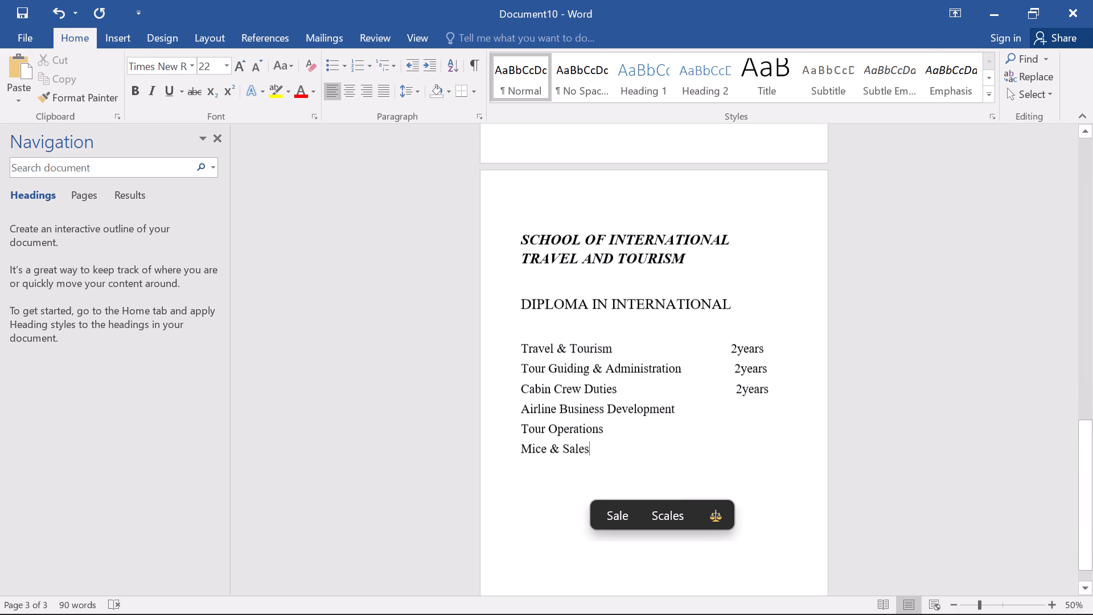
{"action": "key", "text": "space"}
{"action": "key", "text": "space"}
{"action": "key", "text": "space"}
{"action": "key", "text": "space"}
{"action": "key", "text": "space"}
{"action": "key", "text": "space"}
{"action": "key", "text": "space"}
{"action": "key", "text": "space"}
{"action": "key", "text": "space"}
{"action": "key", "text": "space"}
{"action": "key", "text": "space"}
{"action": "key", "text": "space"}
{"action": "key", "text": "space"}
{"action": "key", "text": "space"}
{"action": "key", "text": "space"}
{"action": "key", "text": "space"}
{"action": "key", "text": "space"}
{"action": "key", "text": "space"}
{"action": "key", "text": "space"}
{"action": "key", "text": "space"}
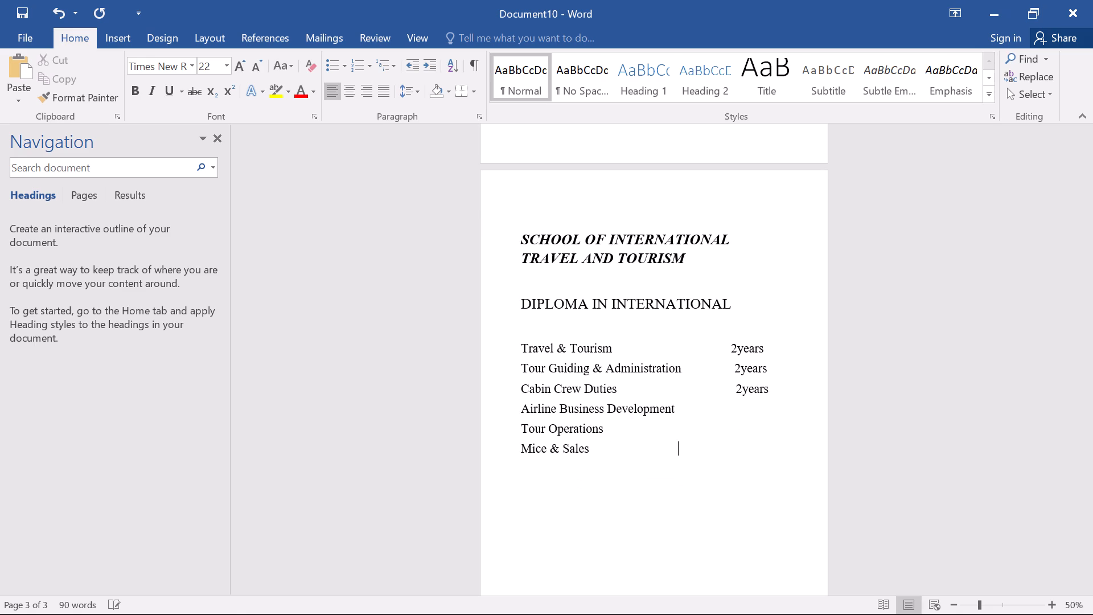
{"action": "key", "text": "space"}
{"action": "key", "text": "space"}
{"action": "key", "text": "2"}
{"action": "type", "text": "years"}
{"action": "key", "text": "Return"}
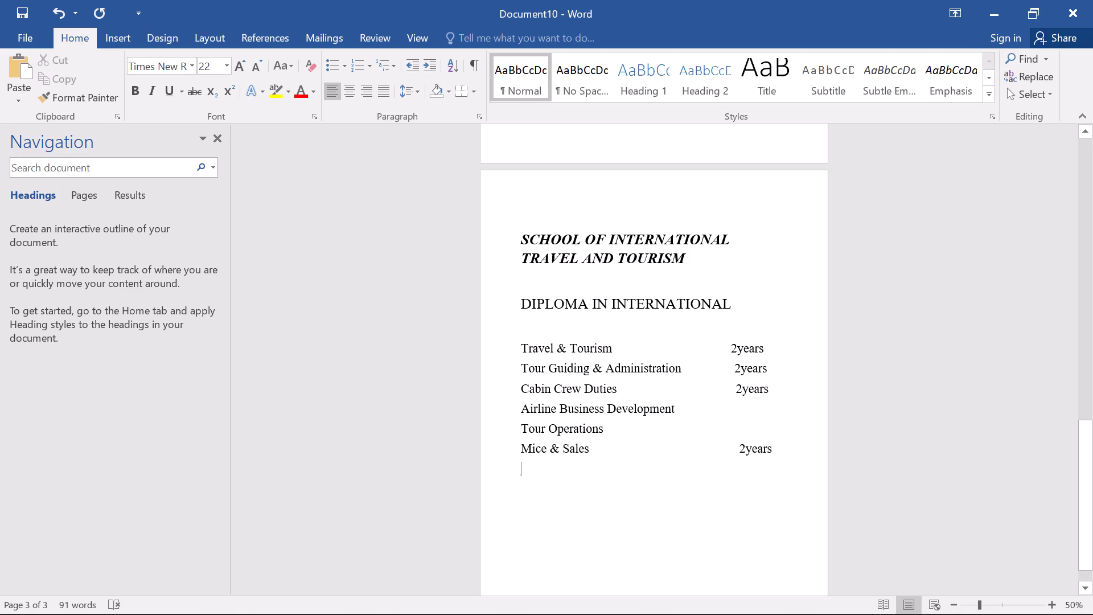
Add blank lines below "Mice & Sales" until the insertion point reaches the top of a new fourth page.
{"action": "scroll", "coordinate": [644, 329], "scroll_direction": "down", "scroll_amount": 4}
{"action": "key", "text": "Return"}
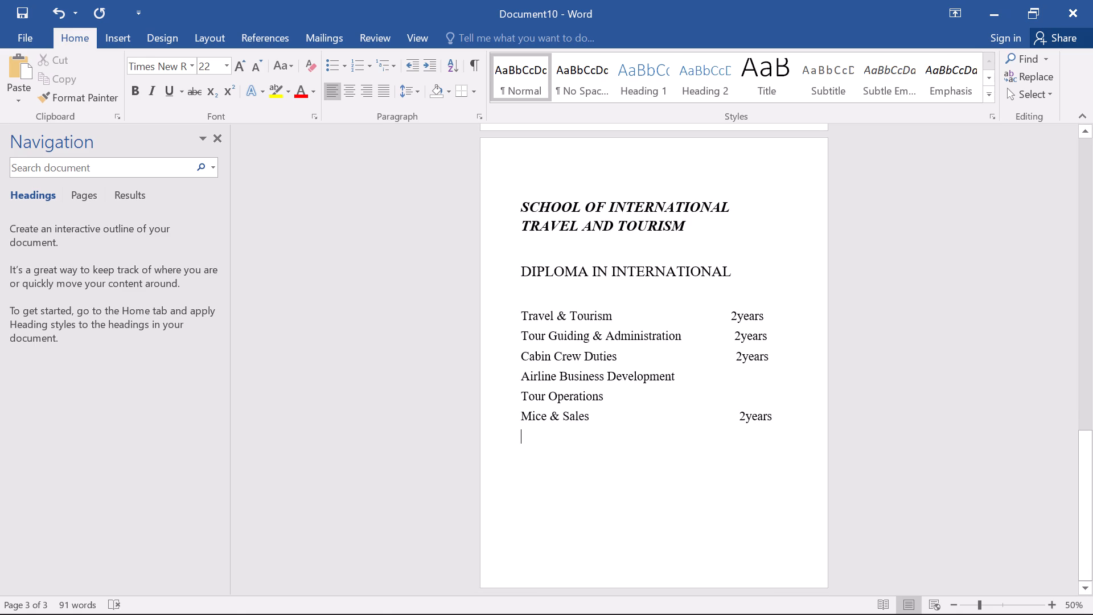
{"action": "key", "text": "Return"}
{"action": "key", "text": "Return"}
{"action": "key", "text": "Return"}
{"action": "key", "text": "Return"}
{"action": "key", "text": "Return"}
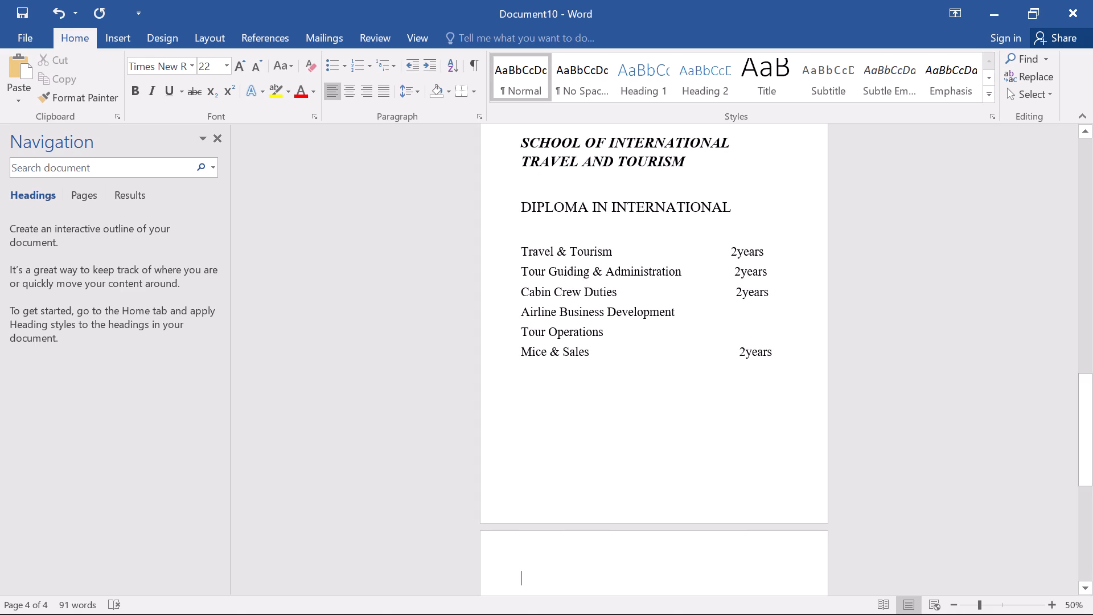
Set the font size to 28 for the text at the start of the fourth page.
{"action": "left_click", "coordinate": [228, 68]}
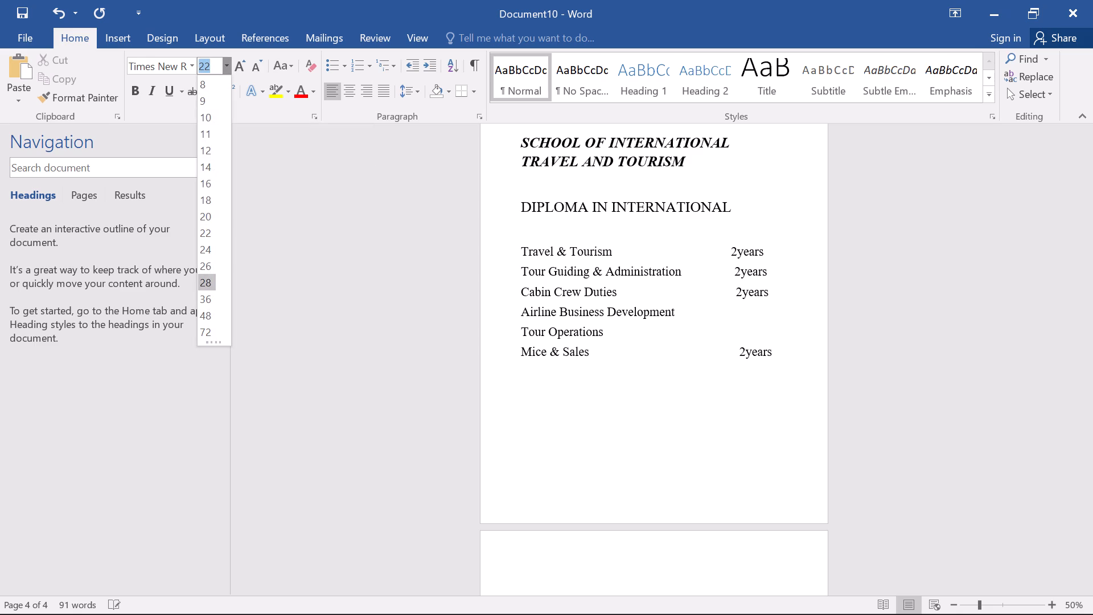
{"action": "left_click", "coordinate": [215, 286]}
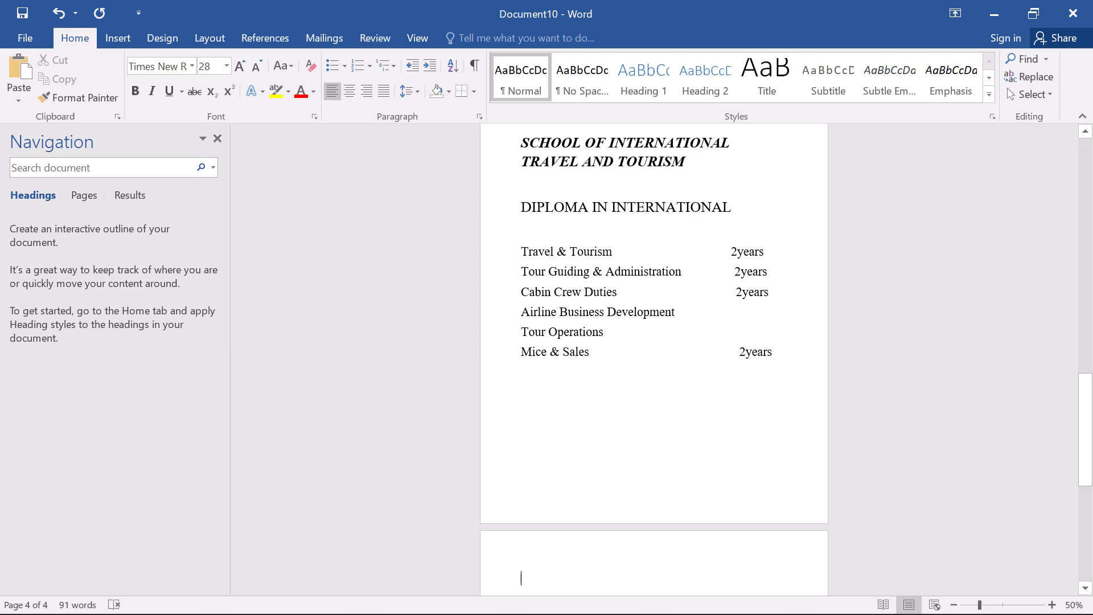
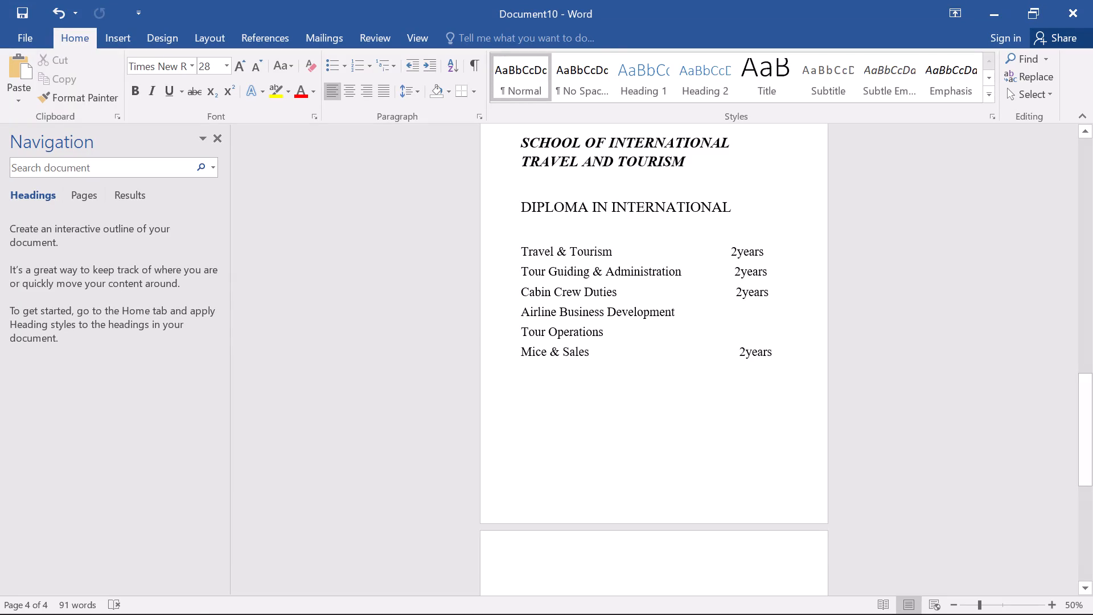
Add the duration "2years" to the "Tour Operations" line, spaced to sit roughly under the durations above.
{"action": "left_click", "coordinate": [728, 333]}
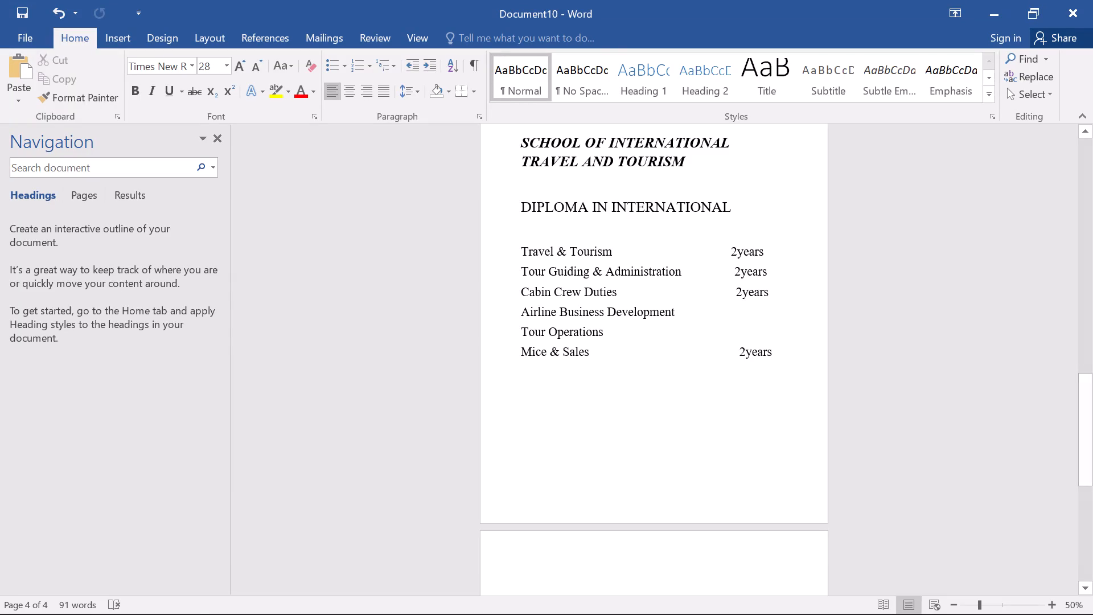
{"action": "left_click", "coordinate": [728, 333]}
{"action": "key", "text": "space"}
{"action": "key", "text": "space"}
{"action": "key", "text": "space"}
{"action": "key", "text": "space"}
{"action": "key", "text": "space"}
{"action": "key", "text": "space"}
{"action": "key", "text": "space"}
{"action": "key", "text": "space"}
{"action": "key", "text": "space"}
{"action": "key", "text": "space"}
{"action": "key", "text": "space"}
{"action": "key", "text": "space"}
{"action": "key", "text": "space"}
{"action": "key", "text": "space"}
{"action": "key", "text": "space"}
{"action": "key", "text": "space"}
{"action": "key", "text": "space"}
{"action": "key", "text": "space"}
{"action": "key", "text": "space"}
{"action": "key", "text": "space"}
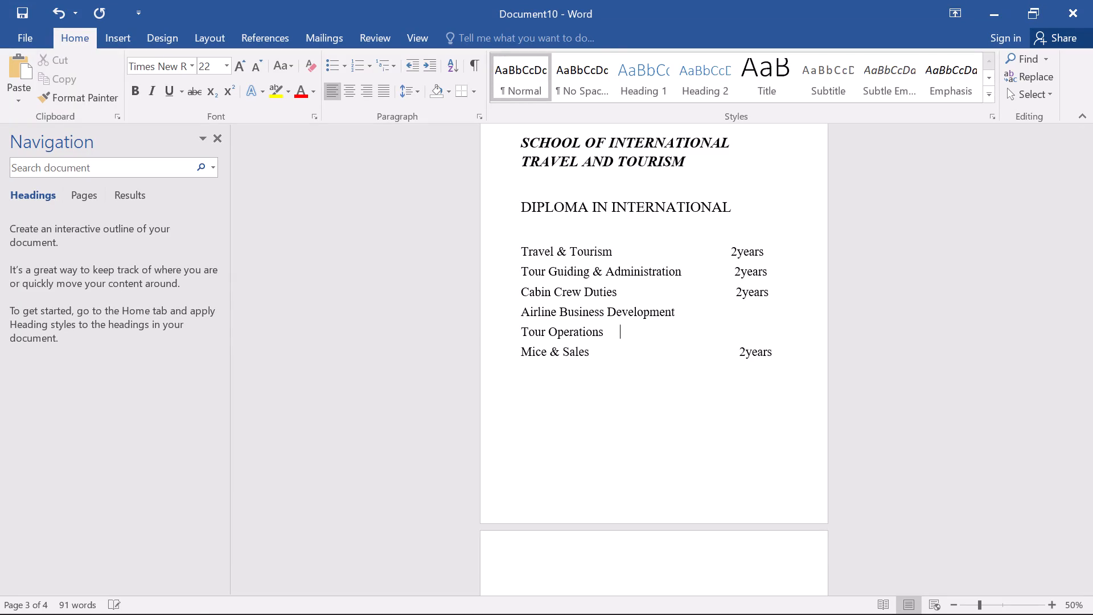
{"action": "key", "text": "space"}
{"action": "key", "text": "space"}
{"action": "key", "text": "space"}
{"action": "key", "text": "space"}
{"action": "key", "text": "space"}
{"action": "key", "text": "space"}
{"action": "key", "text": "space"}
{"action": "key", "text": "space"}
{"action": "key", "text": "2"}
{"action": "type", "text": "years"}
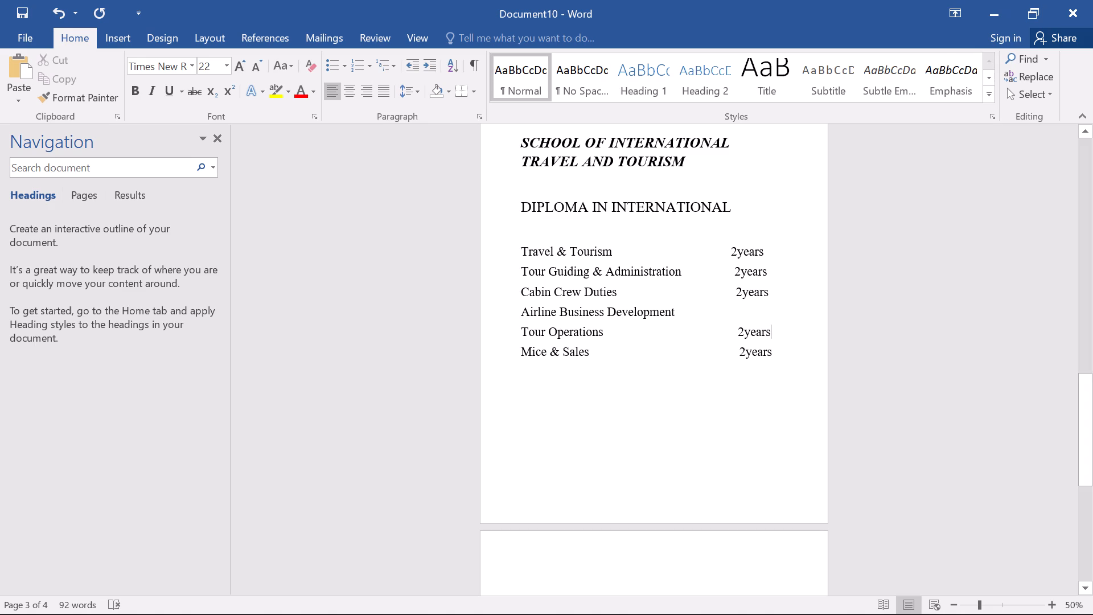
Add the duration "2years" to the "Airline Business Development" line, spaced to line up with the other durations.
{"action": "left_click", "coordinate": [742, 314]}
{"action": "key", "text": "space"}
{"action": "key", "text": "space"}
{"action": "key", "text": "space"}
{"action": "key", "text": "space"}
{"action": "key", "text": "space"}
{"action": "key", "text": "space"}
{"action": "key", "text": "space"}
{"action": "key", "text": "space"}
{"action": "key", "text": "space"}
{"action": "key", "text": "space"}
{"action": "key", "text": "space"}
{"action": "key", "text": "space"}
{"action": "key", "text": "space"}
{"action": "key", "text": "space"}
{"action": "key", "text": "space"}
{"action": "key", "text": "space"}
{"action": "key", "text": "space"}
{"action": "key", "text": "space"}
{"action": "key", "text": "space"}
{"action": "key", "text": "space"}
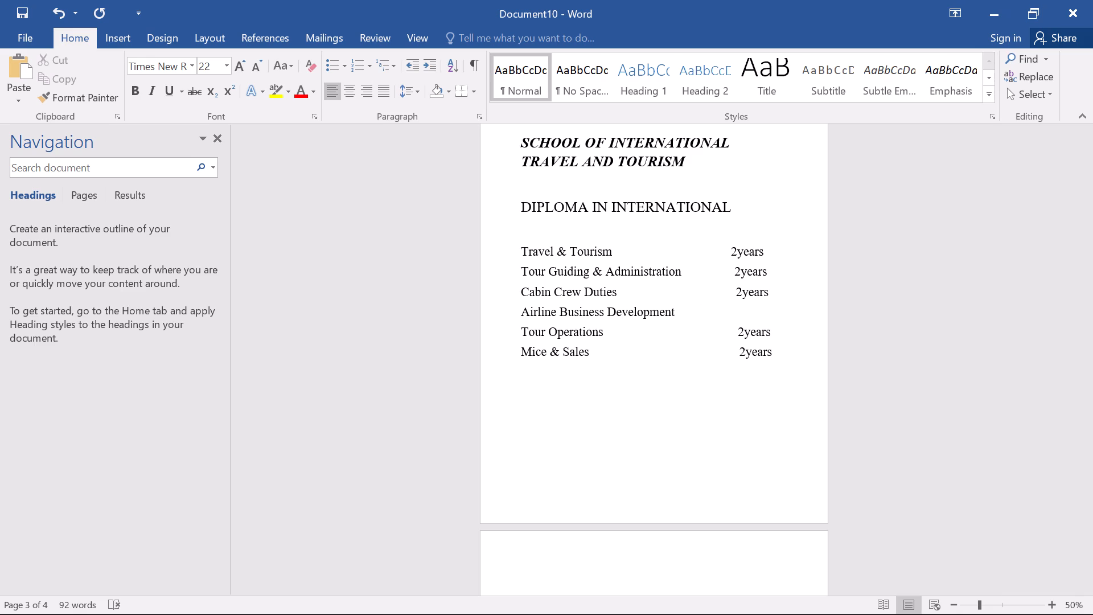
{"action": "key", "text": "2"}
{"action": "type", "text": "years"}
Delete the blank lines leading to the fourth page and insert fresh ones until the insertion point is back at that page's top.
{"action": "scroll", "coordinate": [731, 319], "scroll_direction": "down", "scroll_amount": 2}
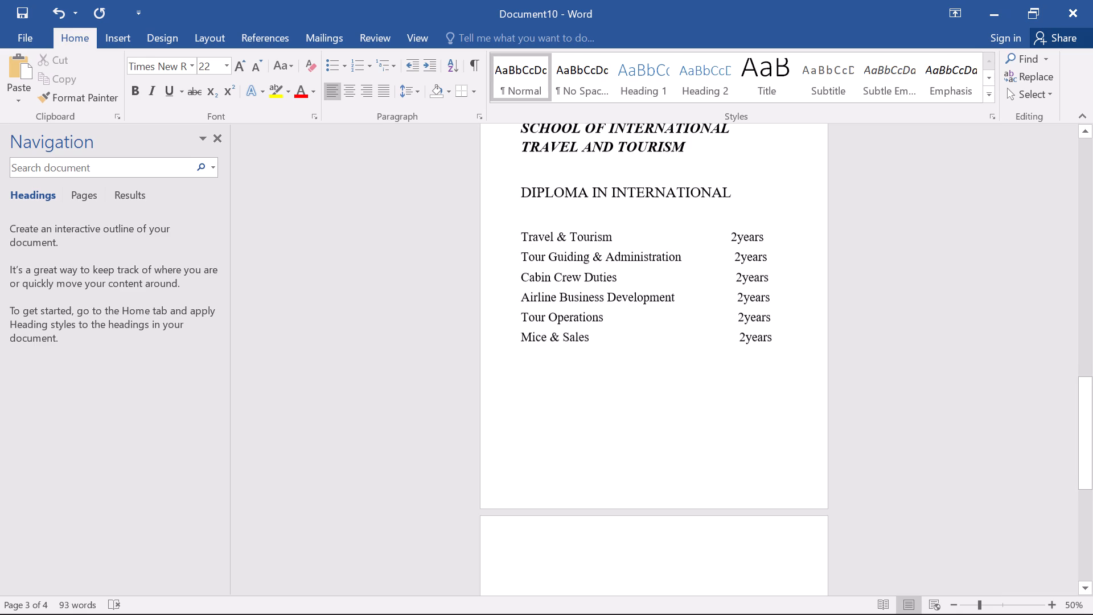
{"action": "scroll", "coordinate": [731, 319], "scroll_direction": "down", "scroll_amount": 1}
{"action": "left_click", "coordinate": [553, 560]}
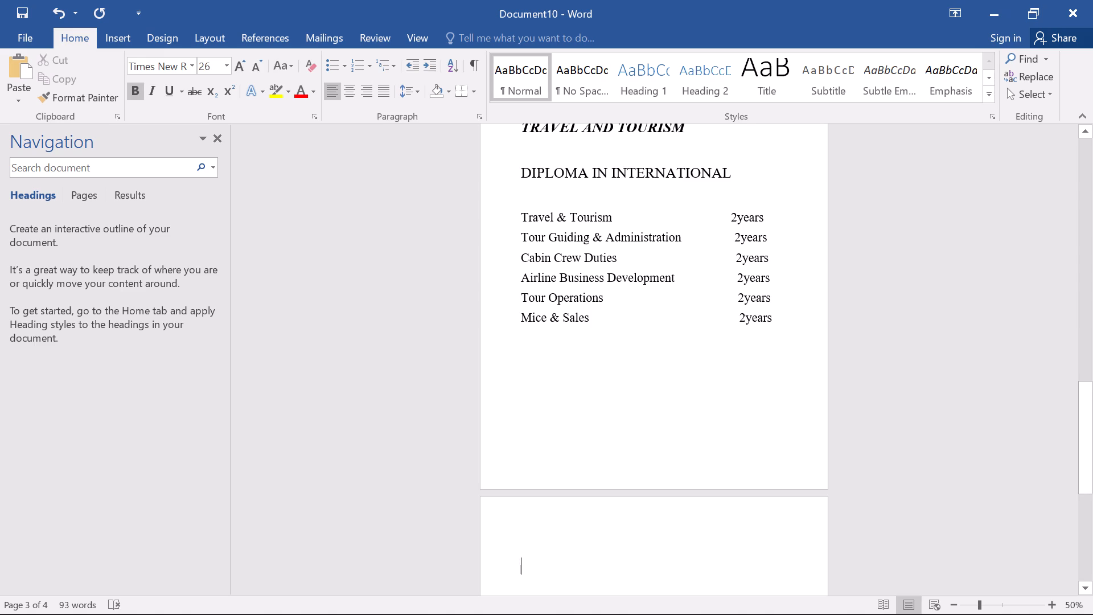
{"action": "key", "text": "BackSpace"}
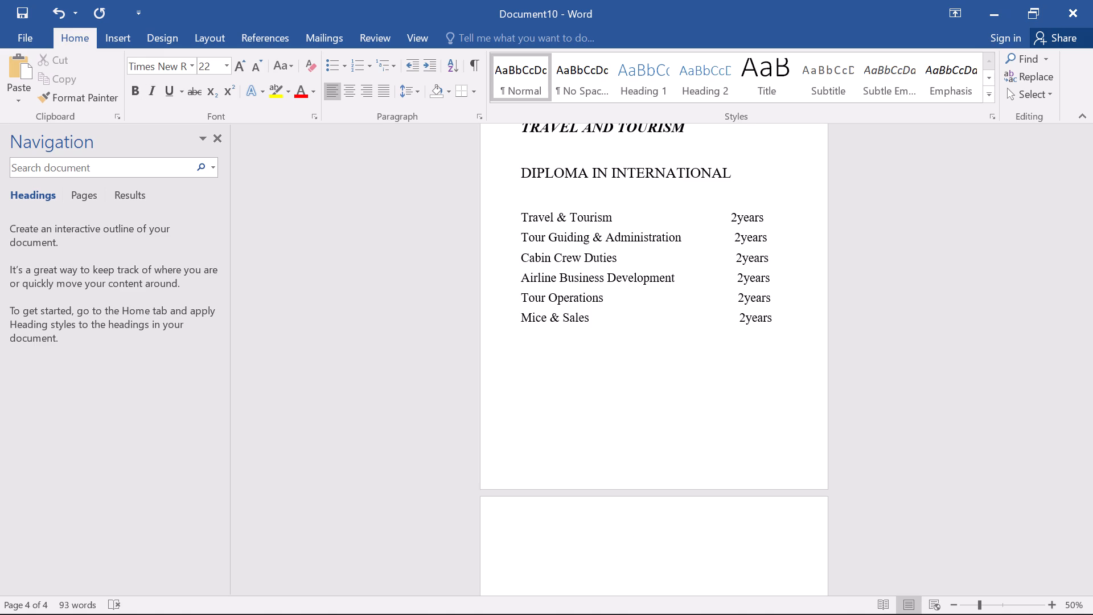
{"action": "key", "text": "BackSpace"}
{"action": "key", "text": "BackSpace"}
{"action": "key", "text": "BackSpace"}
{"action": "key", "text": "BackSpace"}
{"action": "key", "text": "BackSpace"}
{"action": "key", "text": "BackSpace"}
{"action": "key", "text": "BackSpace"}
{"action": "key", "text": "BackSpace"}
{"action": "key", "text": "BackSpace"}
{"action": "key", "text": "BackSpace"}
{"action": "key", "text": "BackSpace"}
{"action": "key", "text": "BackSpace"}
{"action": "key", "text": "BackSpace"}
{"action": "key", "text": "BackSpace"}
{"action": "key", "text": "BackSpace"}
{"action": "key", "text": "BackSpace"}
{"action": "key", "text": "BackSpace"}
{"action": "key", "text": "BackSpace"}
{"action": "key", "text": "BackSpace"}
{"action": "key", "text": "BackSpace"}
{"action": "key", "text": "BackSpace"}
{"action": "key", "text": "BackSpace"}
{"action": "key", "text": "BackSpace"}
{"action": "key", "text": "BackSpace"}
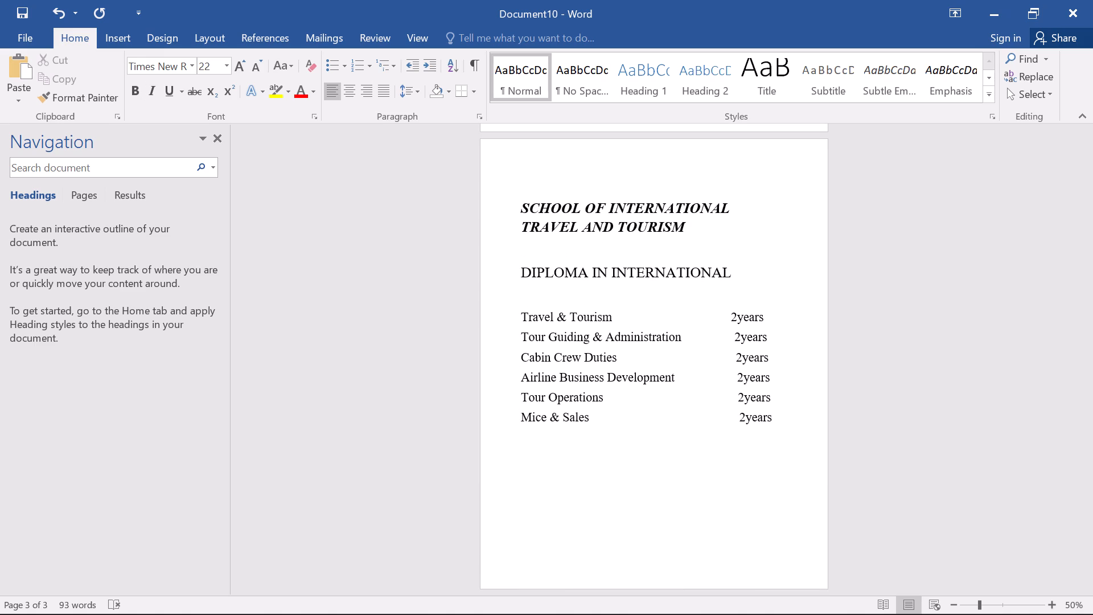
{"action": "key", "text": "Return"}
{"action": "key", "text": "Return"}
{"action": "key", "text": "Return"}
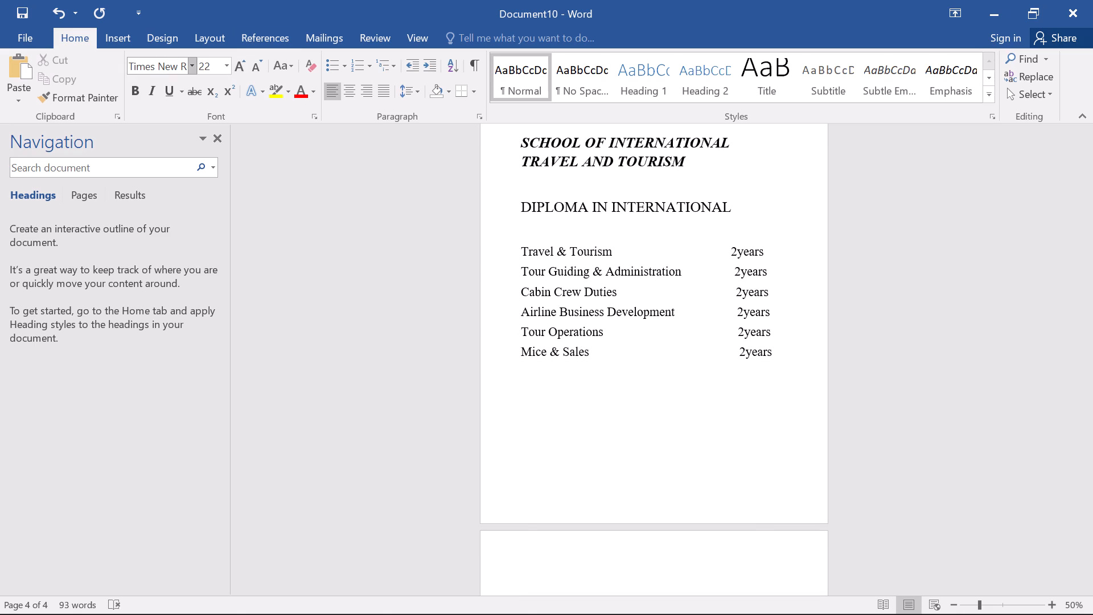
Enter the heading "SCHOOL OF INTERNATIONAL AIR CARGO MANAGEMENT" in bold italic, size 28, at the top of the fourth page, followed by a blank line.
{"action": "left_click", "coordinate": [227, 65]}
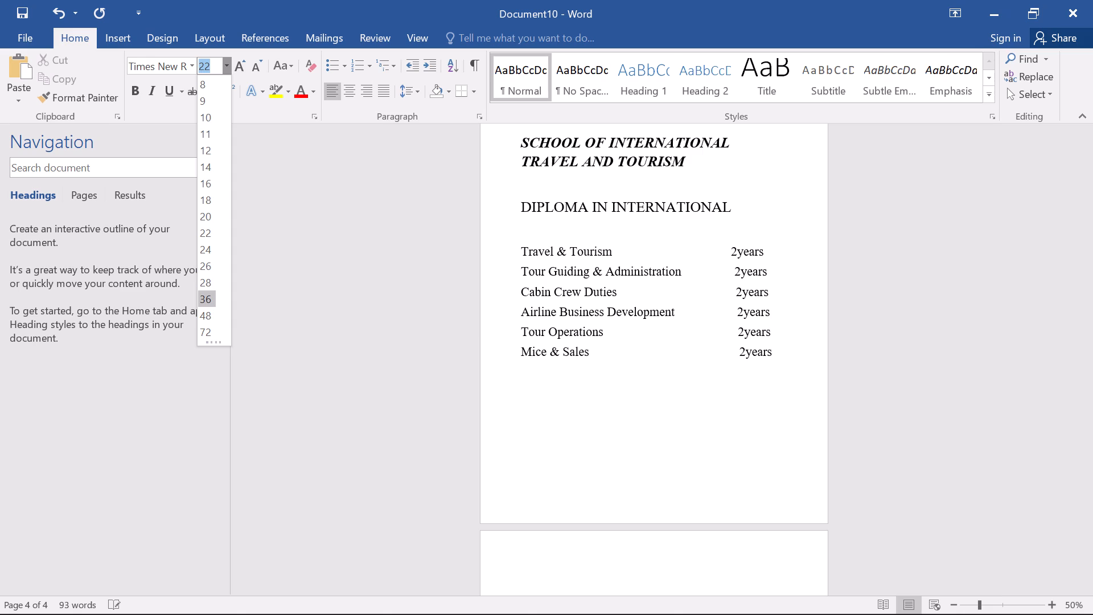
{"action": "left_click", "coordinate": [208, 281]}
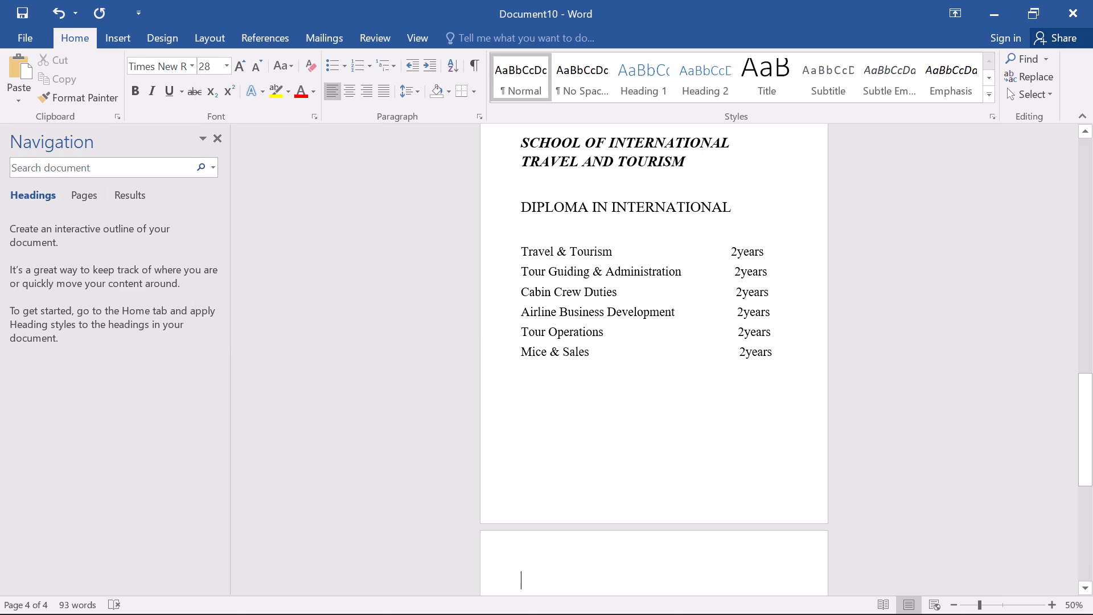
{"action": "left_click", "coordinate": [151, 92]}
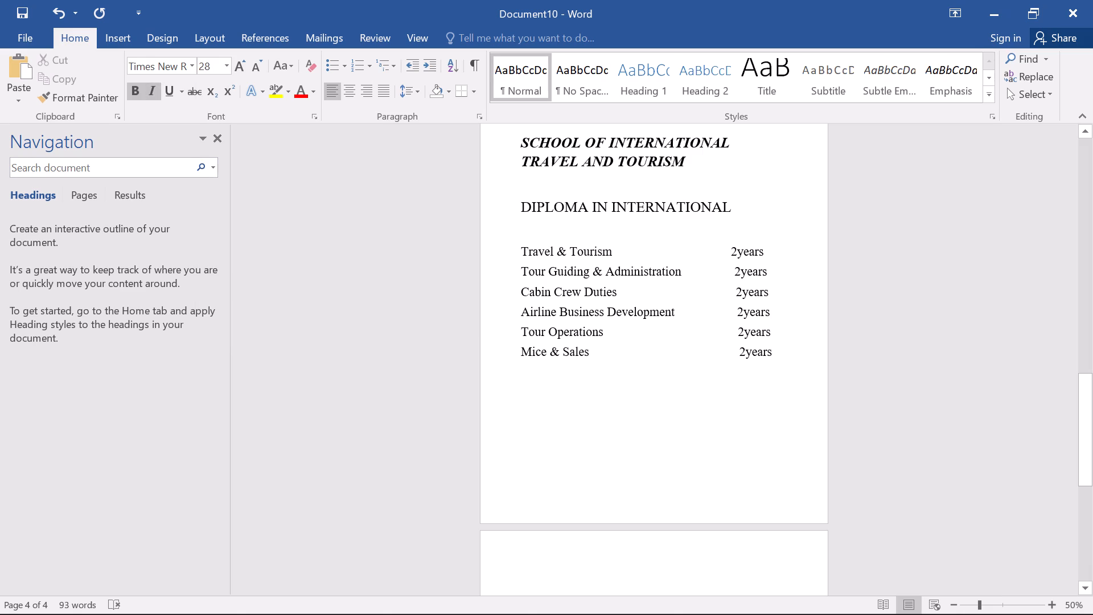
{"action": "left_click", "coordinate": [134, 88]}
{"action": "scroll", "coordinate": [603, 468], "scroll_direction": "down", "scroll_amount": 1}
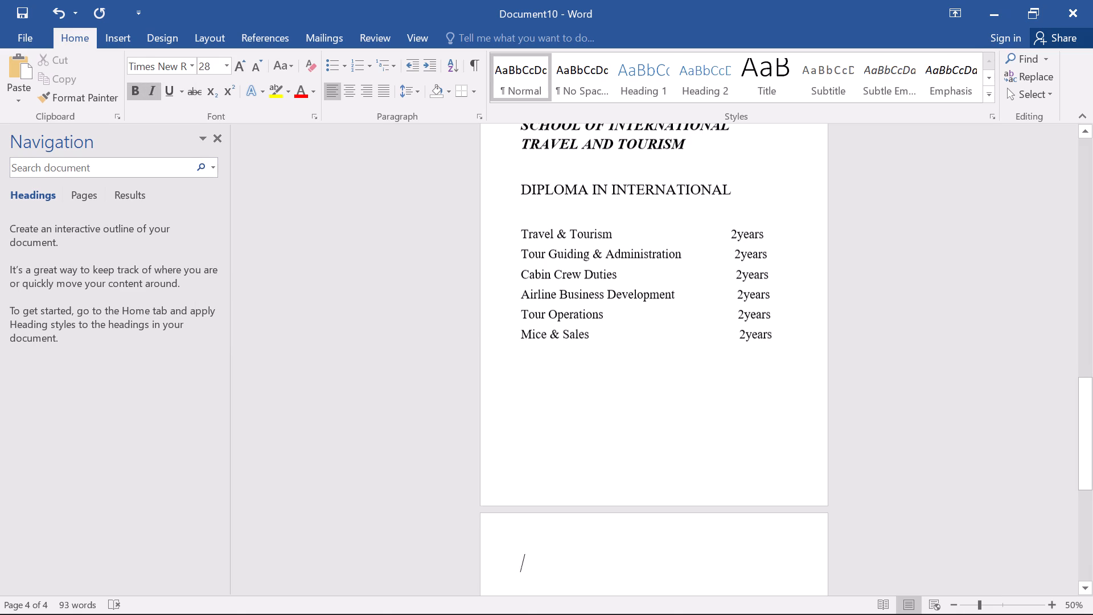
{"action": "scroll", "coordinate": [603, 468], "scroll_direction": "down", "scroll_amount": 2}
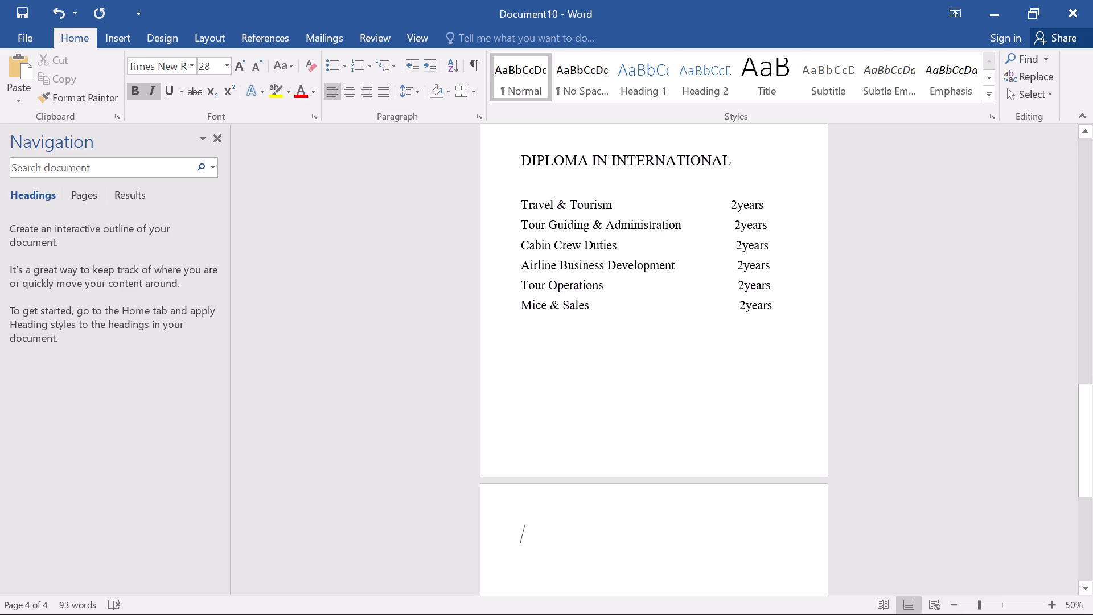
{"action": "type", "text": "SC"}
{"action": "key", "text": "h"}
{"action": "type", "text": "OOL"}
{"action": "key", "text": "space"}
{"action": "type", "text": "OF"}
{"action": "key", "text": "space"}
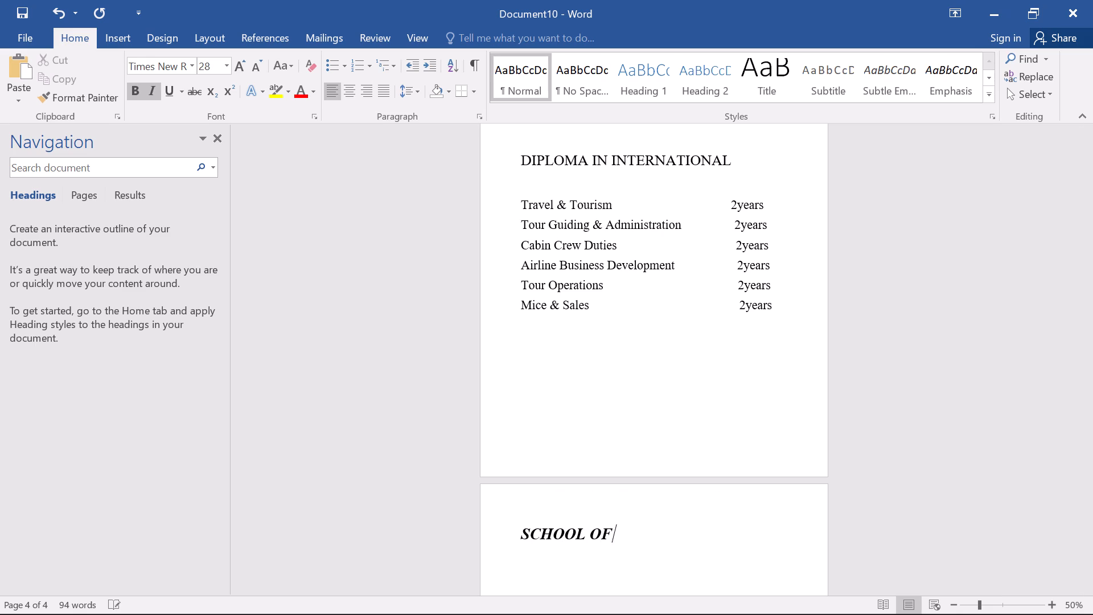
{"action": "type", "text": "INTERNATIONAL"}
{"action": "key", "text": "space"}
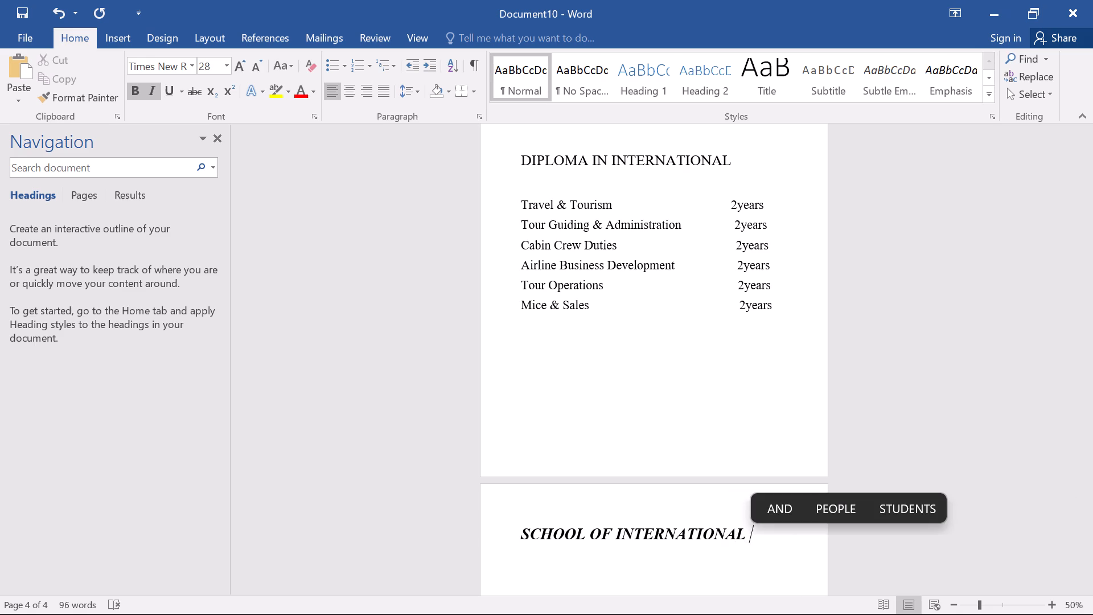
{"action": "type", "text": "AIR CARG"}
{"action": "type", "text": "O"}
{"action": "key", "text": "space"}
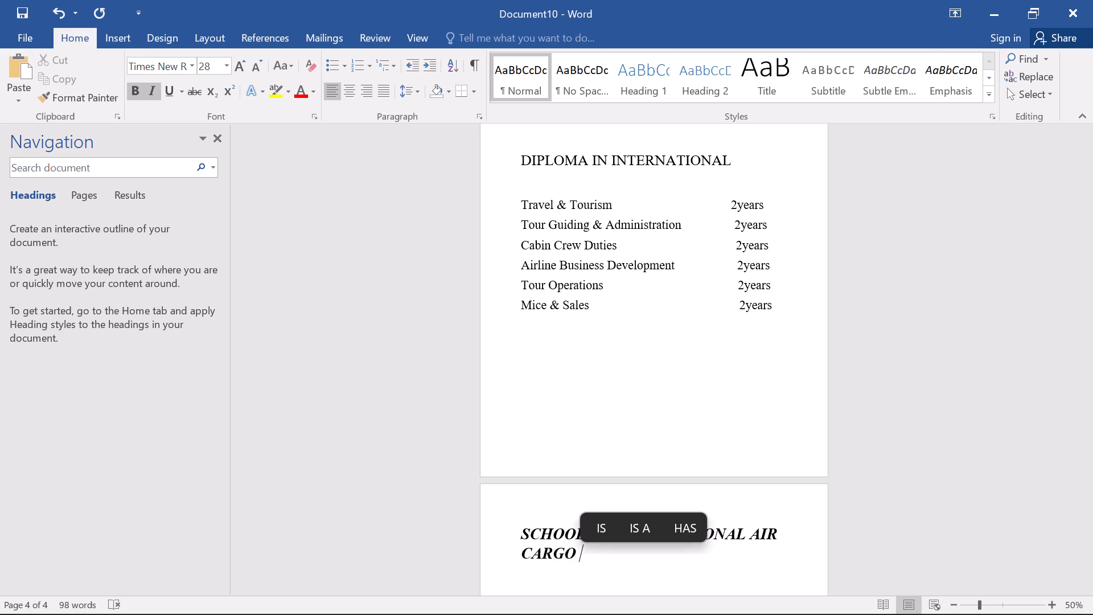
{"action": "type", "text": "MANAGE"}
{"action": "type", "text": "MENT"}
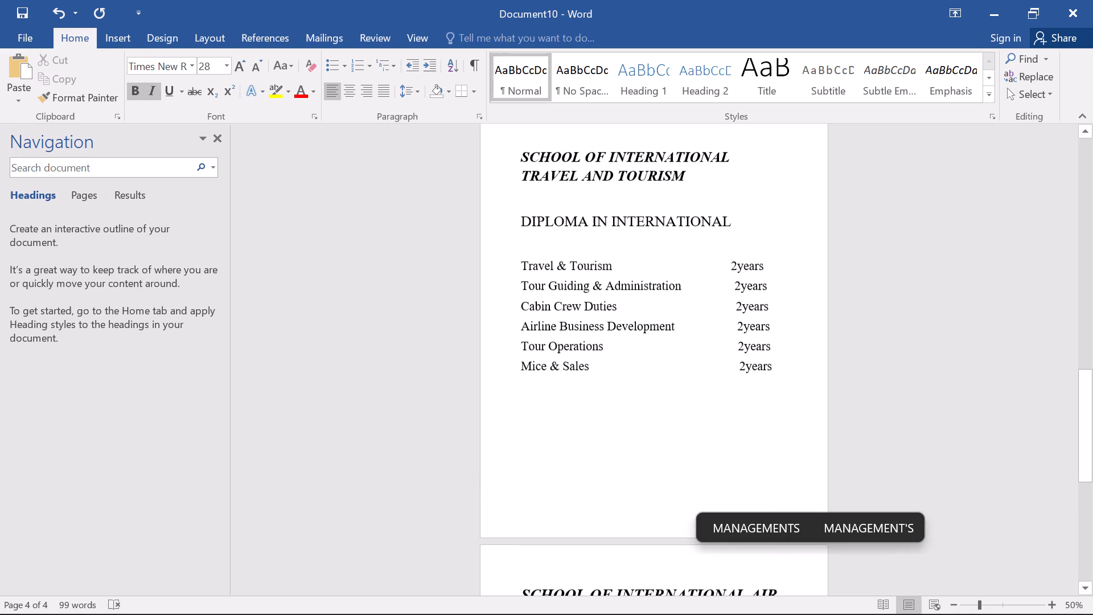
{"action": "scroll", "coordinate": [574, 293], "scroll_direction": "up", "scroll_amount": 1}
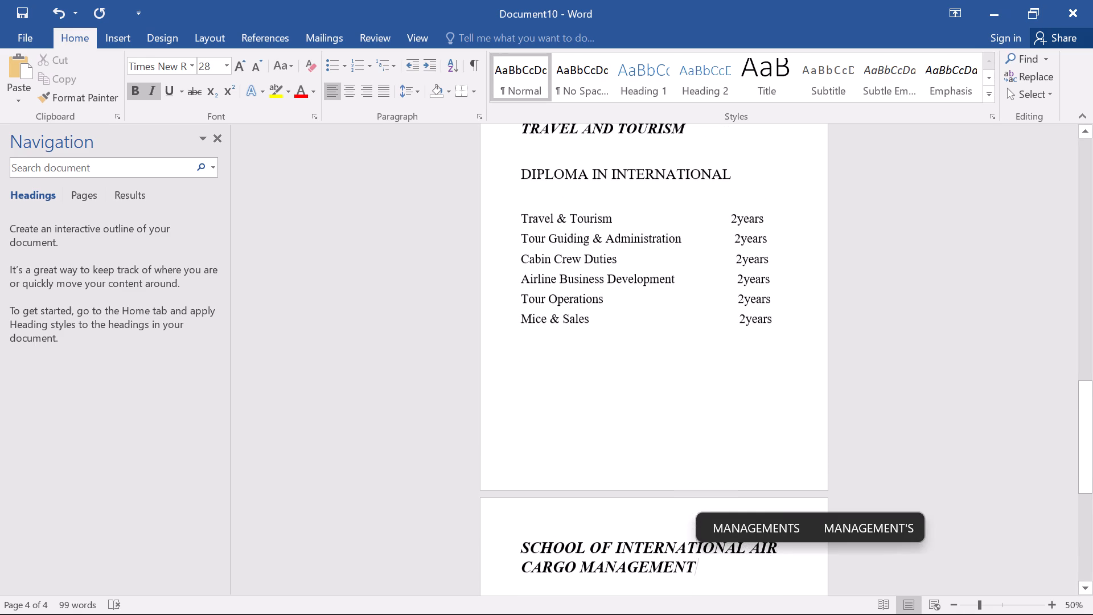
{"action": "scroll", "coordinate": [574, 293], "scroll_direction": "up", "scroll_amount": 1}
{"action": "key", "text": "Return"}
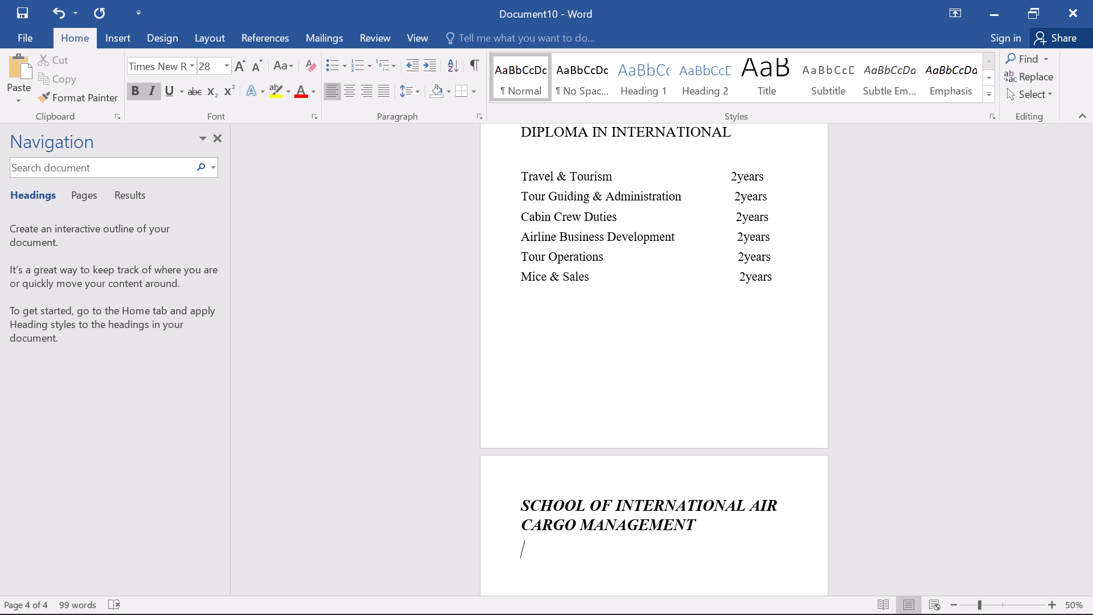
{"action": "key", "text": "Return"}
Enter "DIPLOMA IN INTERNATIONAL" without bold or italic below the air cargo management heading and start a new line.
{"action": "left_click", "coordinate": [156, 91]}
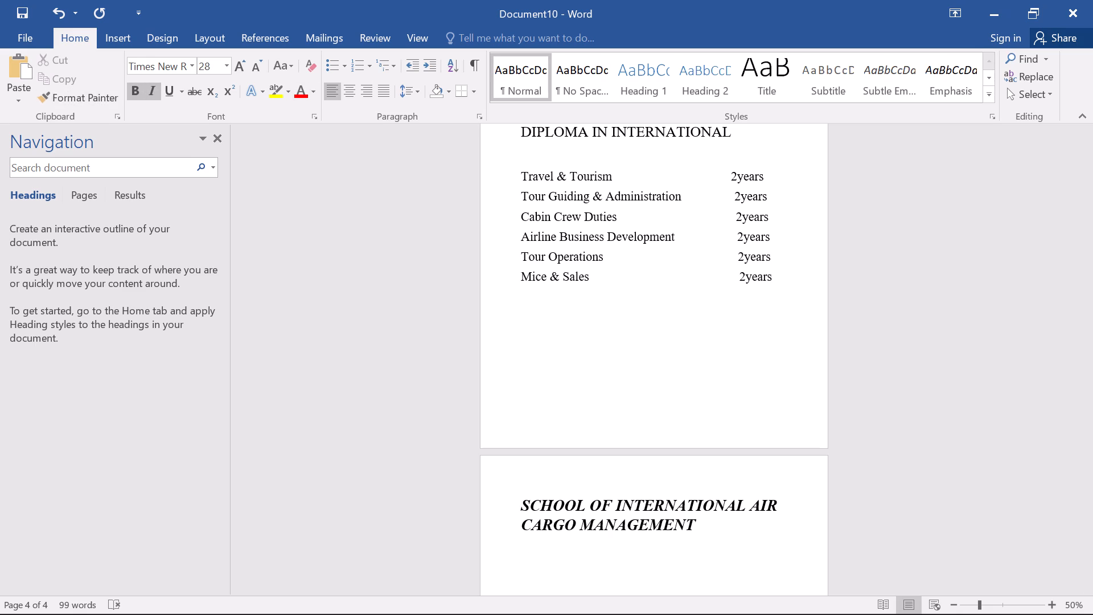
{"action": "left_click", "coordinate": [135, 88]}
{"action": "scroll", "coordinate": [384, 323], "scroll_direction": "down", "scroll_amount": 1}
{"action": "key", "text": "d"}
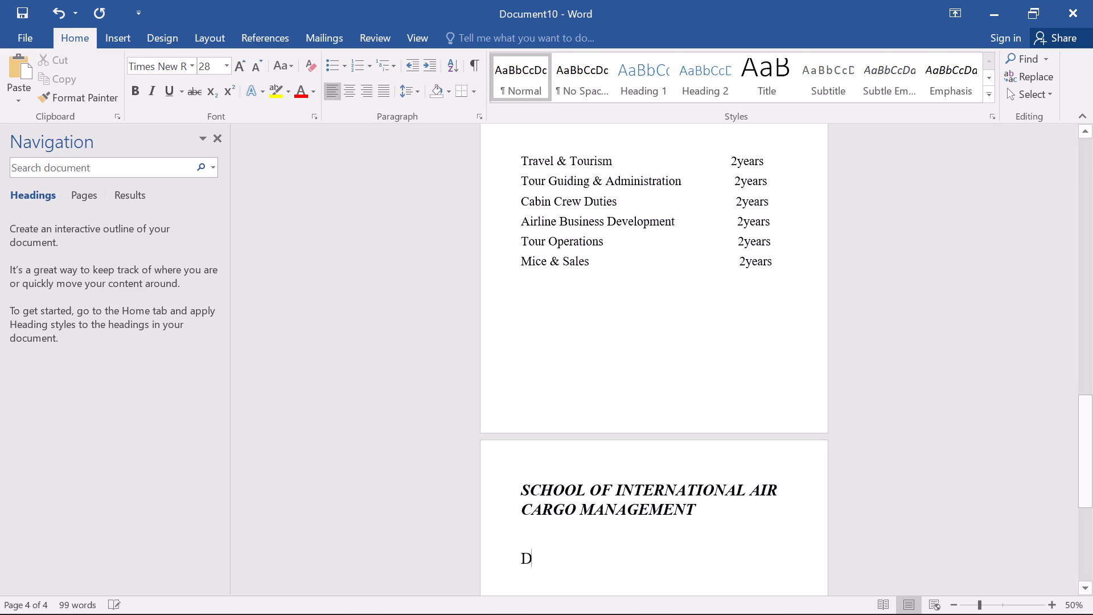
{"action": "key", "text": "i"}
{"action": "type", "text": "PLPM"}
{"action": "key", "text": "BackSpace"}
{"action": "key", "text": "BackSpace"}
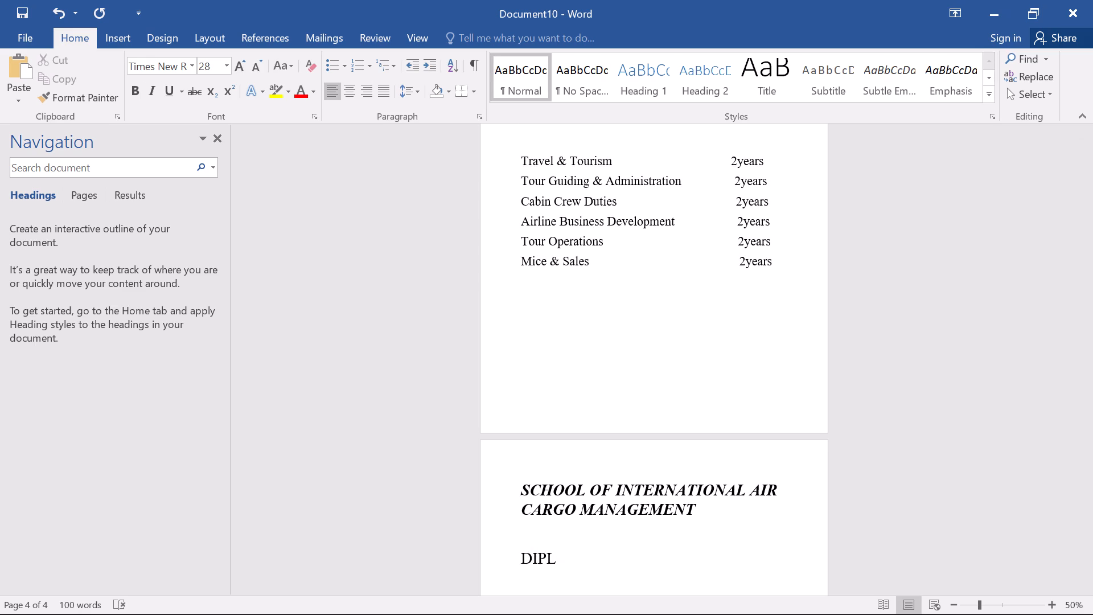
{"action": "type", "text": "OMA"}
{"action": "key", "text": "space"}
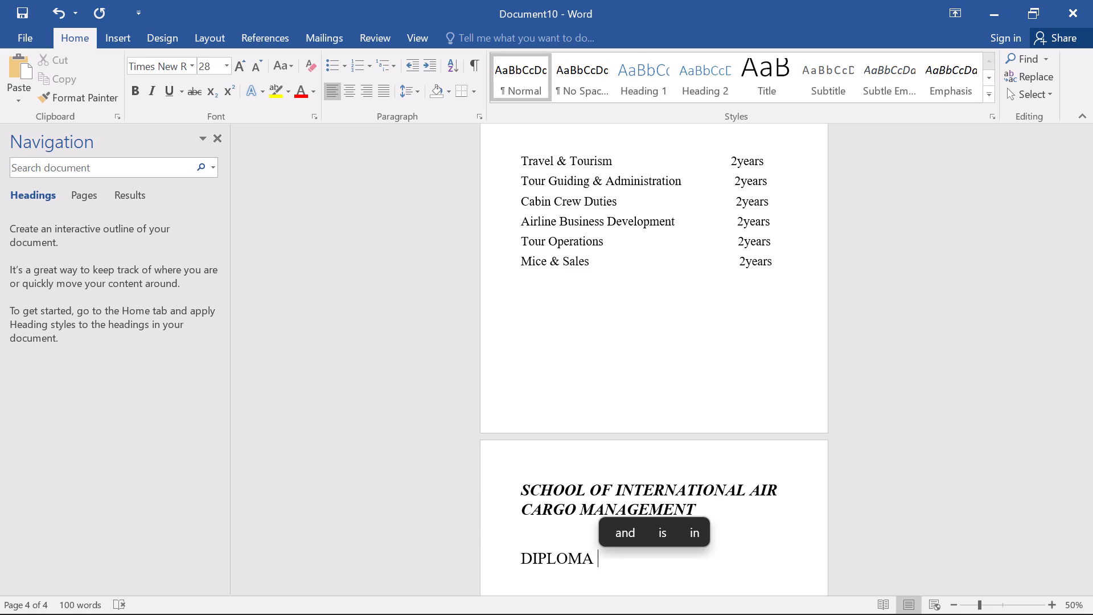
{"action": "type", "text": "IN INTERNATIO"}
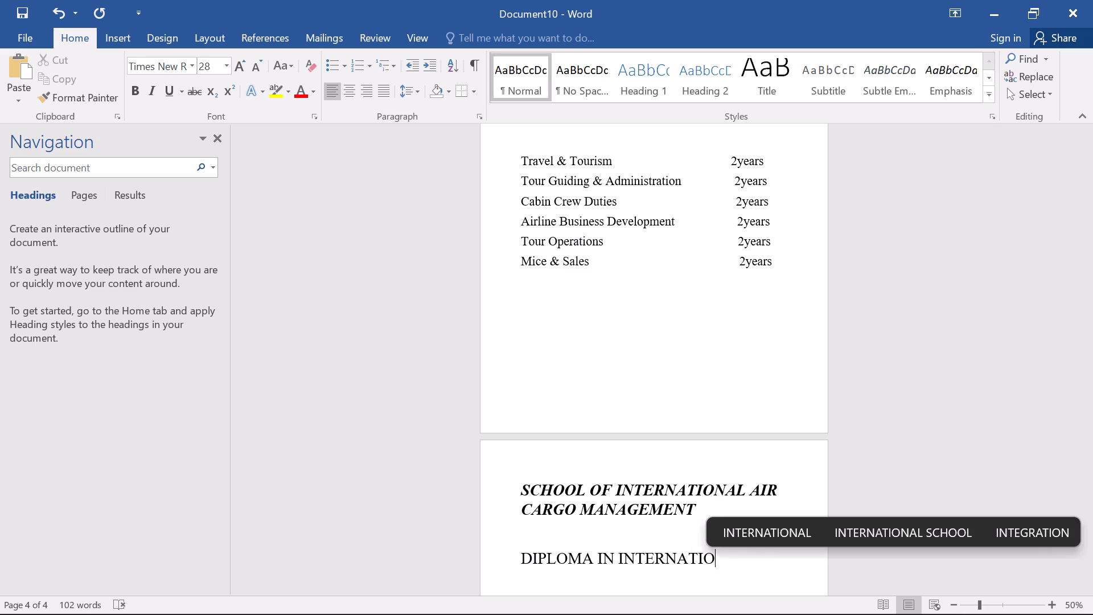
{"action": "type", "text": "NAL"}
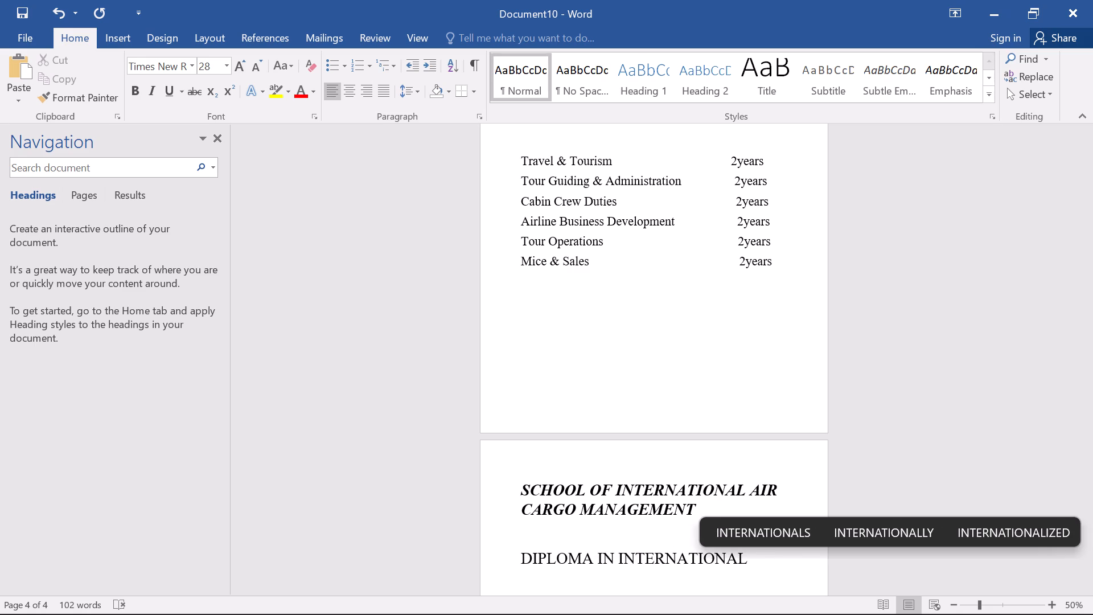
{"action": "key", "text": "Return"}
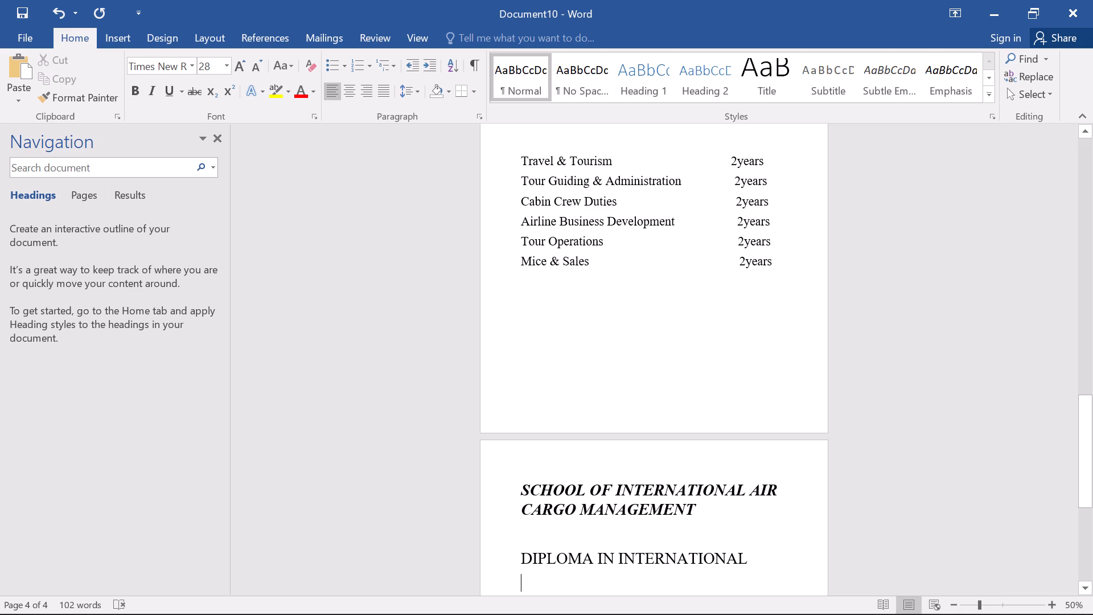
{"action": "scroll", "coordinate": [591, 486], "scroll_direction": "down", "scroll_amount": 2}
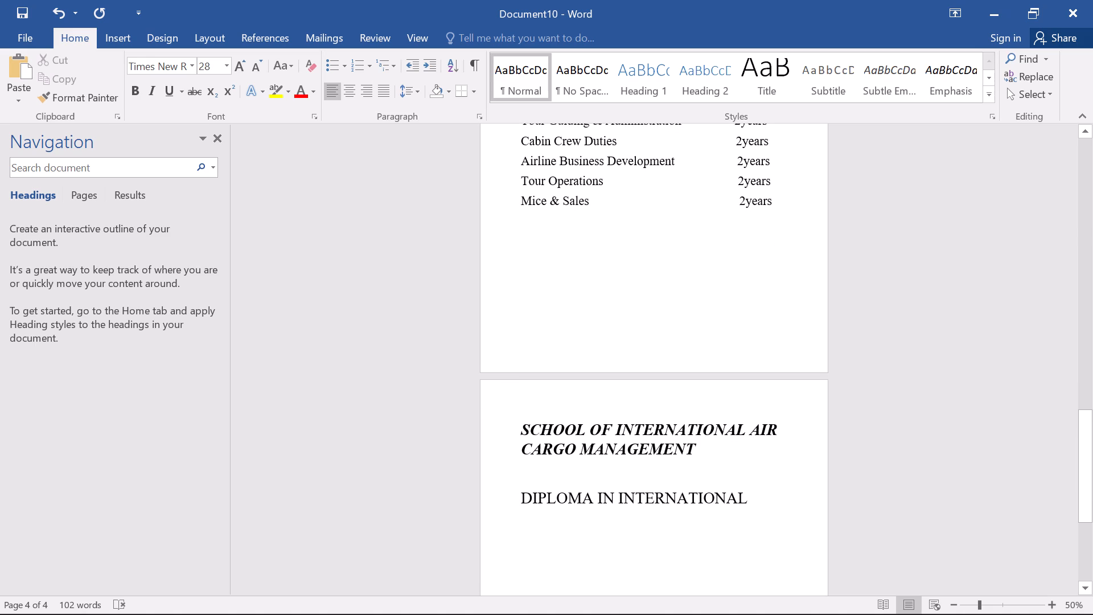
Leave a blank line below the "DIPLOMA IN INTERNATIONAL" line.
{"action": "key", "text": "Return"}
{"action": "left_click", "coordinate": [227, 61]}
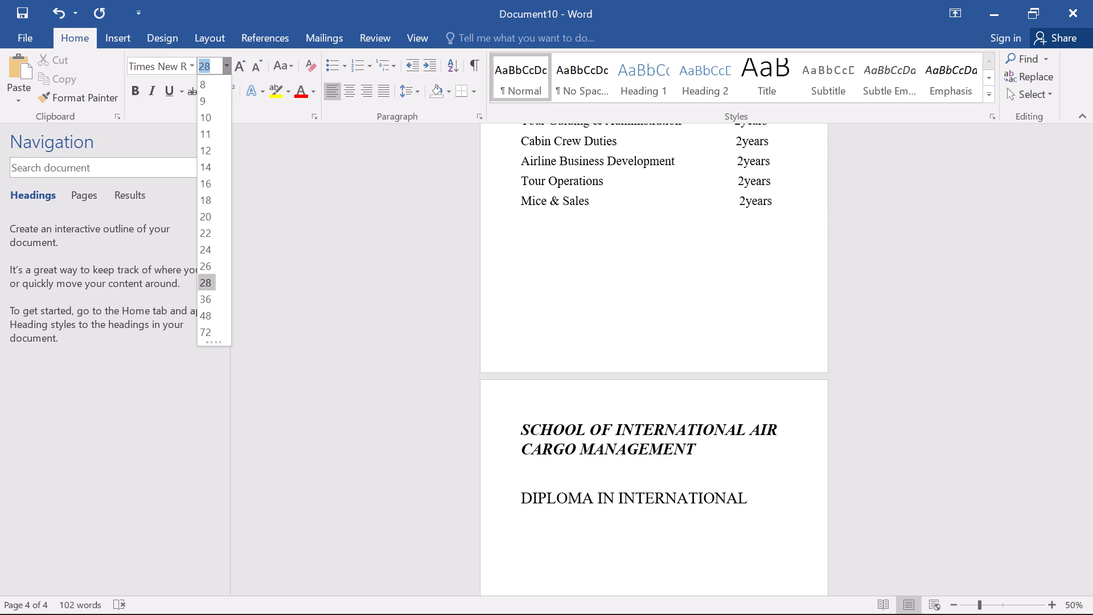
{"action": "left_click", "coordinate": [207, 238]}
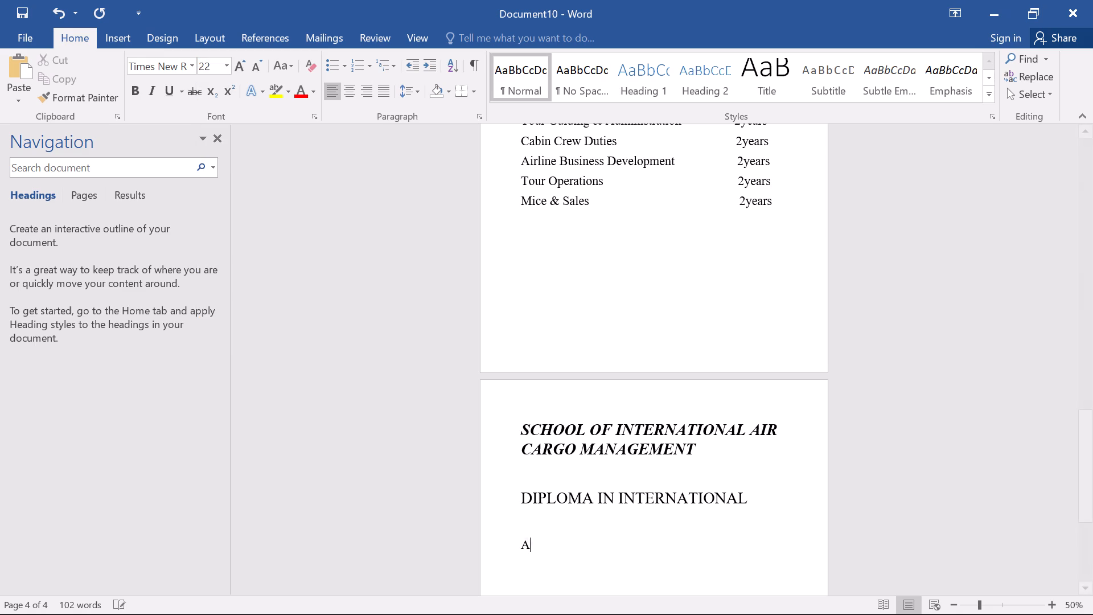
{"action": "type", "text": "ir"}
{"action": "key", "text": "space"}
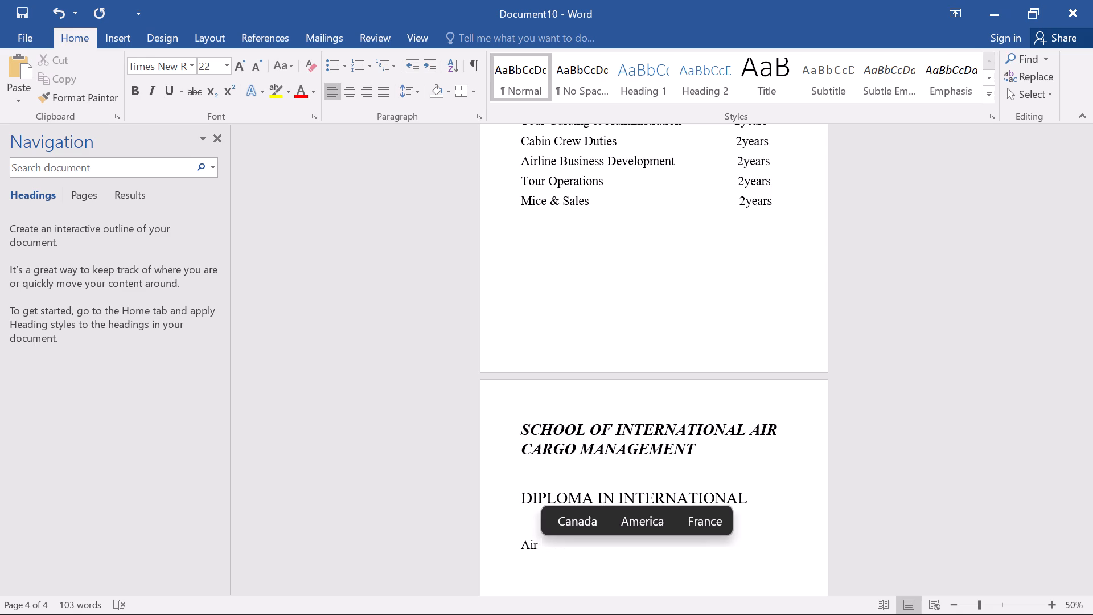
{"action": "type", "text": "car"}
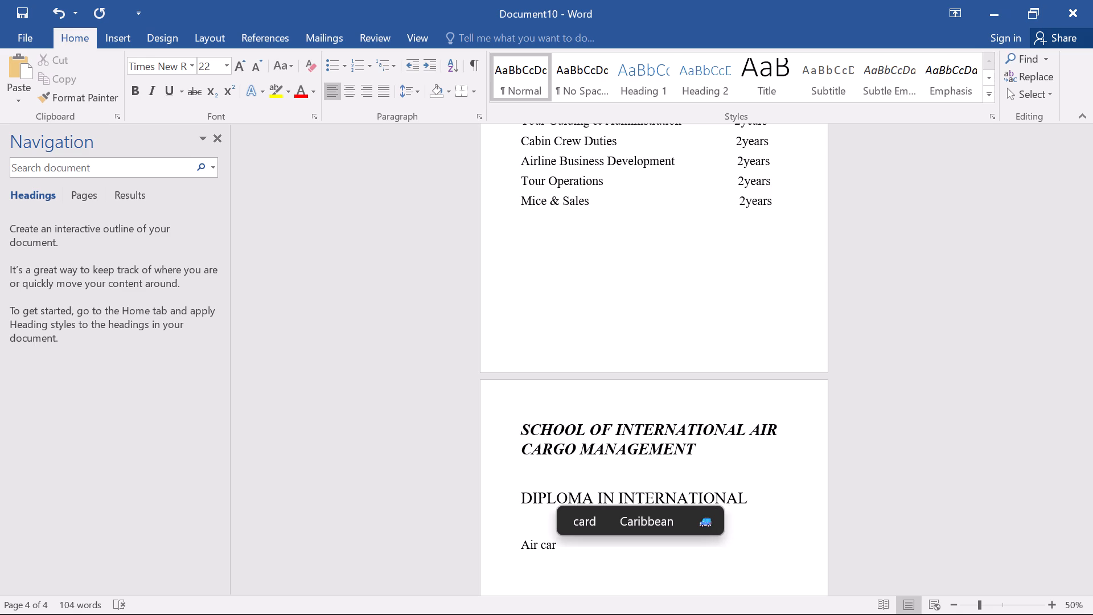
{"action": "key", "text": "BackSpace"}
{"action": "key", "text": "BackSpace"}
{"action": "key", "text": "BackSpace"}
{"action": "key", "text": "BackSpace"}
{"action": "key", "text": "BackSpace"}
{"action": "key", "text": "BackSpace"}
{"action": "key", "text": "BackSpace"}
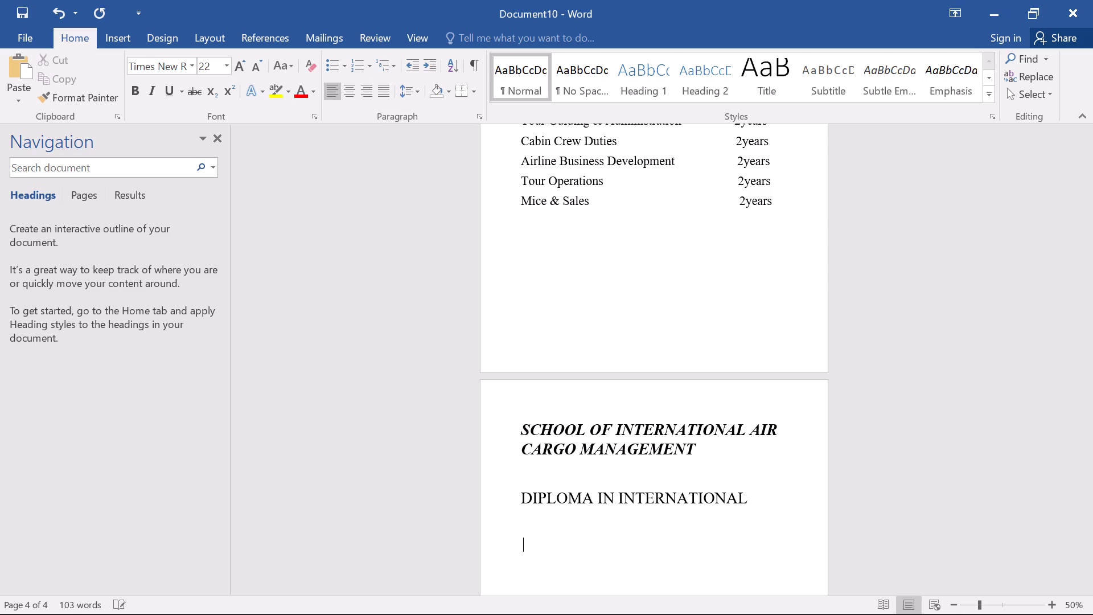
Enter the course "Air cargo Management" in size 24 below the "DIPLOMA IN INTERNATIONAL" line.
{"action": "left_click", "coordinate": [223, 63]}
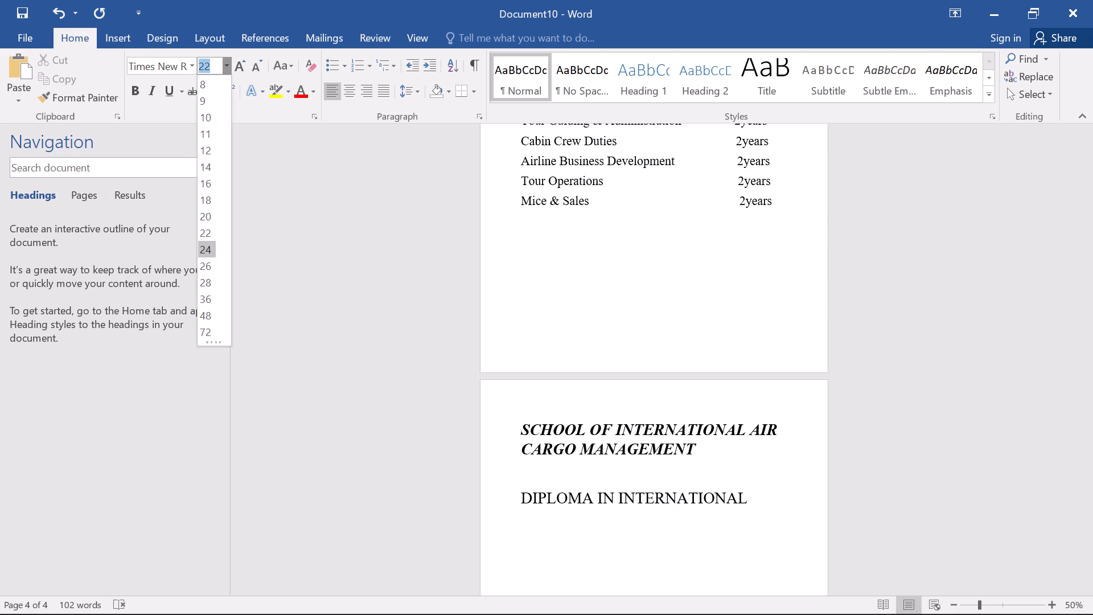
{"action": "left_click", "coordinate": [206, 247]}
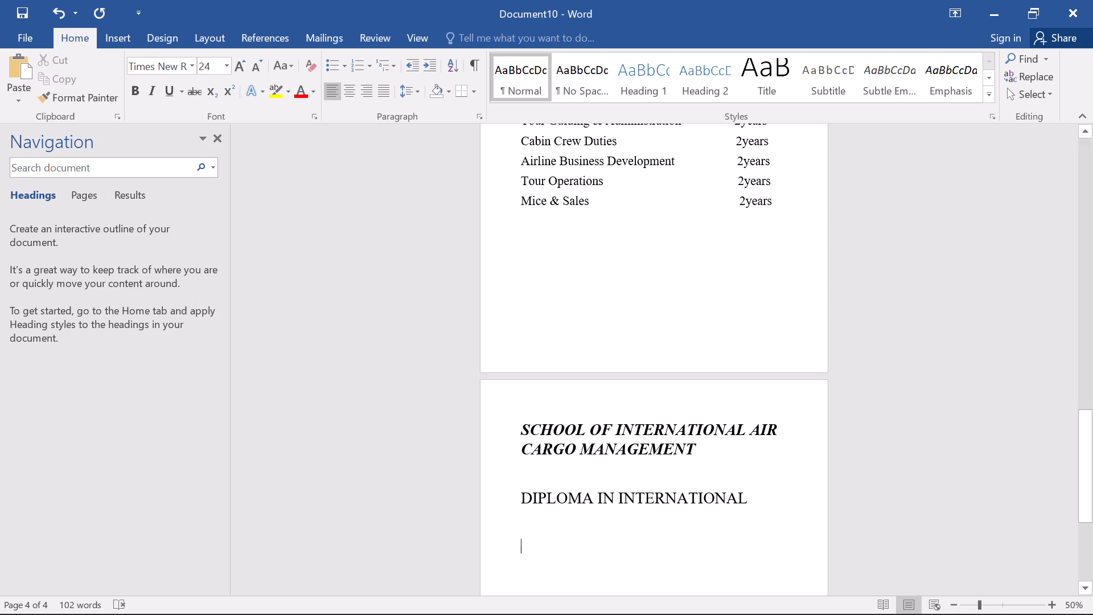
{"action": "type", "text": "ir cargo"}
{"action": "key", "text": "space"}
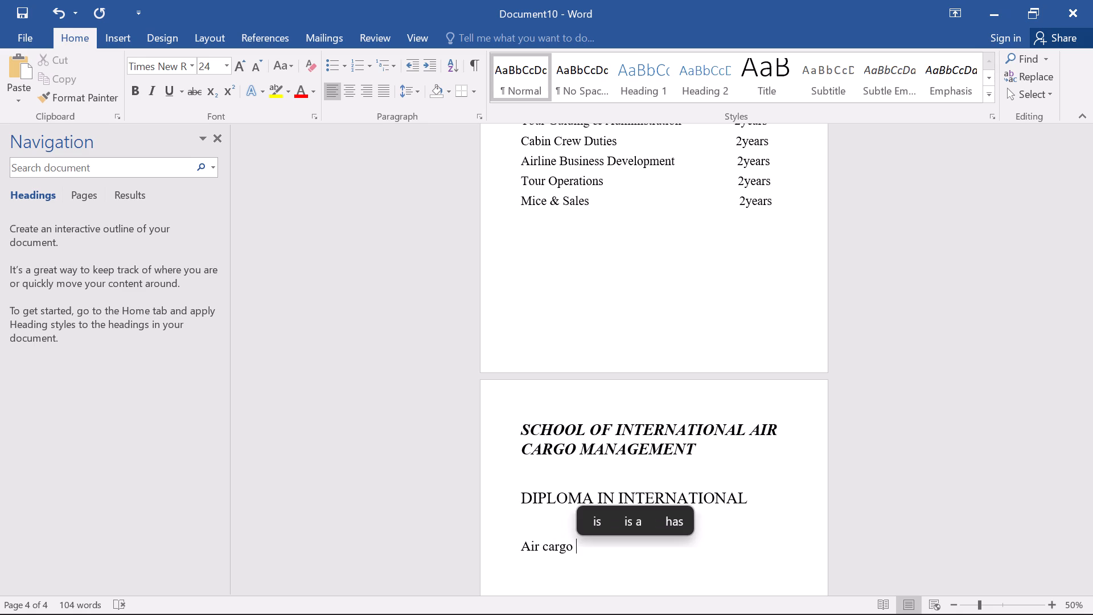
{"action": "type", "text": "an"}
{"action": "type", "text": "ageme"}
{"action": "type", "text": "nt"}
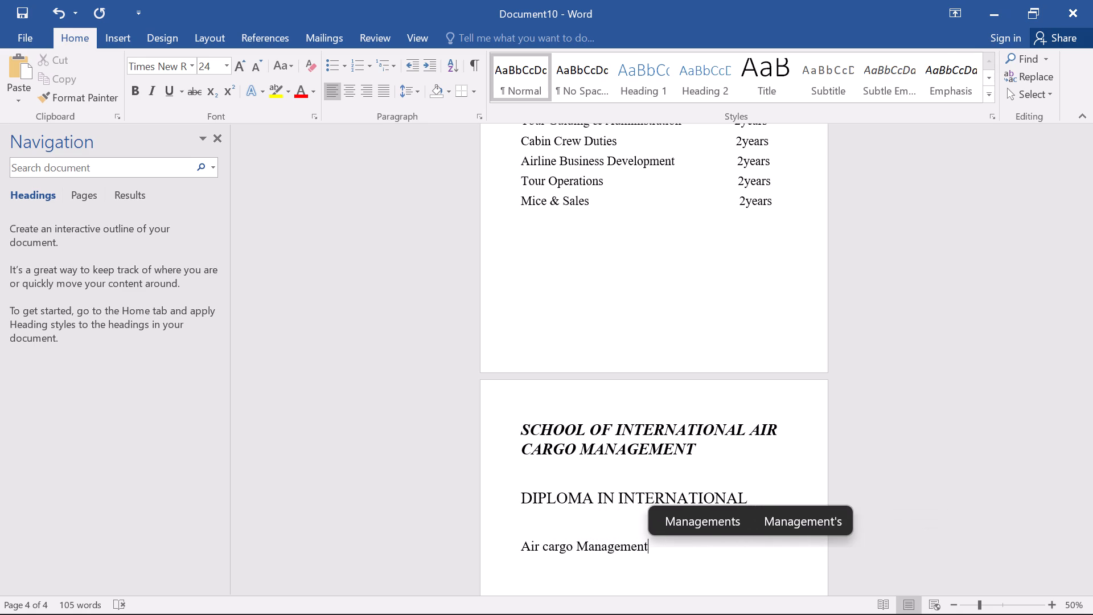
Add the duration "2years" to the "Air cargo Management" line, spaced far across but kept on the same line.
{"action": "key", "text": "space"}
{"action": "key", "text": "space"}
{"action": "key", "text": "space"}
{"action": "key", "text": "space"}
{"action": "key", "text": "space"}
{"action": "key", "text": "space"}
{"action": "key", "text": "space"}
{"action": "key", "text": "space"}
{"action": "key", "text": "space"}
{"action": "key", "text": "space"}
{"action": "key", "text": "space"}
{"action": "key", "text": "space"}
{"action": "key", "text": "space"}
{"action": "key", "text": "space"}
{"action": "key", "text": "space"}
{"action": "key", "text": "space"}
{"action": "key", "text": "space"}
{"action": "key", "text": "space"}
{"action": "key", "text": "space"}
{"action": "key", "text": "space"}
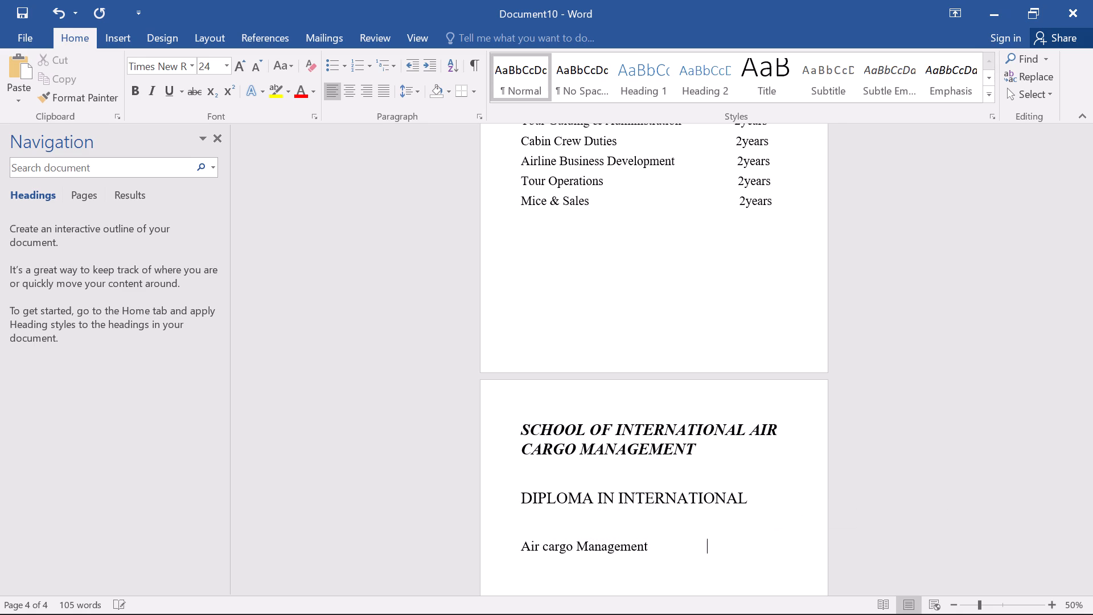
{"action": "key", "text": "space"}
{"action": "key", "text": "space"}
{"action": "key", "text": "space"}
{"action": "key", "text": "space"}
{"action": "key", "text": "space"}
{"action": "key", "text": "space"}
{"action": "key", "text": "space"}
{"action": "key", "text": "2"}
{"action": "type", "text": "years"}
{"action": "key", "text": "BackSpace"}
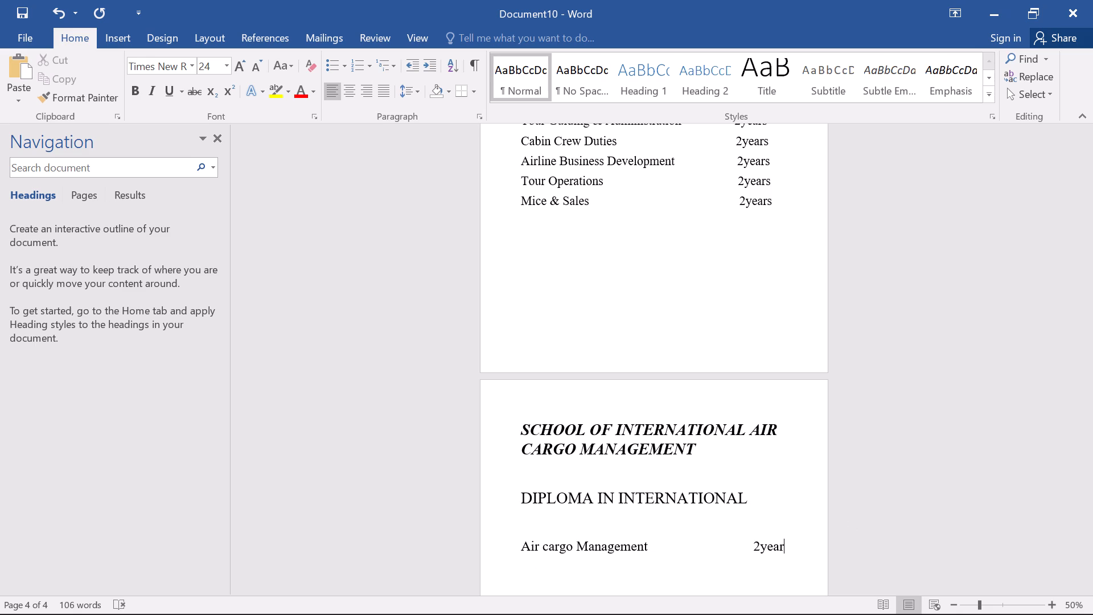
{"action": "left_click", "coordinate": [757, 542]}
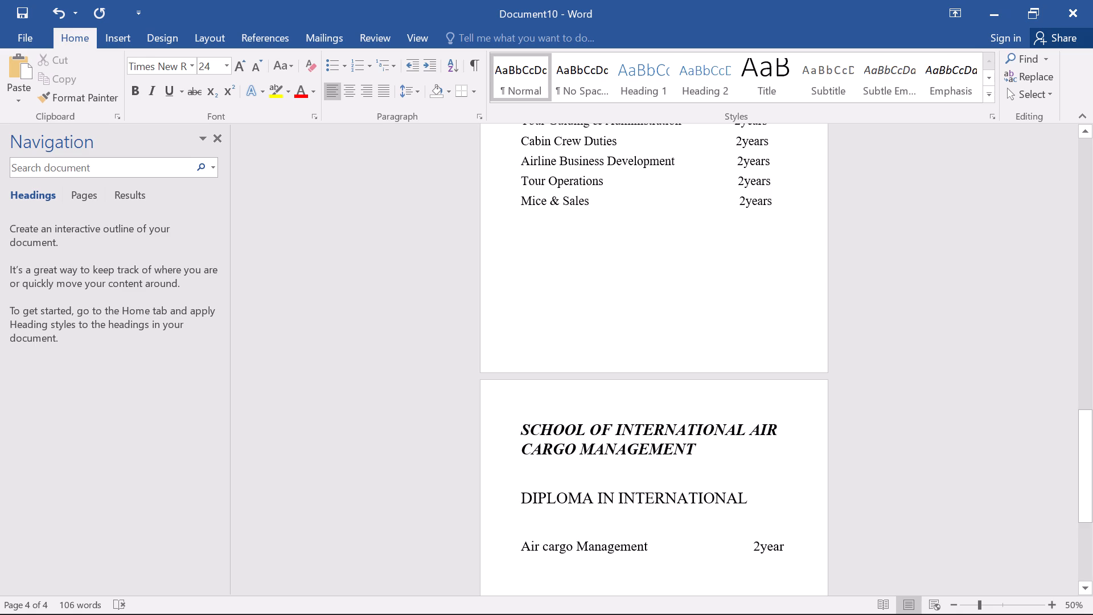
{"action": "key", "text": "BackSpace"}
{"action": "left_click", "coordinate": [792, 545]}
{"action": "key", "text": "s"}
Enter the course "Airport & Ground Handling Management" on a new line below "Air cargo Management".
{"action": "key", "text": "Return"}
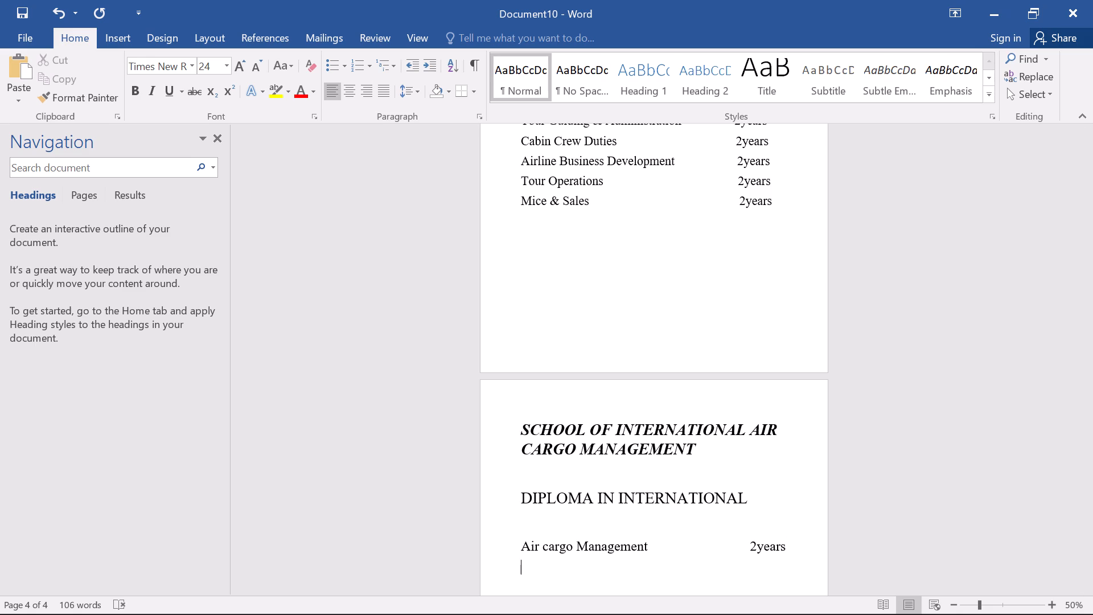
{"action": "type", "text": "irport"}
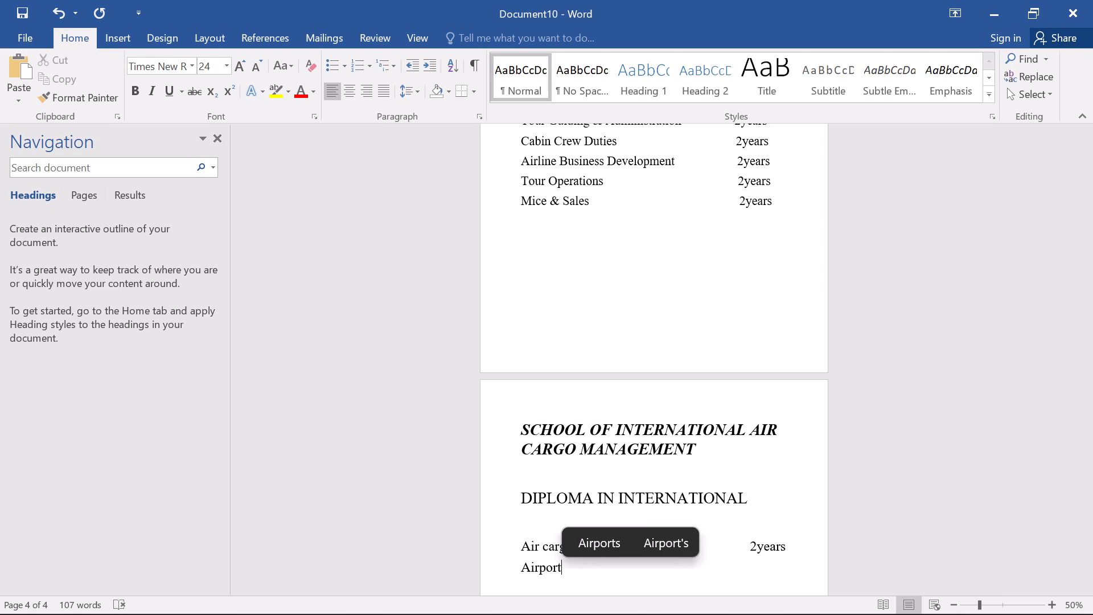
{"action": "key", "text": "space"}
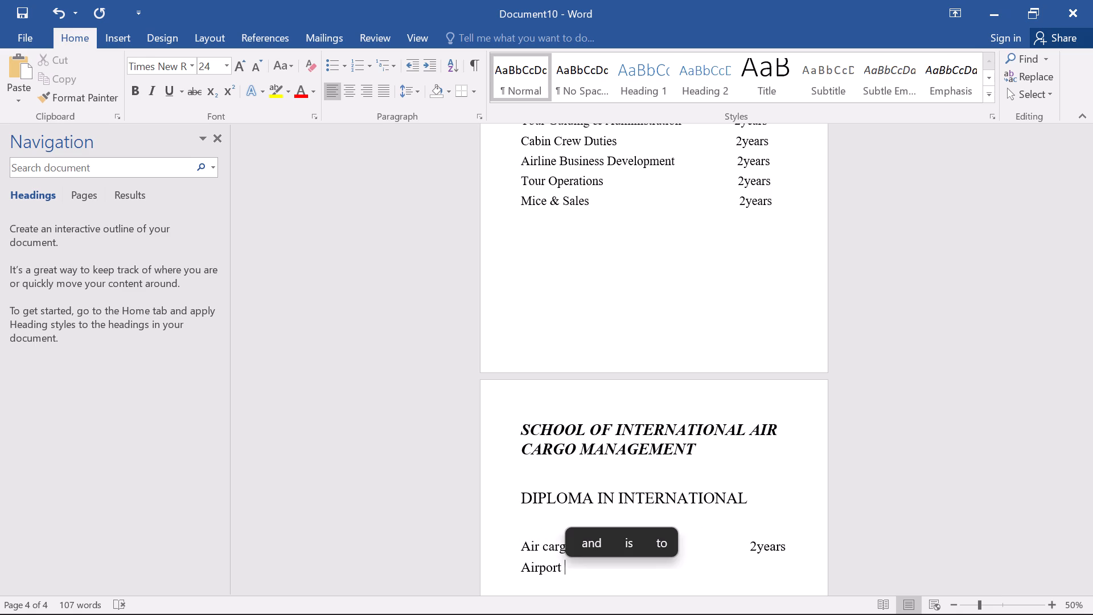
{"action": "key", "text": "7"}
{"action": "key", "text": "BackSpace"}
{"action": "key", "text": "shift+ampersand"}
{"action": "key", "text": "space"}
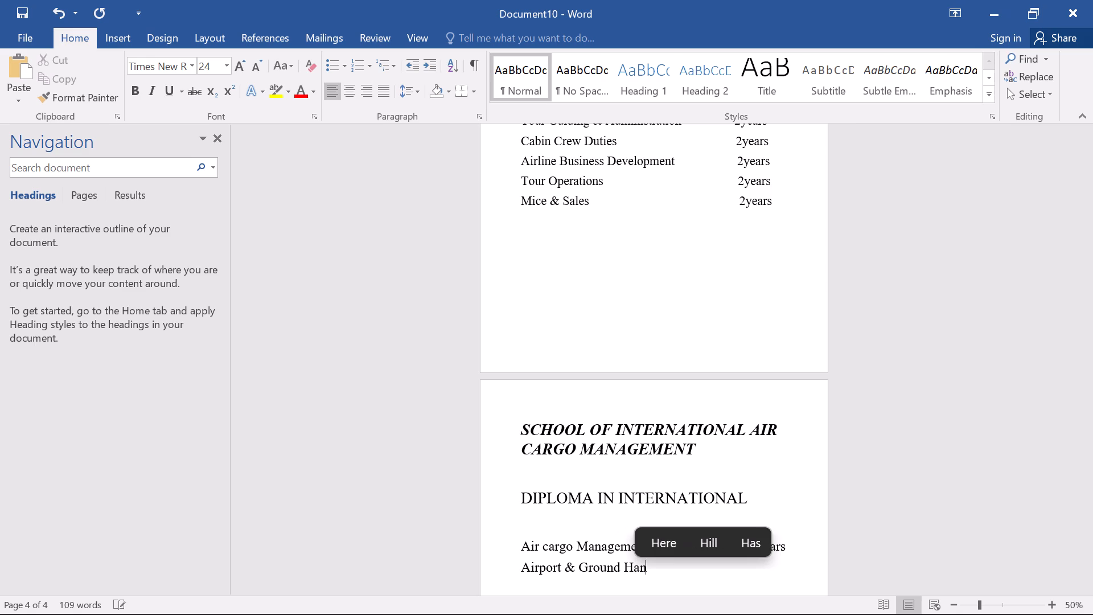
{"action": "type", "text": "dling"}
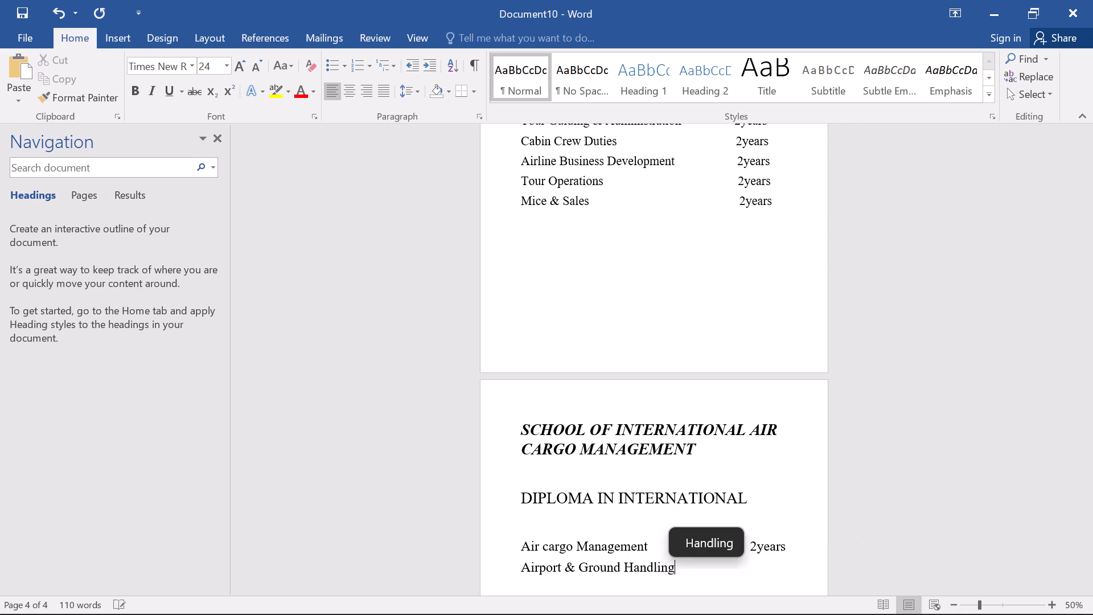
{"action": "key", "text": "space"}
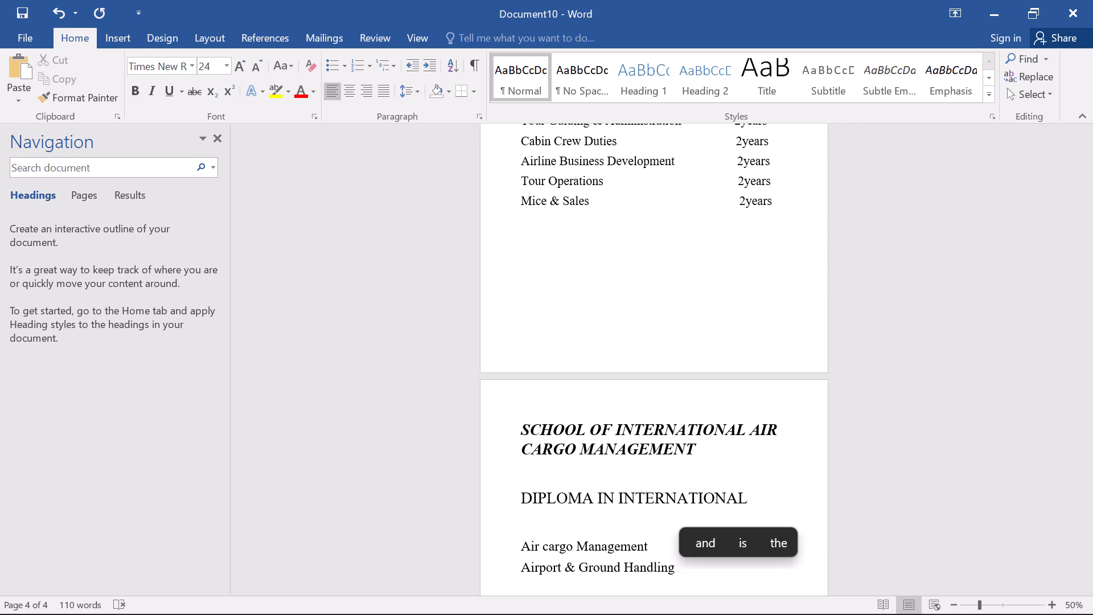
{"action": "type", "text": "an"}
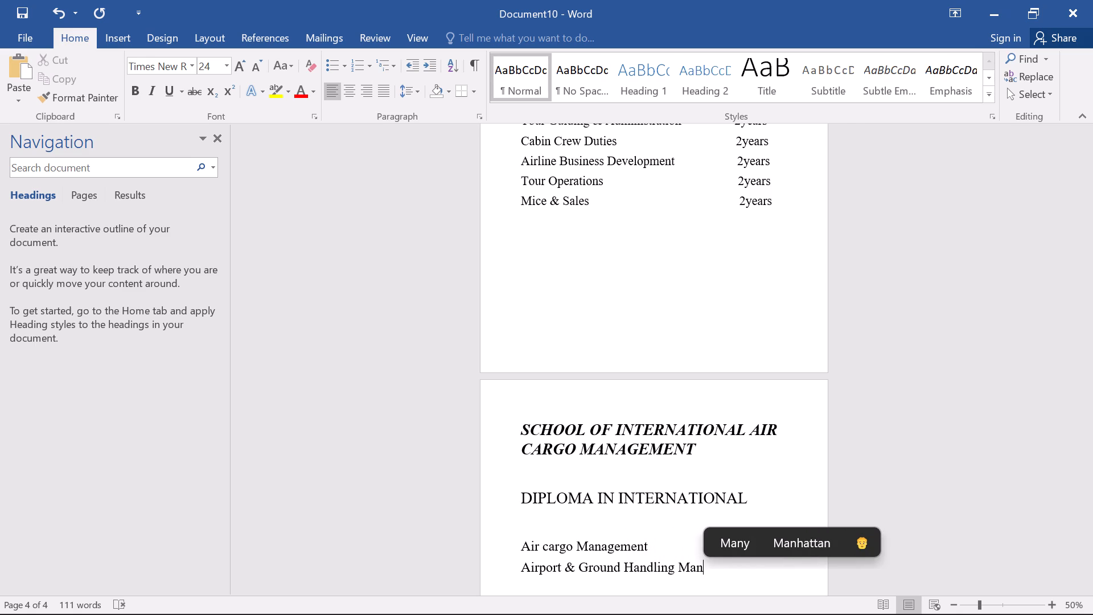
{"action": "type", "text": "ageme"}
{"action": "type", "text": "nt"}
{"action": "key", "text": "space"}
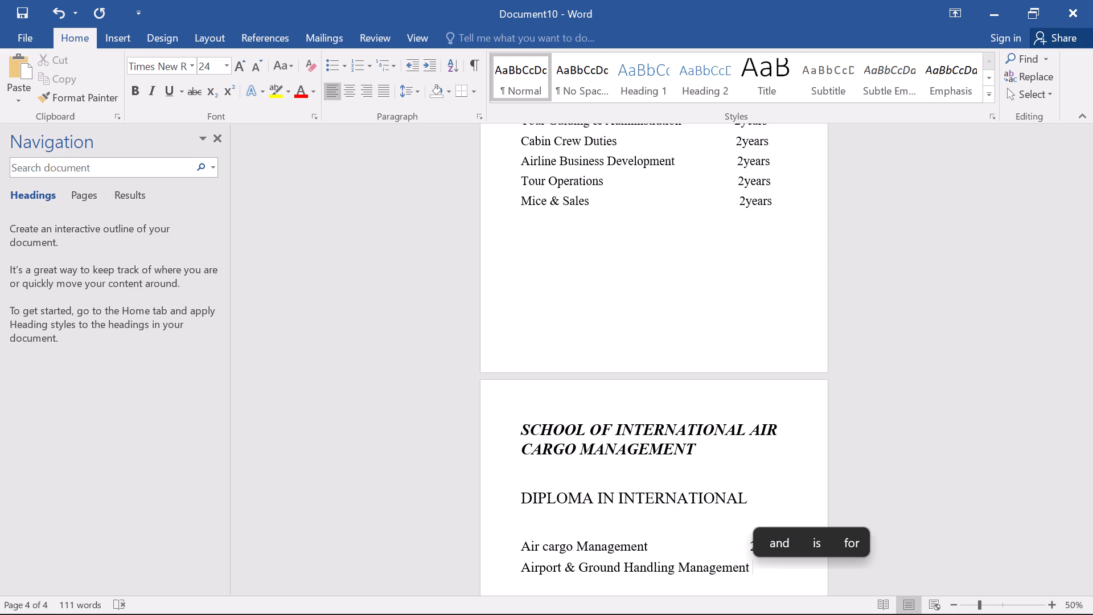
Add the duration "2years" to the airport and ground handling course, removing the space after the ampersand to fit it on one line.
{"action": "key", "text": "2"}
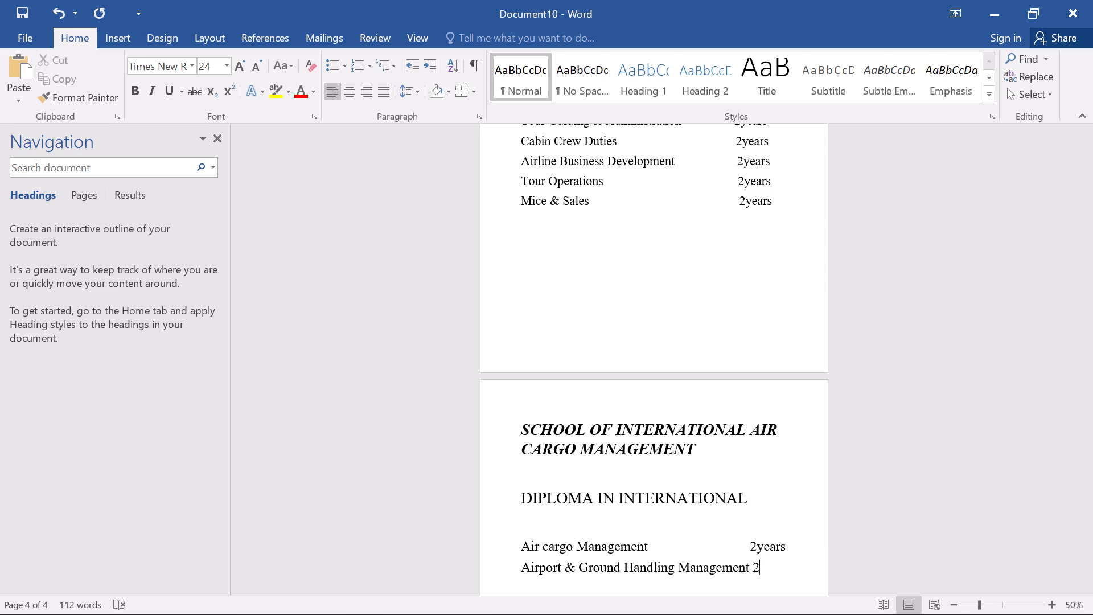
{"action": "type", "text": "years"}
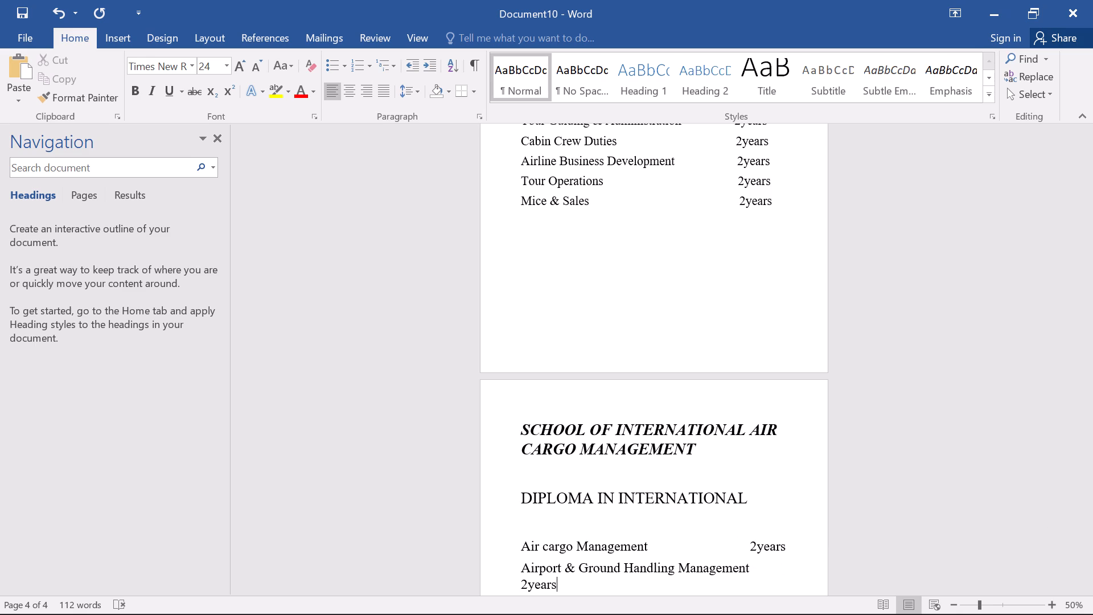
{"action": "left_click", "coordinate": [581, 565]}
{"action": "key", "text": "BackSpace"}
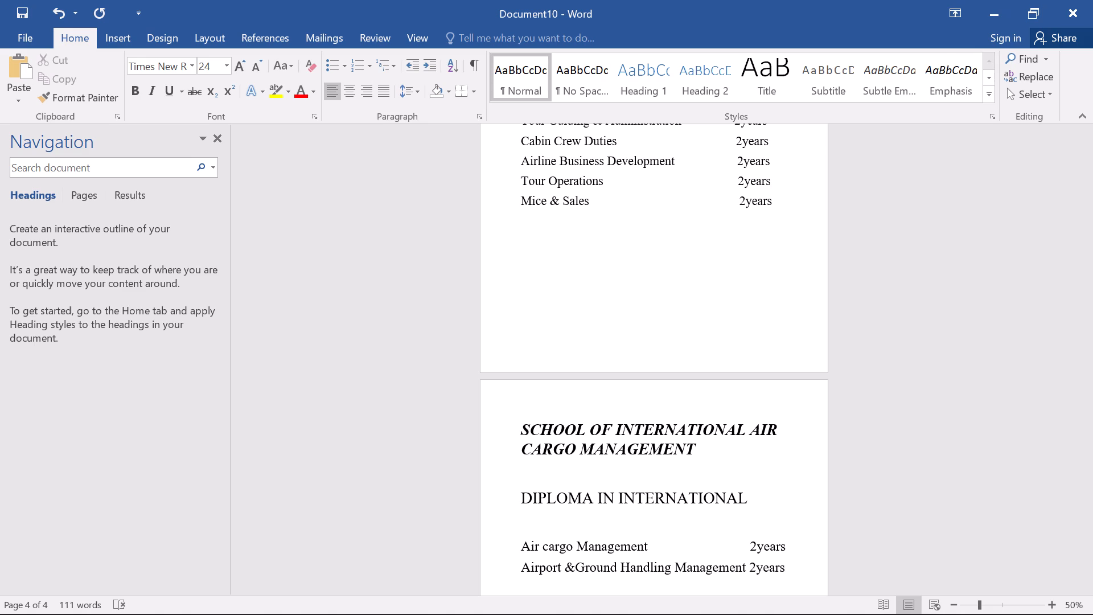
Start a new line after the "Airport &Ground Handling Management 2years" line.
{"action": "scroll", "coordinate": [732, 298], "scroll_direction": "down", "scroll_amount": 3}
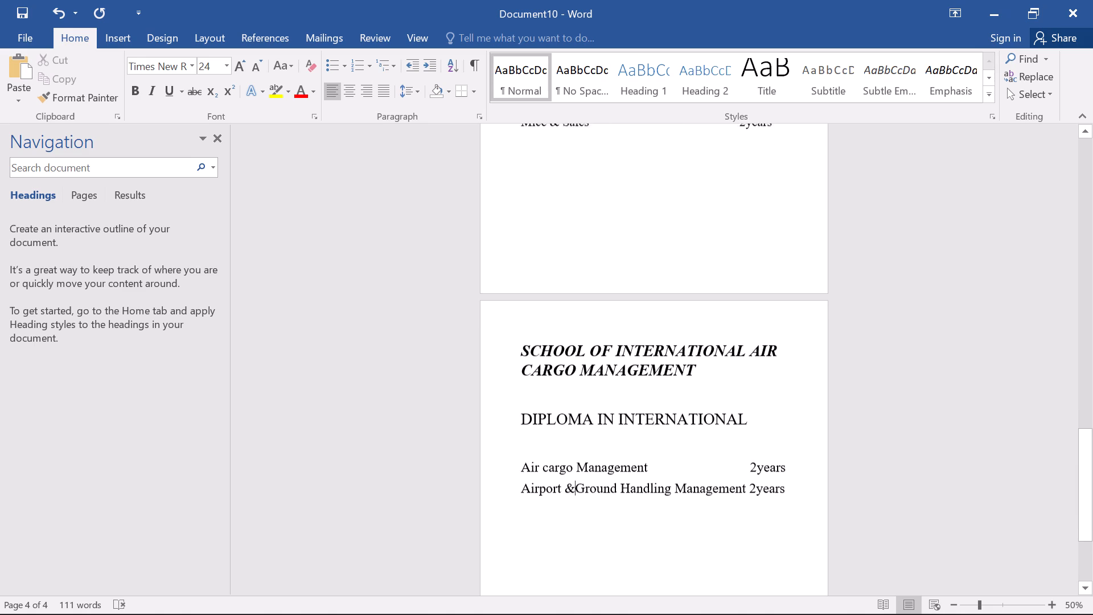
{"action": "scroll", "coordinate": [732, 298], "scroll_direction": "down", "scroll_amount": 3}
{"action": "left_click", "coordinate": [796, 412]}
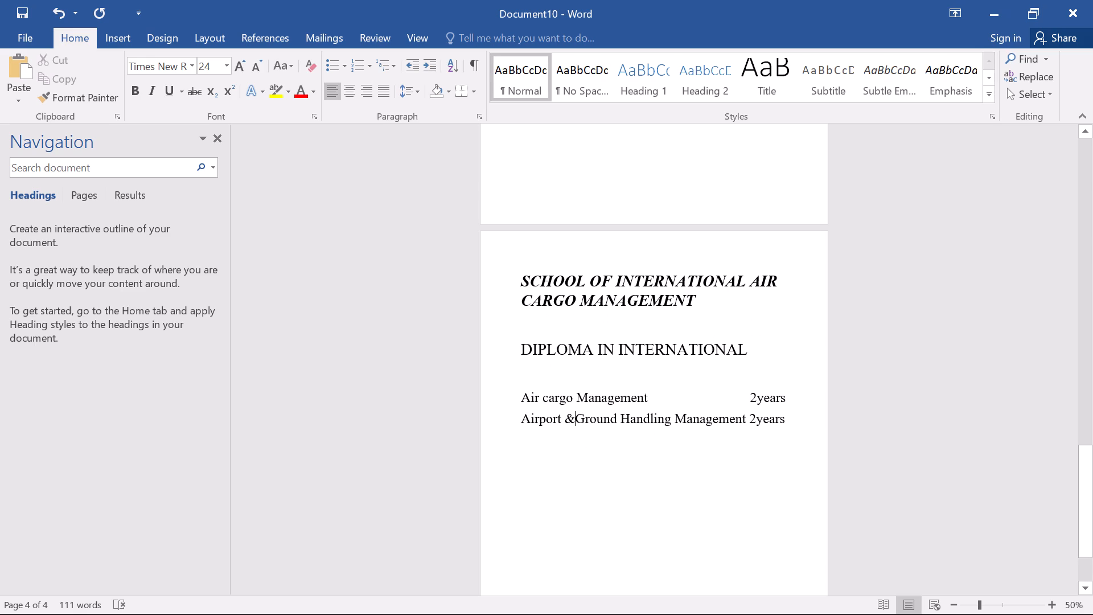
{"action": "left_click", "coordinate": [796, 412]}
{"action": "key", "text": "Return"}
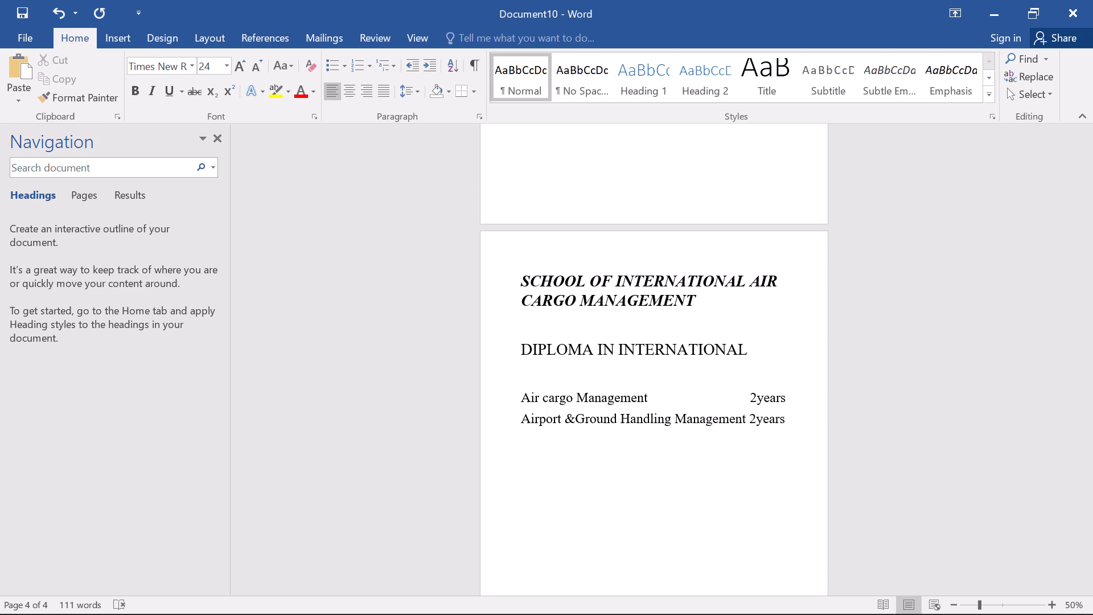
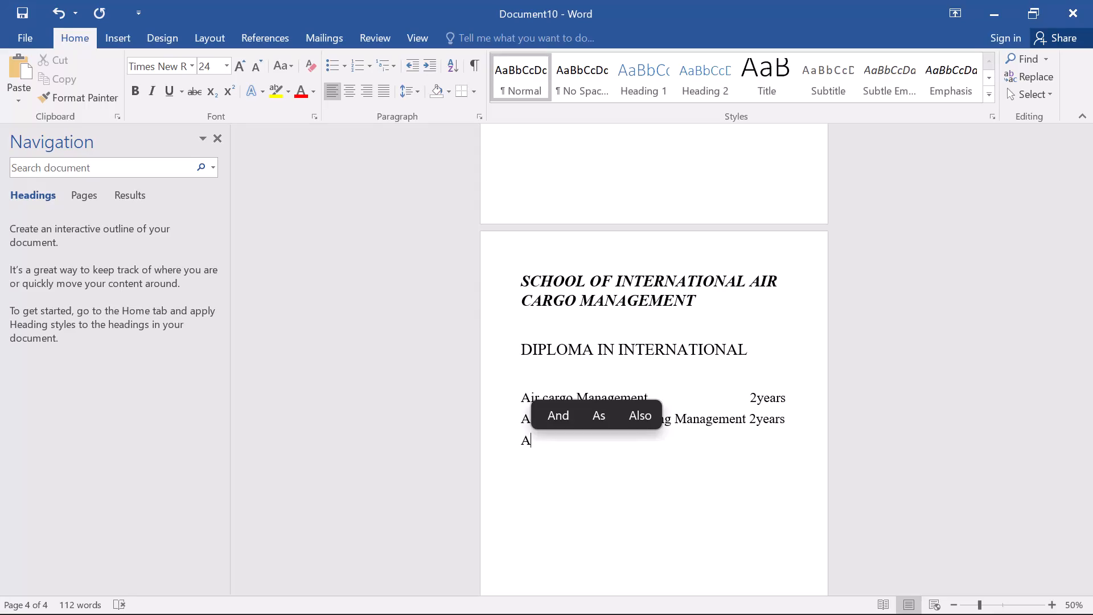
Complete the new line below the airport and ground handling course as "Air Cargo Supply Chain Management".
{"action": "type", "text": "ir"}
{"action": "key", "text": "space"}
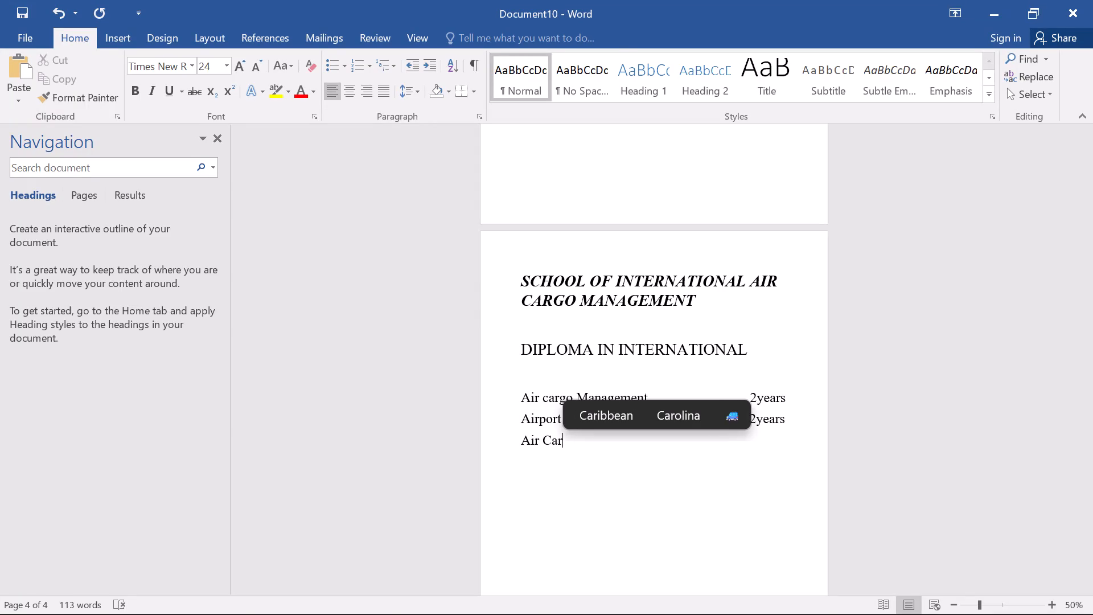
{"action": "type", "text": "go"}
{"action": "key", "text": "space"}
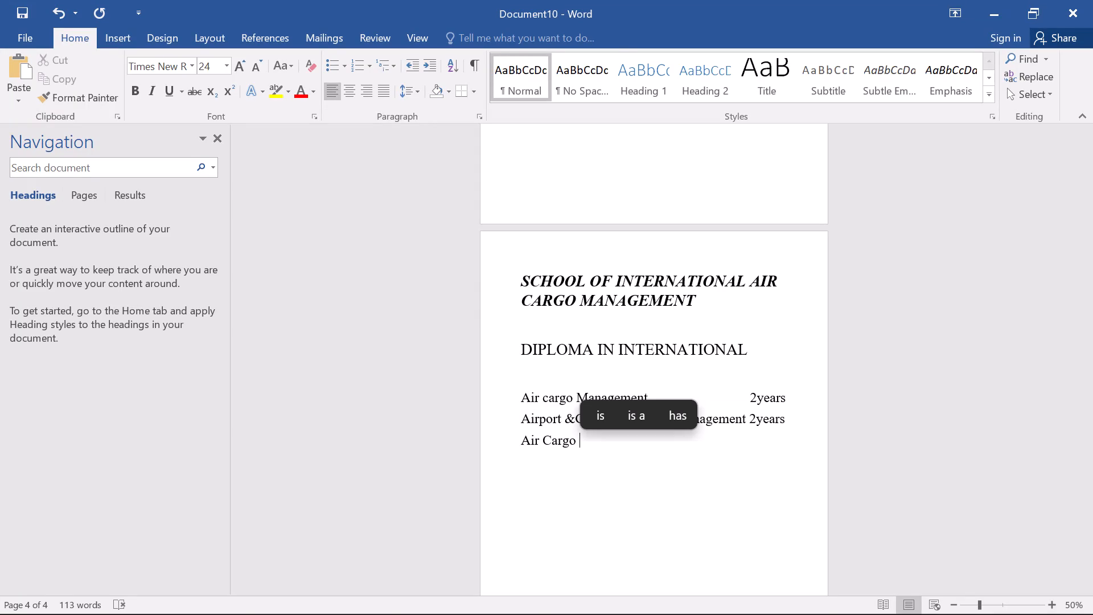
{"action": "type", "text": "upply"}
{"action": "key", "text": "space"}
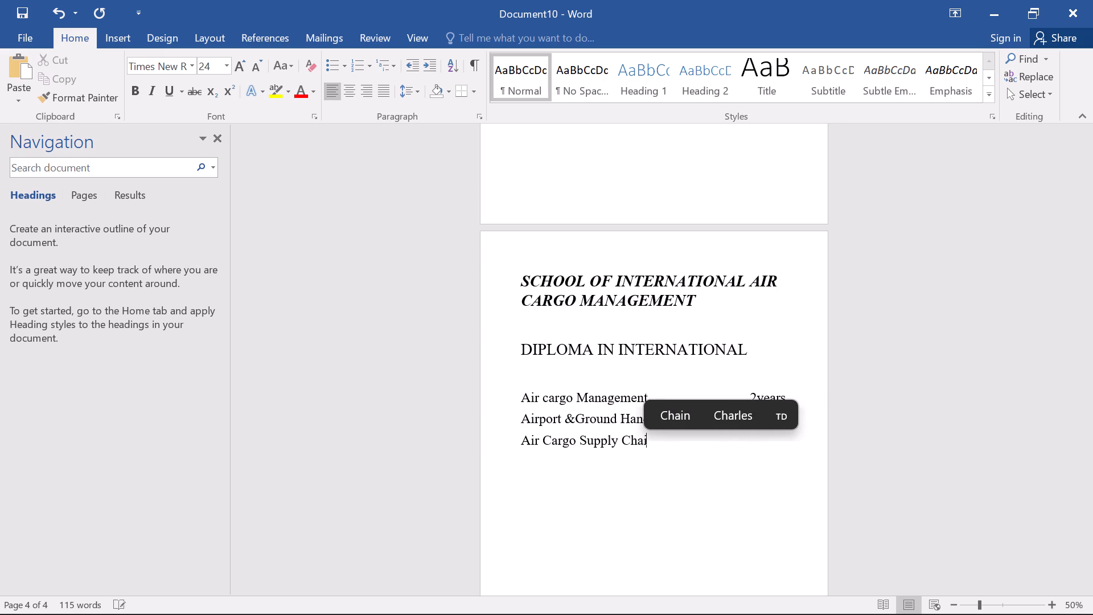
{"action": "type", "text": "anagemn"}
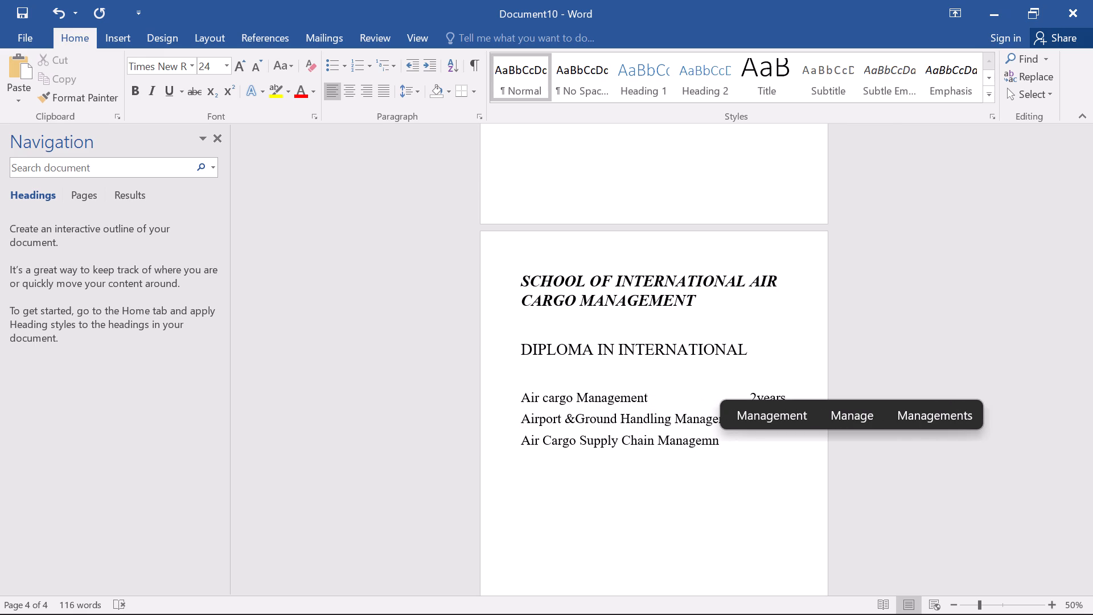
{"action": "key", "text": "BackSpace"}
{"action": "type", "text": "ent"}
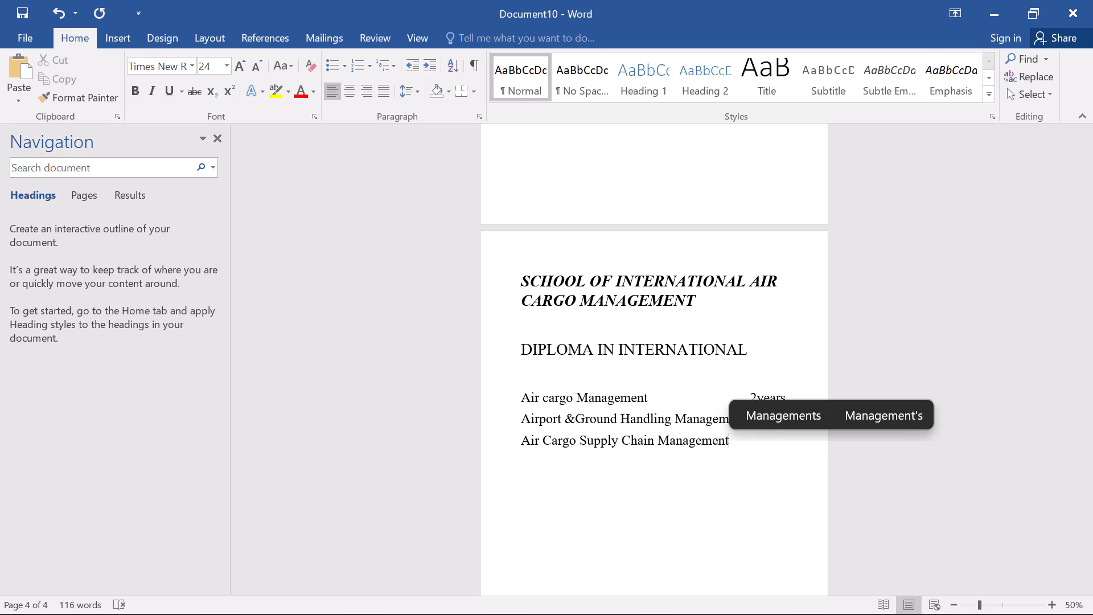
Add the duration "2years" to the supply chain course, removing the space between "Air" and "Cargo" to fit it on one line.
{"action": "key", "text": "space"}
{"action": "key", "text": "space"}
{"action": "key", "text": "space"}
{"action": "key", "text": "space"}
{"action": "key", "text": "space"}
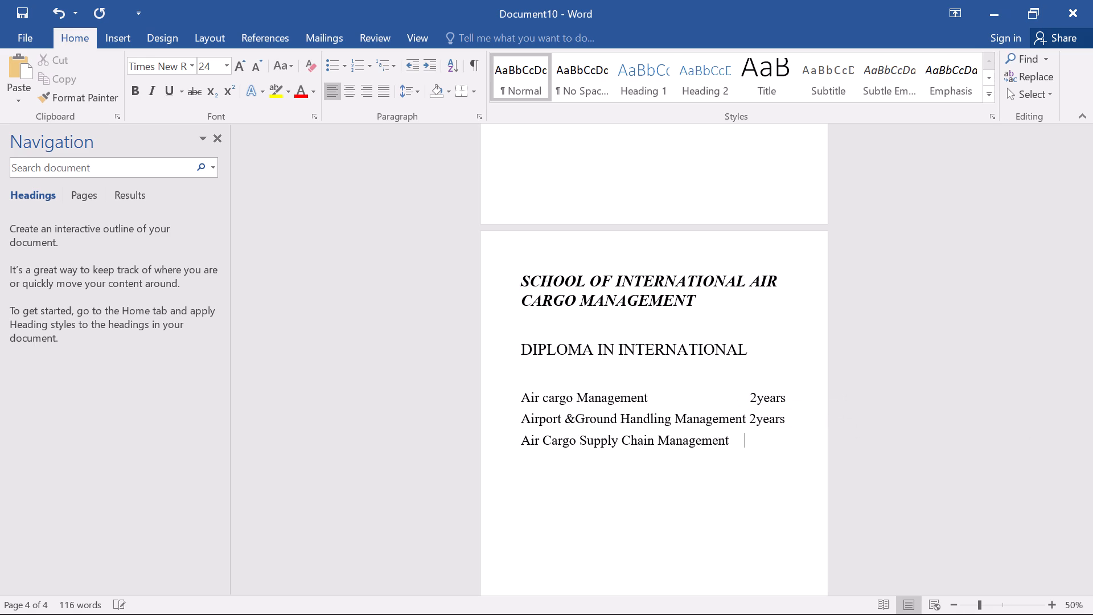
{"action": "key", "text": "space"}
{"action": "key", "text": "space"}
{"action": "key", "text": "2"}
{"action": "type", "text": "year"}
{"action": "key", "text": "s"}
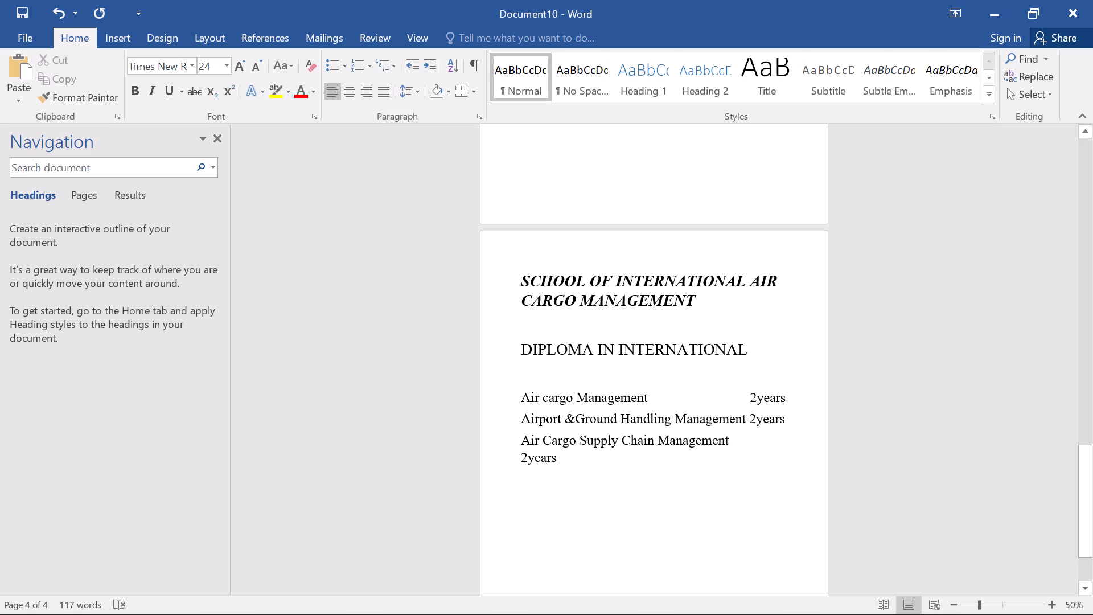
{"action": "left_click", "coordinate": [546, 438]}
{"action": "key", "text": "BackSpace"}
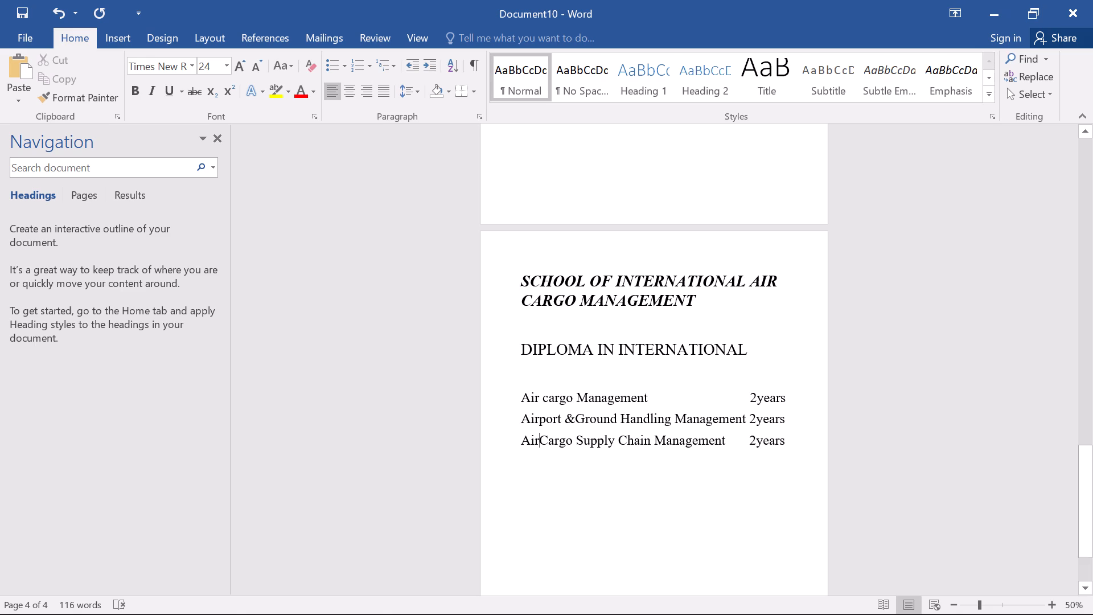
Add blank lines after the supply chain course line until the insertion point reaches the top of a new page.
{"action": "scroll", "coordinate": [585, 479], "scroll_direction": "down", "scroll_amount": 1}
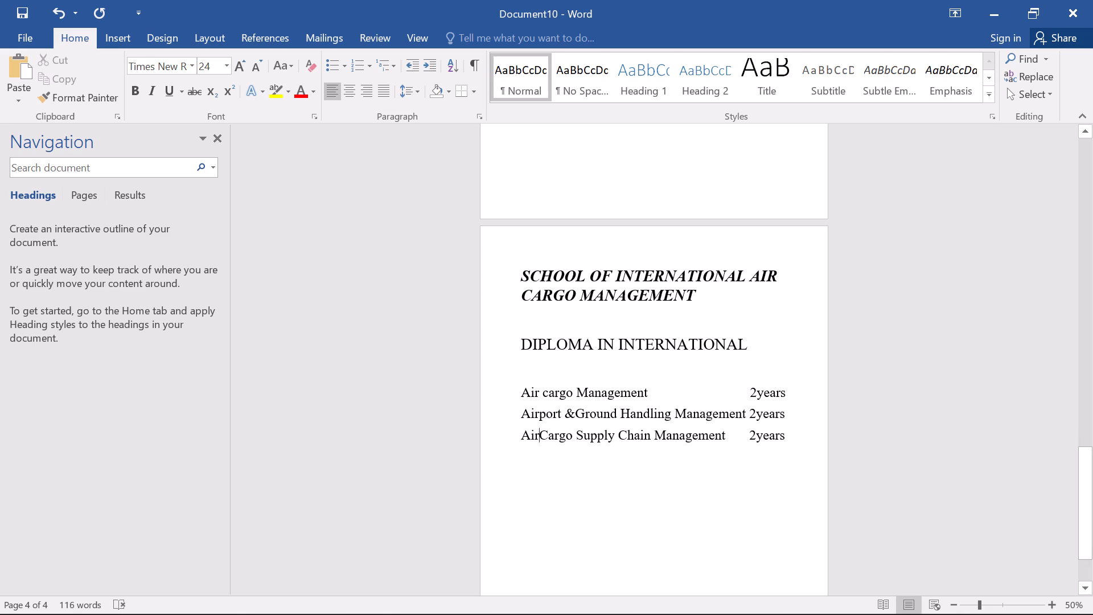
{"action": "scroll", "coordinate": [800, 429], "scroll_direction": "down", "scroll_amount": 6}
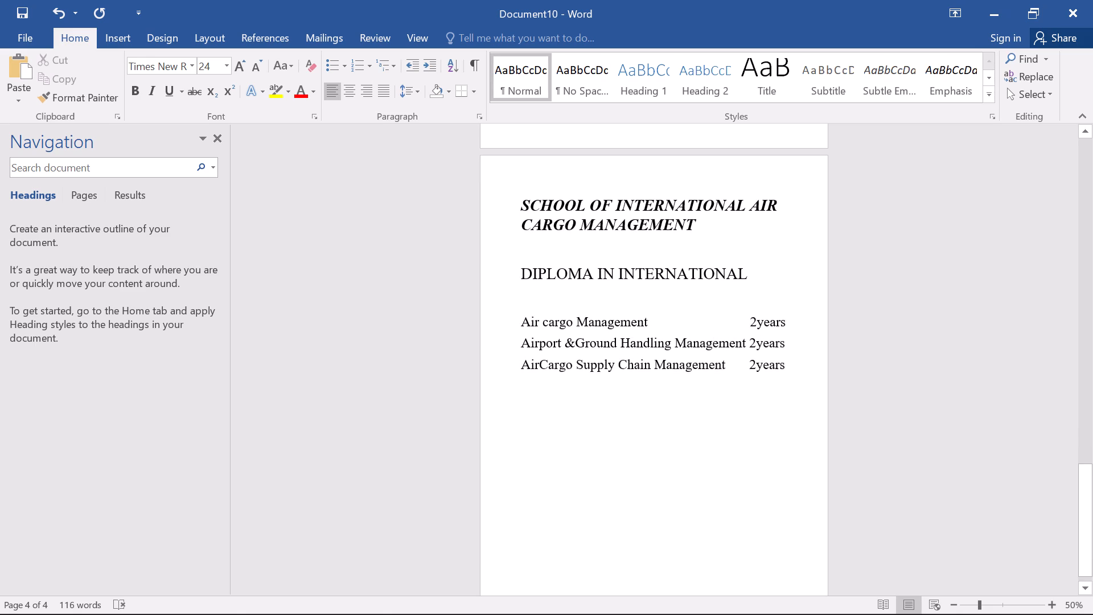
{"action": "scroll", "coordinate": [800, 429], "scroll_direction": "down", "scroll_amount": 2}
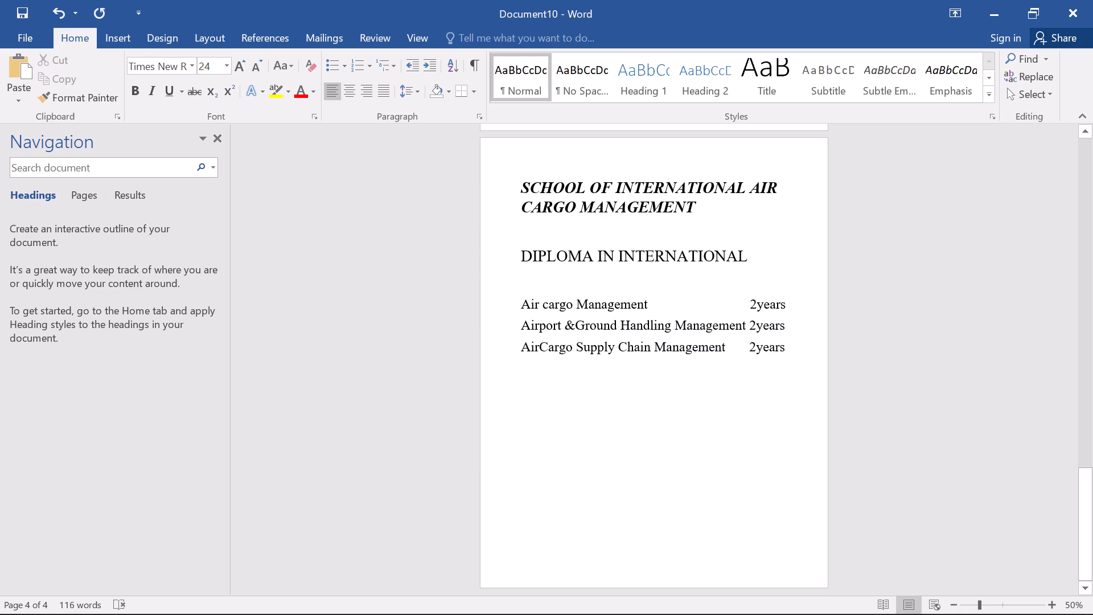
{"action": "left_click", "coordinate": [794, 348]}
{"action": "key", "text": "Return"}
{"action": "key", "text": "Return"}
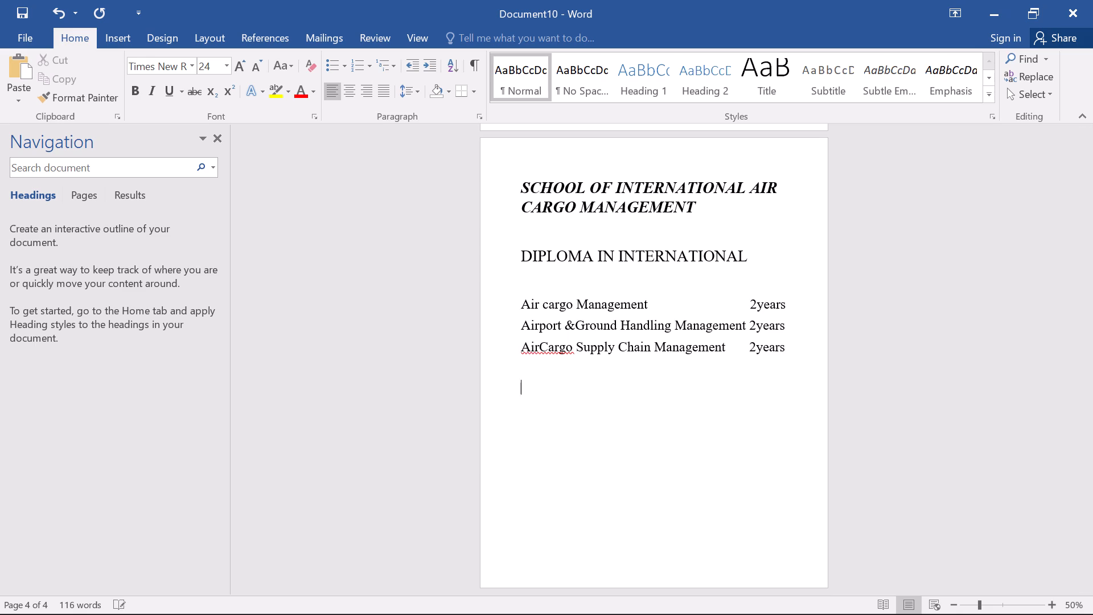
{"action": "key", "text": "Return"}
{"action": "key", "text": "Return"}
{"action": "key", "text": "Return"}
{"action": "key", "text": "Return"}
{"action": "key", "text": "Return"}
{"action": "key", "text": "Return"}
{"action": "key", "text": "Return"}
{"action": "key", "text": "Return"}
{"action": "key", "text": "Return"}
{"action": "key", "text": "Return"}
{"action": "key", "text": "BackSpace"}
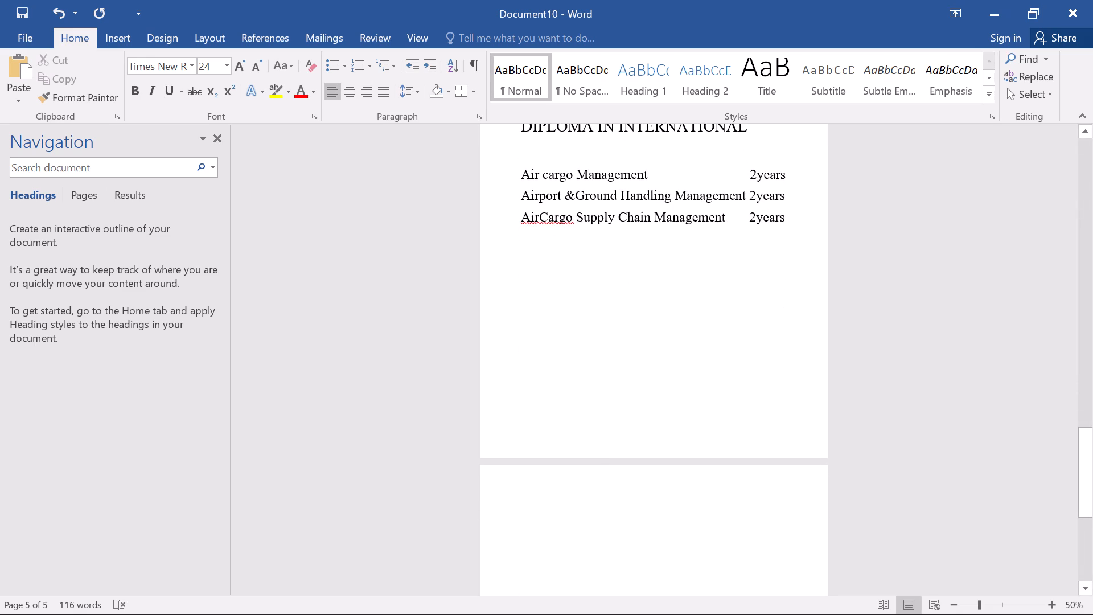
{"action": "key", "text": "BackSpace"}
{"action": "key", "text": "BackSpace"}
{"action": "key", "text": "BackSpace"}
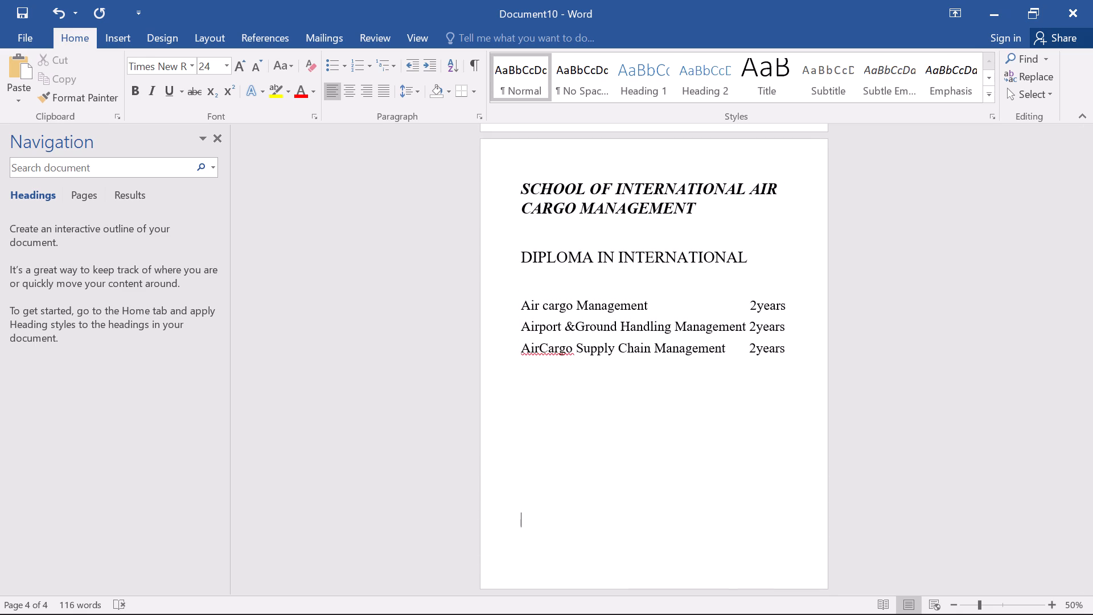
{"action": "key", "text": "Return"}
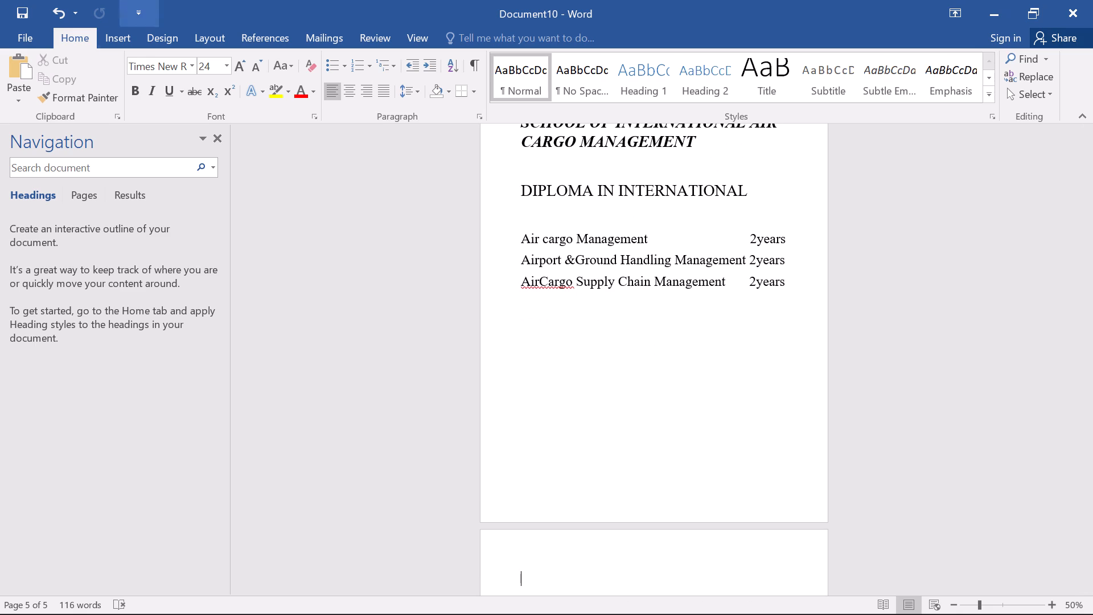
Enter the heading "SHORT COURSES" in bold at size 28 at the top of the new page.
{"action": "left_click", "coordinate": [225, 64]}
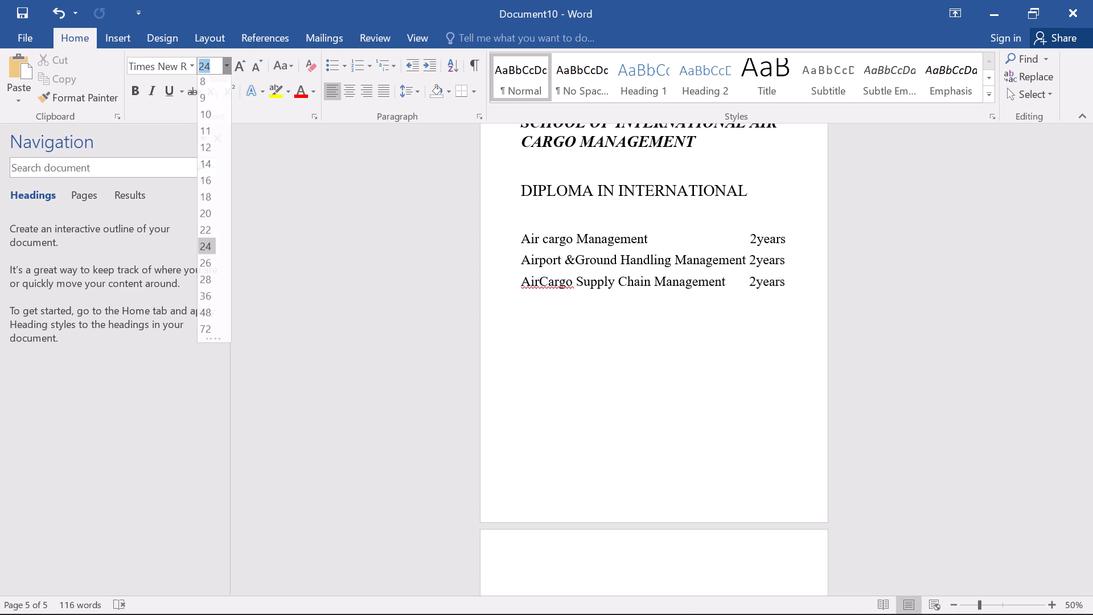
{"action": "left_click", "coordinate": [206, 278]}
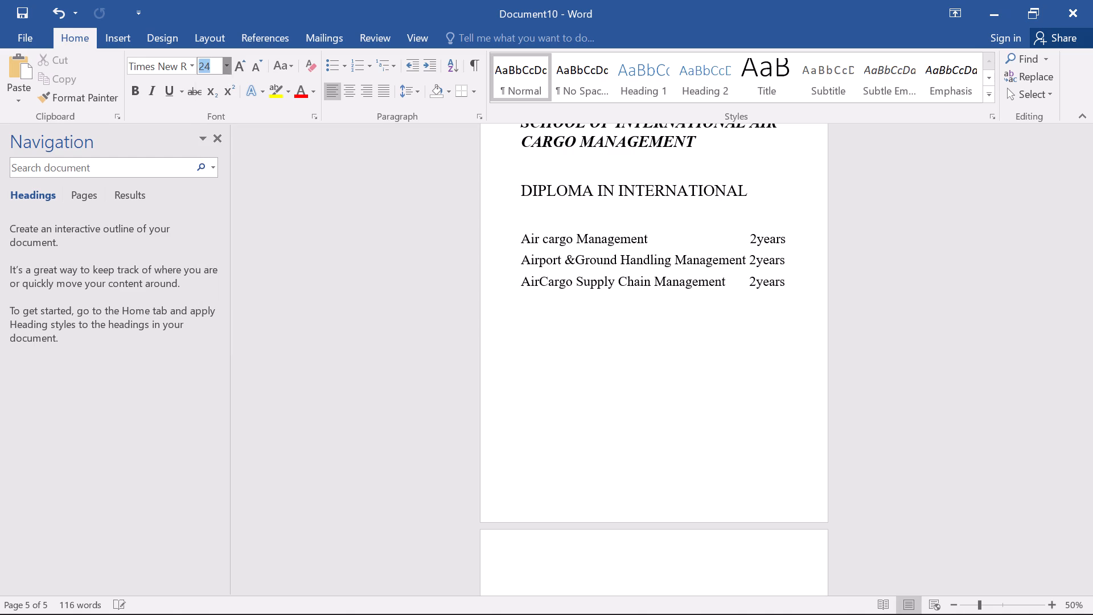
{"action": "left_click", "coordinate": [133, 92]}
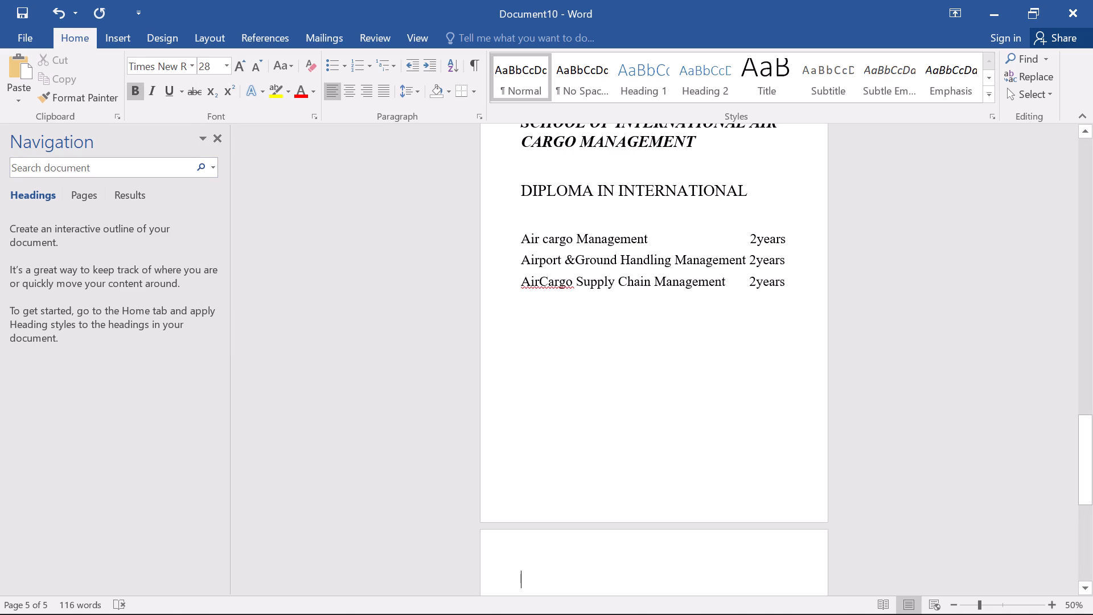
{"action": "scroll", "coordinate": [572, 428], "scroll_direction": "down", "scroll_amount": 1}
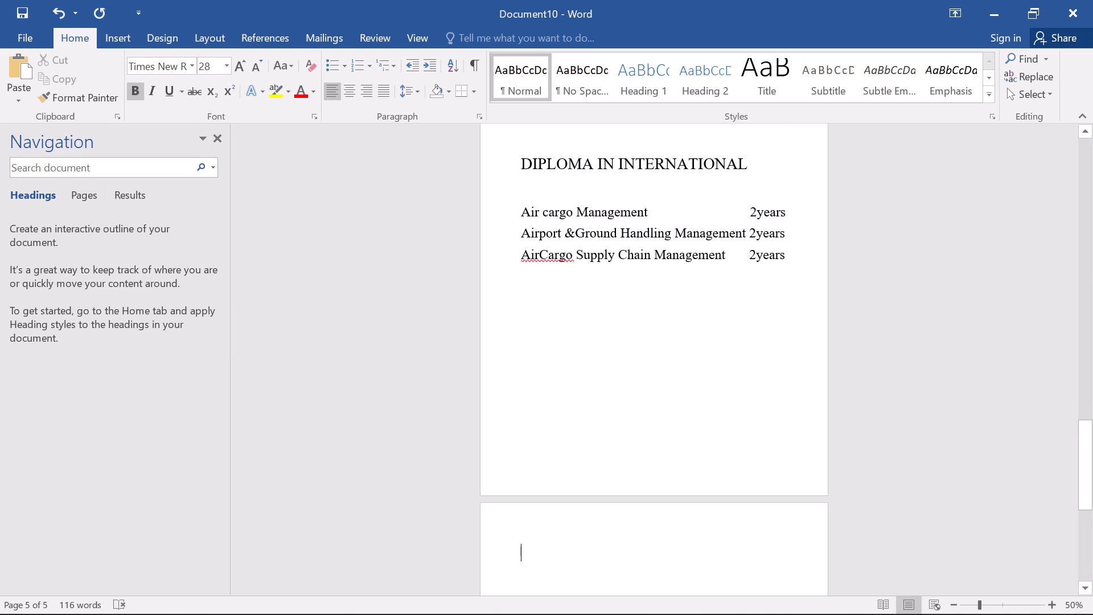
{"action": "type", "text": "SH"}
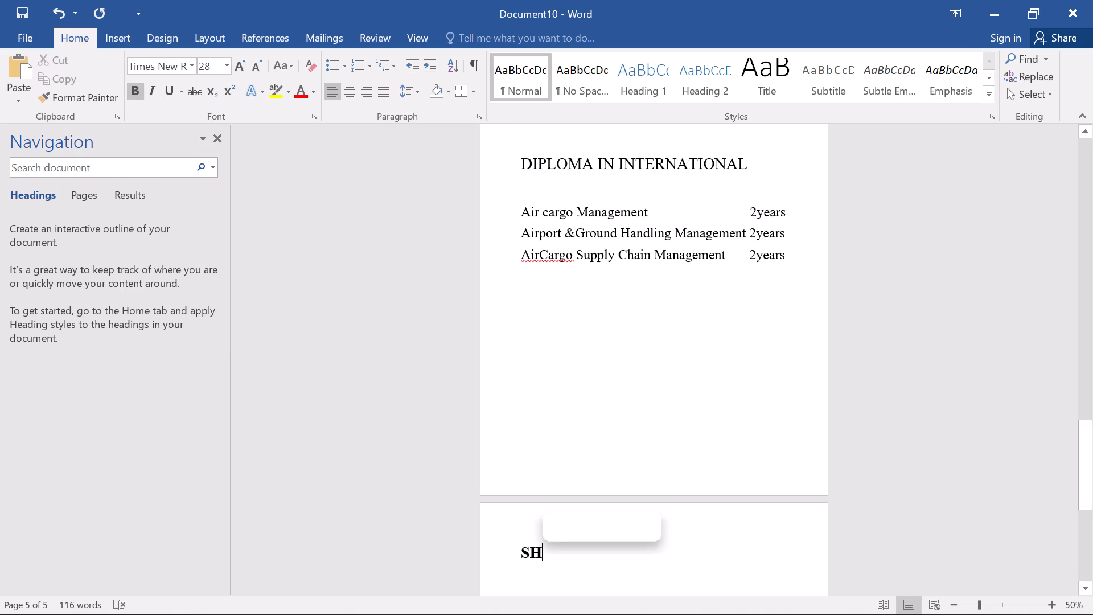
{"action": "type", "text": "ORT"}
{"action": "key", "text": "space"}
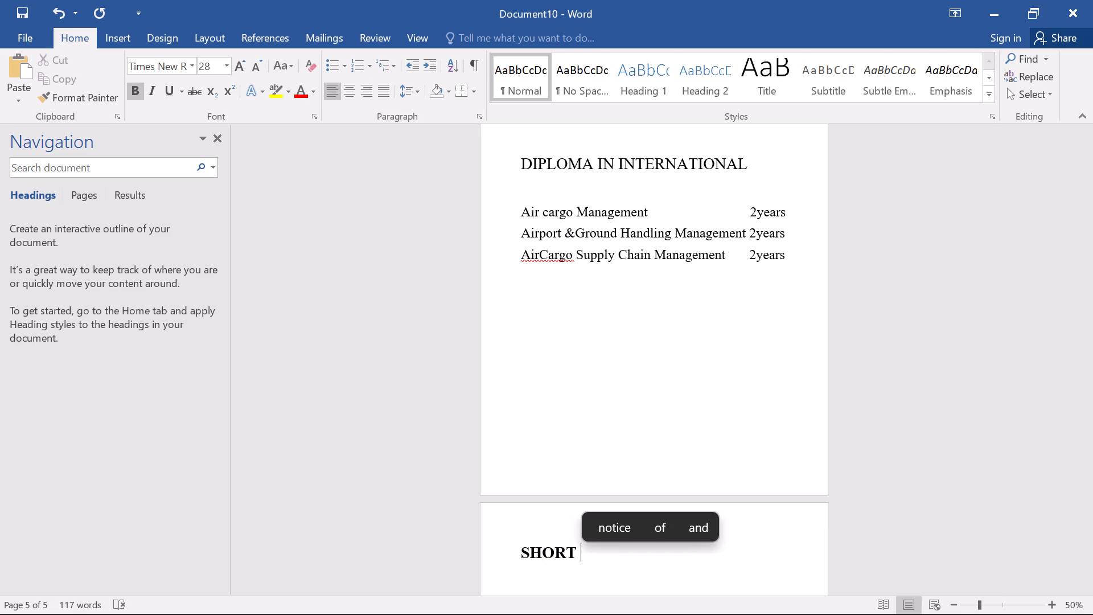
{"action": "type", "text": "COURSES"}
{"action": "key", "text": "Return"}
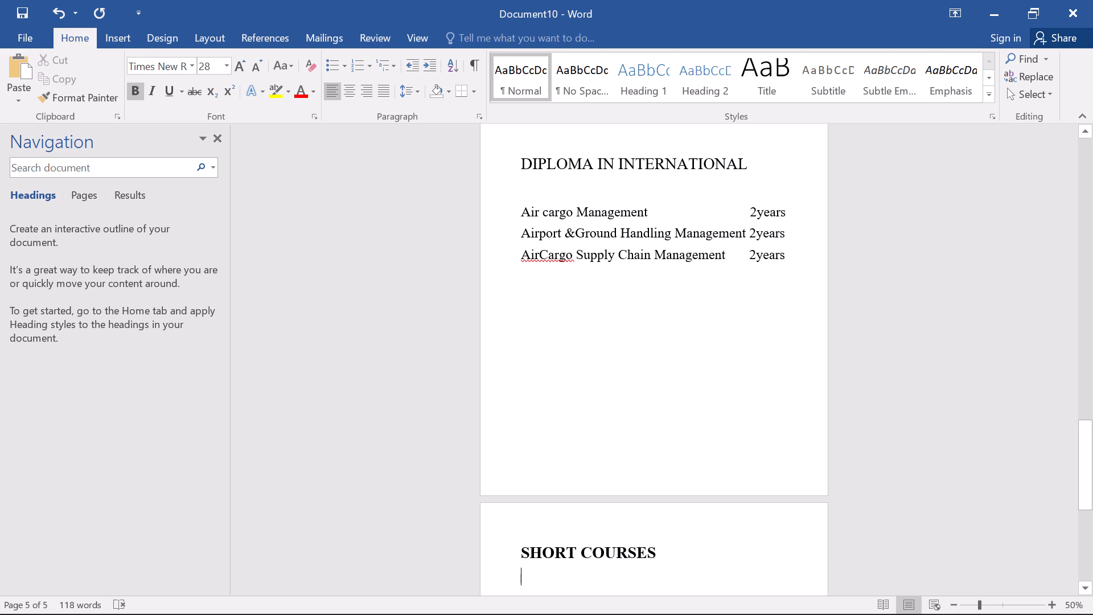
Leave a blank line below the "SHORT COURSES" heading and set the following text to size 24 without bold.
{"action": "scroll", "coordinate": [595, 420], "scroll_direction": "down", "scroll_amount": 2}
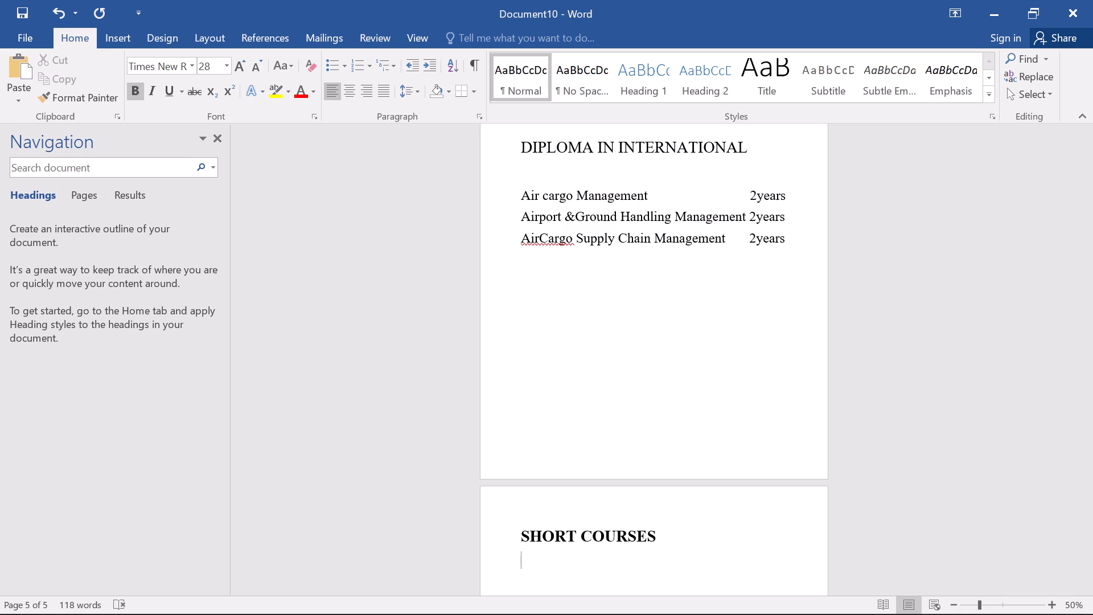
{"action": "key", "text": "Return"}
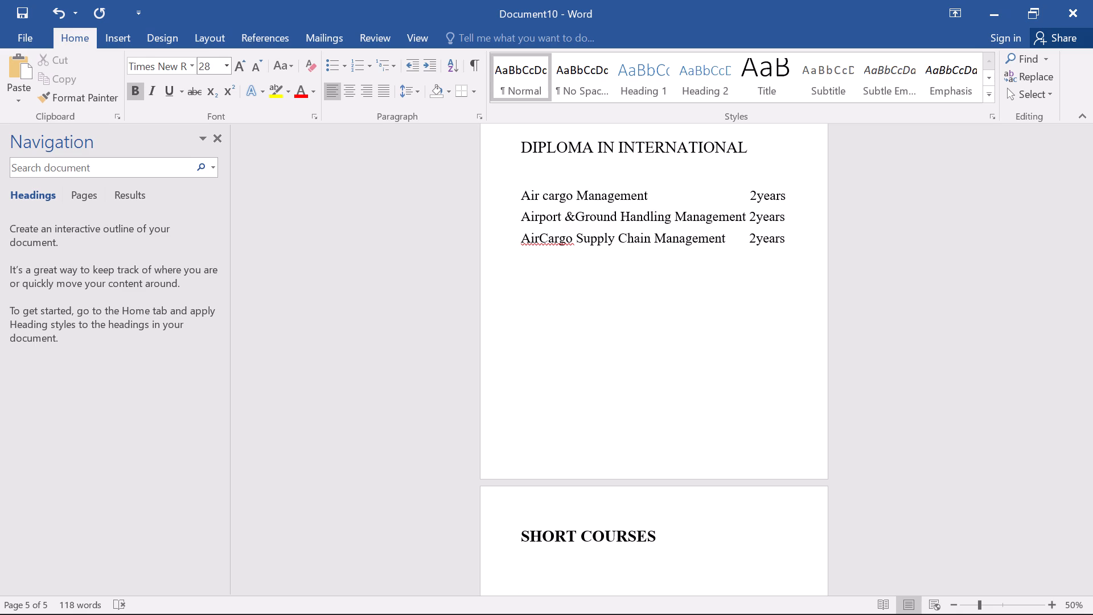
{"action": "left_click", "coordinate": [225, 69]}
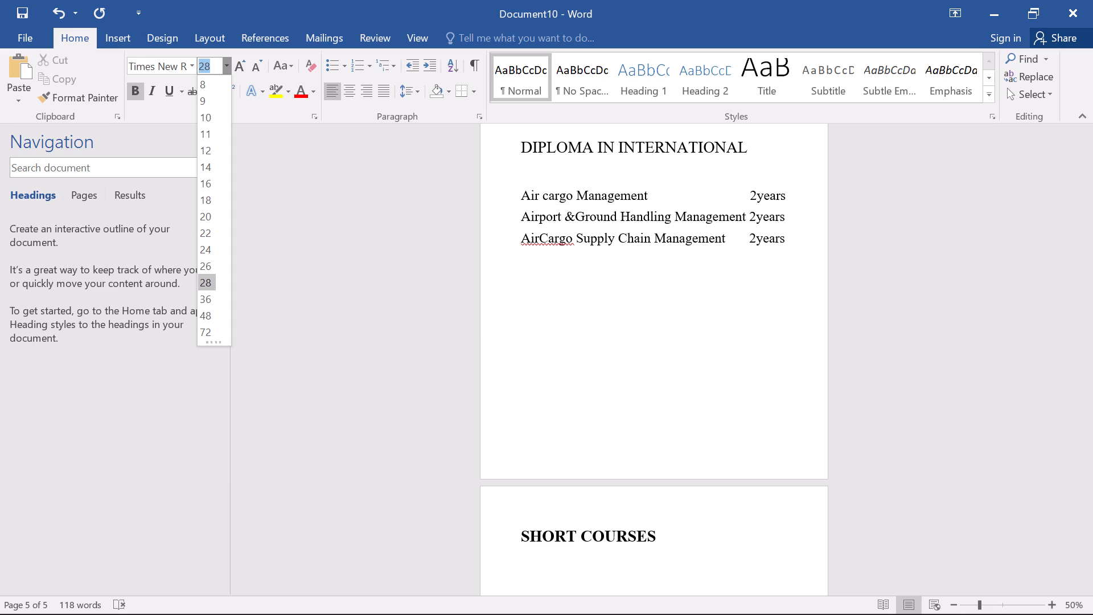
{"action": "left_click", "coordinate": [213, 249]}
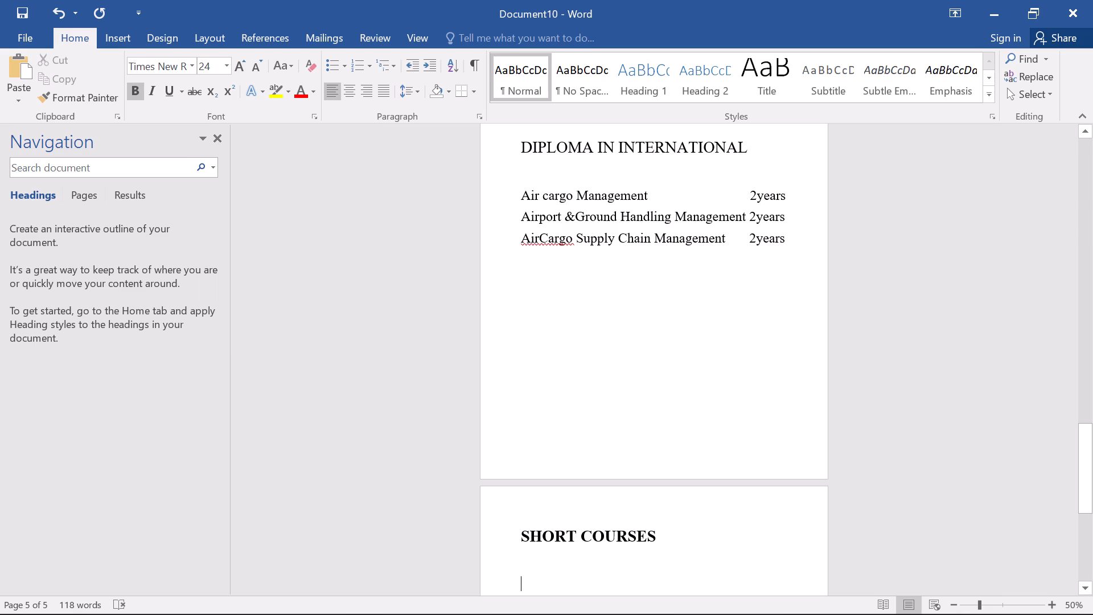
{"action": "scroll", "coordinate": [480, 384], "scroll_direction": "down", "scroll_amount": 2}
{"action": "scroll", "coordinate": [480, 384], "scroll_direction": "up", "scroll_amount": 1, "text": "ctrl"}
{"action": "scroll", "coordinate": [480, 384], "scroll_direction": "down", "scroll_amount": 1, "text": "ctrl"}
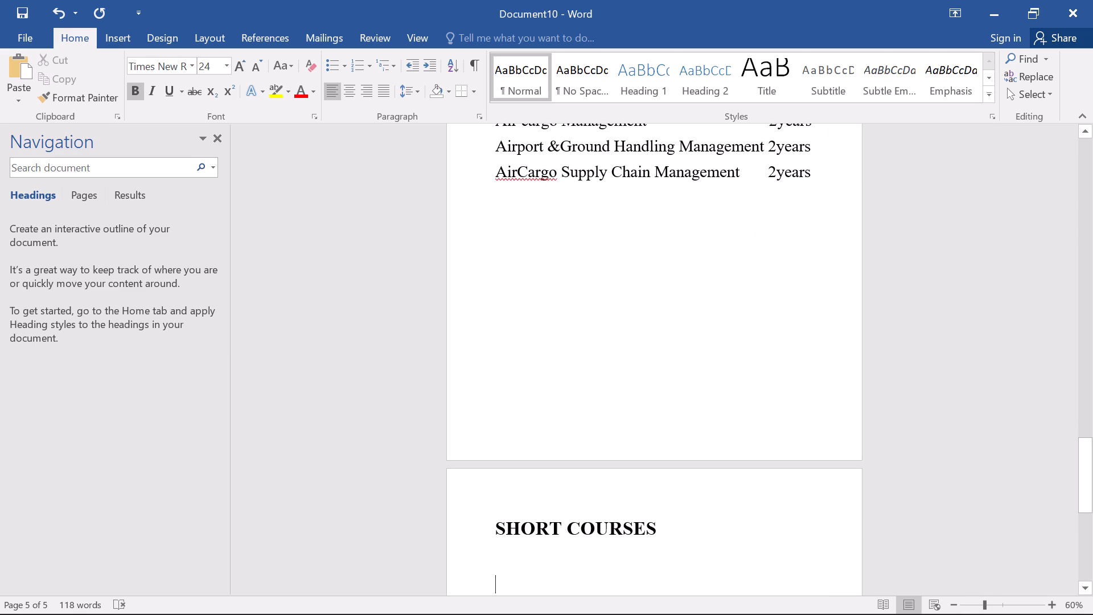
{"action": "scroll", "coordinate": [657, 411], "scroll_direction": "down", "scroll_amount": 4}
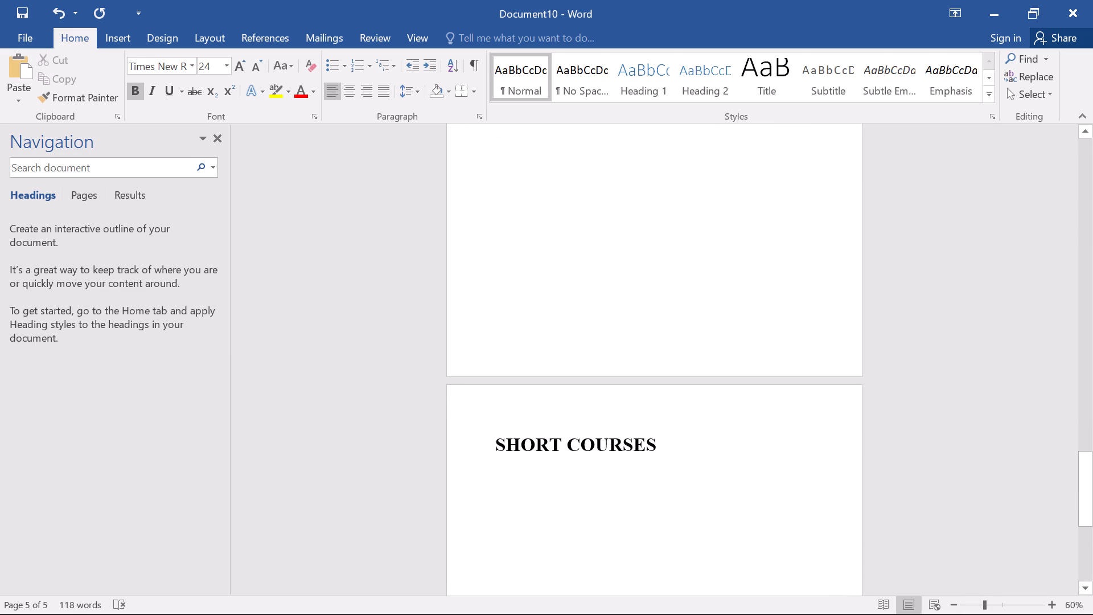
{"action": "key", "text": "c"}
{"action": "key", "text": "BackSpace"}
{"action": "left_click", "coordinate": [131, 93]}
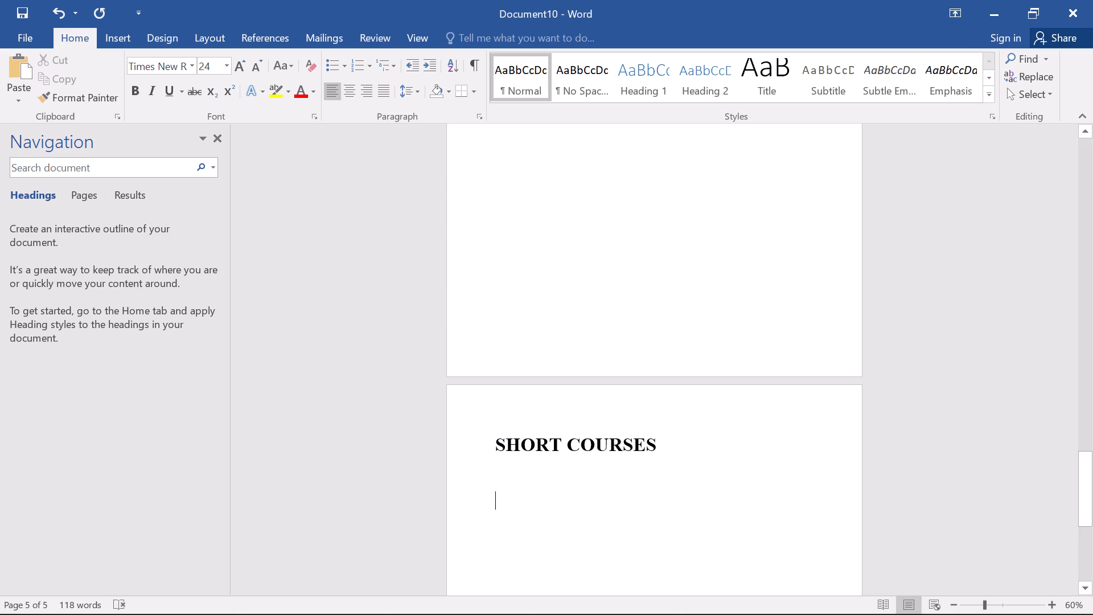
Enter the column labels "COURSE" and "DURATION" below the "SHORT COURSES" heading, separated by a wide run of spaces.
{"action": "key", "text": "c"}
{"action": "type", "text": "OURSE"}
{"action": "key", "text": "space"}
{"action": "key", "text": "space"}
{"action": "key", "text": "space"}
{"action": "key", "text": "space"}
{"action": "key", "text": "space"}
{"action": "key", "text": "space"}
{"action": "key", "text": "space"}
{"action": "key", "text": "space"}
{"action": "key", "text": "space"}
{"action": "key", "text": "space"}
{"action": "key", "text": "space"}
{"action": "key", "text": "space"}
{"action": "key", "text": "space"}
{"action": "key", "text": "space"}
{"action": "key", "text": "space"}
{"action": "key", "text": "space"}
{"action": "key", "text": "space"}
{"action": "key", "text": "space"}
{"action": "key", "text": "space"}
{"action": "key", "text": "space"}
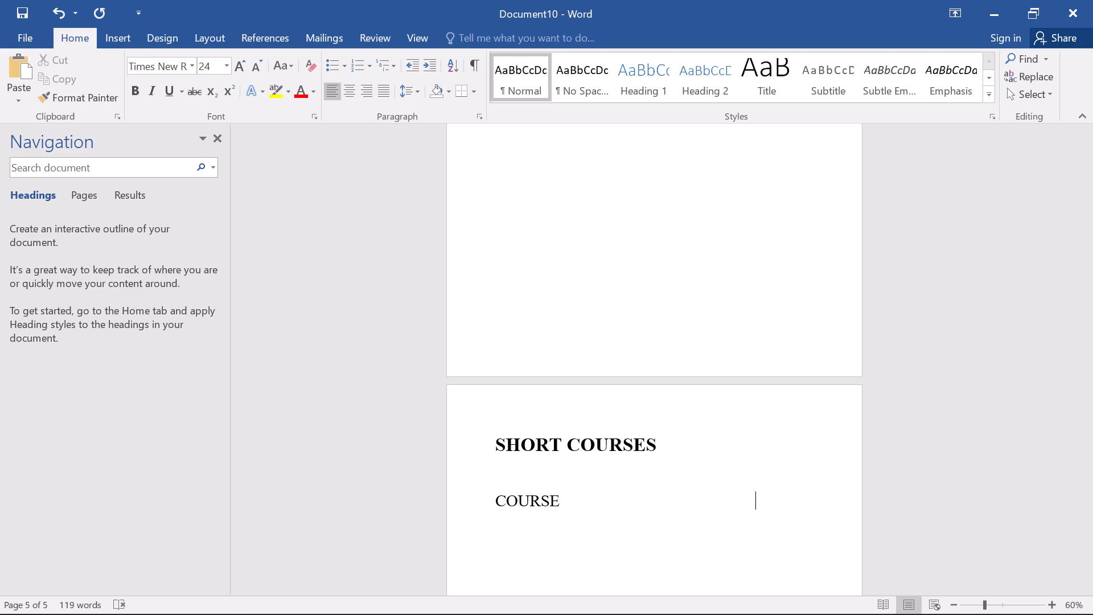
{"action": "key", "text": "d"}
{"action": "type", "text": "URATION"}
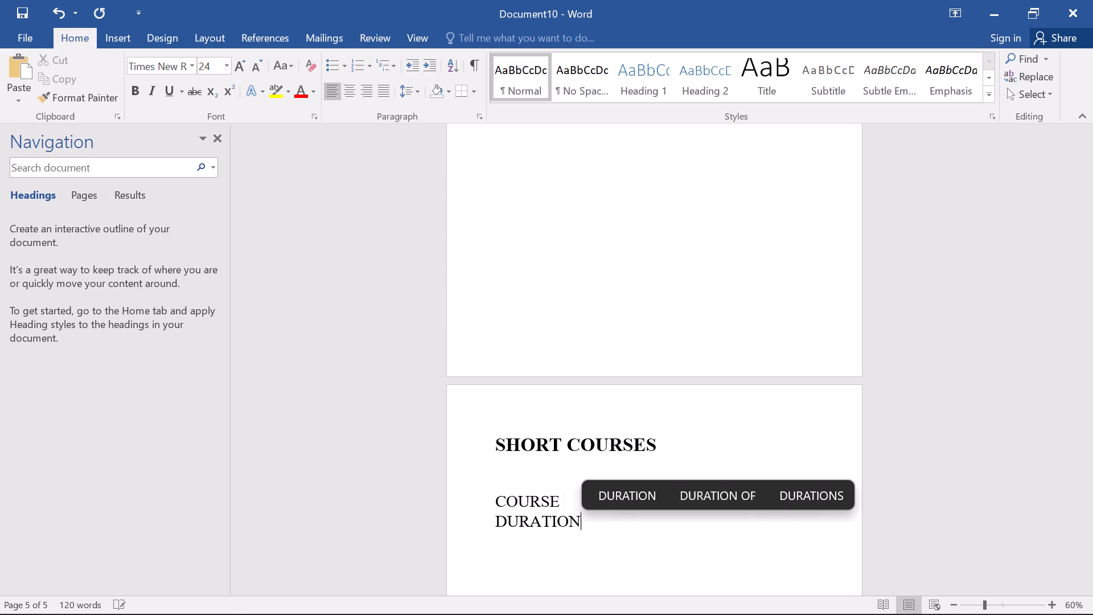
Remove surplus spaces after "COURSE" until "DURATION" sits on the same line.
{"action": "left_click", "coordinate": [491, 529]}
{"action": "key", "text": "BackSpace"}
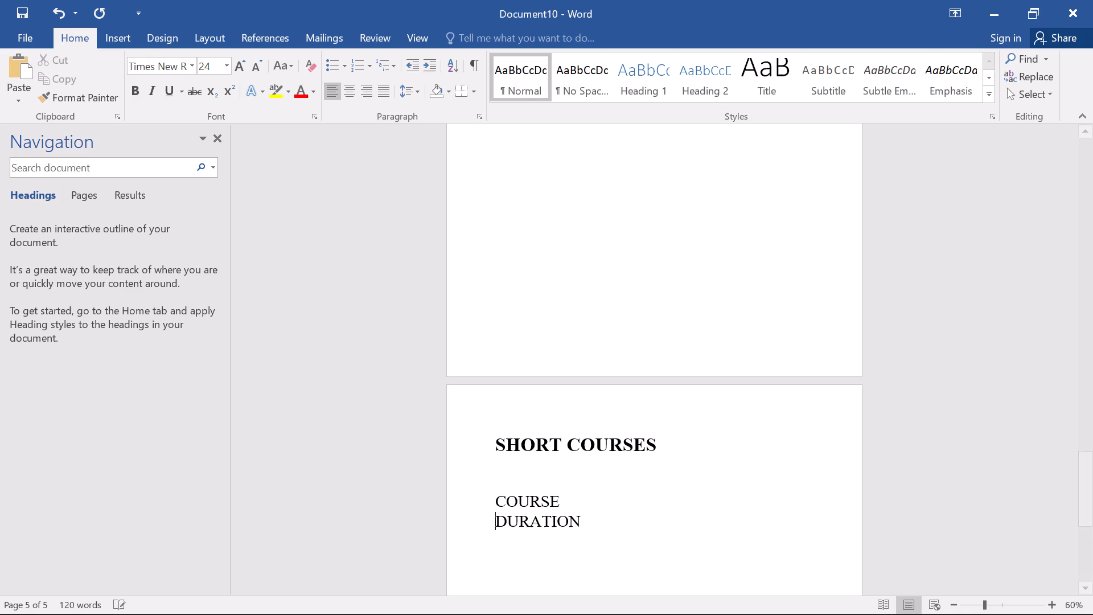
{"action": "left_click", "coordinate": [725, 489]}
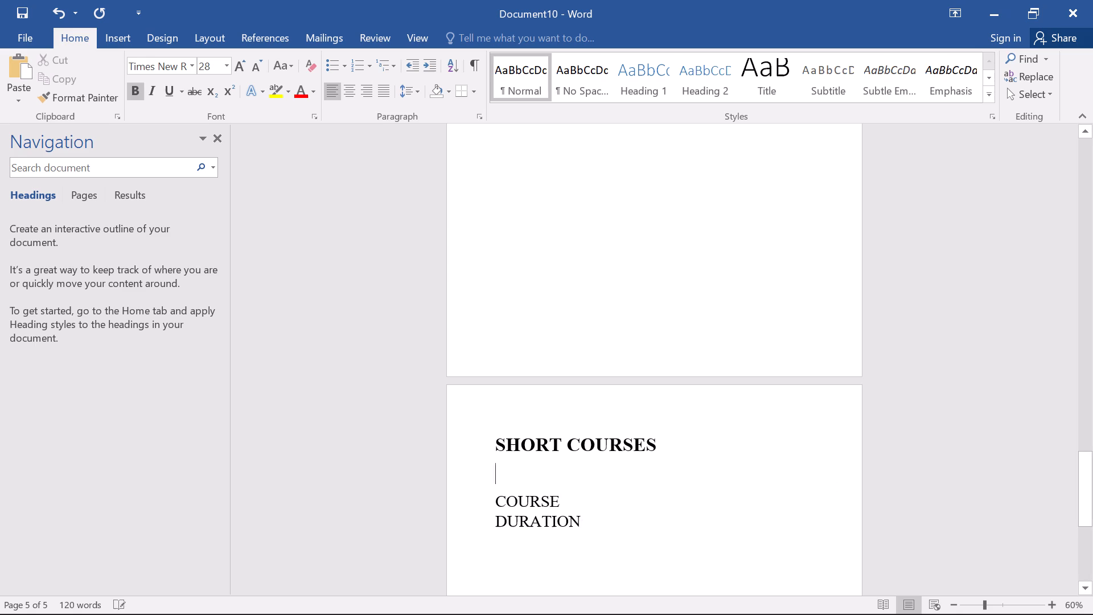
{"action": "left_click", "coordinate": [586, 495]}
{"action": "key", "text": "BackSpace"}
{"action": "key", "text": "BackSpace"}
{"action": "key", "text": "BackSpace"}
{"action": "key", "text": "BackSpace"}
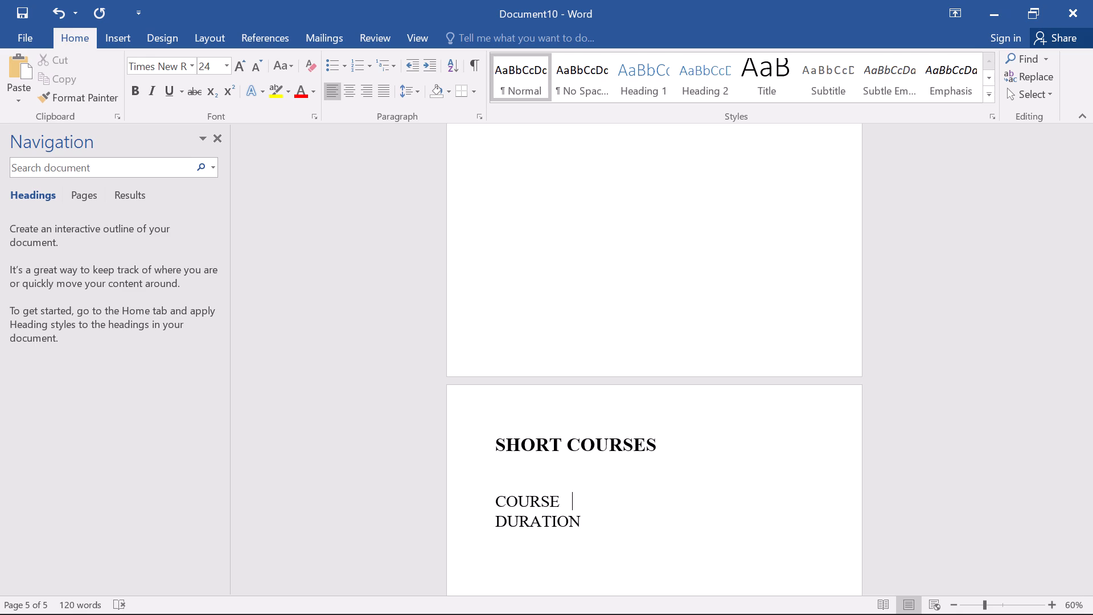
{"action": "key", "text": "BackSpace"}
{"action": "key", "text": "BackSpace"}
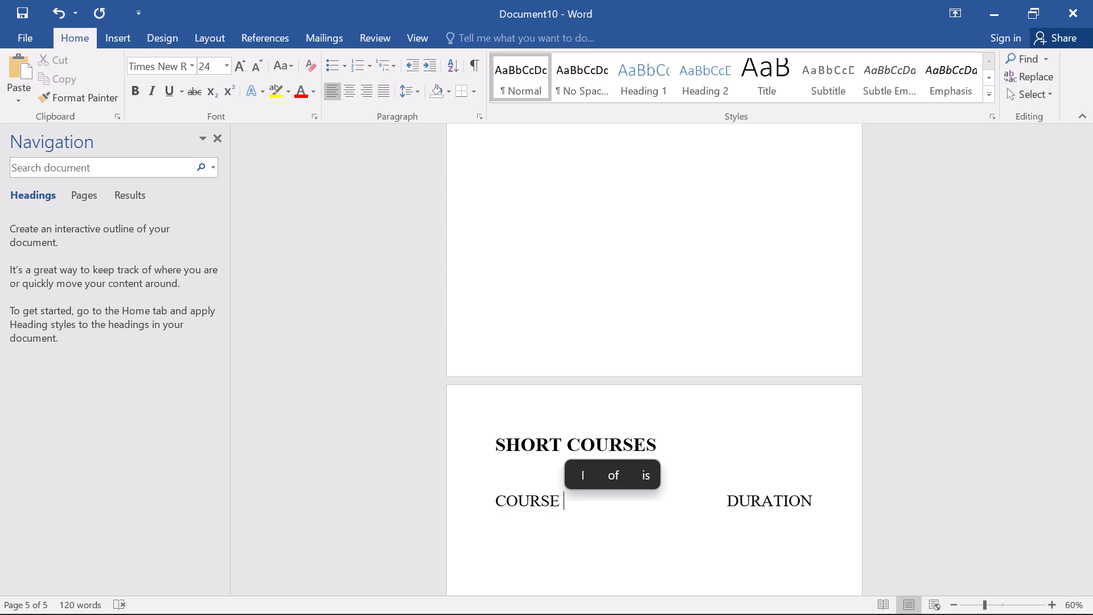
Start a new line below the COURSE and DURATION labels at size 22 and enter "Front" followed by a space.
{"action": "scroll", "coordinate": [535, 525], "scroll_direction": "down", "scroll_amount": 2}
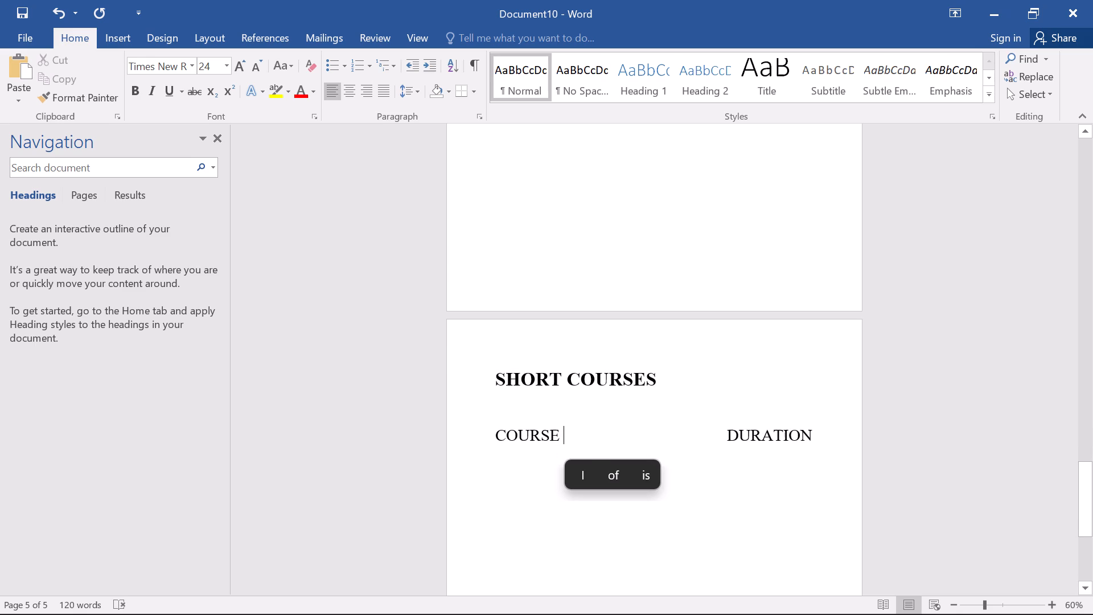
{"action": "left_click", "coordinate": [821, 437]}
{"action": "key", "text": "Return"}
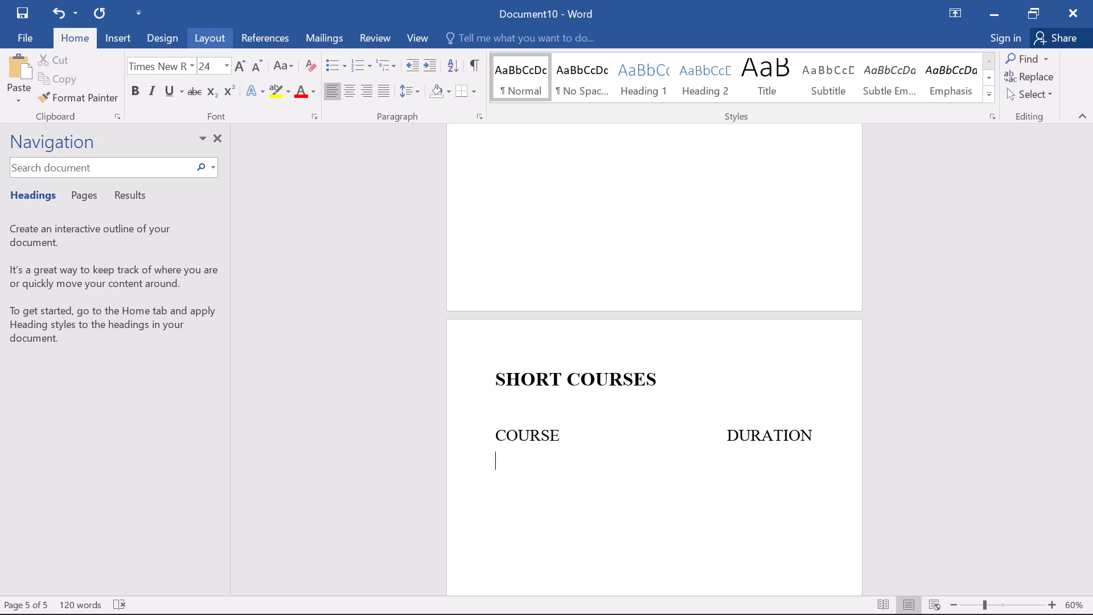
{"action": "left_click", "coordinate": [228, 60]}
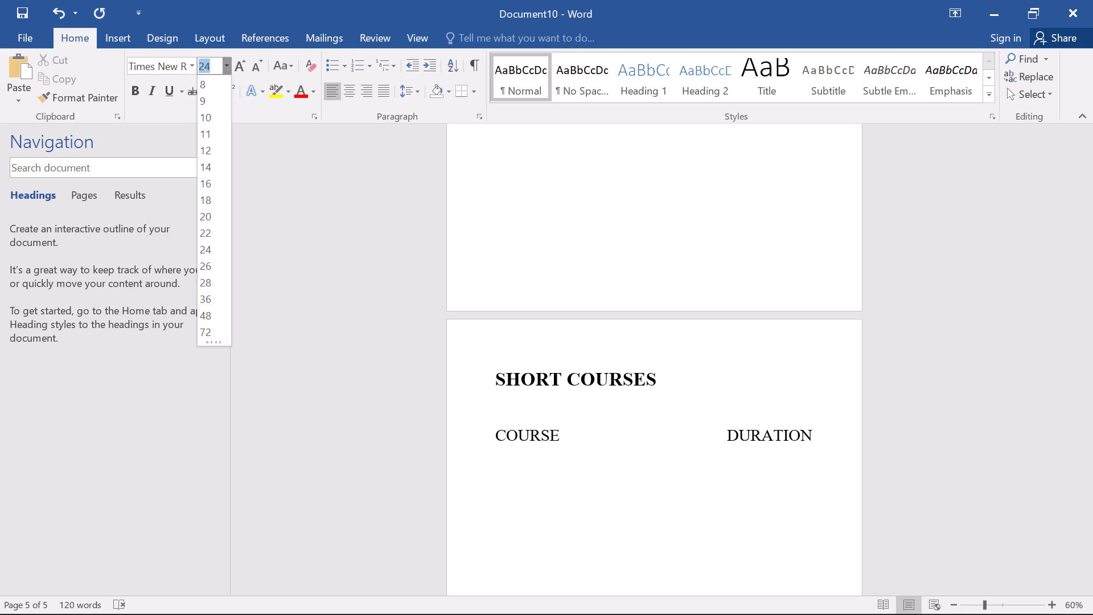
{"action": "left_click", "coordinate": [206, 236]}
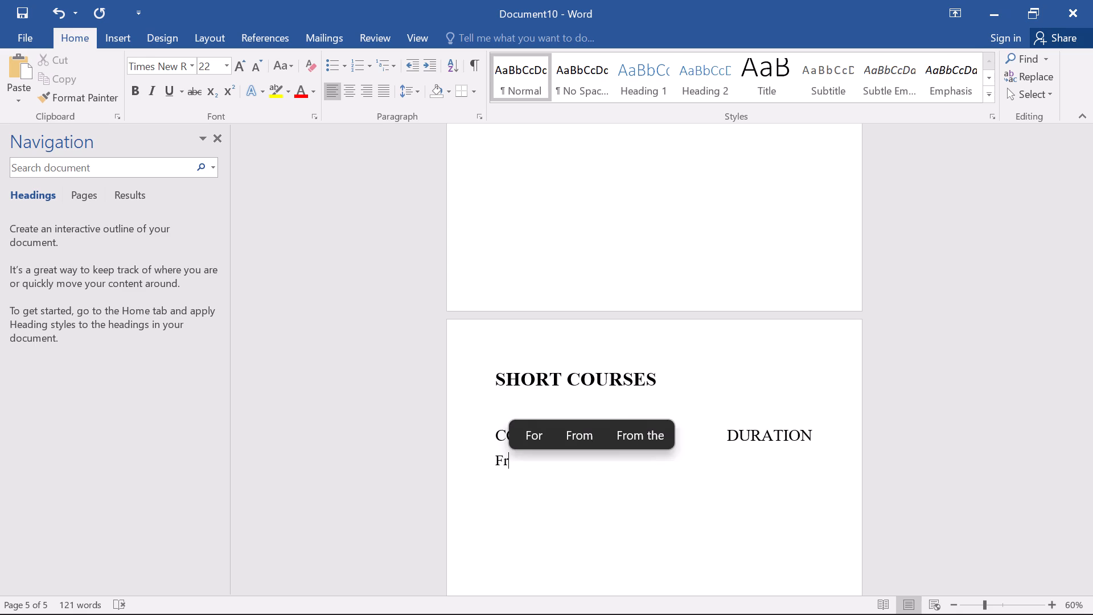
{"action": "type", "text": "ont"}
{"action": "key", "text": "space"}
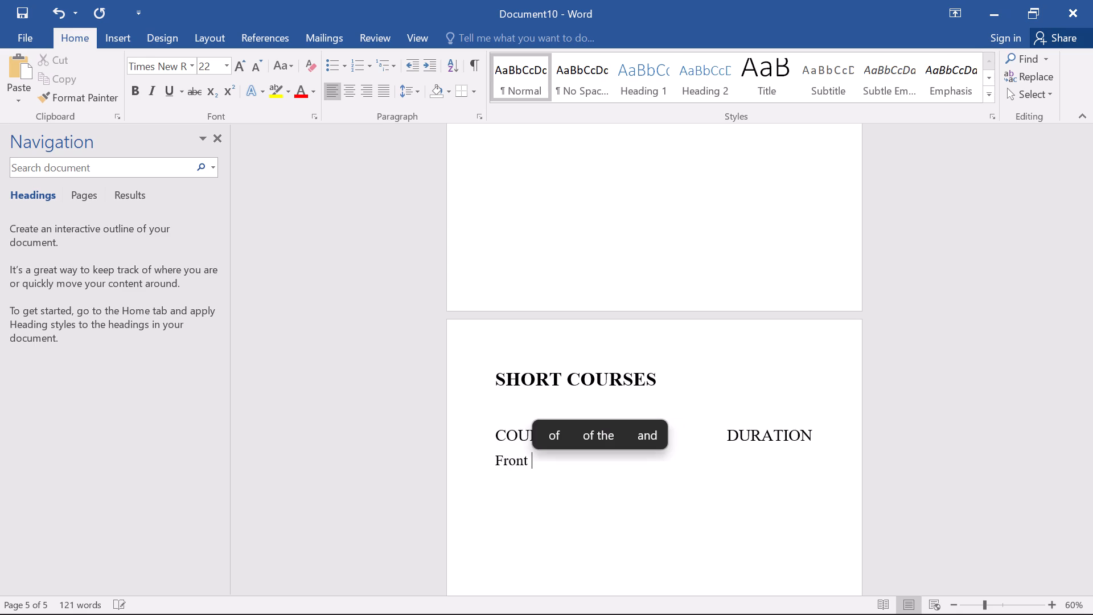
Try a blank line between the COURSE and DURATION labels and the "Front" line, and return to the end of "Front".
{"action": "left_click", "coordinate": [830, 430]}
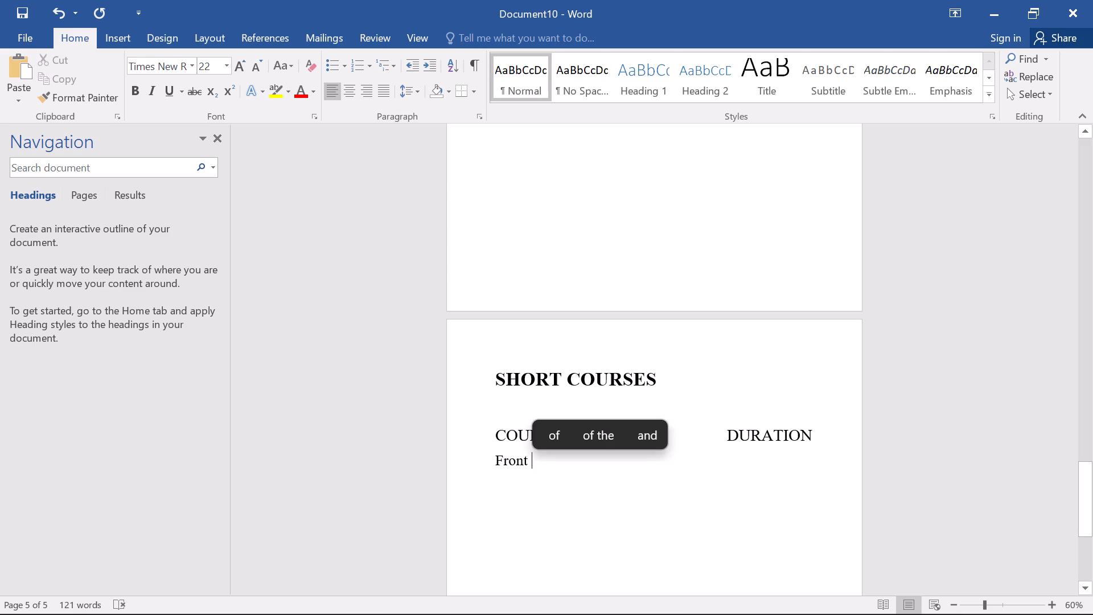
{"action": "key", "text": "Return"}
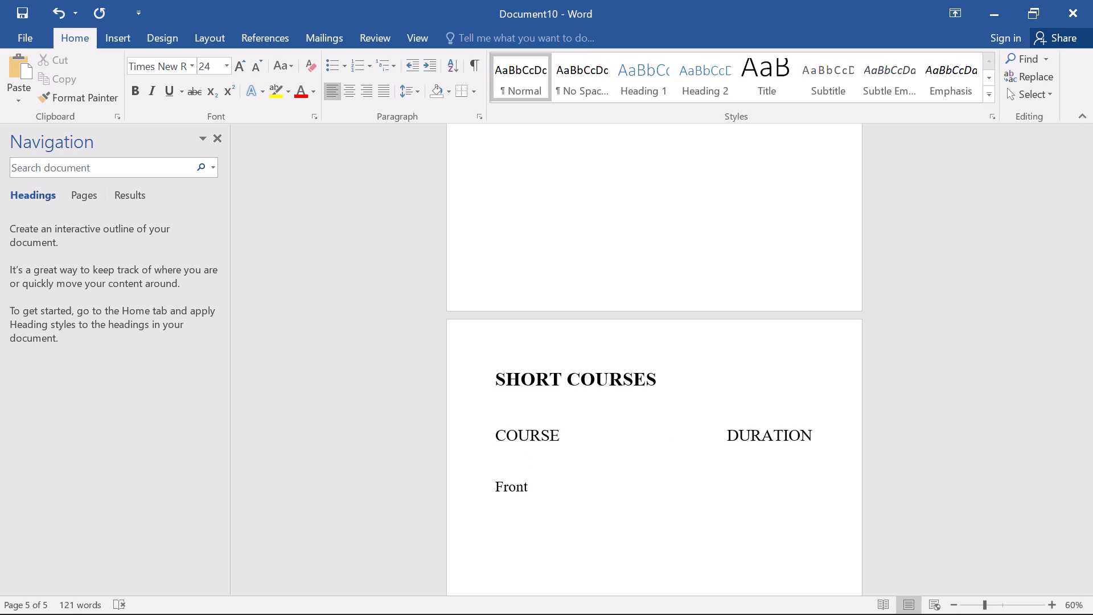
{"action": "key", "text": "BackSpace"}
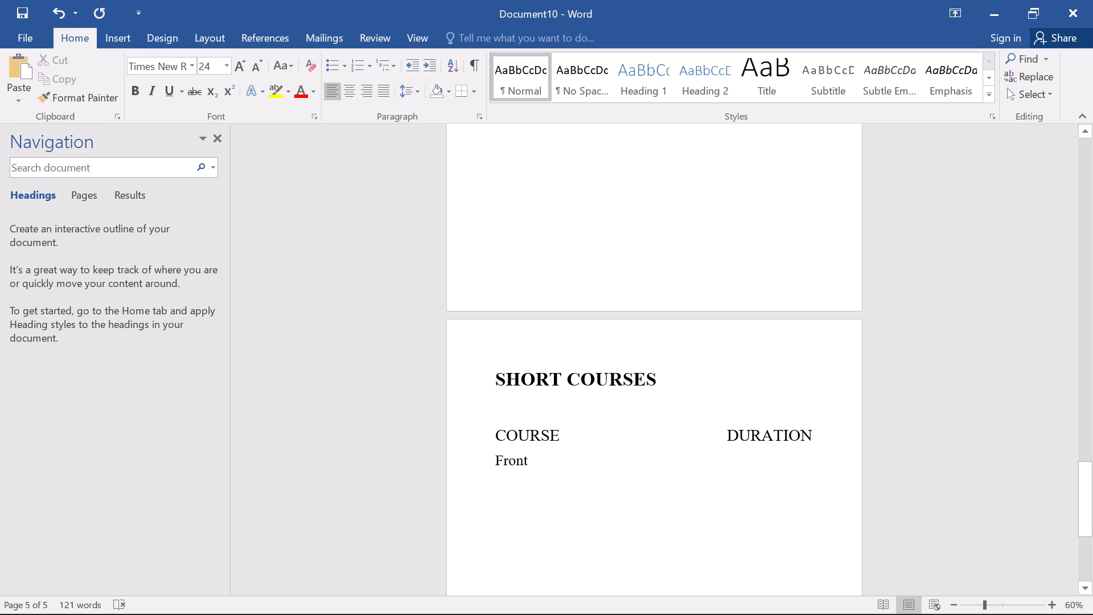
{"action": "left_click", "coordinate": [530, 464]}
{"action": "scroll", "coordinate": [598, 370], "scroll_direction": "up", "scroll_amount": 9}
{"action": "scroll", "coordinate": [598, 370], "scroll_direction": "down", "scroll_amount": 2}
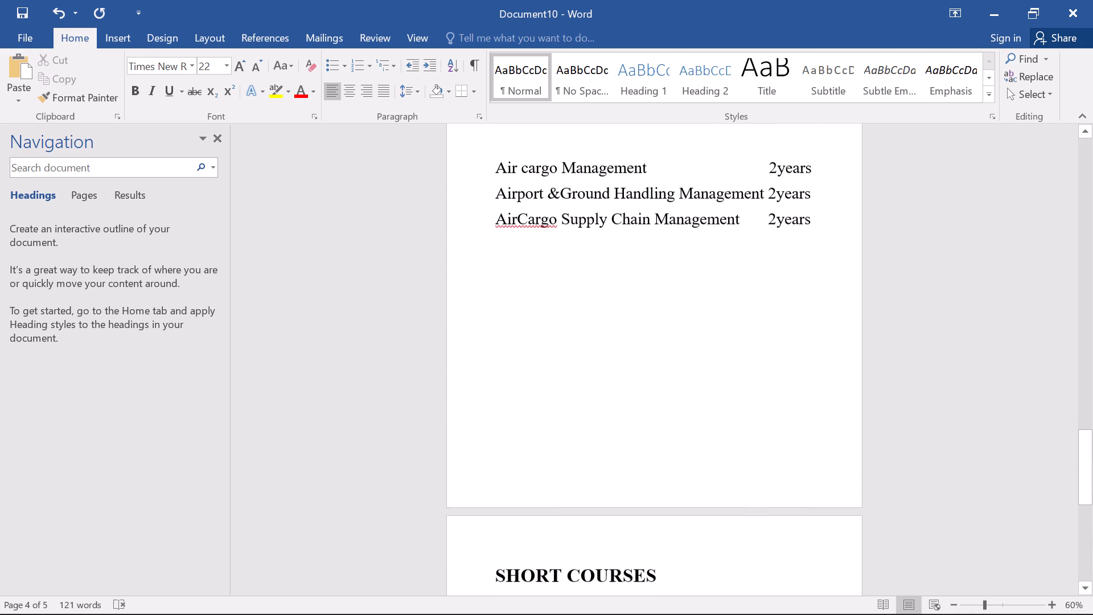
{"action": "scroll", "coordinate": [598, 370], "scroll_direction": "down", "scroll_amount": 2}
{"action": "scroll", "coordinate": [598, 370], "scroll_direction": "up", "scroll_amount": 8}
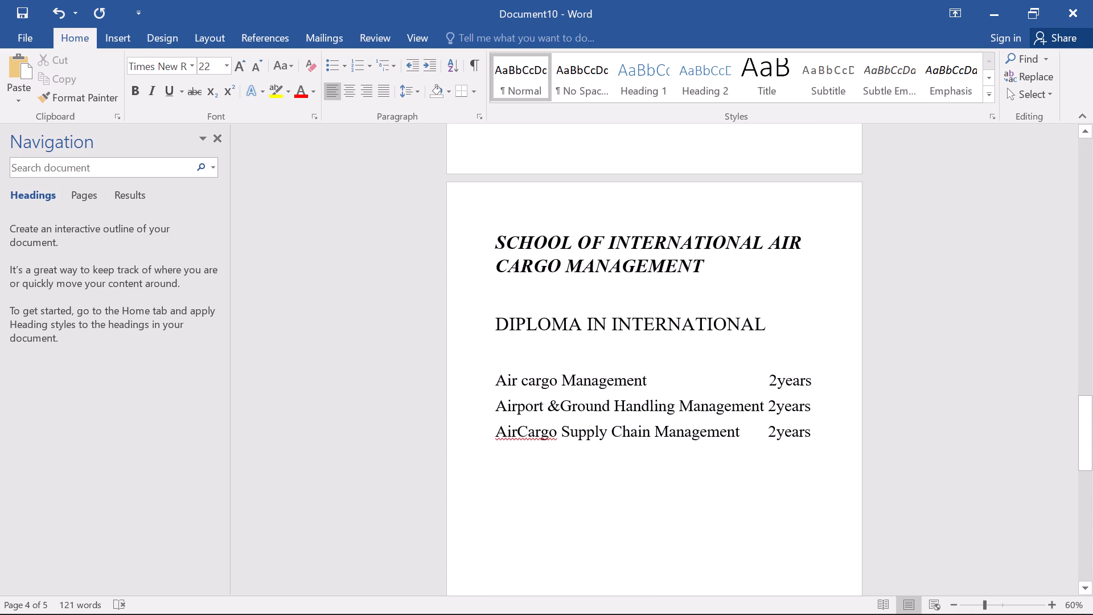
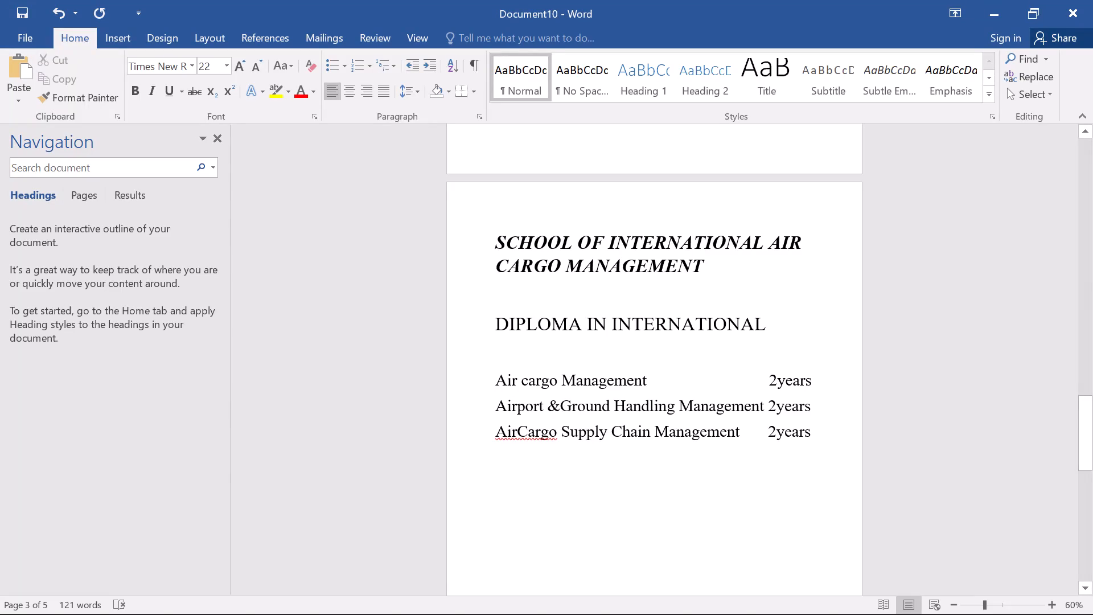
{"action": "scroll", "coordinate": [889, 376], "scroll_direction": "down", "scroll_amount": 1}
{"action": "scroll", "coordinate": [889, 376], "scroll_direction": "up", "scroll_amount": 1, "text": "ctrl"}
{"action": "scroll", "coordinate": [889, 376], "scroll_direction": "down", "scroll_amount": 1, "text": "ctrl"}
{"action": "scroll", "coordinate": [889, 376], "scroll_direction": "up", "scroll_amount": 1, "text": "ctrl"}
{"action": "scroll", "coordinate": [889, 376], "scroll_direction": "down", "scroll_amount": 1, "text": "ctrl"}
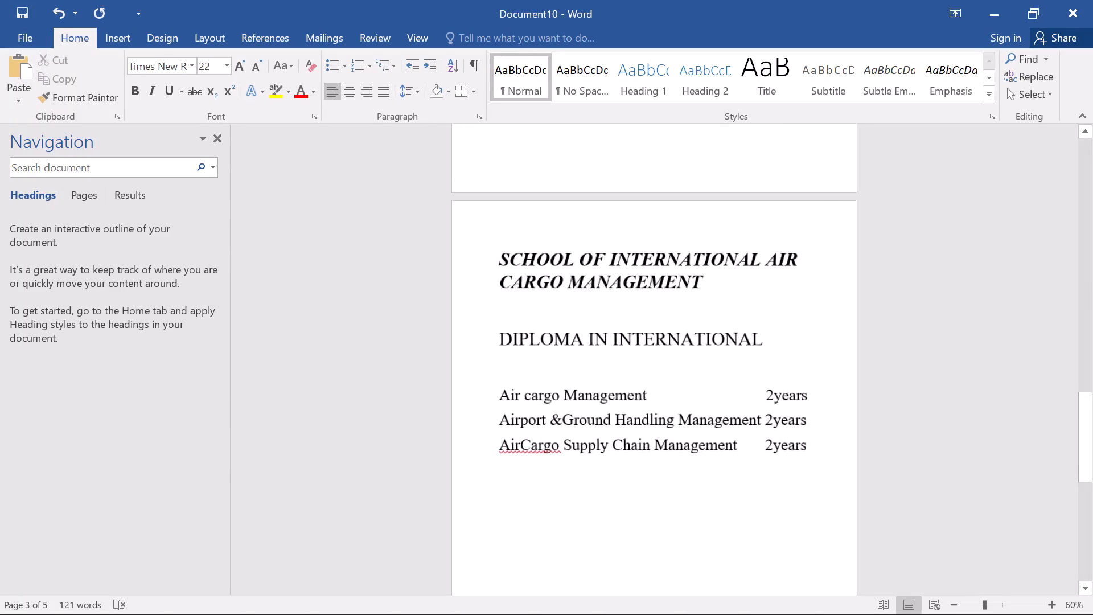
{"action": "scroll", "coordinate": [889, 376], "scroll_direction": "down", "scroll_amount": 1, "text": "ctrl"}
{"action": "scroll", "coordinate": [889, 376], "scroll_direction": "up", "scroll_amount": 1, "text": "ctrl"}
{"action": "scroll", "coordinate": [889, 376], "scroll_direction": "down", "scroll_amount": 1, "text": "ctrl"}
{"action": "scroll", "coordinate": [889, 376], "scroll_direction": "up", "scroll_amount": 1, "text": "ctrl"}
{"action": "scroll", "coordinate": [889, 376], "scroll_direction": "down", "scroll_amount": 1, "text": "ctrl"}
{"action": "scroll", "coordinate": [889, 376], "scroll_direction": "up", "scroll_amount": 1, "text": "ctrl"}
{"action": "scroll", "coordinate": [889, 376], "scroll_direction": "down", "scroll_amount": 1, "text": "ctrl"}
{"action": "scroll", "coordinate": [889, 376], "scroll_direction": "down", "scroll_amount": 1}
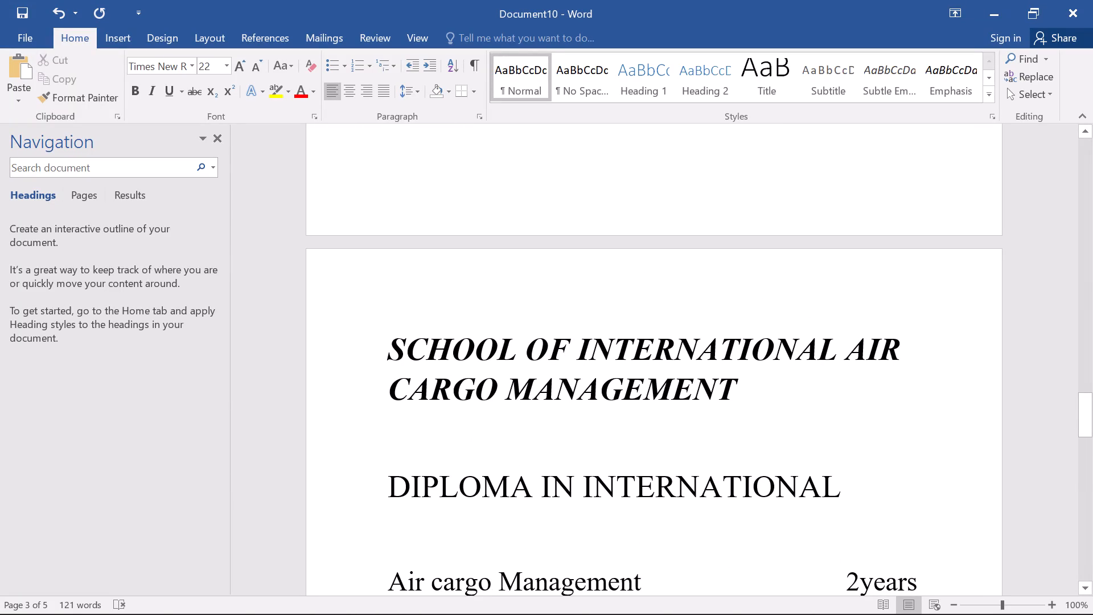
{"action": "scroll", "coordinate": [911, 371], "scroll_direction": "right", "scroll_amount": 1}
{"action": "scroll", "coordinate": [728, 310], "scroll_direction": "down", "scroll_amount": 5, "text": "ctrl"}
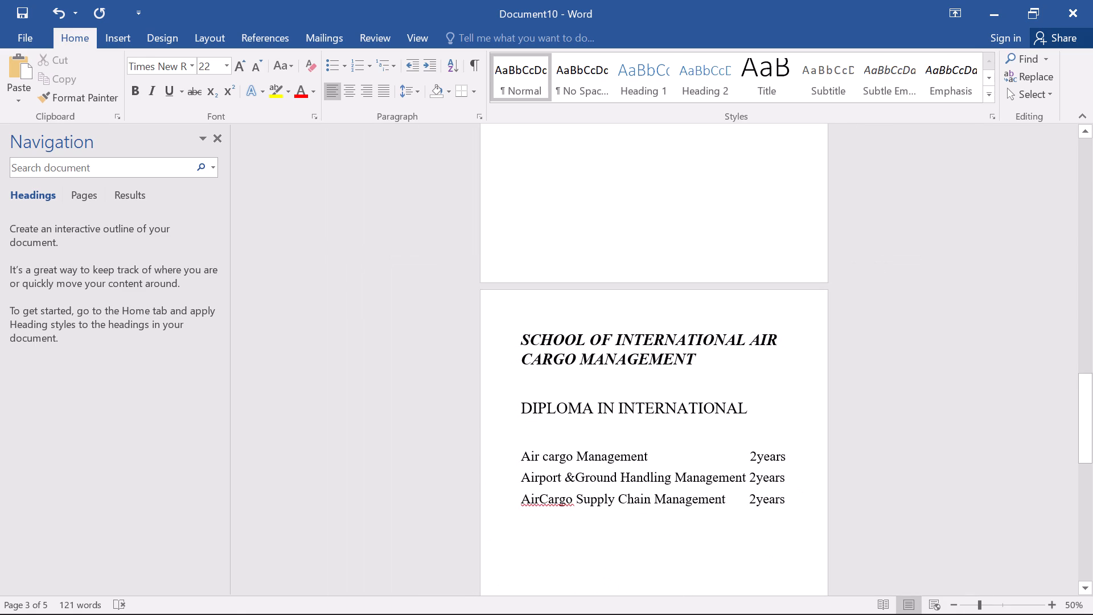
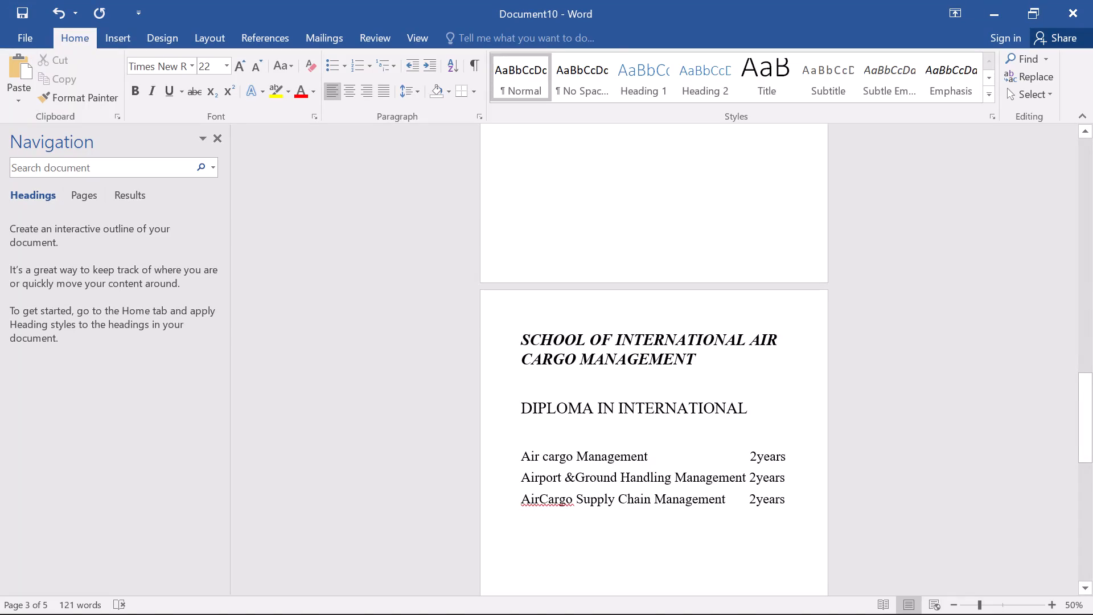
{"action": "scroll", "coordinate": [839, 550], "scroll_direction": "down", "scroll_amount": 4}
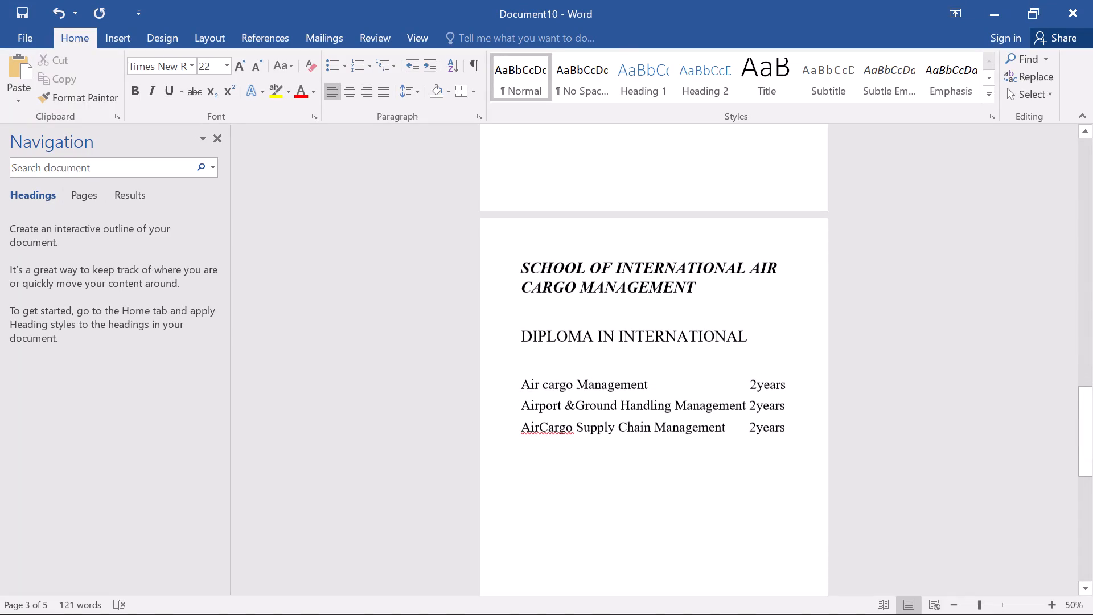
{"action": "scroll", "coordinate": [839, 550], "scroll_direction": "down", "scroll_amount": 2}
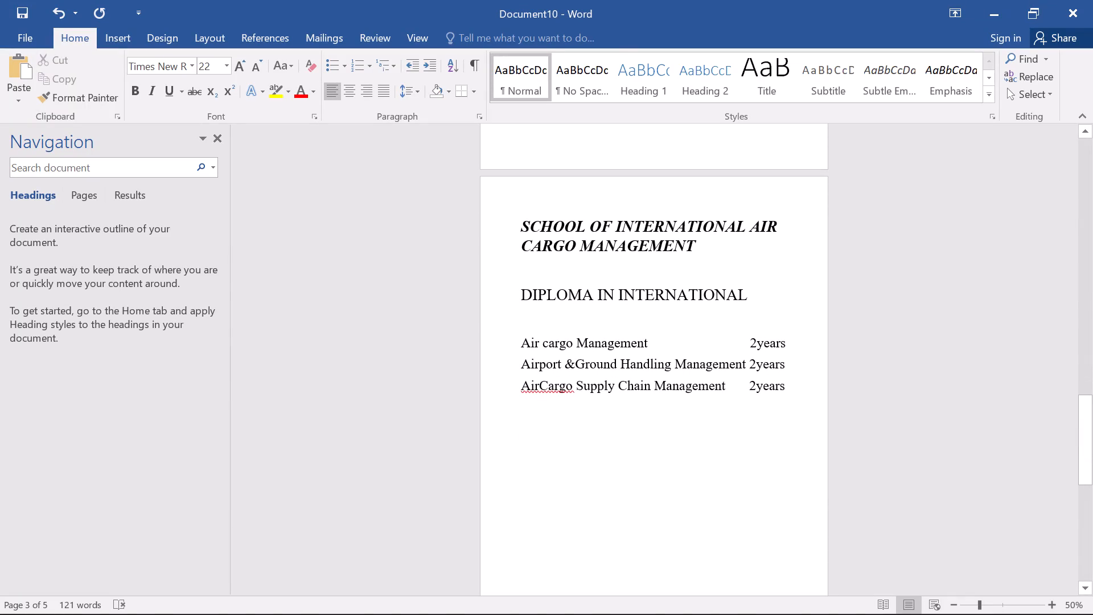
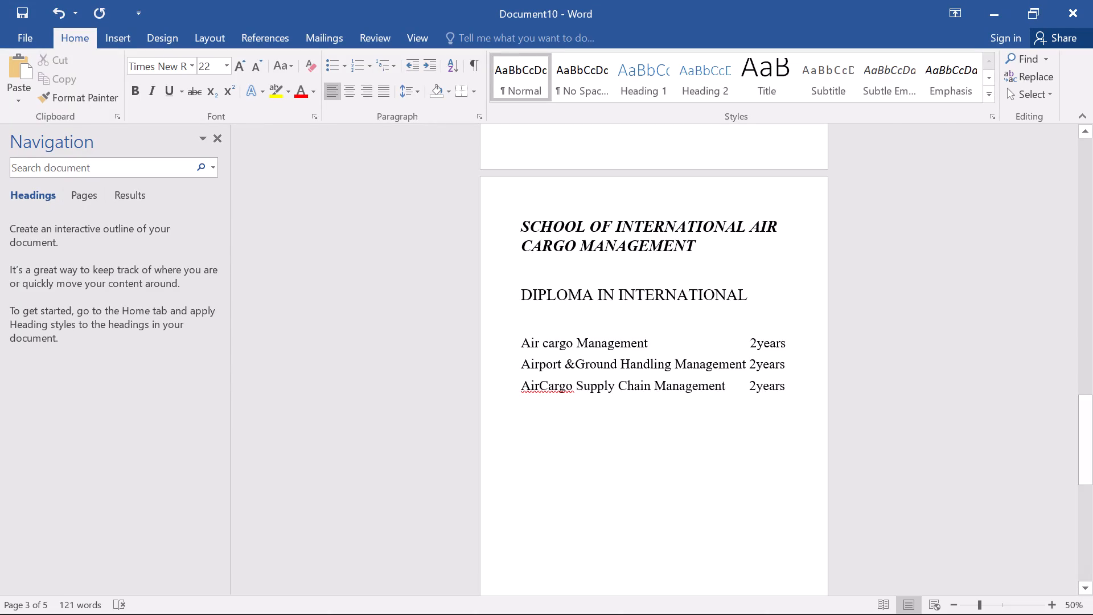
Complete the first entry under COURSE in the SHORT COURSES section as "Front Office Operations".
{"action": "left_click", "coordinate": [795, 397]}
{"action": "scroll", "coordinate": [795, 397], "scroll_direction": "down", "scroll_amount": 13}
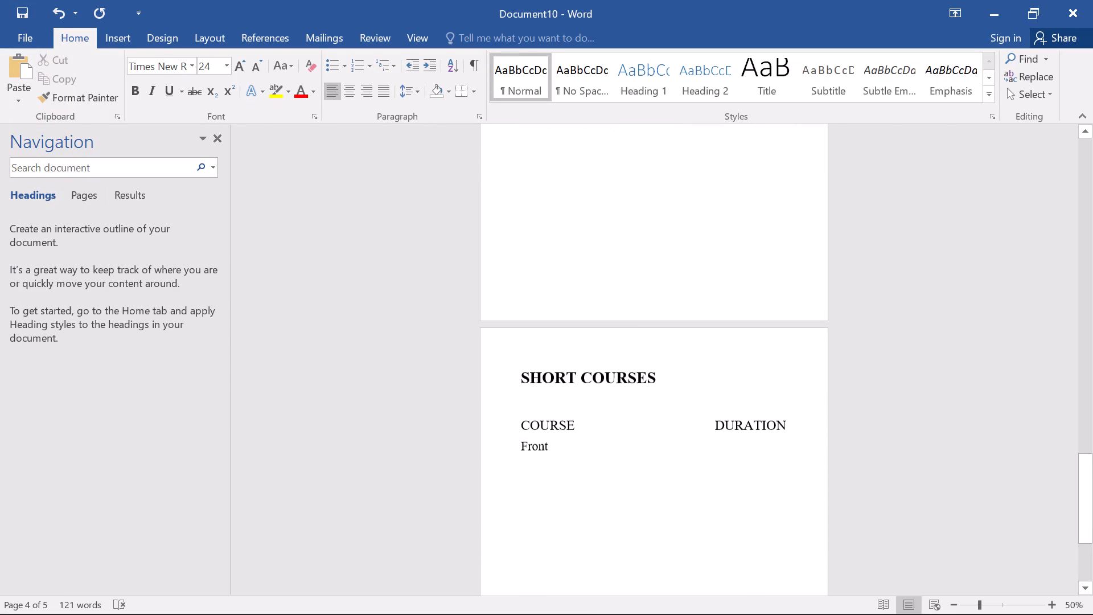
{"action": "left_click", "coordinate": [568, 449]}
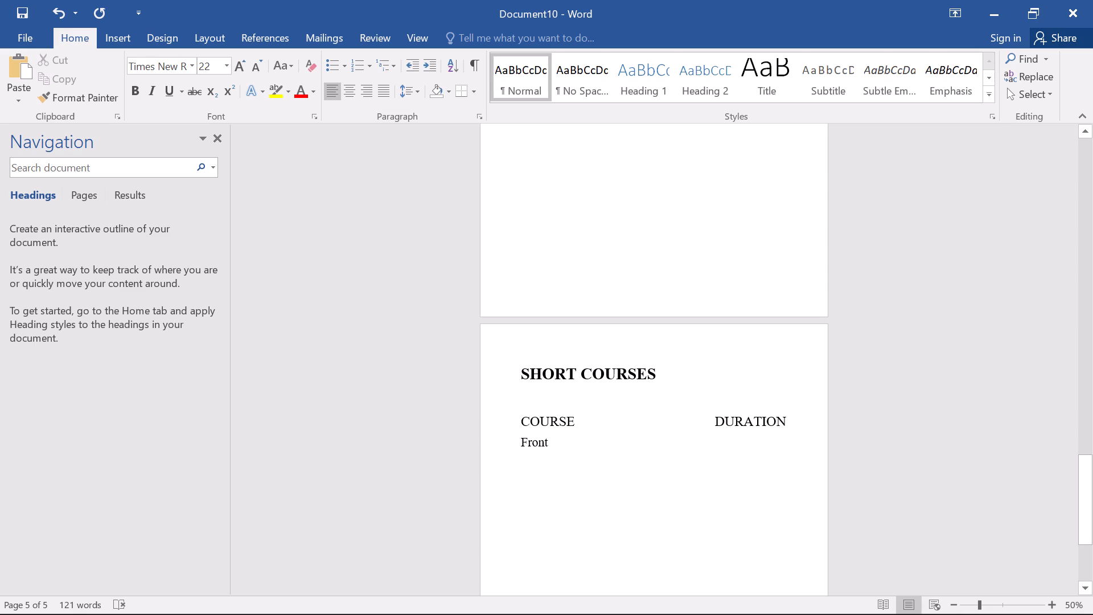
{"action": "type", "text": "ffice"}
{"action": "key", "text": "space"}
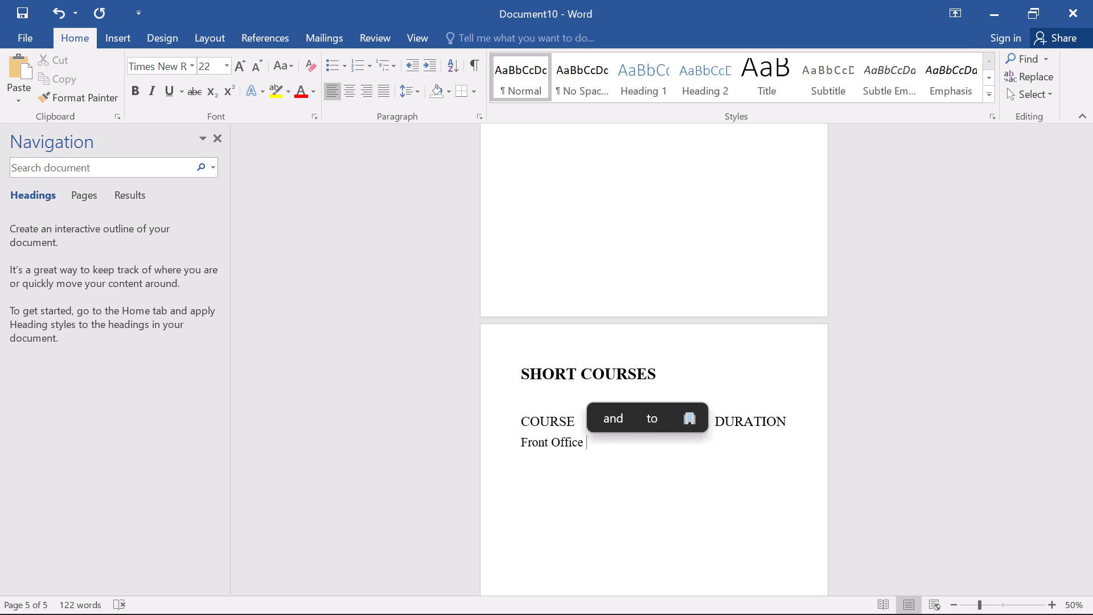
{"action": "type", "text": "perations"}
{"action": "key", "text": "space"}
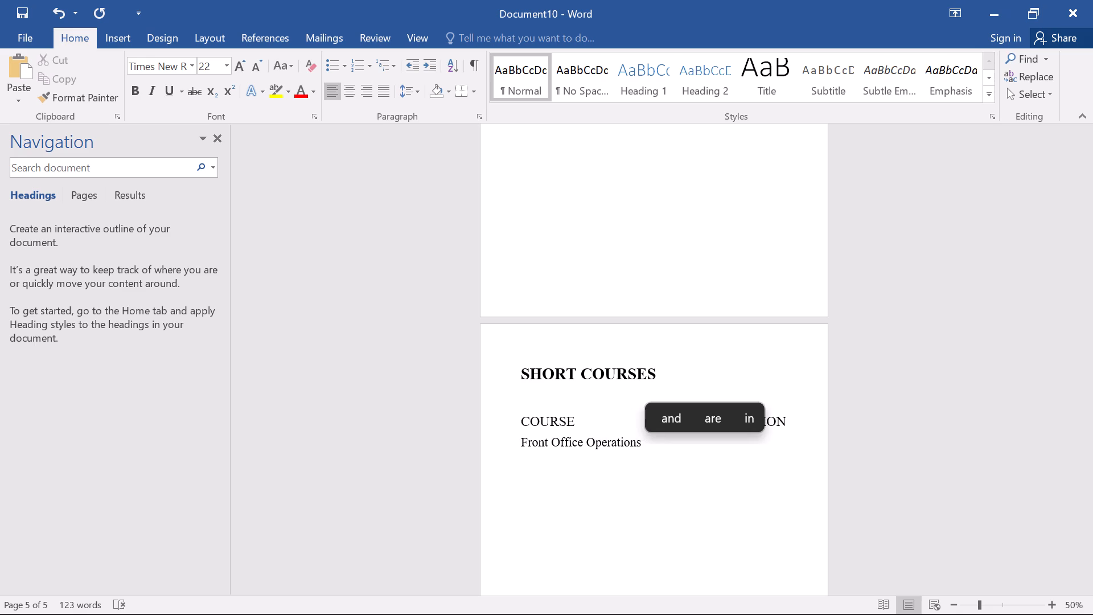
Extend the Front Office Operations course name with "& Admnistration".
{"action": "key", "text": "7"}
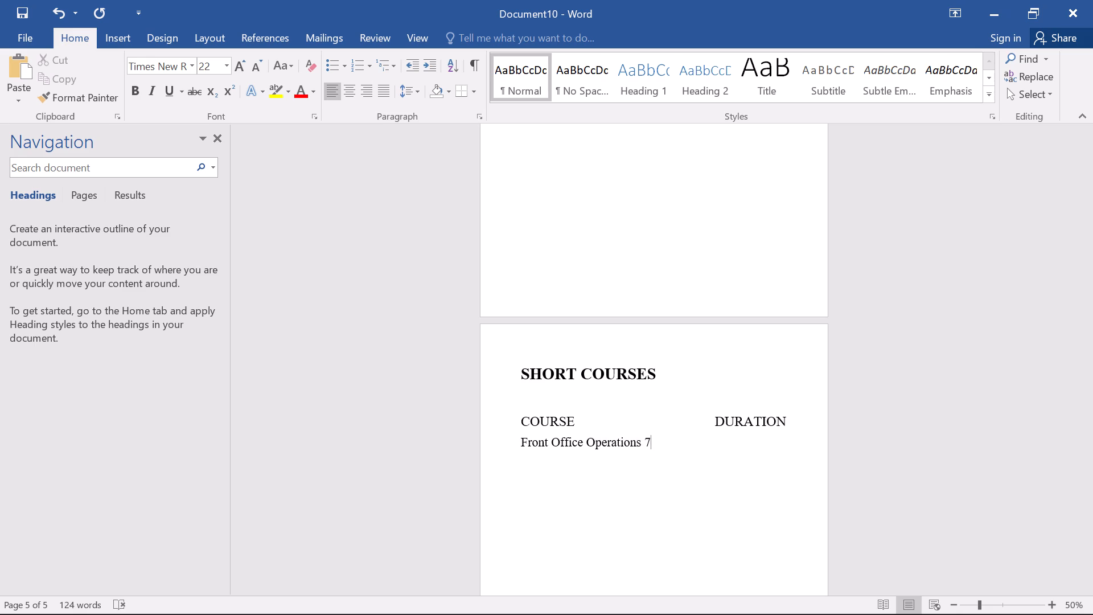
{"action": "key", "text": "BackSpace"}
{"action": "type", "text": "&"}
{"action": "key", "text": "space"}
{"action": "key", "text": "BackSpace"}
{"action": "key", "text": "d"}
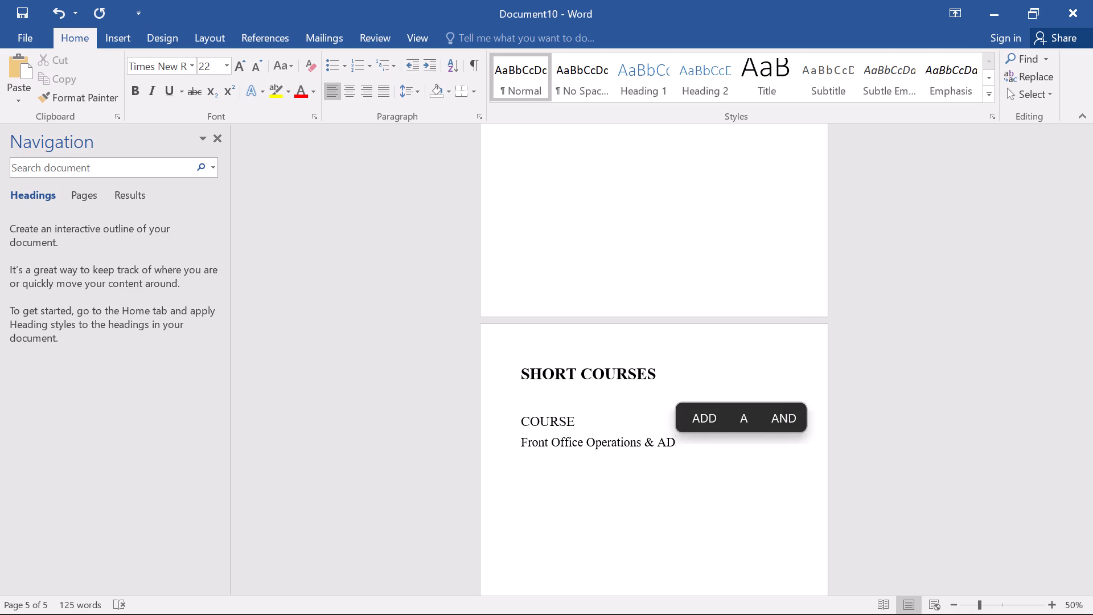
{"action": "key", "text": "BackSpace"}
{"action": "key", "text": "BackSpace"}
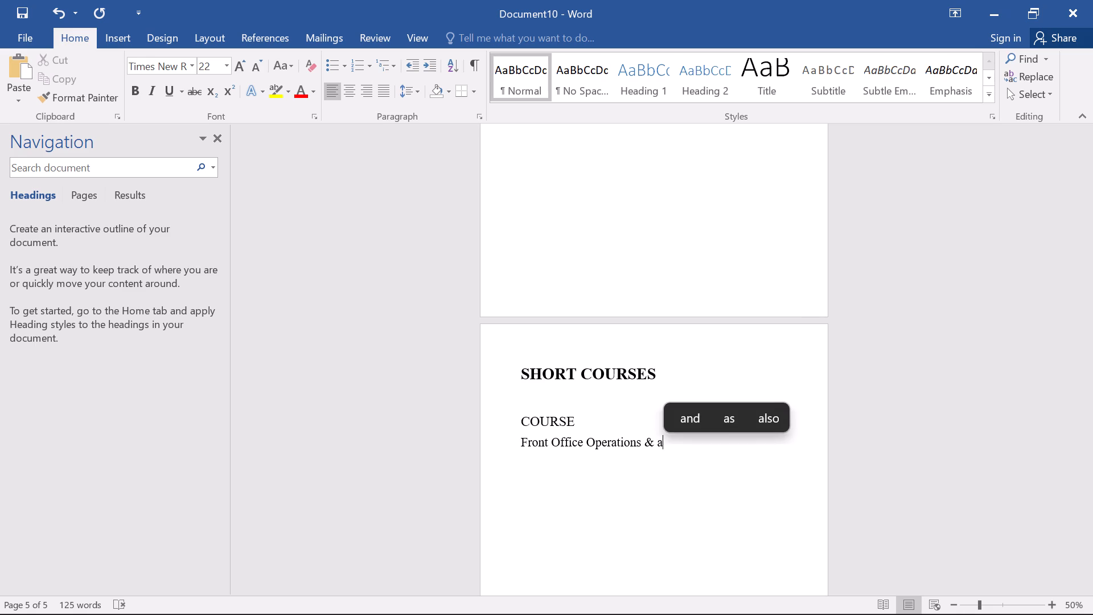
{"action": "type", "text": "DMI"}
{"action": "key", "text": "BackSpace"}
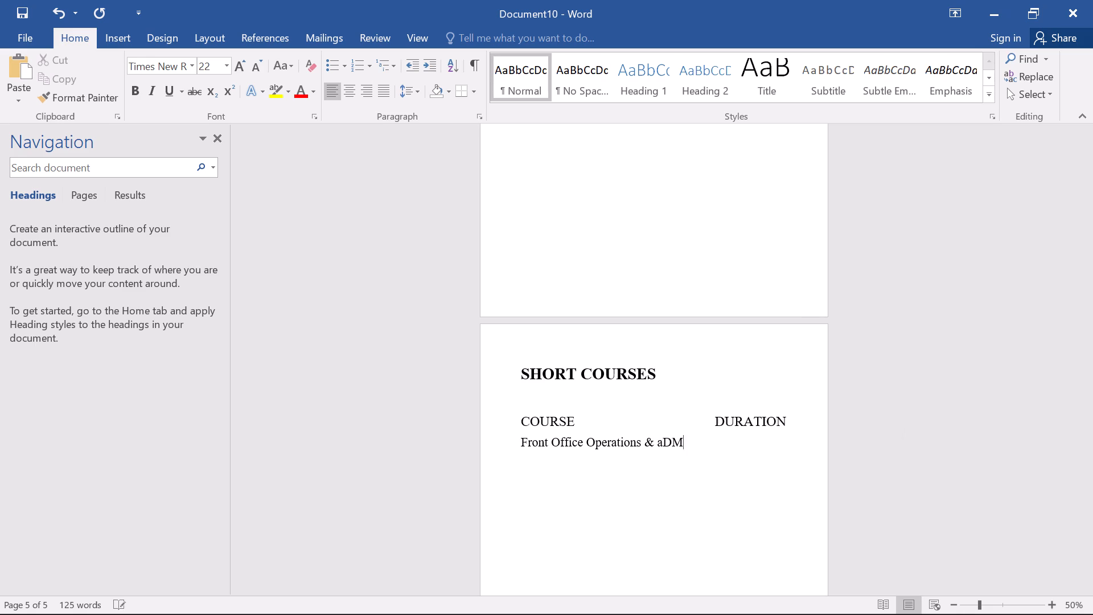
{"action": "key", "text": "BackSpace"}
{"action": "key", "text": "BackSpace"}
{"action": "key", "text": "BackSpace"}
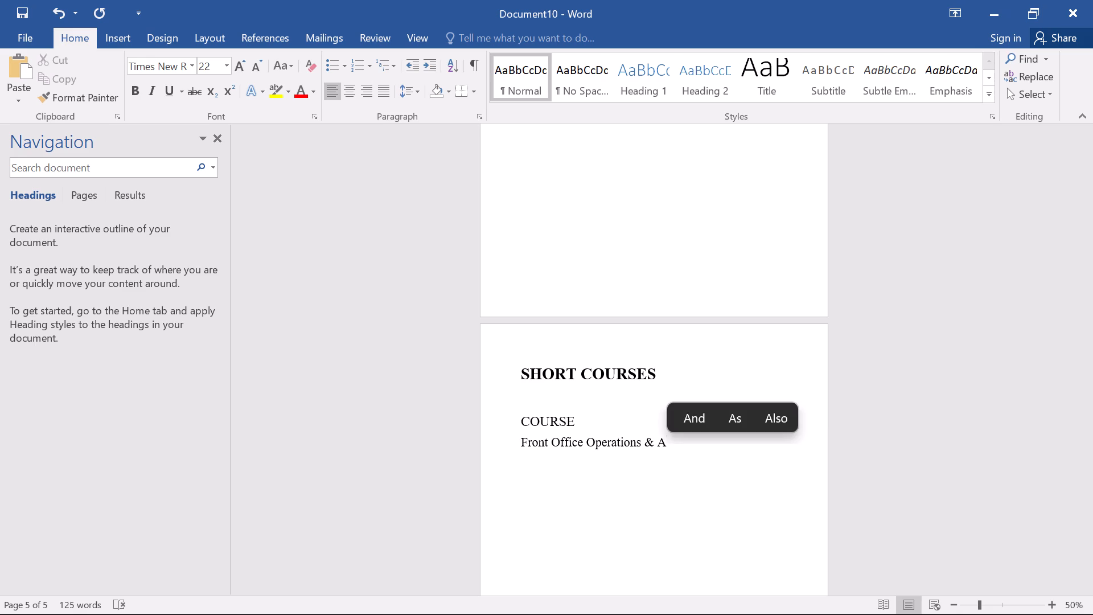
{"action": "type", "text": "dmni"}
{"action": "key", "text": "BackSpace"}
{"action": "key", "text": "BackSpace"}
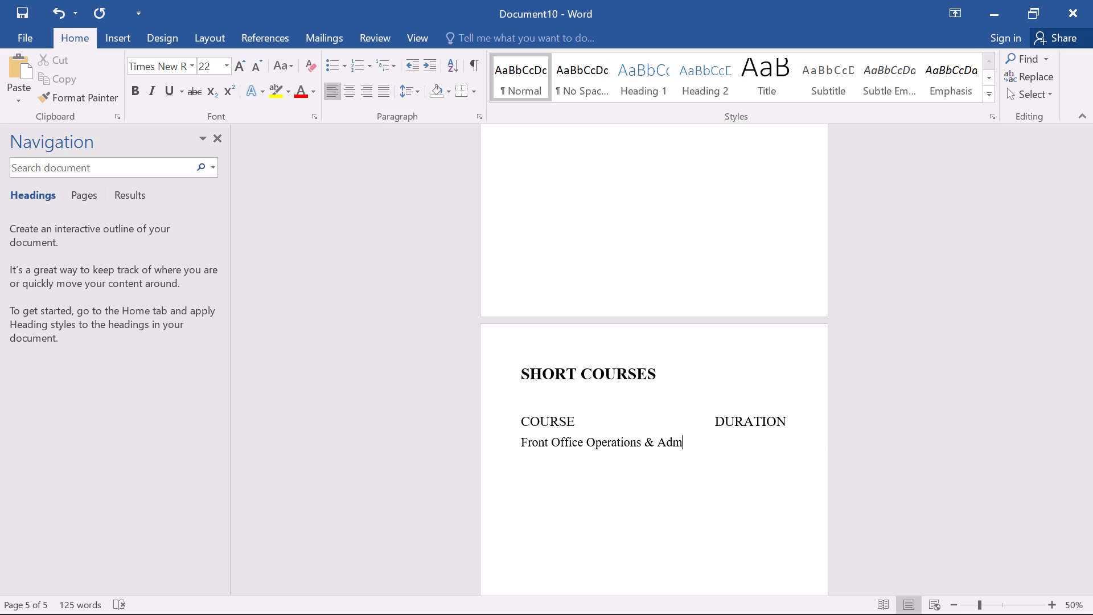
{"action": "type", "text": "nistra"}
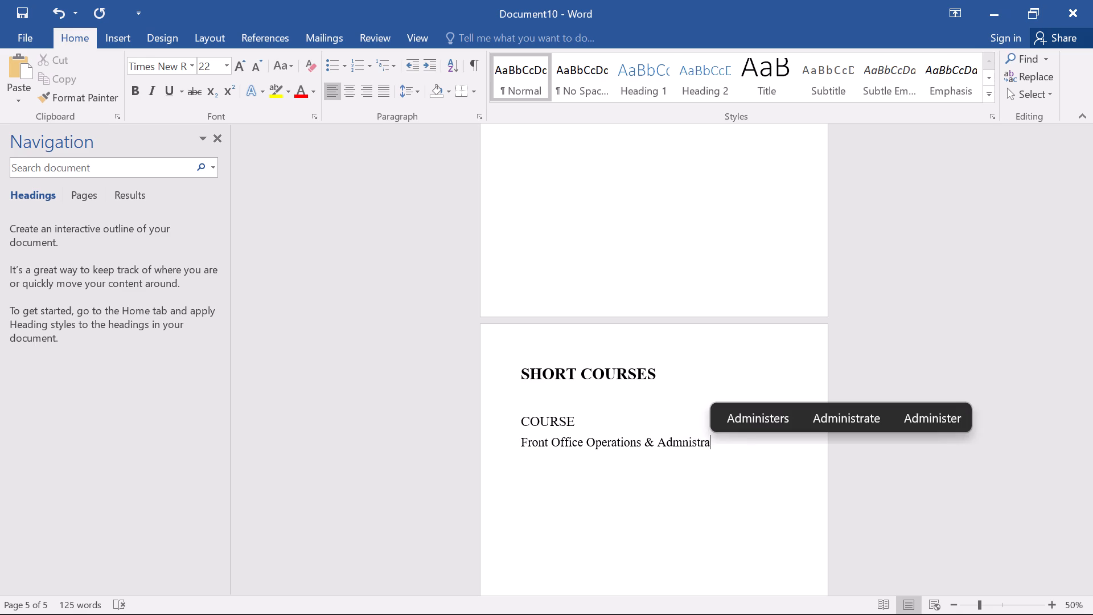
{"action": "type", "text": "tion"}
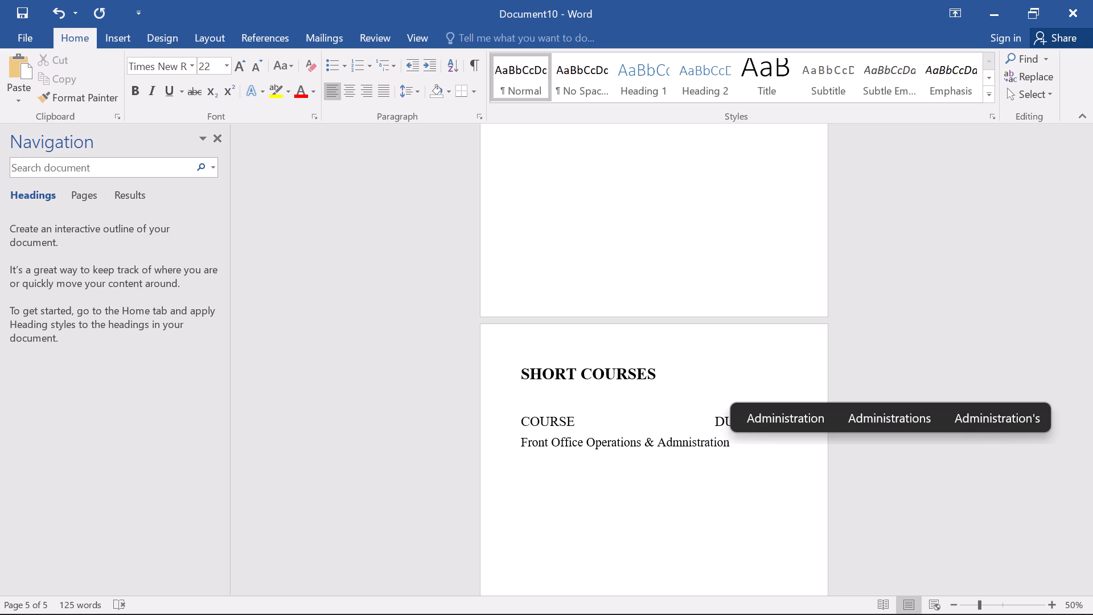
Enter the duration "9mths" for the Front Office course, spaced across under DURATION.
{"action": "key", "text": "space"}
{"action": "key", "text": "space"}
{"action": "key", "text": "space"}
{"action": "key", "text": "space"}
{"action": "key", "text": "space"}
{"action": "key", "text": "space"}
{"action": "key", "text": "space"}
{"action": "key", "text": "space"}
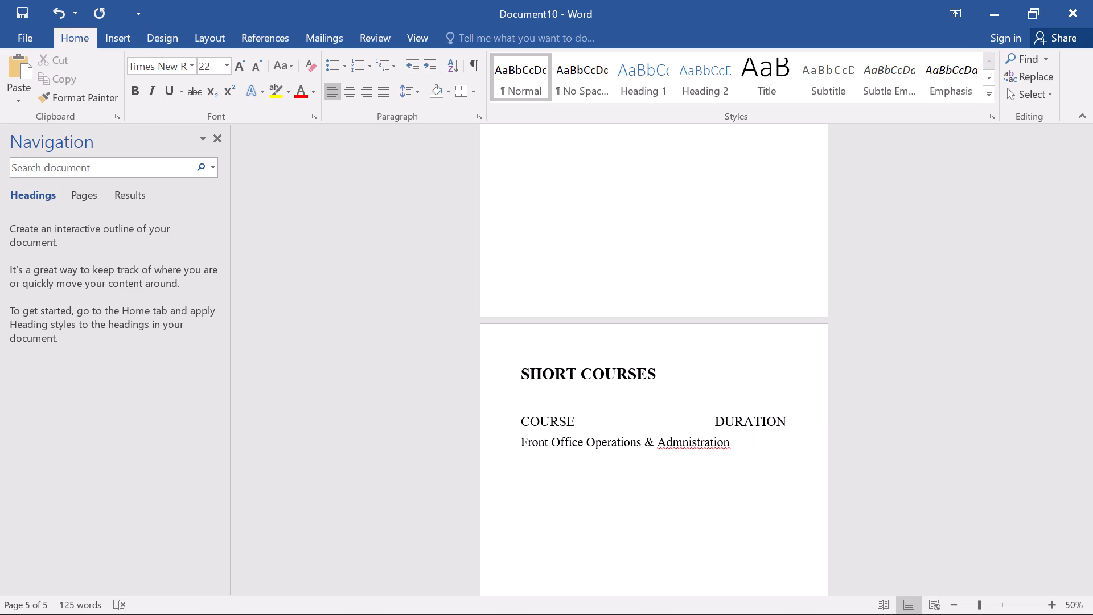
{"action": "key", "text": "9"}
{"action": "type", "text": "mths"}
Add a second short course on a new line, named "House Keeping & Accommodation Studies".
{"action": "key", "text": "Return"}
{"action": "type", "text": "eeping"}
{"action": "key", "text": "space"}
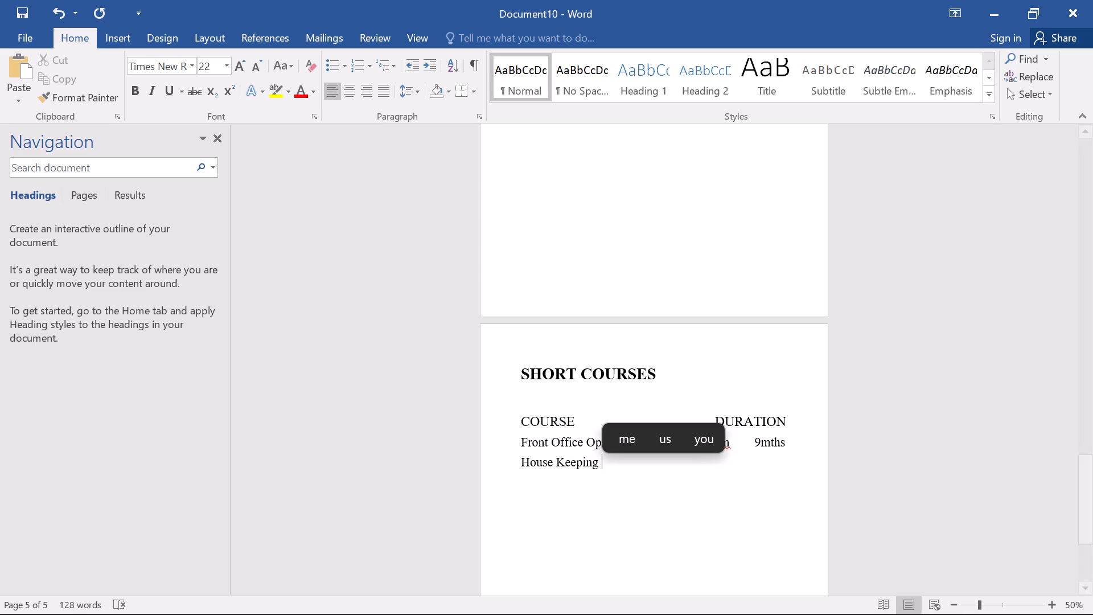
{"action": "key", "text": "shift+ampersand"}
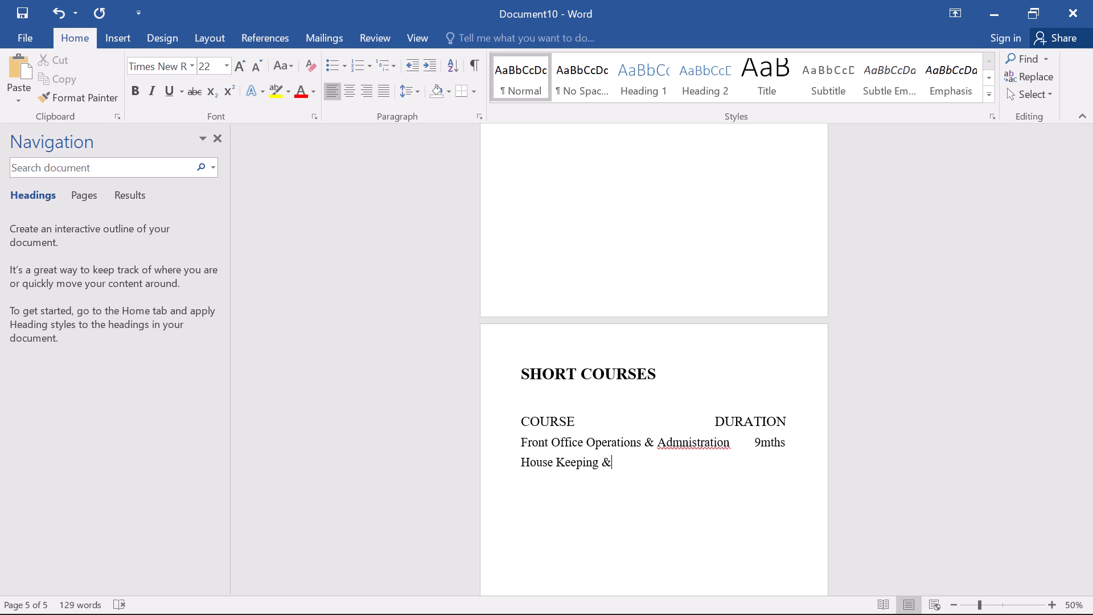
{"action": "key", "text": "space"}
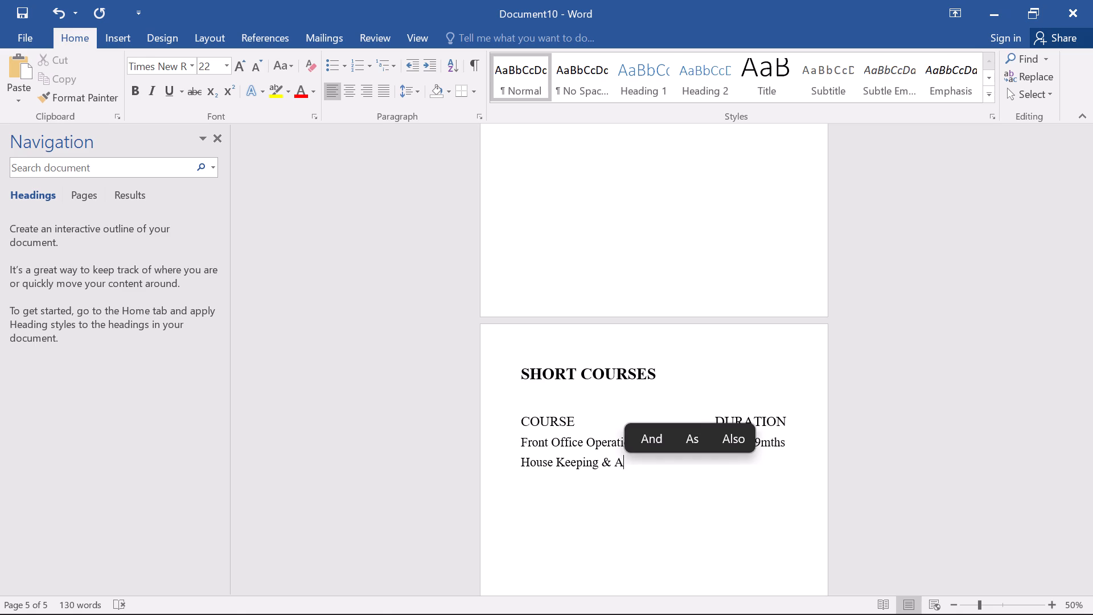
{"action": "type", "text": "ccommodtion"}
{"action": "key", "text": "space"}
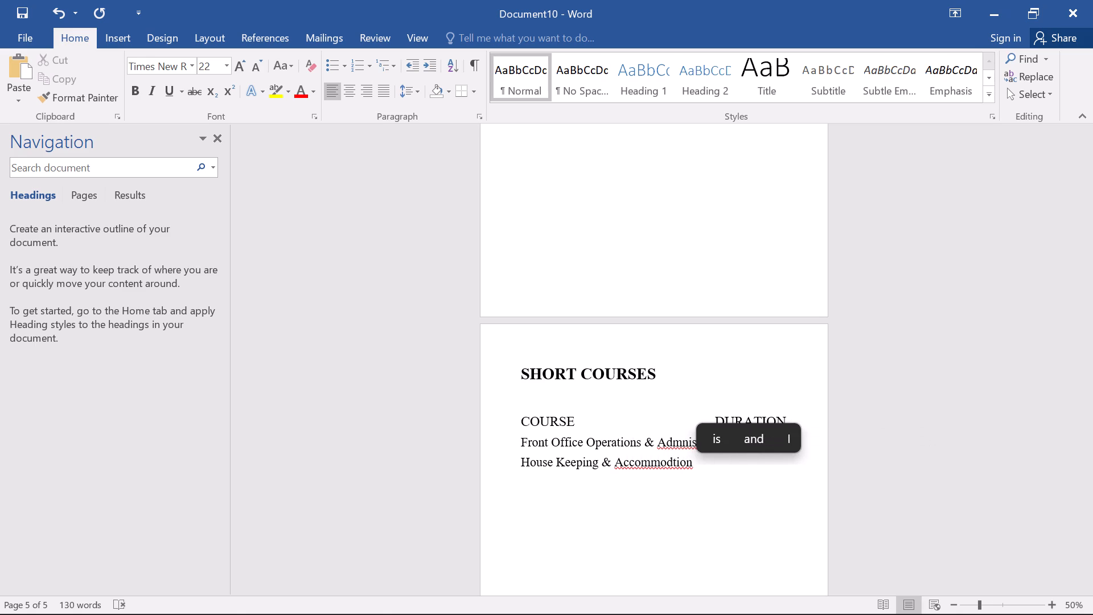
{"action": "key", "text": "BackSpace"}
{"action": "key", "text": "BackSpace"}
{"action": "key", "text": "BackSpace"}
{"action": "key", "text": "BackSpace"}
{"action": "key", "text": "BackSpace"}
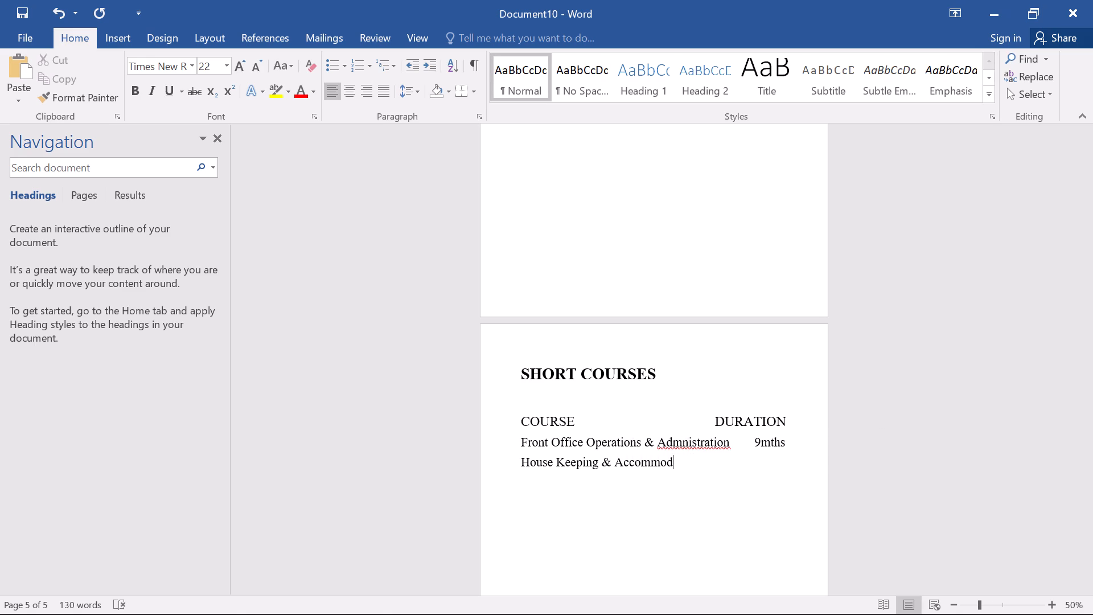
{"action": "key", "text": "a"}
{"action": "type", "text": "tion"}
{"action": "key", "text": "space"}
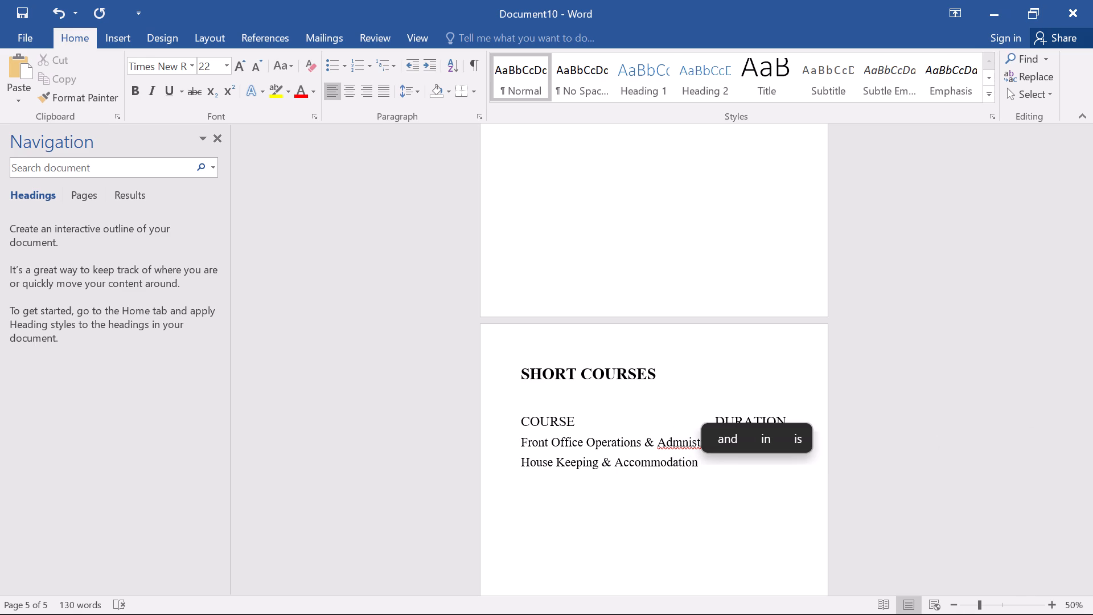
{"action": "key", "text": "BackSpace"}
{"action": "type", "text": "TU"}
{"action": "key", "text": "BackSpace"}
{"action": "key", "text": "BackSpace"}
{"action": "key", "text": "BackSpace"}
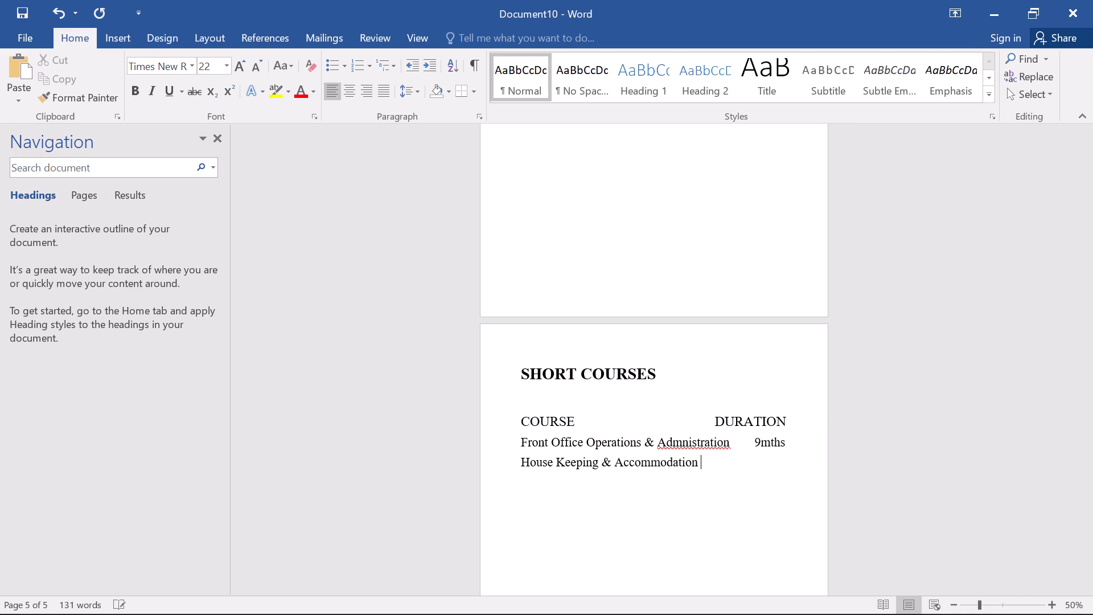
{"action": "type", "text": "tudies"}
Enter the duration "9mths" after House Keeping & Accommodation Studies, separated by several spaces.
{"action": "key", "text": "space"}
{"action": "key", "text": "space"}
{"action": "key", "text": "space"}
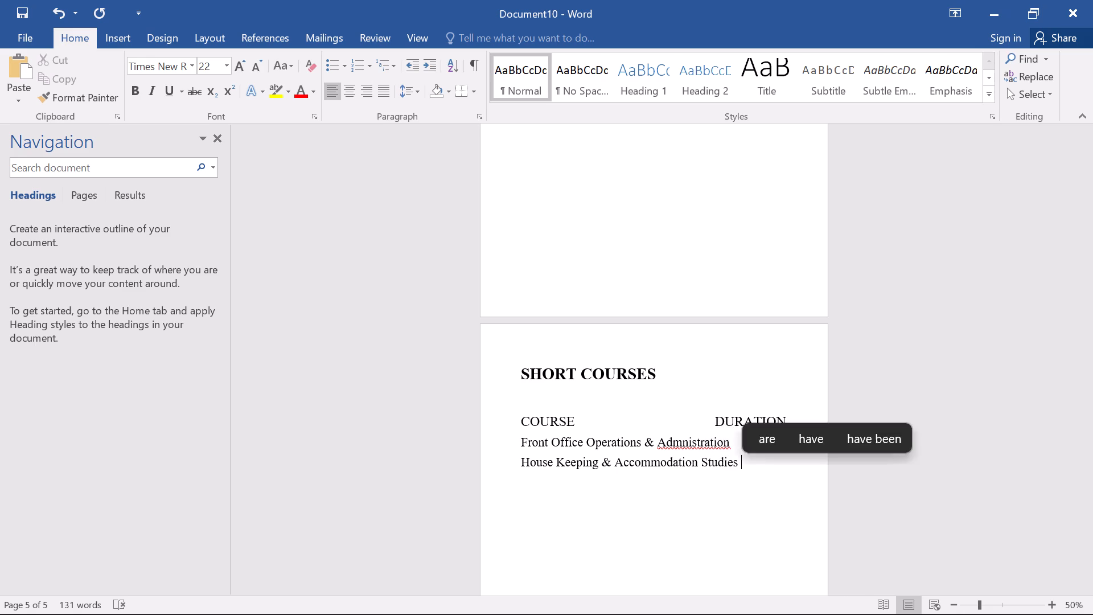
{"action": "key", "text": "space"}
{"action": "key", "text": "space"}
{"action": "key", "text": "space"}
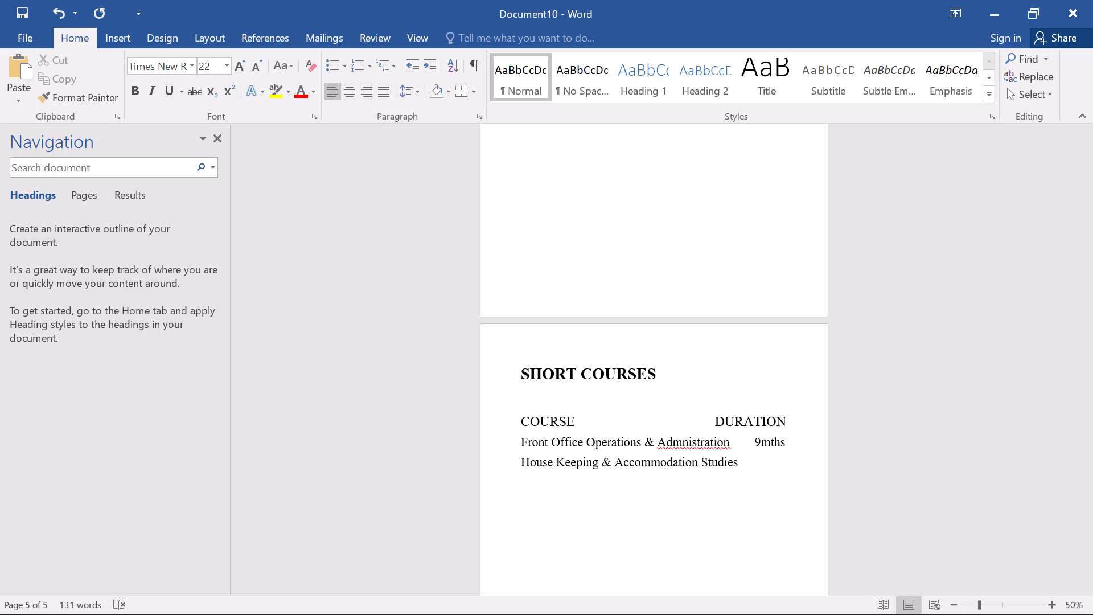
{"action": "key", "text": "9"}
{"action": "type", "text": "mths"}
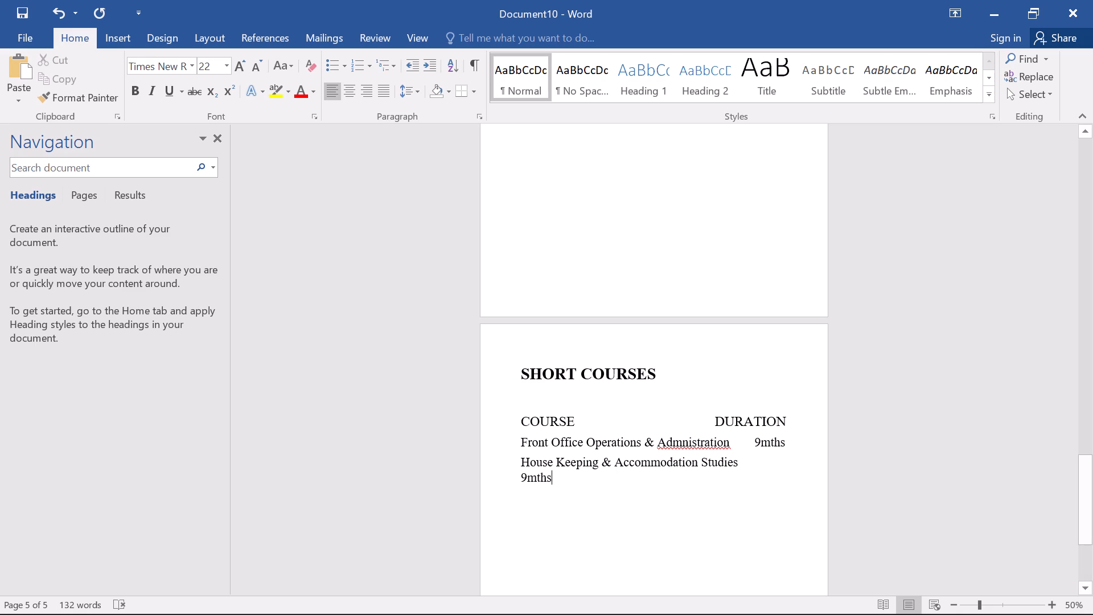
Remove the space before "&" in the House Keeping entry so its duration fits on the same line under DURATION.
{"action": "left_click", "coordinate": [605, 462]}
{"action": "key", "text": "BackSpace"}
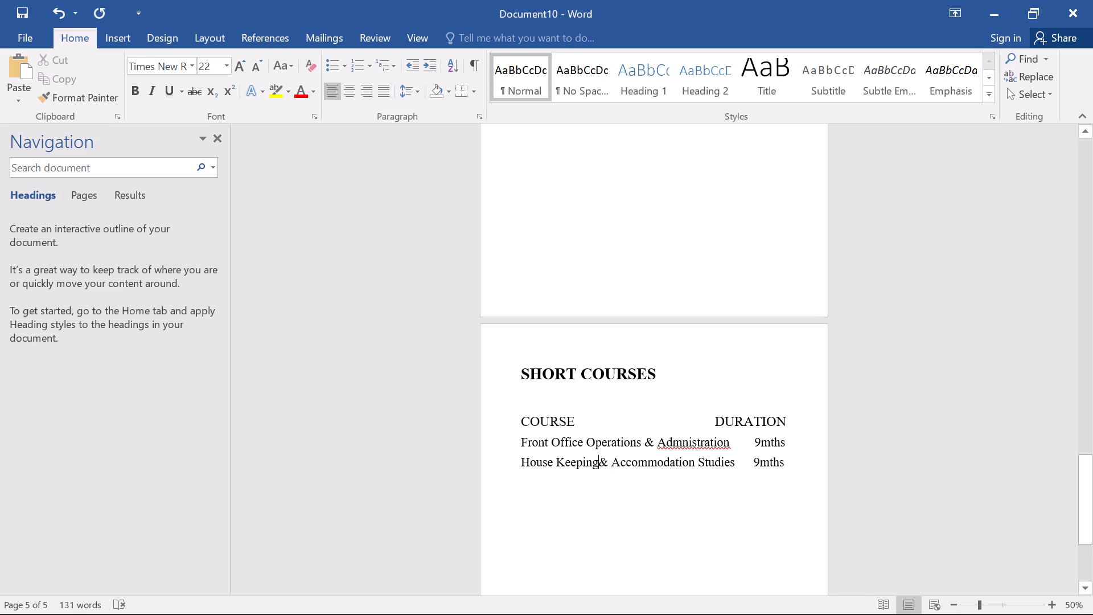
{"action": "left_click", "coordinate": [754, 460]}
{"action": "key", "text": "space"}
{"action": "key", "text": "BackSpace"}
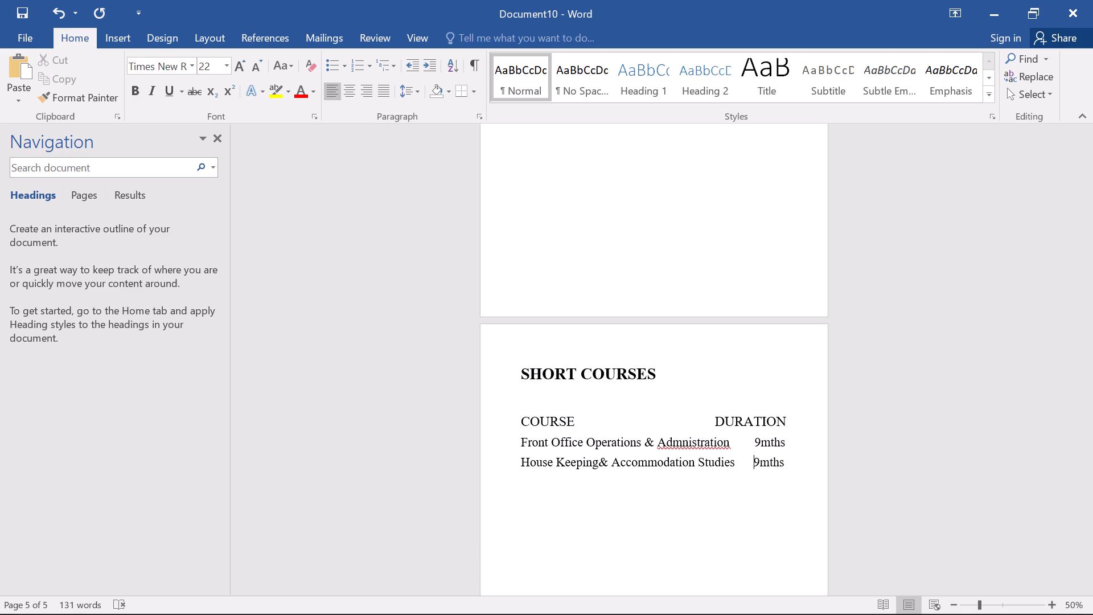
Add a third short course on a new line below House Keeping, named "Food & Beverage Sales & Service".
{"action": "left_click", "coordinate": [795, 460]}
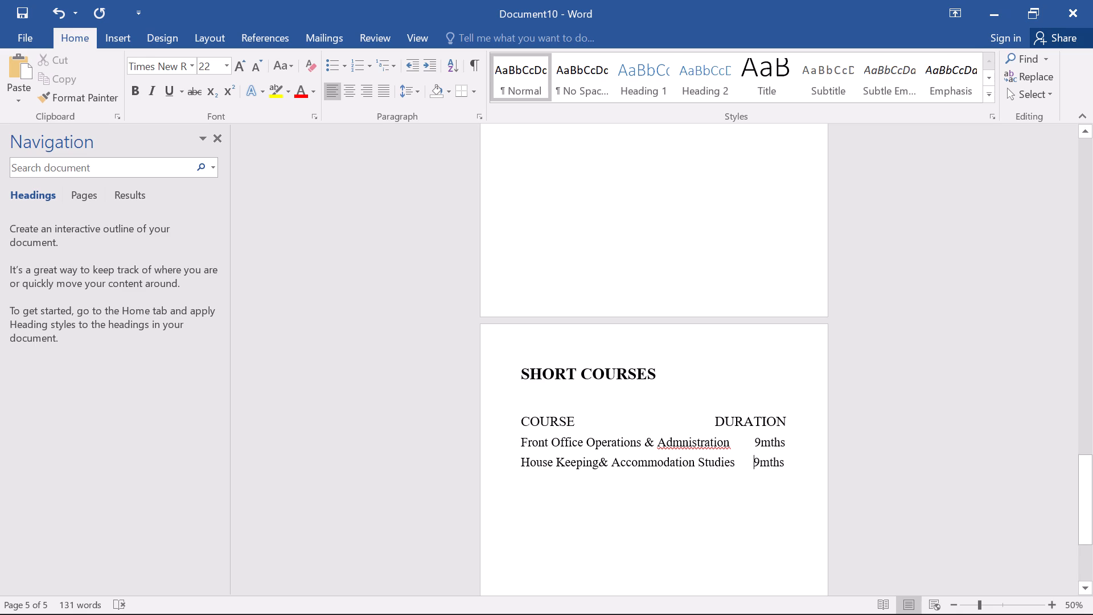
{"action": "key", "text": "Return"}
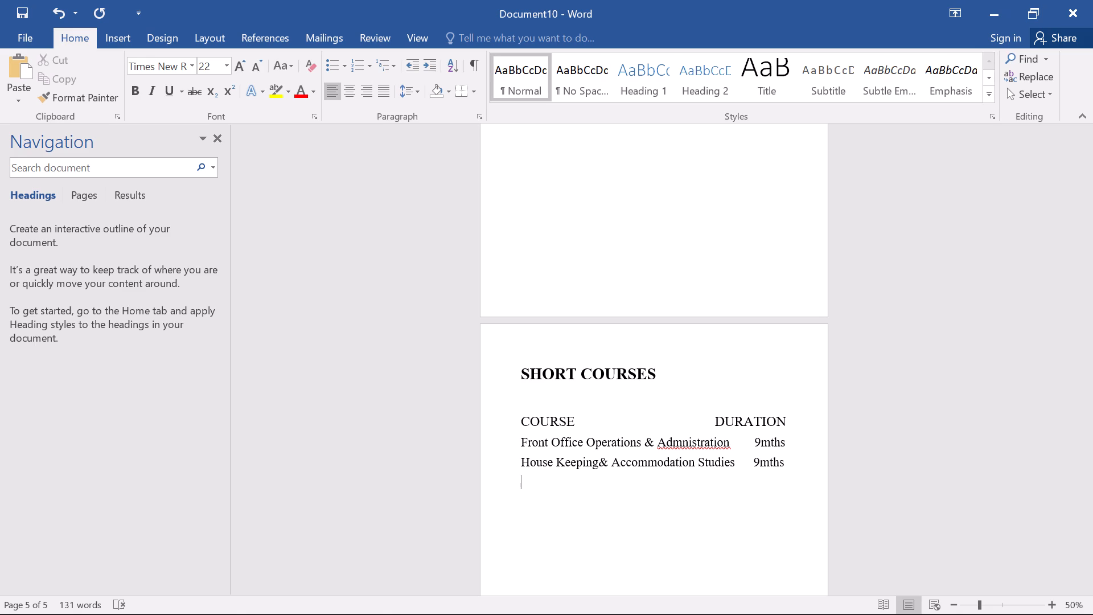
{"action": "type", "text": "ood"}
{"action": "key", "text": "space"}
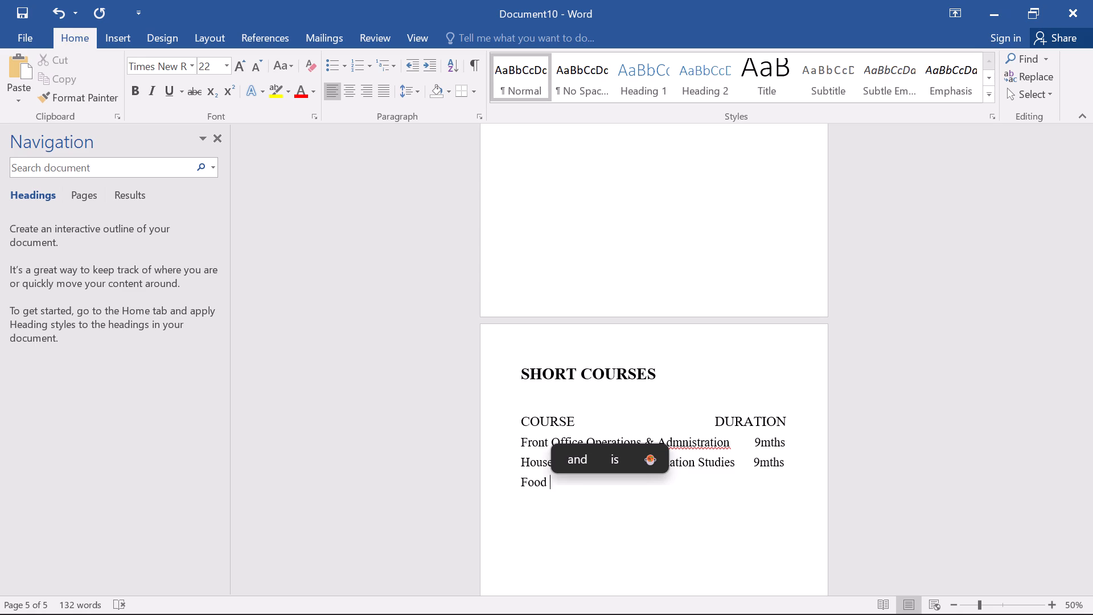
{"action": "type", "text": "&"}
{"action": "key", "text": "space"}
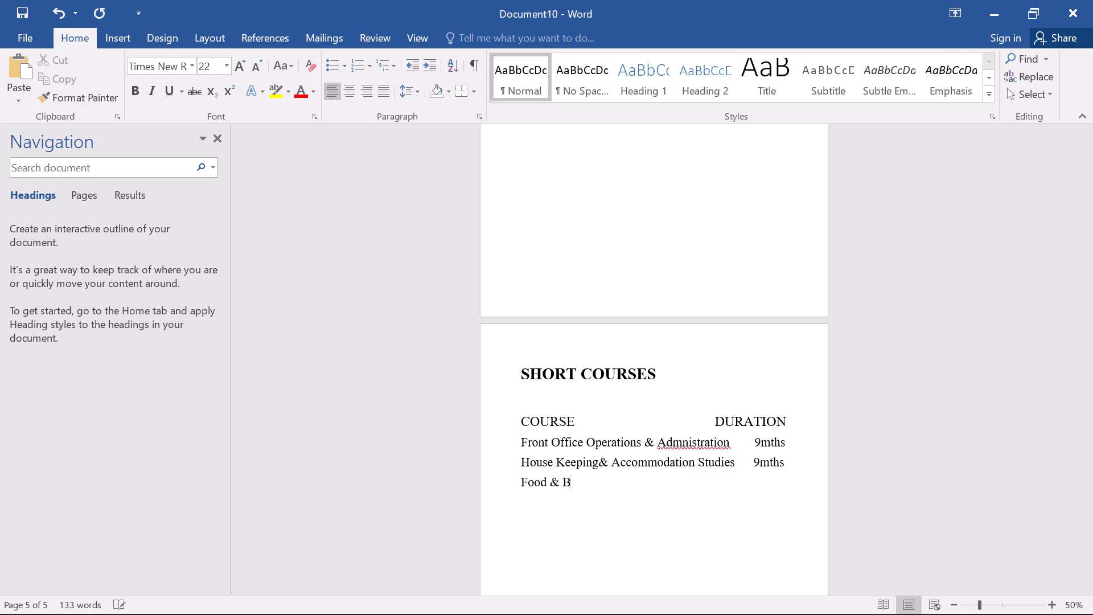
{"action": "type", "text": "eva"}
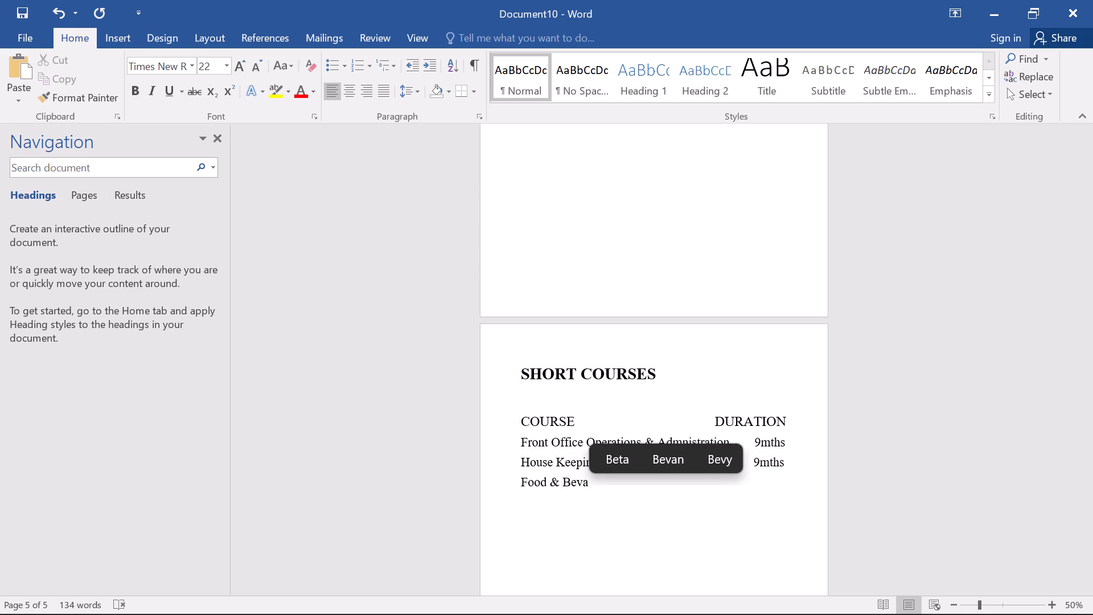
{"action": "key", "text": "BackSpace"}
{"action": "type", "text": "eragde"}
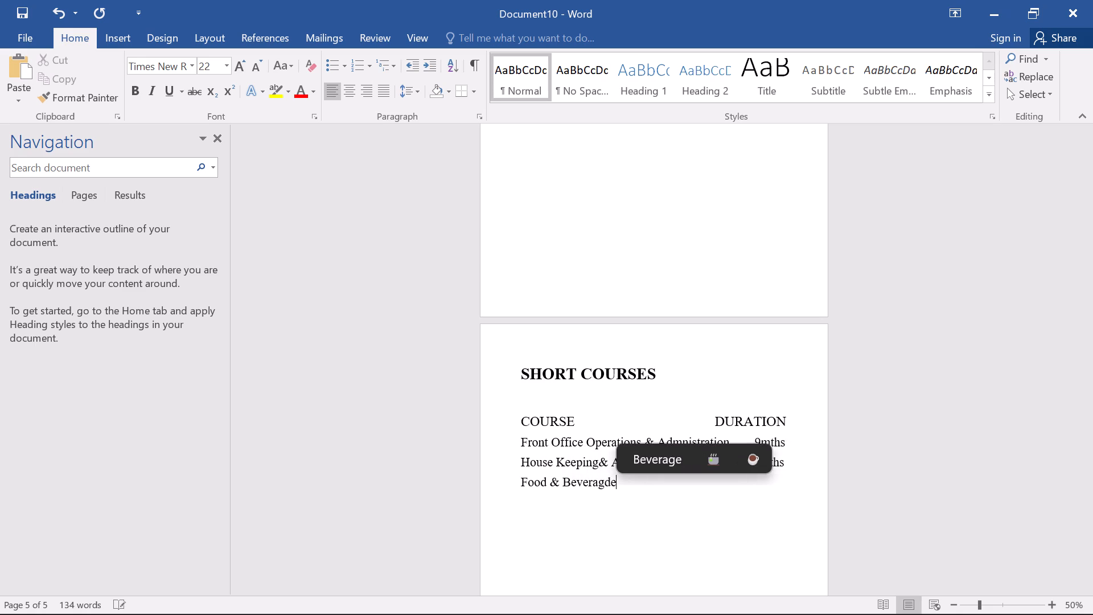
{"action": "key", "text": "BackSpace"}
{"action": "key", "text": "BackSpace"}
{"action": "key", "text": "e"}
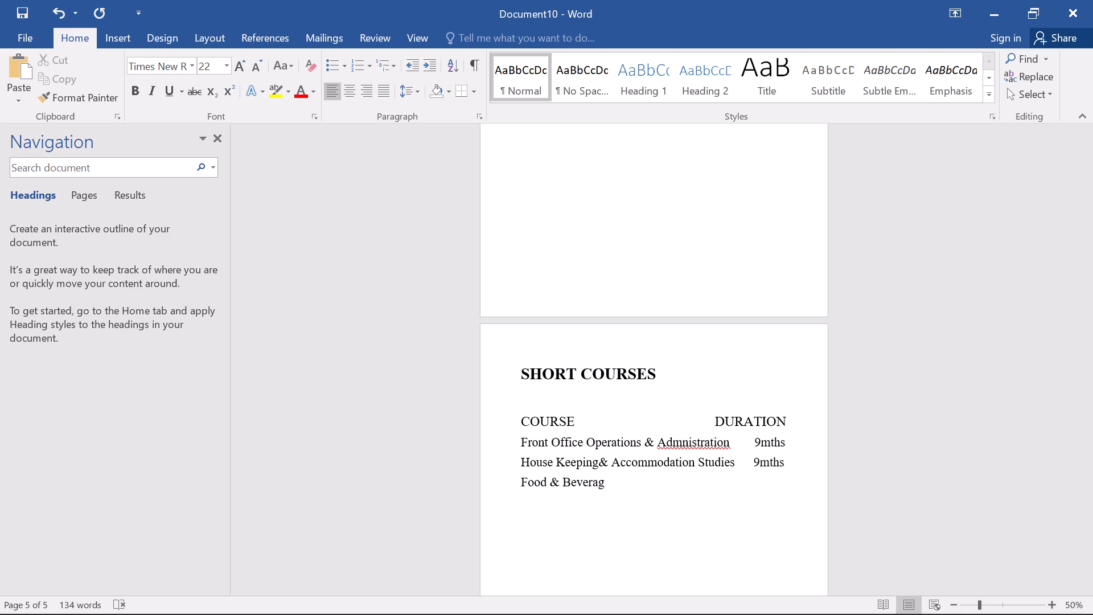
{"action": "key", "text": "space"}
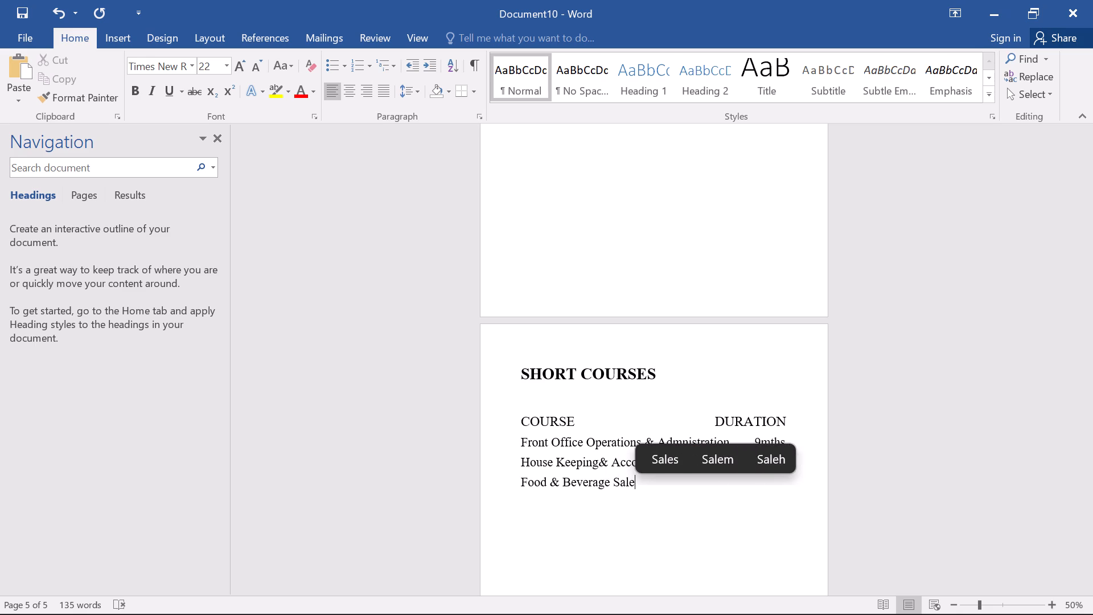
{"action": "type", "text": "s and"}
{"action": "key", "text": "space"}
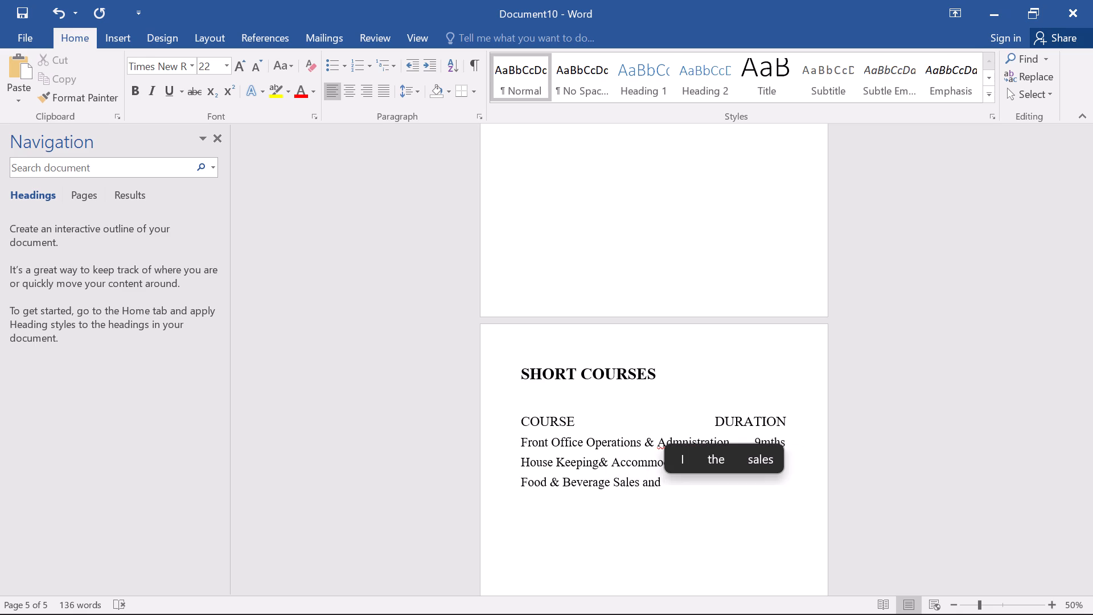
{"action": "key", "text": "BackSpace"}
{"action": "key", "text": "BackSpace"}
{"action": "key", "text": "BackSpace"}
{"action": "key", "text": "BackSpace"}
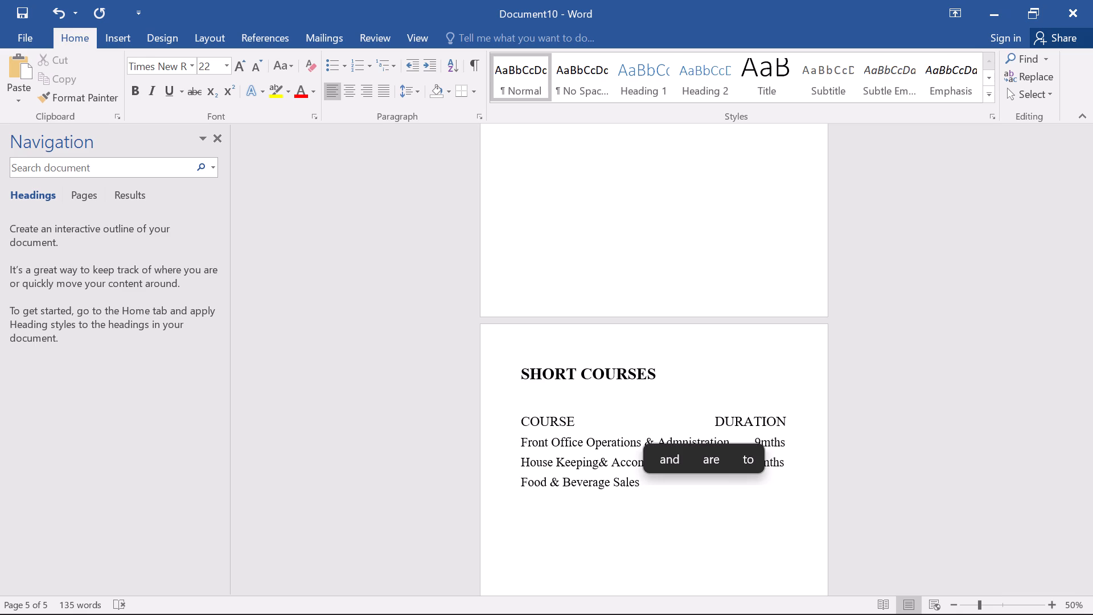
{"action": "type", "text": "& ser"}
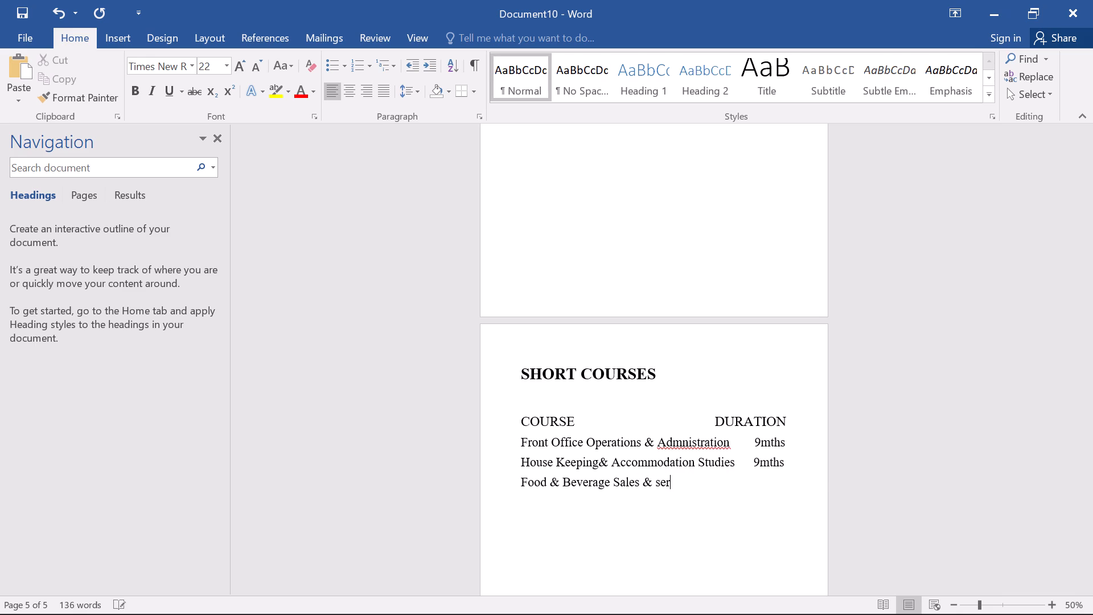
{"action": "key", "text": "BackSpace"}
{"action": "key", "text": "BackSpace"}
{"action": "key", "text": "BackSpace"}
{"action": "type", "text": "rvice"}
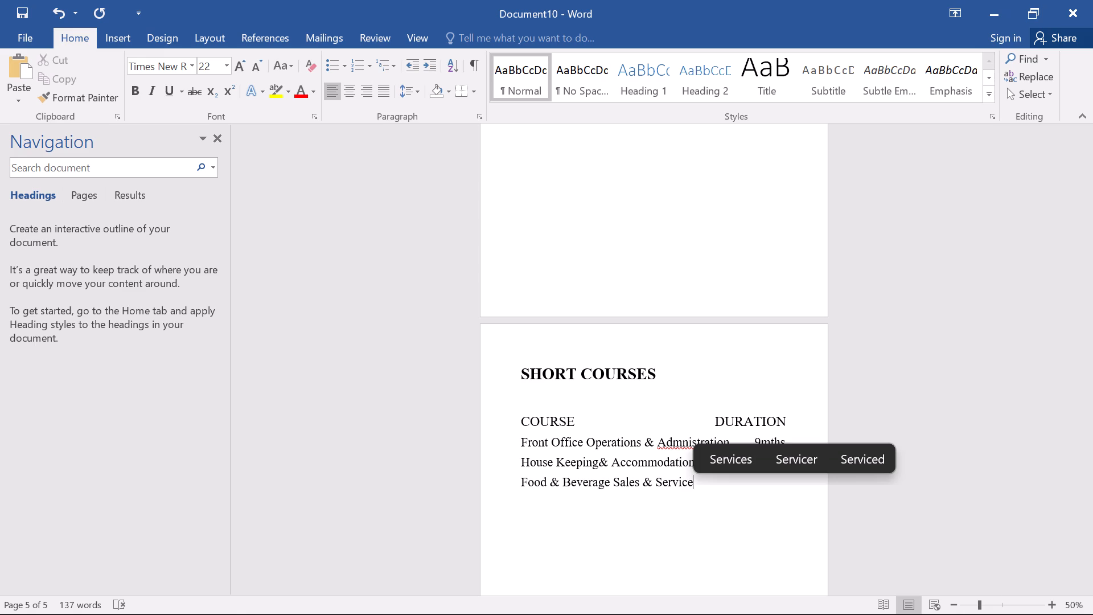
Enter the duration "9mths" for Food & Beverage Sales & Service, spaced across under DURATION.
{"action": "key", "text": "space"}
{"action": "key", "text": "space"}
{"action": "key", "text": "space"}
{"action": "key", "text": "space"}
{"action": "key", "text": "space"}
{"action": "key", "text": "space"}
{"action": "key", "text": "space"}
{"action": "key", "text": "space"}
{"action": "key", "text": "space"}
{"action": "key", "text": "space"}
{"action": "key", "text": "space"}
{"action": "key", "text": "space"}
{"action": "key", "text": "space"}
{"action": "key", "text": "space"}
{"action": "key", "text": "space"}
{"action": "key", "text": "space"}
{"action": "key", "text": "space"}
{"action": "key", "text": "space"}
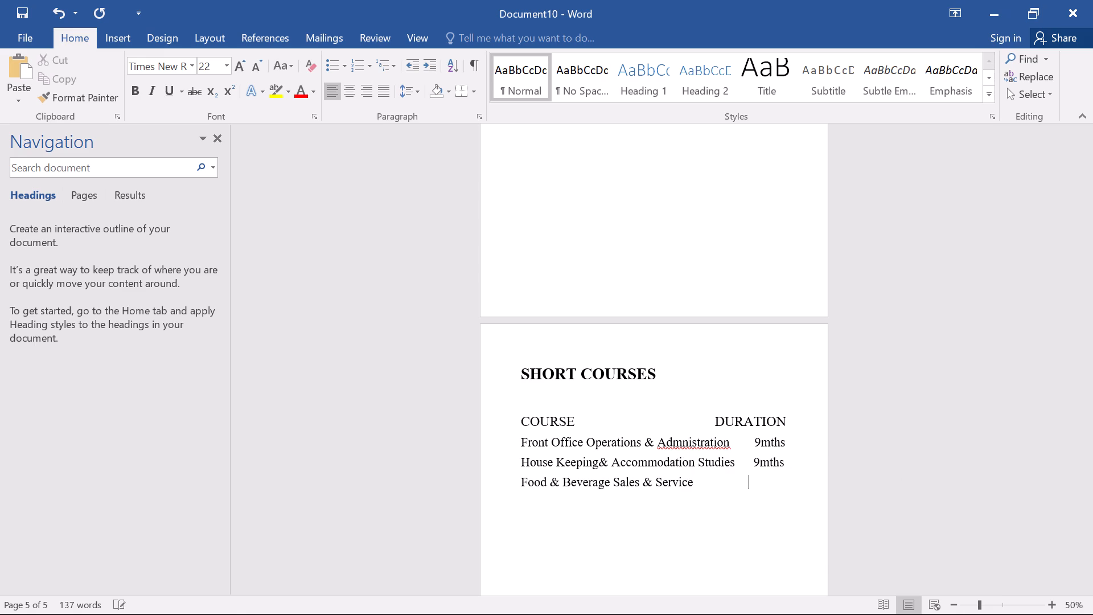
{"action": "key", "text": "space"}
{"action": "key", "text": "space"}
{"action": "type", "text": "9mths"}
Add a fourth short course on a new line, named "Pastry & Bakery".
{"action": "key", "text": "Return"}
{"action": "key", "text": "BackSpace"}
{"action": "key", "text": "s"}
{"action": "key", "text": "BackSpace"}
{"action": "type", "text": "astry"}
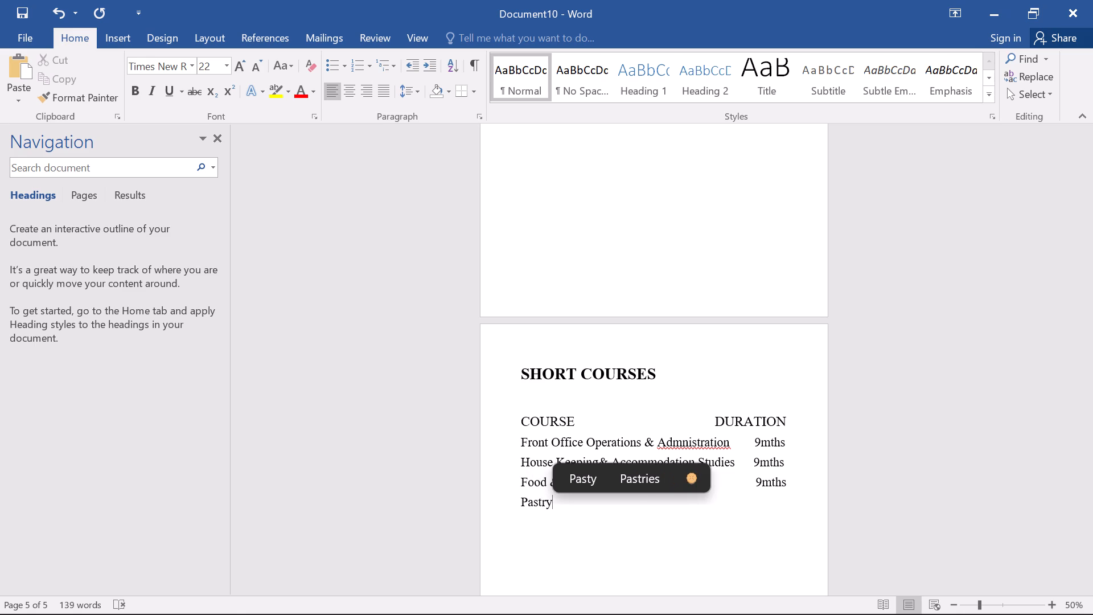
{"action": "key", "text": "space"}
{"action": "type", "text": "&"}
{"action": "key", "text": "space"}
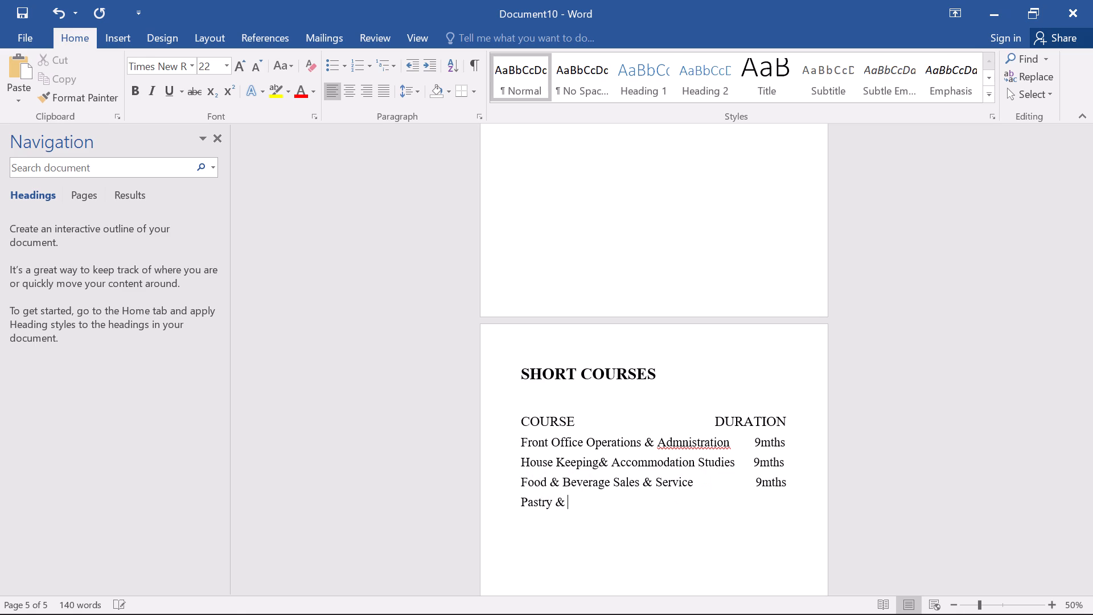
{"action": "type", "text": "akery"}
Enter the duration "9mths" after Pastry & Bakery, spaced across towards the DURATION column.
{"action": "key", "text": "space"}
{"action": "key", "text": "space"}
{"action": "key", "text": "space"}
{"action": "key", "text": "space"}
{"action": "key", "text": "space"}
{"action": "key", "text": "space"}
{"action": "key", "text": "space"}
{"action": "key", "text": "space"}
{"action": "key", "text": "space"}
{"action": "key", "text": "space"}
{"action": "key", "text": "space"}
{"action": "key", "text": "space"}
{"action": "key", "text": "space"}
{"action": "key", "text": "space"}
{"action": "key", "text": "space"}
{"action": "key", "text": "space"}
{"action": "key", "text": "space"}
{"action": "key", "text": "space"}
{"action": "key", "text": "space"}
{"action": "key", "text": "space"}
{"action": "key", "text": "space"}
{"action": "key", "text": "space"}
{"action": "key", "text": "space"}
{"action": "key", "text": "space"}
{"action": "key", "text": "space"}
{"action": "key", "text": "space"}
{"action": "key", "text": "9"}
{"action": "type", "text": "mths"}
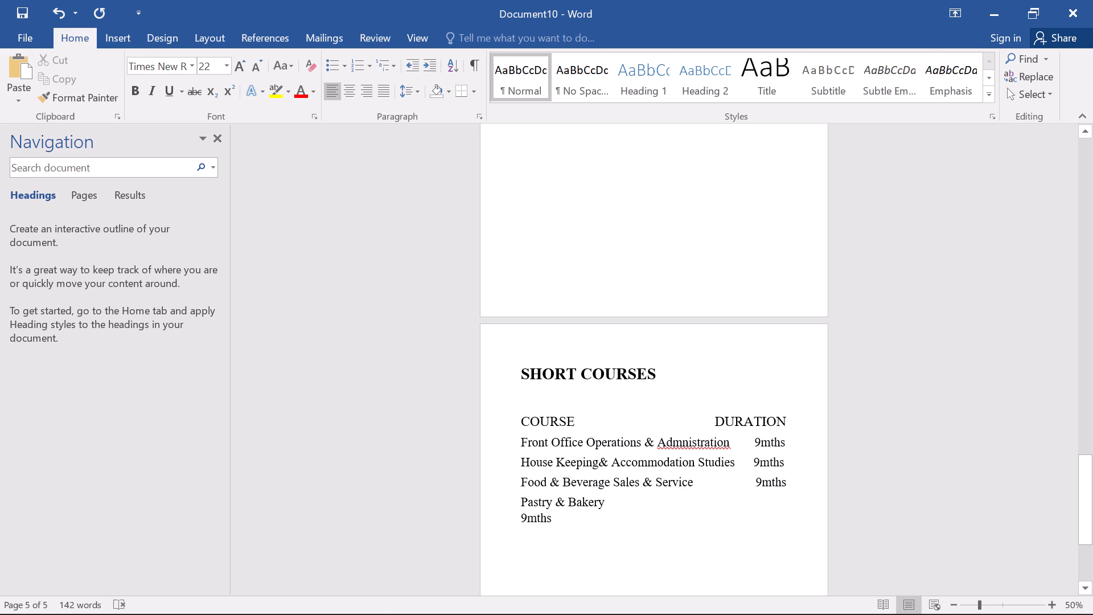
Remove the space before "&" in the Pastry & Bakery entry so its duration fits on the same line under DURATION.
{"action": "left_click", "coordinate": [566, 496]}
{"action": "key", "text": "BackSpace"}
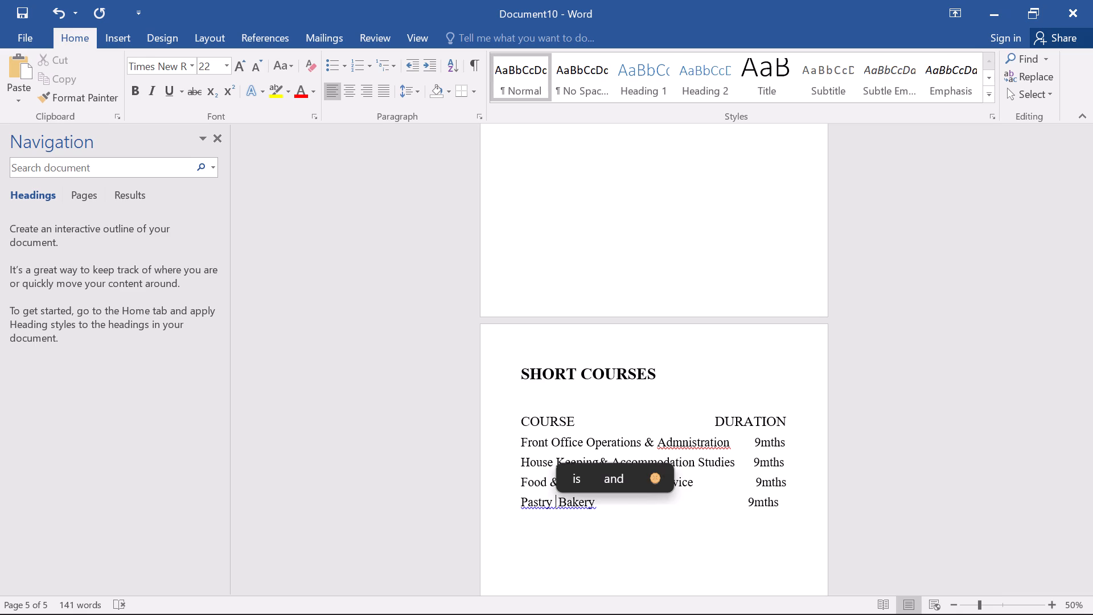
{"action": "key", "text": "BackSpace"}
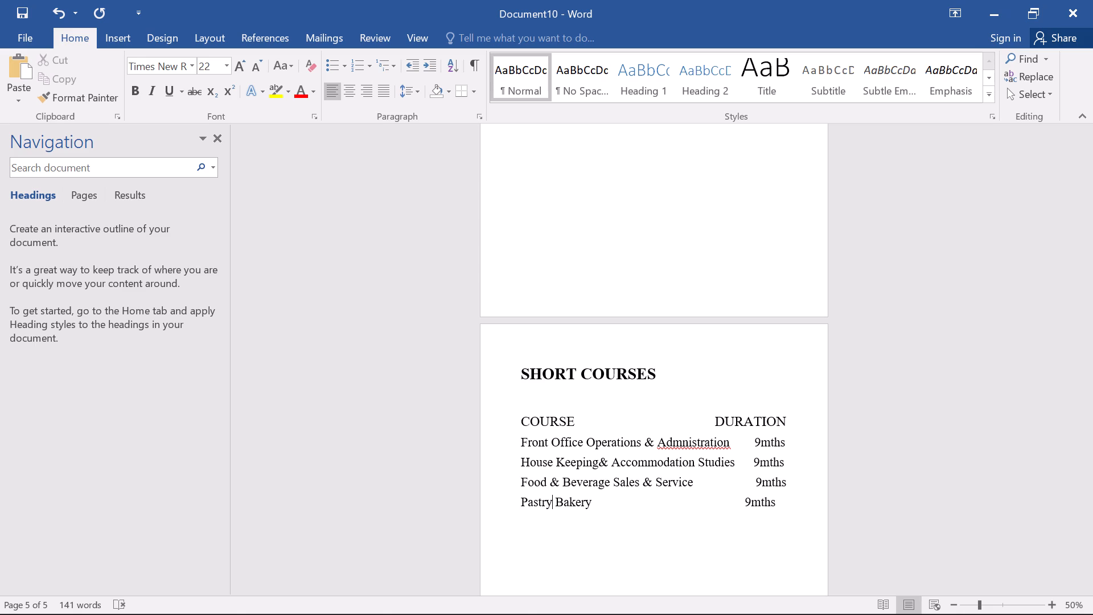
{"action": "key", "text": "shift+ampersand"}
Add a fifth short course on a new line below the Pastry entry, named "Barista & Mixology".
{"action": "left_click", "coordinate": [803, 514]}
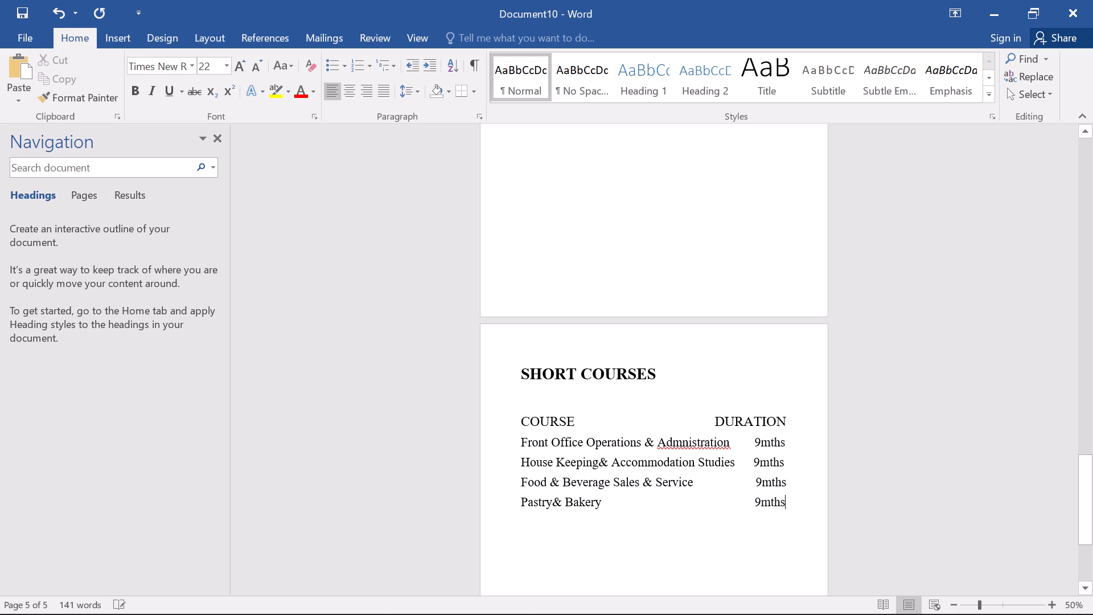
{"action": "key", "text": "Return"}
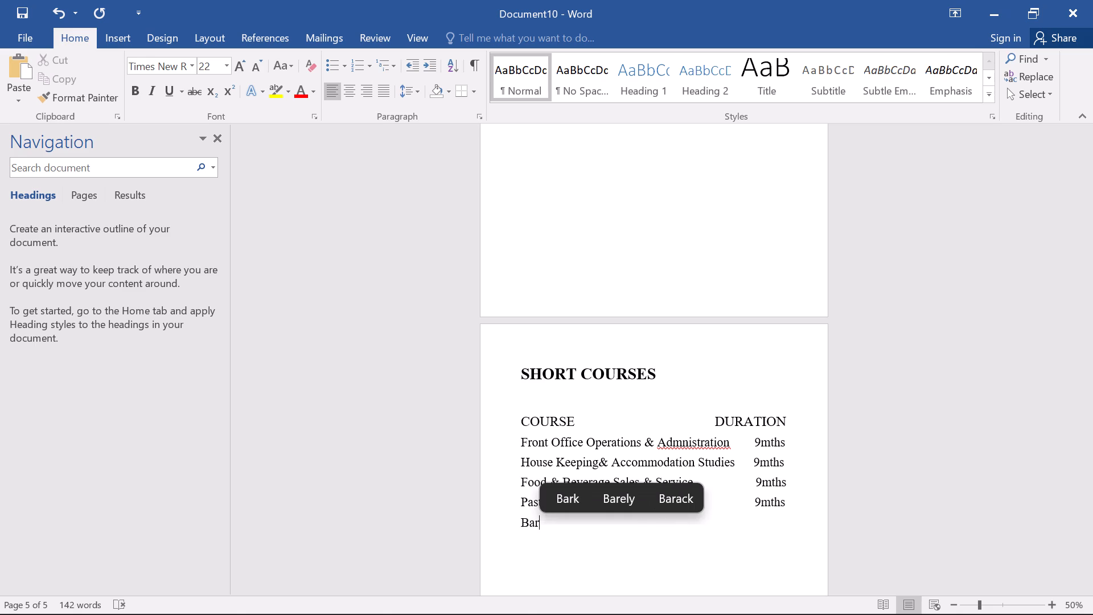
{"action": "key", "text": "space"}
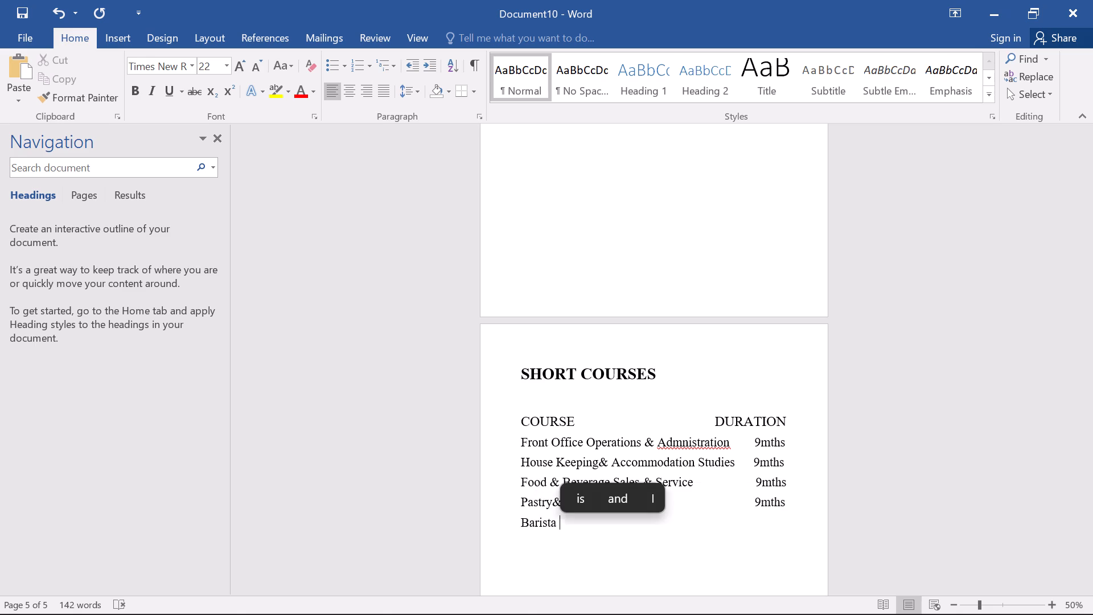
{"action": "type", "text": "&"}
{"action": "key", "text": "space"}
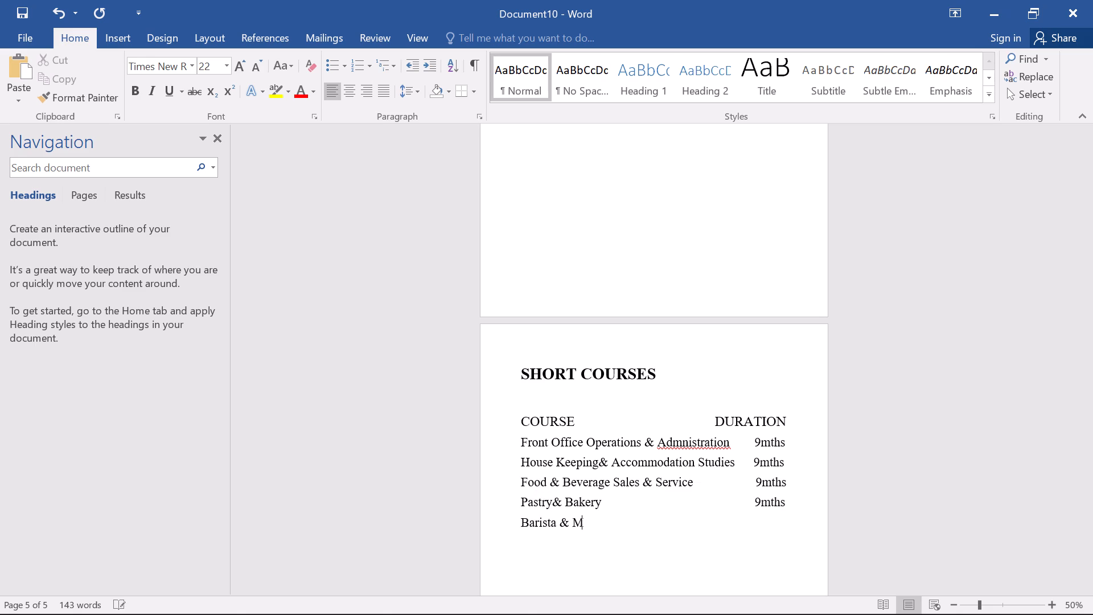
{"action": "type", "text": "xolog"}
{"action": "key", "text": "y"}
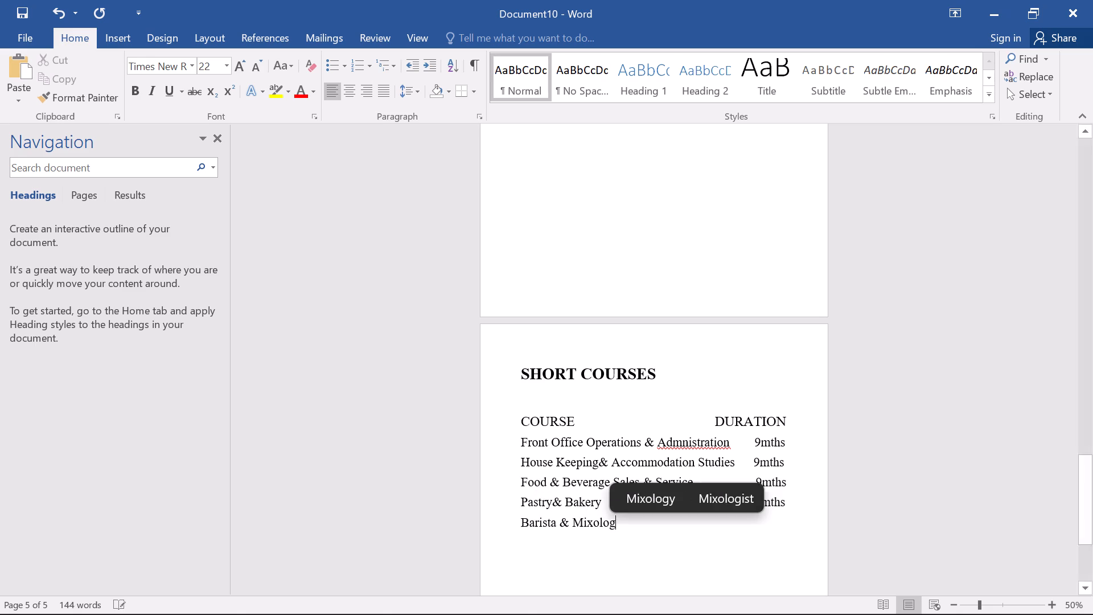
Enter the duration "9mths" for Barista & Mixology, spaced across under DURATION, and start a new line below it.
{"action": "key", "text": "space"}
{"action": "key", "text": "space"}
{"action": "key", "text": "space"}
{"action": "key", "text": "space"}
{"action": "key", "text": "space"}
{"action": "key", "text": "space"}
{"action": "key", "text": "space"}
{"action": "key", "text": "space"}
{"action": "key", "text": "space"}
{"action": "key", "text": "space"}
{"action": "key", "text": "space"}
{"action": "key", "text": "space"}
{"action": "key", "text": "space"}
{"action": "key", "text": "space"}
{"action": "key", "text": "space"}
{"action": "key", "text": "space"}
{"action": "key", "text": "space"}
{"action": "key", "text": "space"}
{"action": "key", "text": "space"}
{"action": "key", "text": "space"}
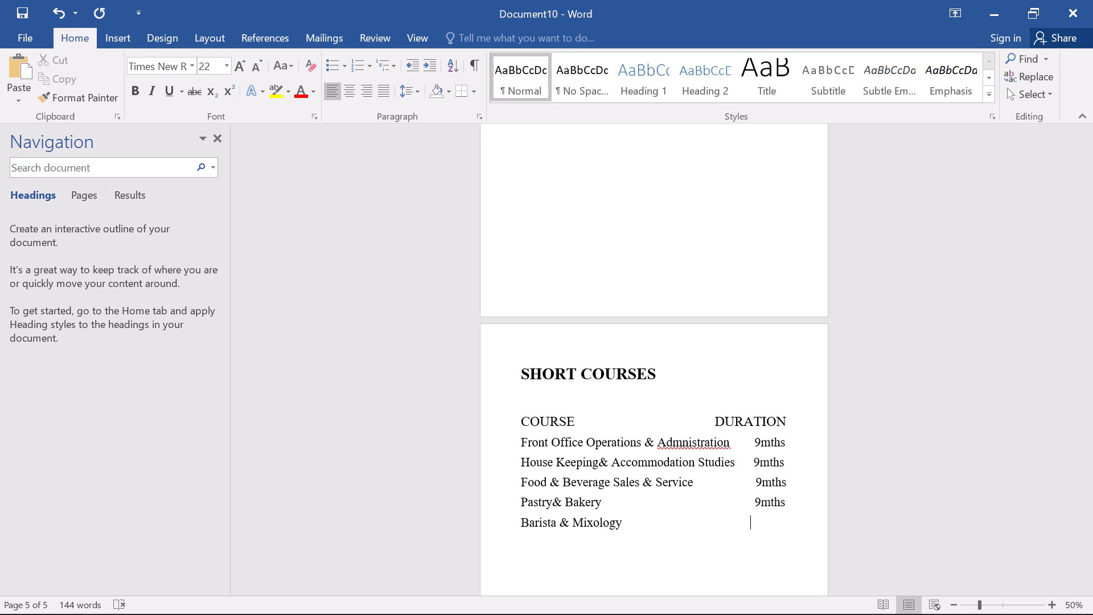
{"action": "key", "text": "space"}
{"action": "key", "text": "space"}
{"action": "type", "text": "9mths"}
{"action": "key", "text": "Return"}
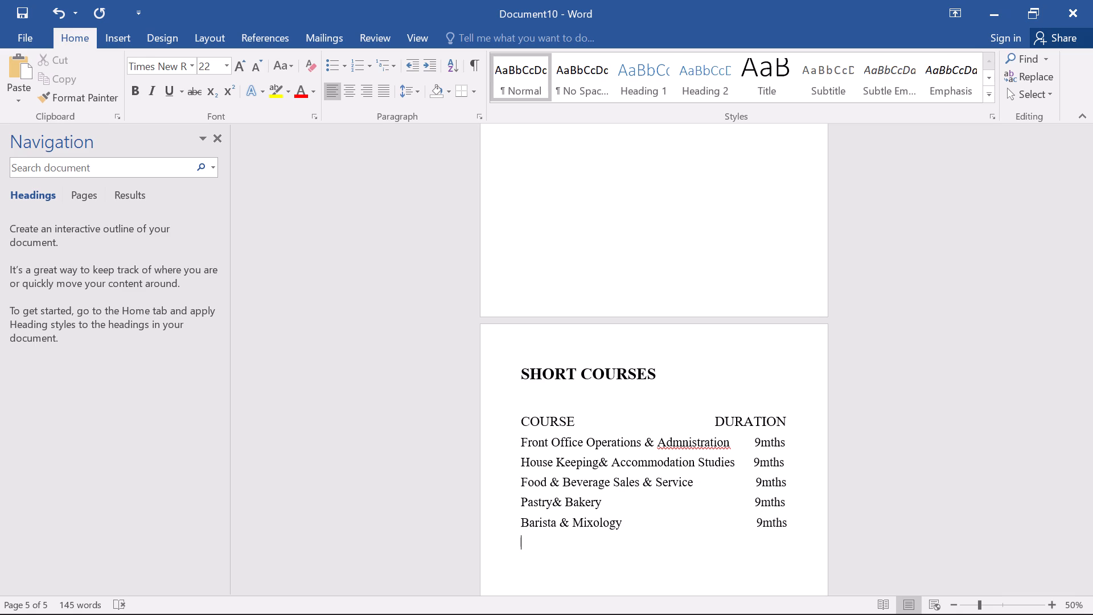
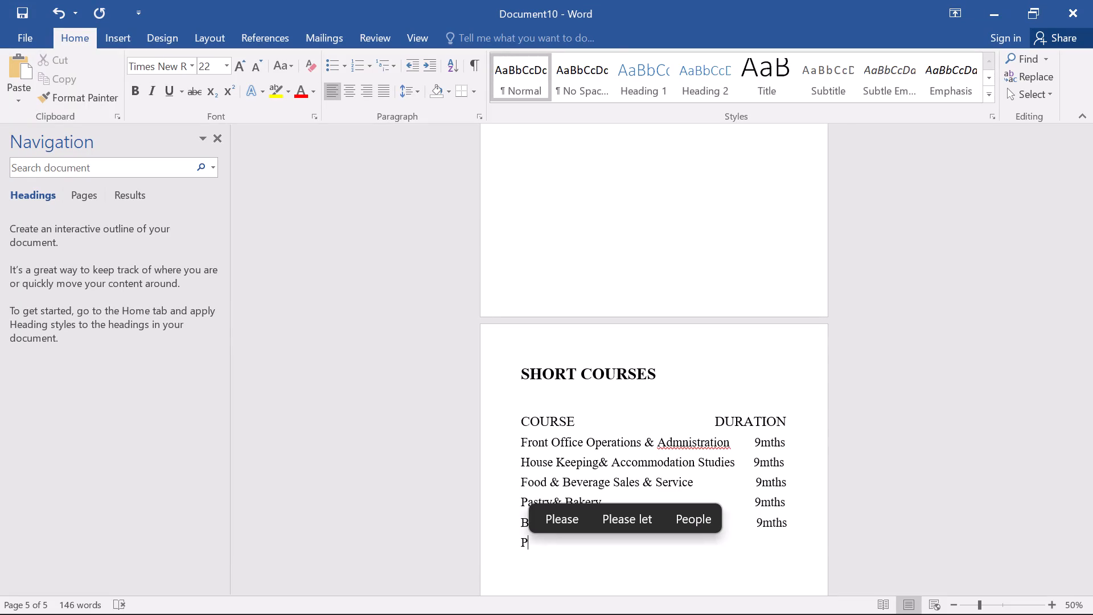
Complete the sixth short course name on the line below Barista & Mixology as "Professional Techniques in Tour Operations".
{"action": "key", "text": "r"}
{"action": "key", "text": "o"}
{"action": "type", "text": "fess"}
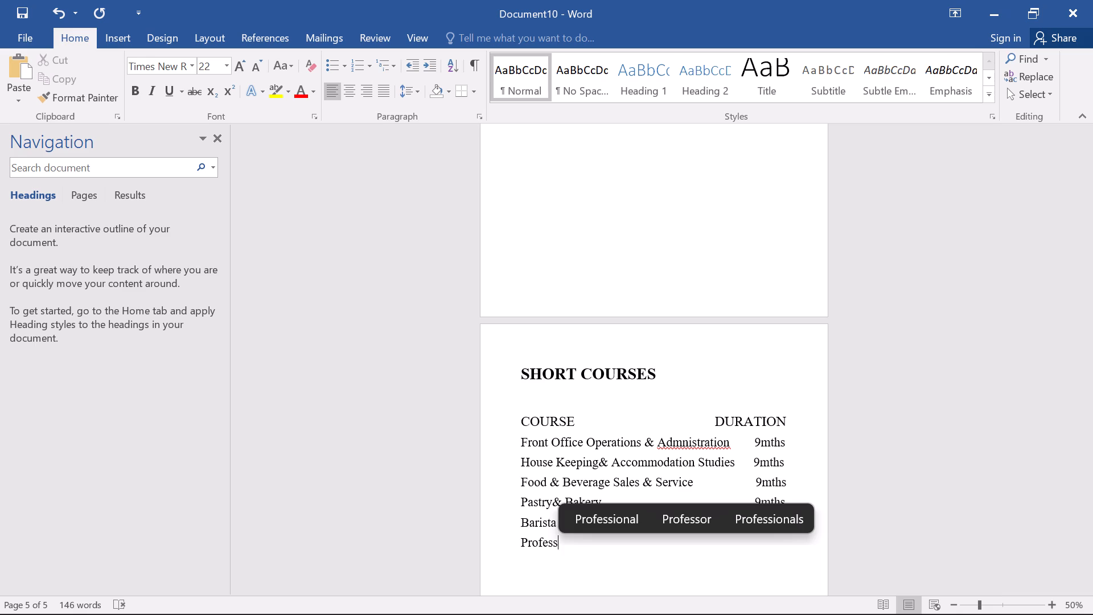
{"action": "type", "text": "ional"}
{"action": "key", "text": "space"}
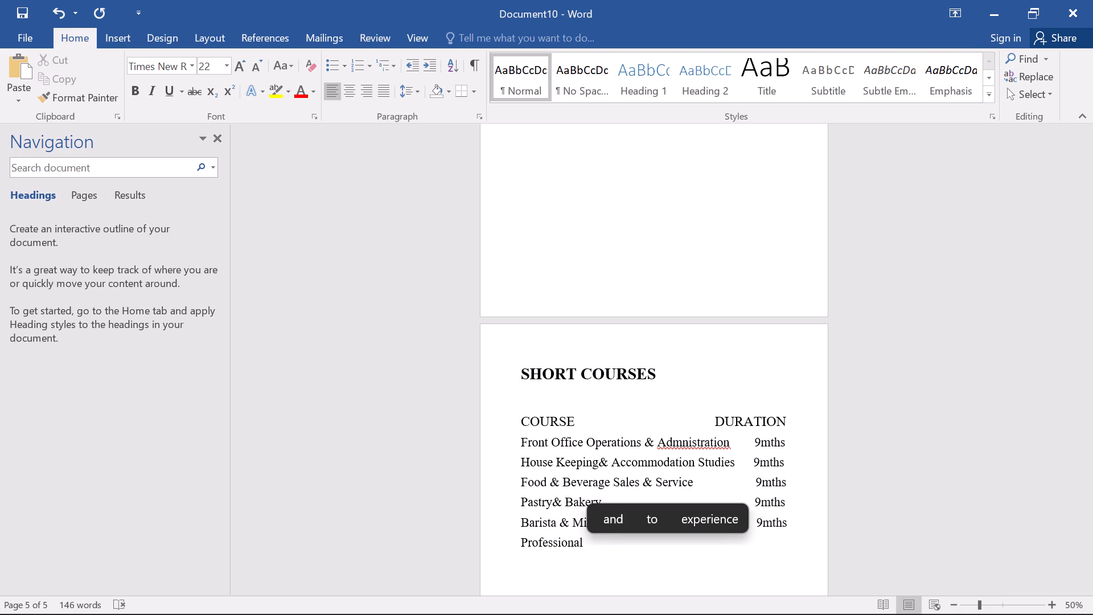
{"action": "type", "text": "chni"}
{"action": "type", "text": "ques"}
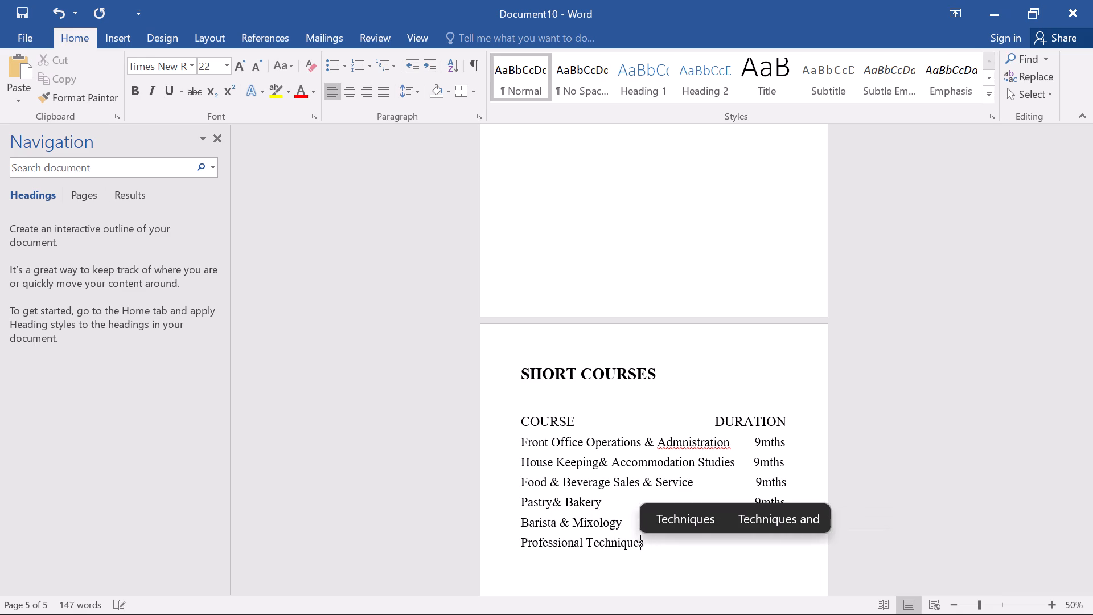
{"action": "key", "text": "space"}
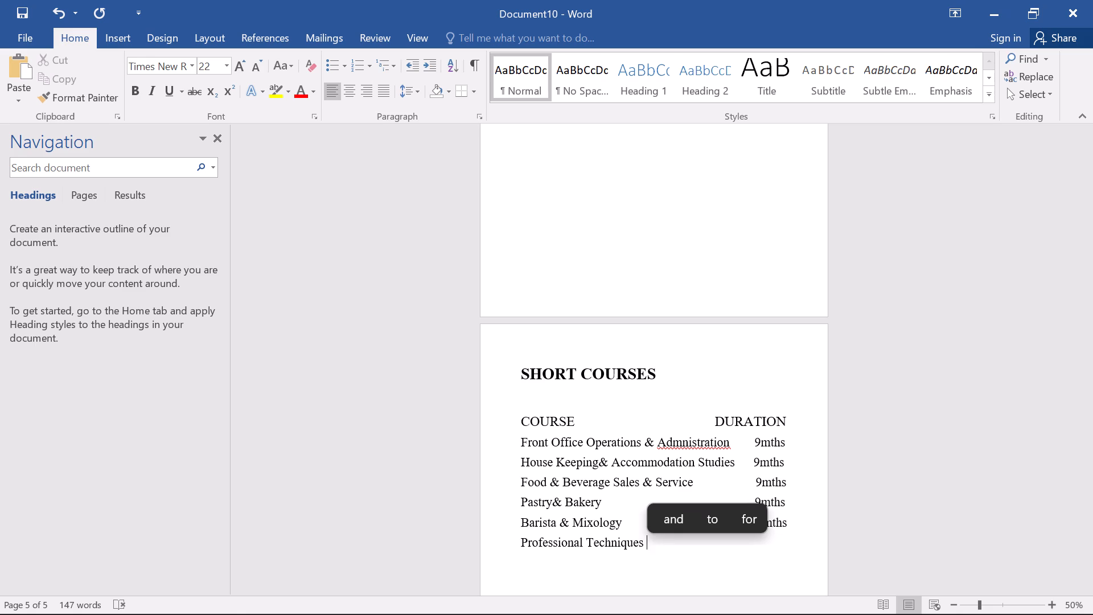
{"action": "type", "text": "in"}
{"action": "key", "text": "space"}
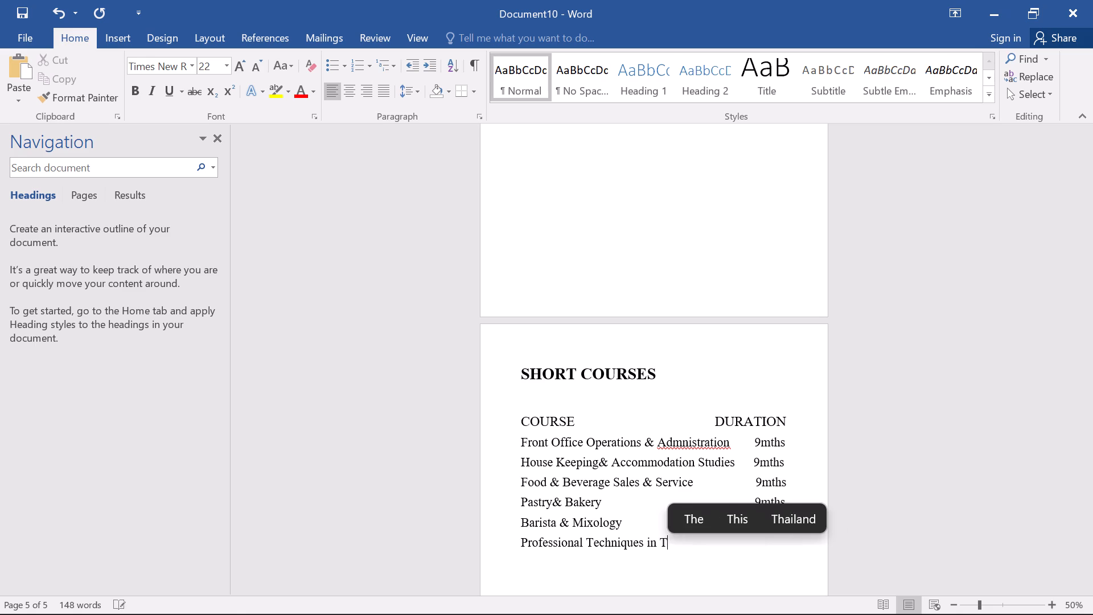
{"action": "type", "text": "perations"}
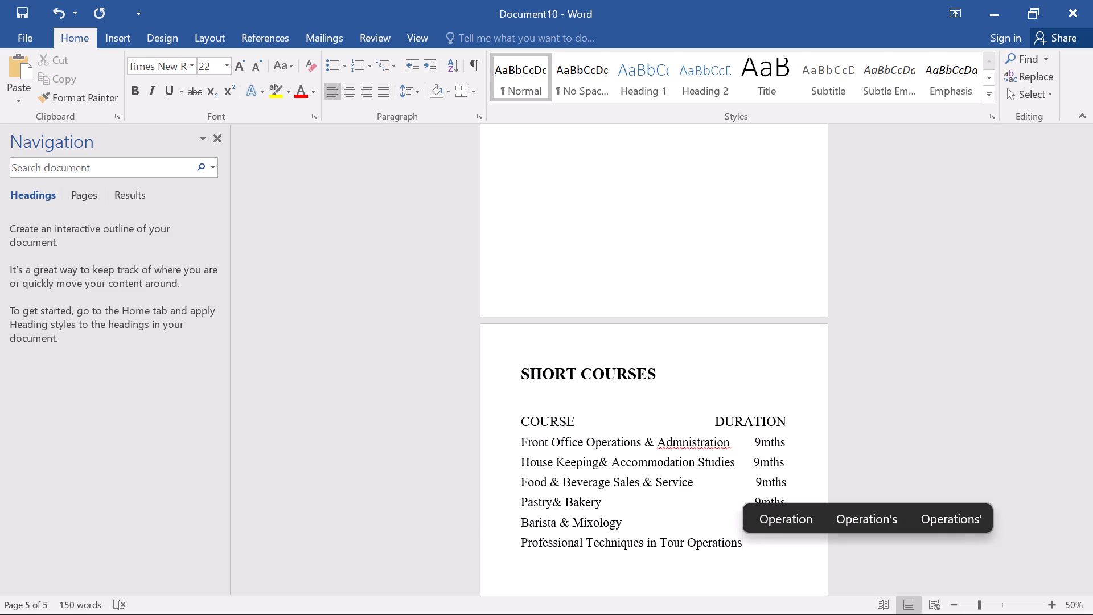
Enter the duration "9mths" after Professional Techniques in Tour Operations, spaced across towards the DURATION column.
{"action": "key", "text": "space"}
{"action": "key", "text": "space"}
{"action": "key", "text": "space"}
{"action": "key", "text": "space"}
{"action": "key", "text": "space"}
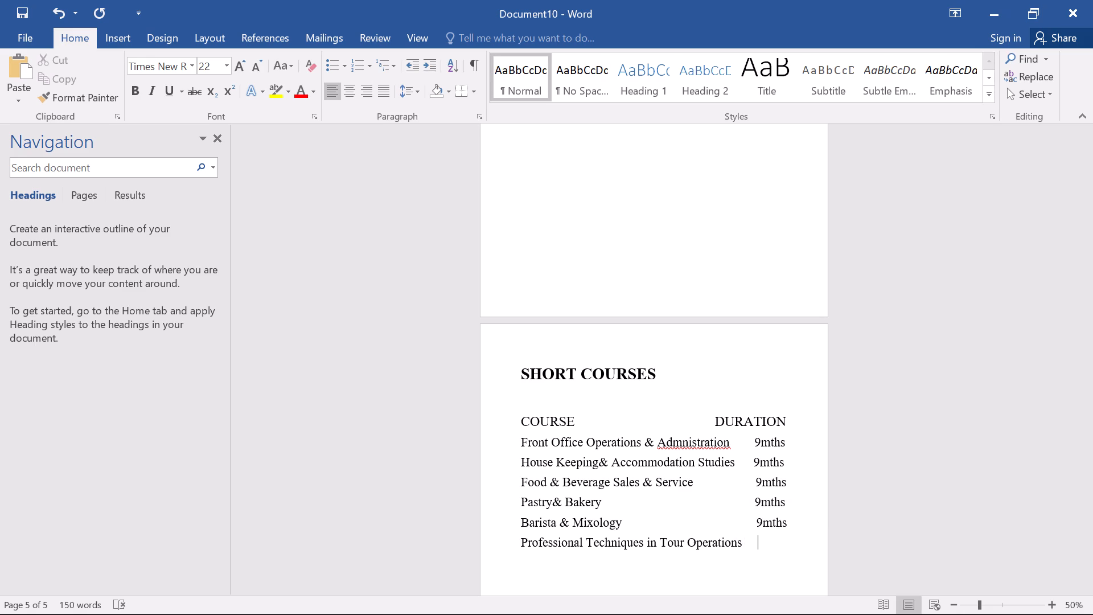
{"action": "type", "text": "9mths"}
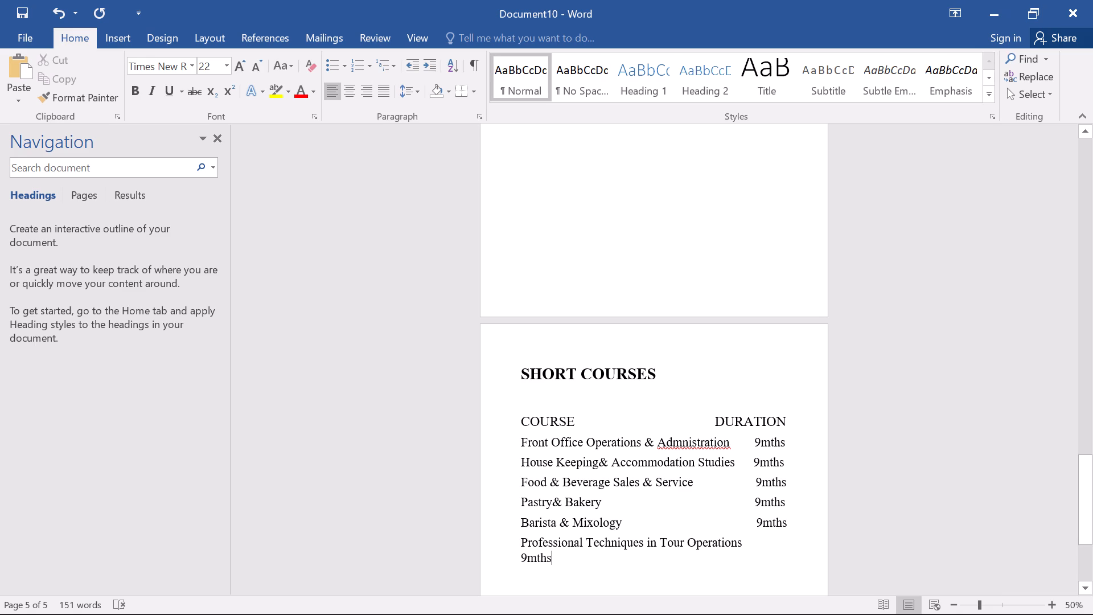
Remove the space between "Professional" and "Techniques" so the tour operations entry's duration fits on the same line.
{"action": "left_click", "coordinate": [589, 546]}
{"action": "key", "text": "BackSpace"}
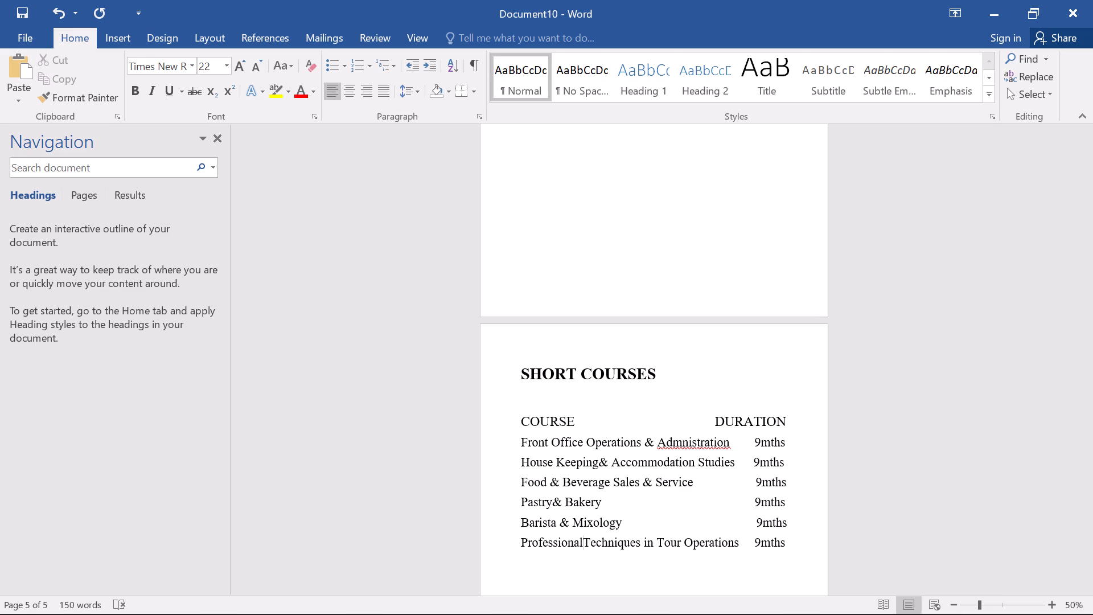
Start a seventh short course on a new line below the tour operations entry, reading "Advanced Professional Techniques in".
{"action": "left_click", "coordinate": [799, 542]}
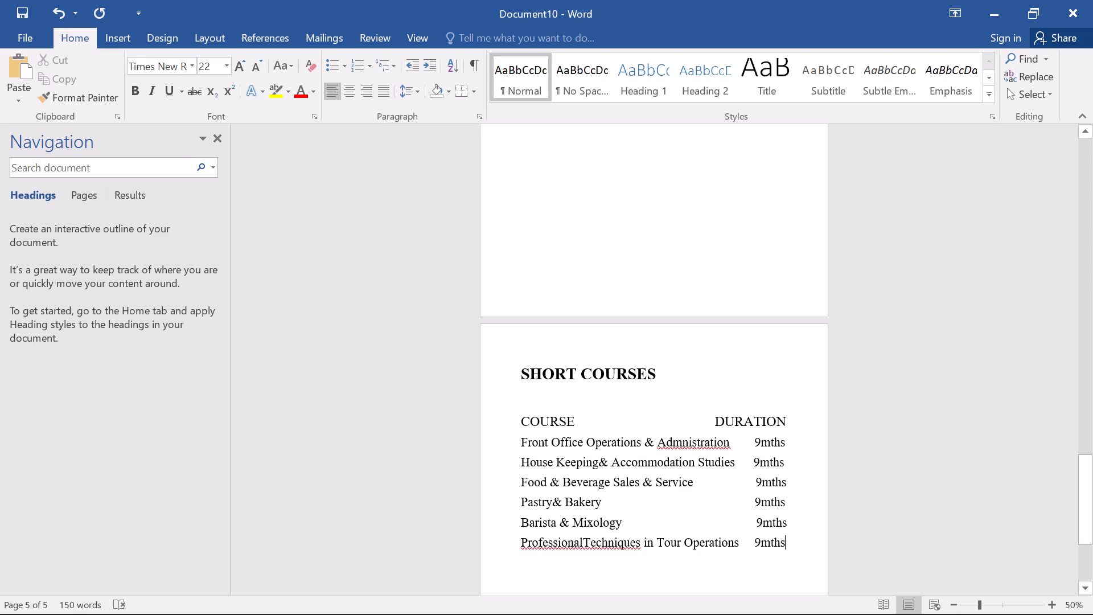
{"action": "key", "text": "Return"}
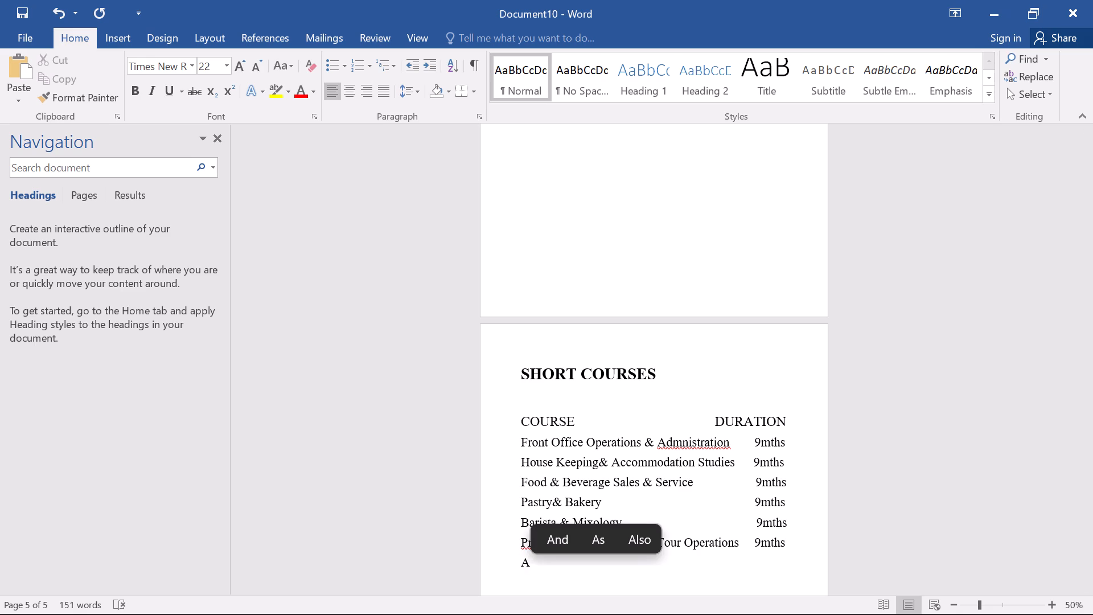
{"action": "type", "text": "dba"}
{"action": "key", "text": "BackSpace"}
{"action": "key", "text": "BackSpace"}
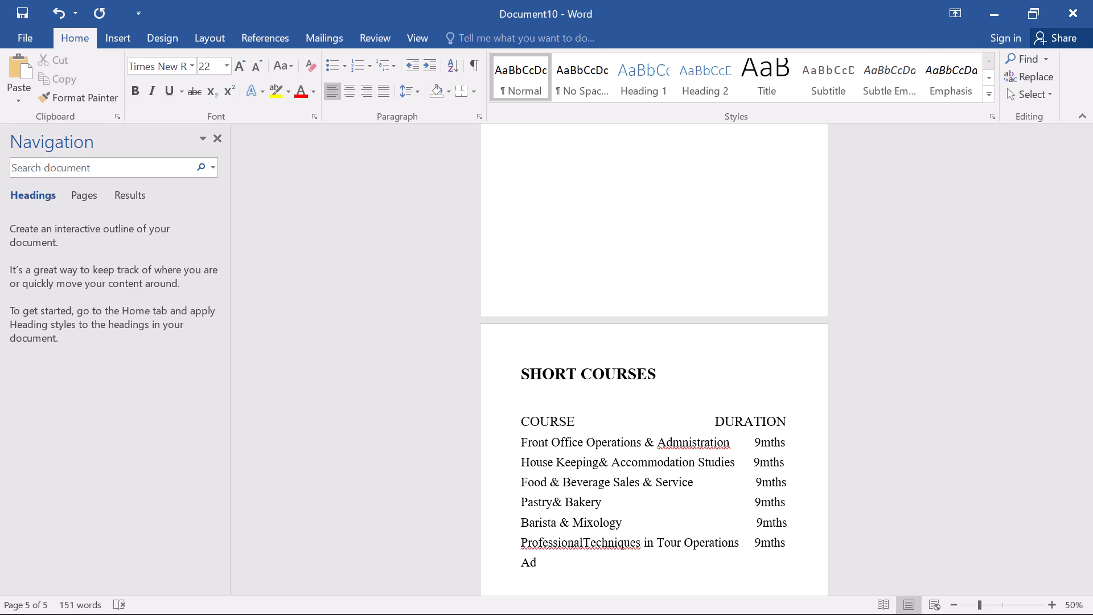
{"action": "type", "text": "vanced"}
{"action": "key", "text": "space"}
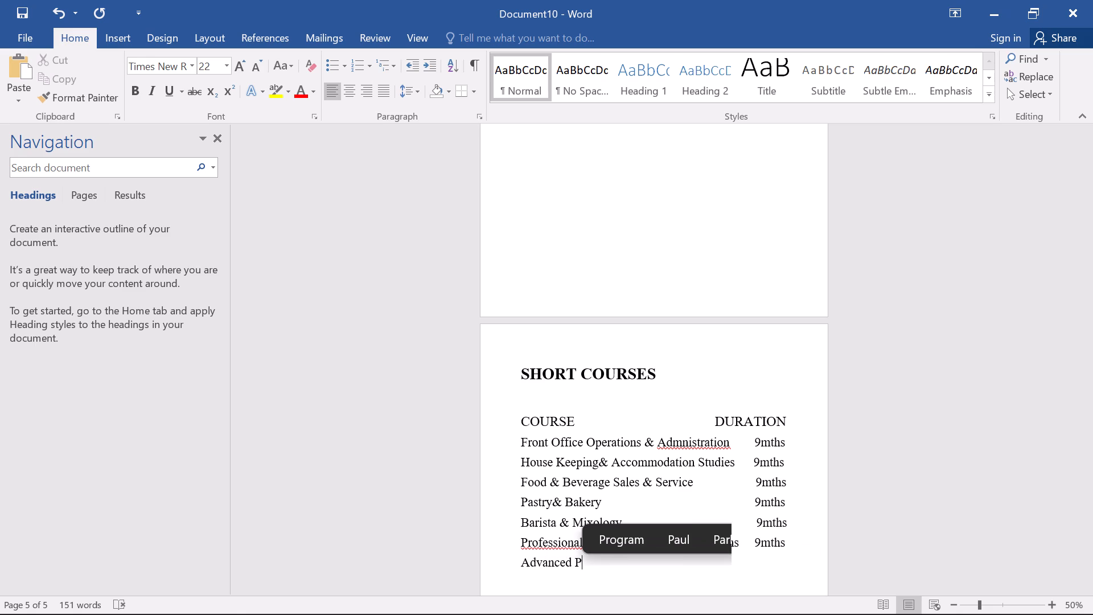
{"action": "type", "text": "ro"}
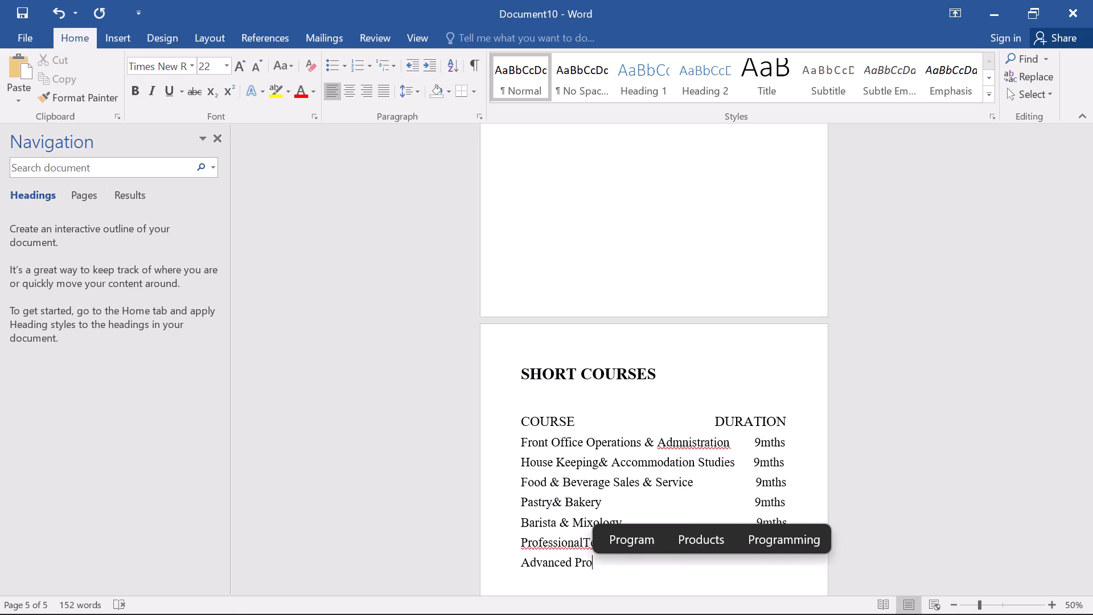
{"action": "type", "text": "fed"}
{"action": "key", "text": "BackSpace"}
{"action": "type", "text": "sss"}
{"action": "key", "text": "BackSpace"}
{"action": "type", "text": "ional"}
{"action": "key", "text": "space"}
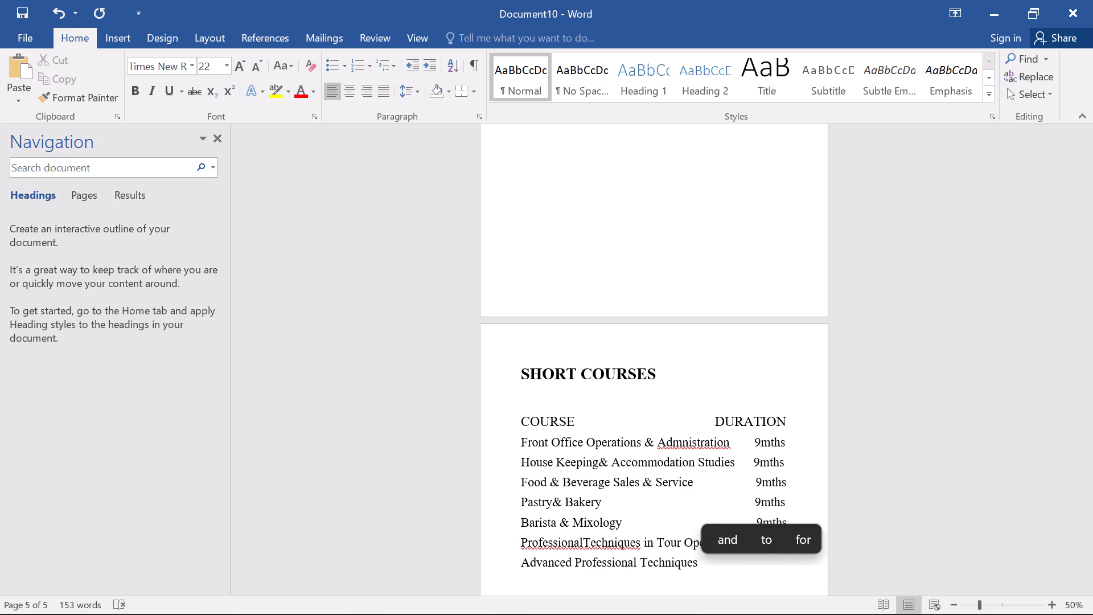
{"action": "key", "text": "i"}
{"action": "key", "text": "n"}
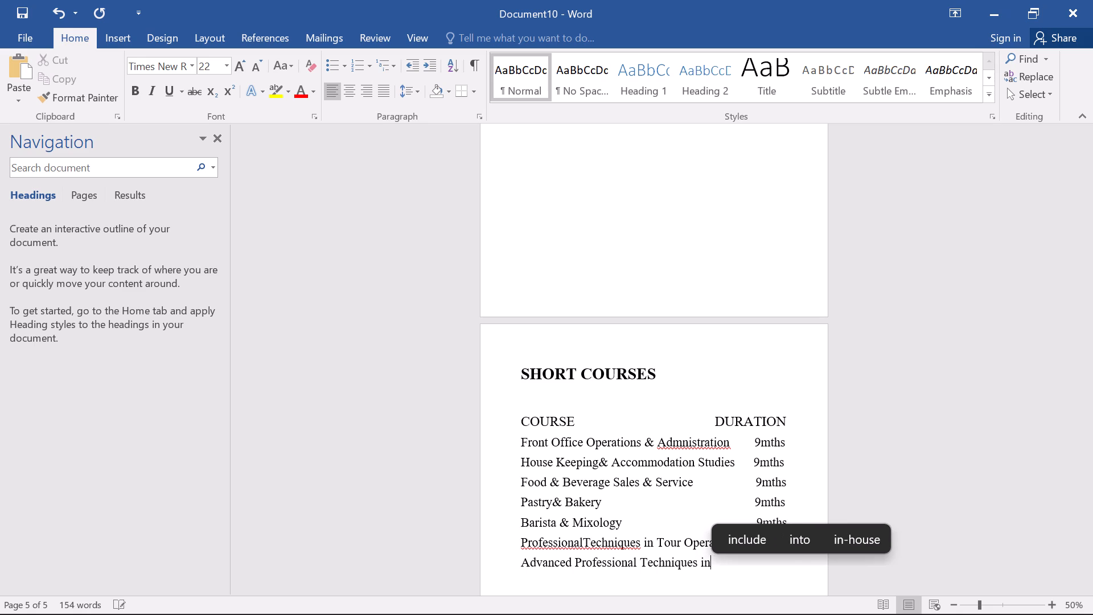
Continue the advanced course name on a second line with "Tour operations-Online".
{"action": "key", "text": "Return"}
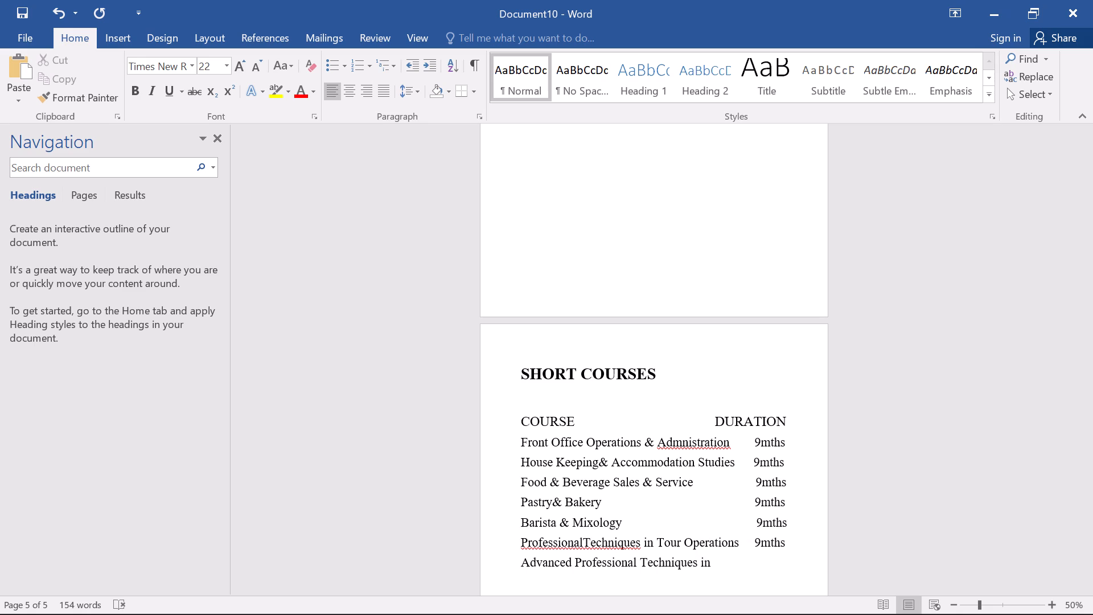
{"action": "scroll", "coordinate": [734, 495], "scroll_direction": "down", "scroll_amount": 3}
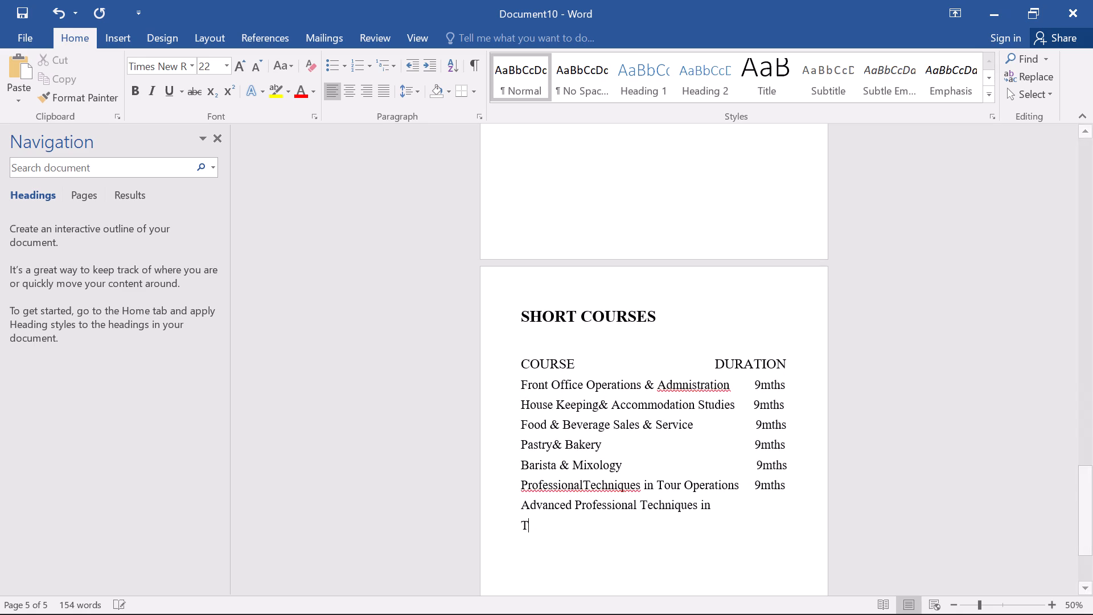
{"action": "type", "text": "our"}
{"action": "key", "text": "space"}
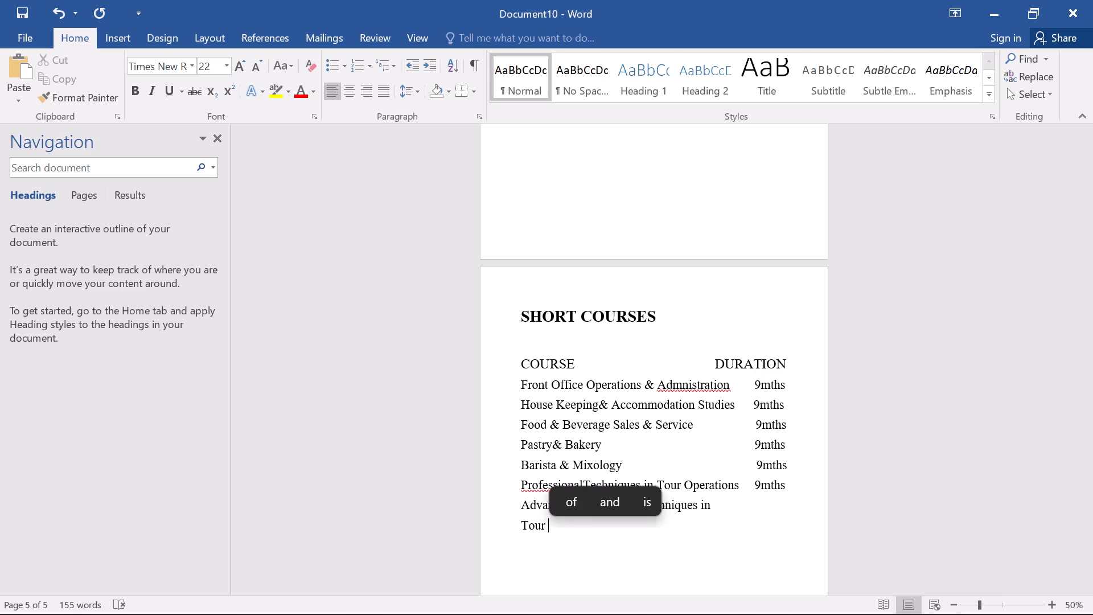
{"action": "type", "text": "operations"}
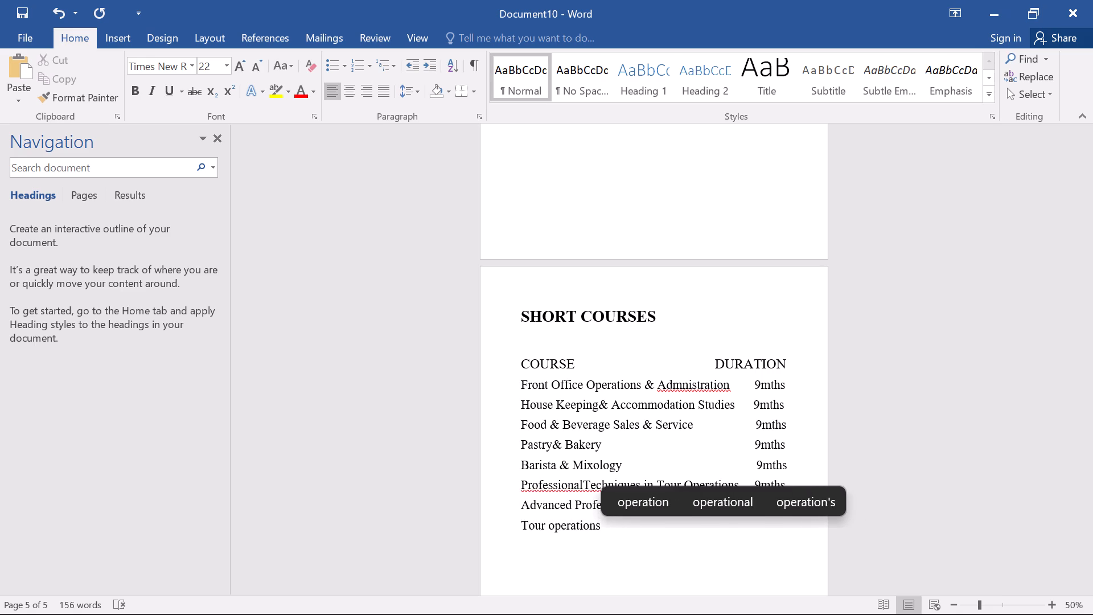
{"action": "key", "text": "minus"}
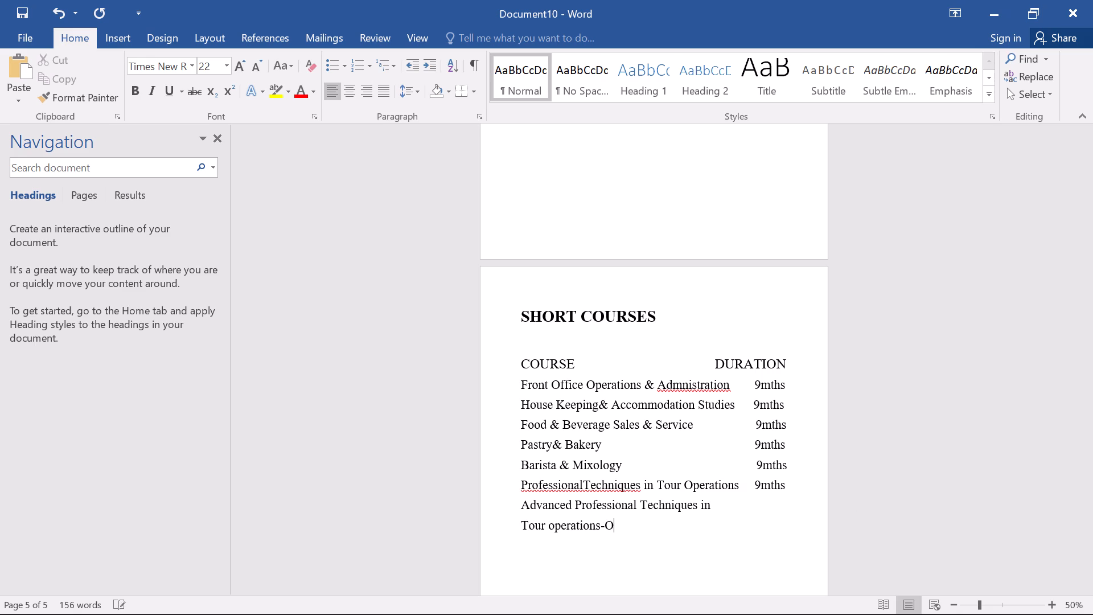
{"action": "type", "text": "nline"}
Space across from "Tour operations-Online" to align with the durations under the DURATION column.
{"action": "key", "text": "space"}
{"action": "key", "text": "space"}
{"action": "key", "text": "space"}
{"action": "key", "text": "space"}
{"action": "key", "text": "space"}
{"action": "key", "text": "space"}
{"action": "key", "text": "space"}
{"action": "key", "text": "space"}
{"action": "key", "text": "space"}
{"action": "key", "text": "space"}
{"action": "key", "text": "space"}
{"action": "key", "text": "space"}
{"action": "key", "text": "space"}
{"action": "key", "text": "space"}
{"action": "key", "text": "space"}
{"action": "key", "text": "space"}
{"action": "key", "text": "space"}
{"action": "key", "text": "space"}
{"action": "key", "text": "space"}
{"action": "key", "text": "space"}
{"action": "key", "text": "space"}
{"action": "key", "text": "space"}
{"action": "key", "text": "space"}
{"action": "key", "text": "space"}
{"action": "key", "text": "space"}
{"action": "key", "text": "space"}
{"action": "key", "text": "space"}
{"action": "key", "text": "space"}
{"action": "key", "text": "space"}
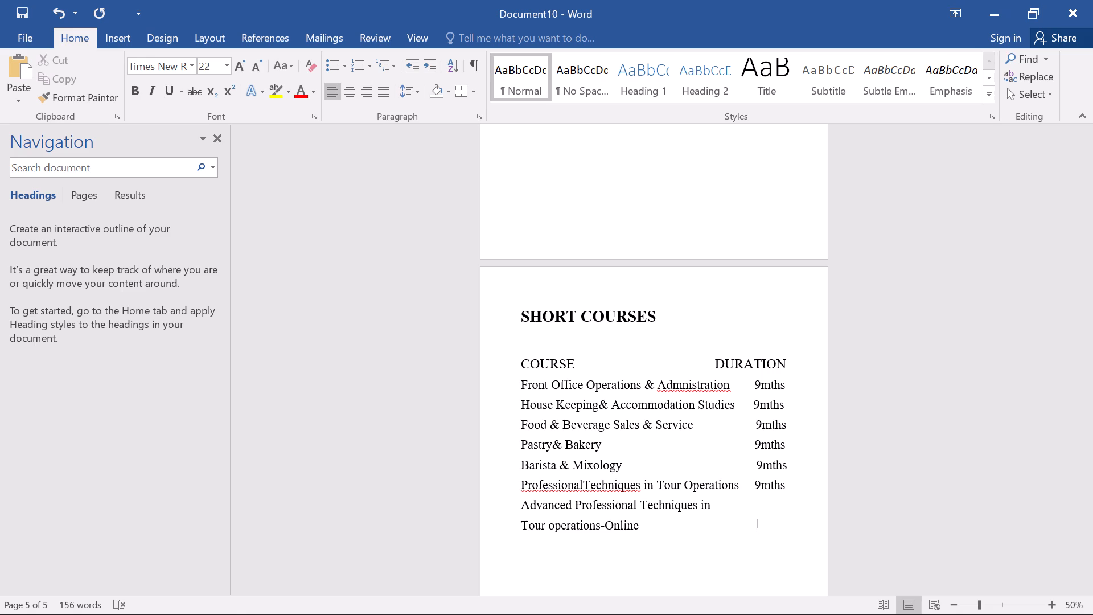
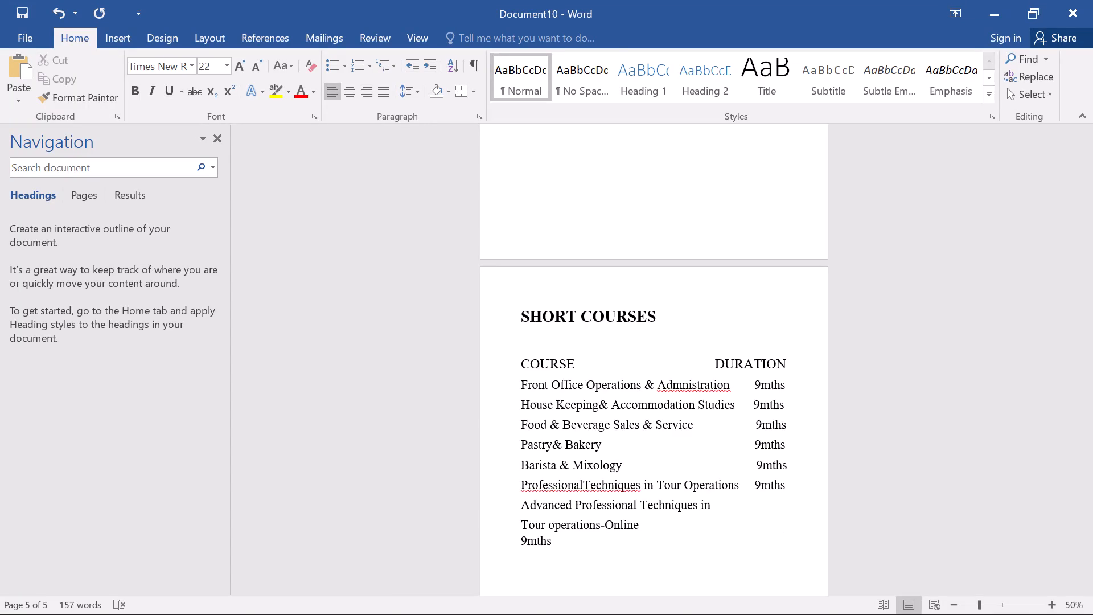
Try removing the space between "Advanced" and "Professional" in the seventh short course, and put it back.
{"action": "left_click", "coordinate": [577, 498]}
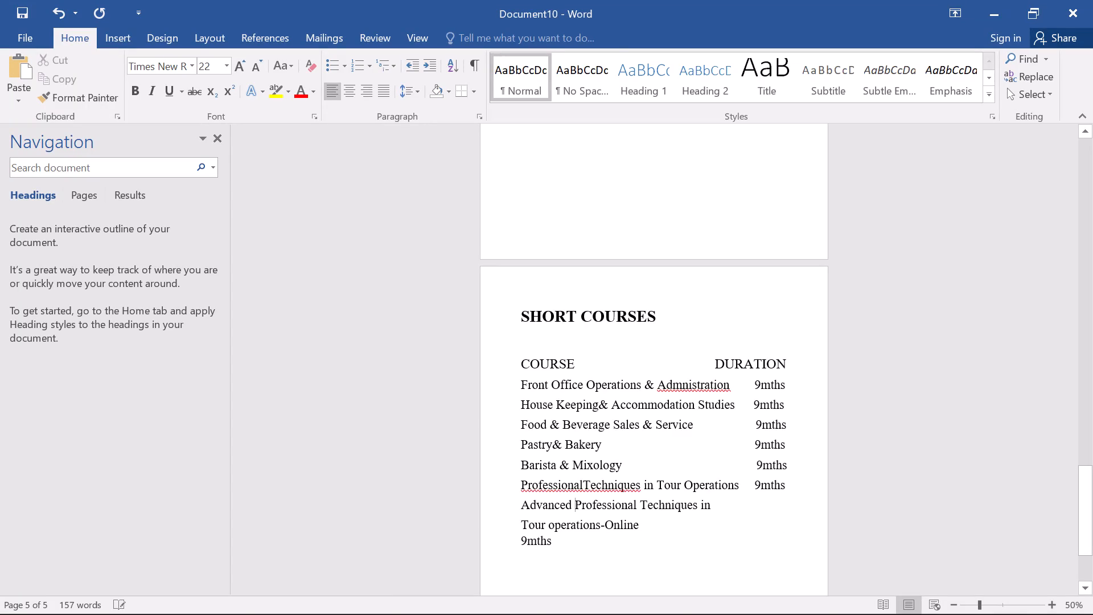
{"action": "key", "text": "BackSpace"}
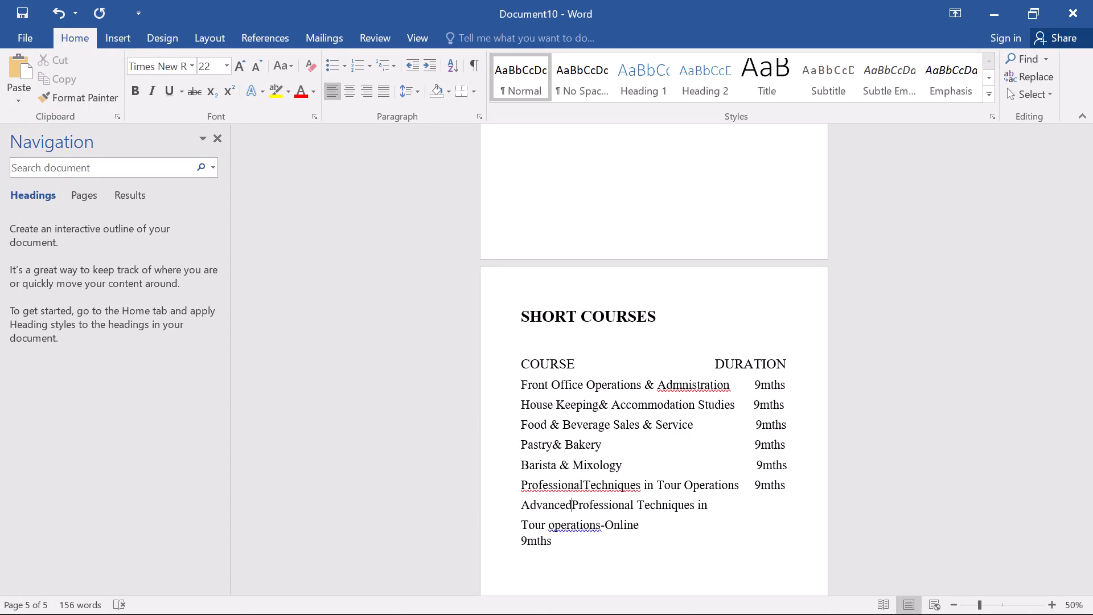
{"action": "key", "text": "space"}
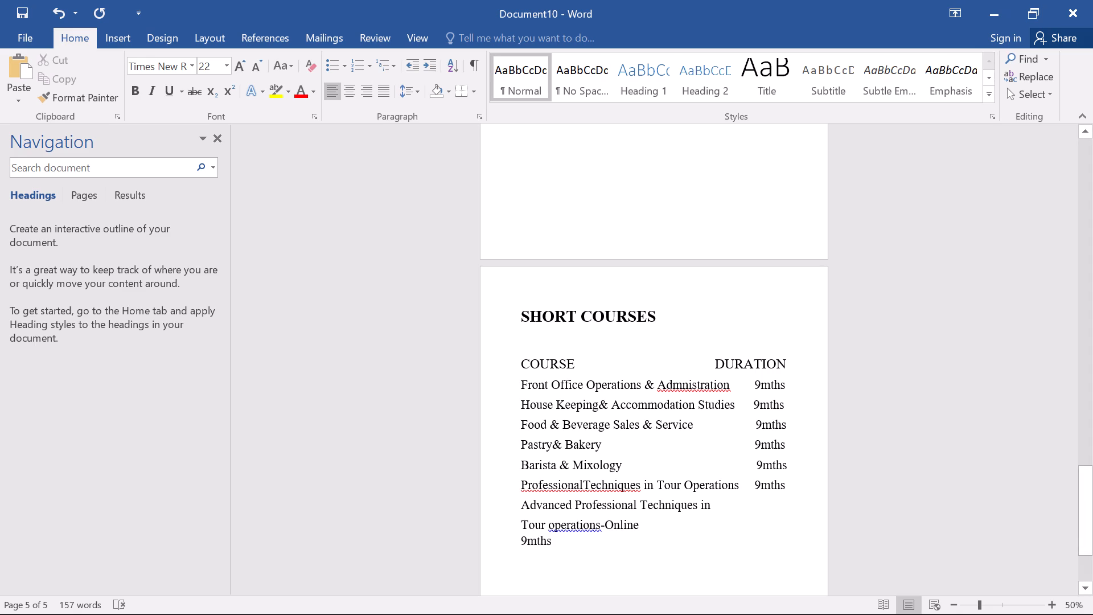
Remove the space between "Tour" and "operations-Online" so the advanced course's duration fits on the same line.
{"action": "left_click", "coordinate": [552, 520]}
{"action": "key", "text": "Left"}
{"action": "key", "text": "BackSpace"}
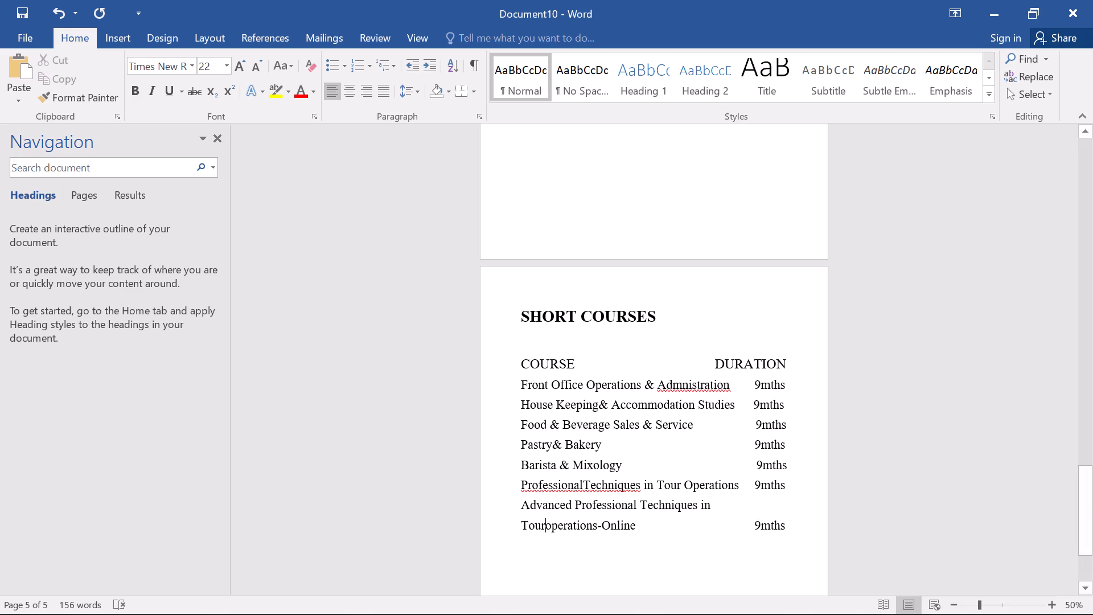
Add another short course on a new line below the advanced course, reading "Professional Techniques inTour Guiding".
{"action": "left_click", "coordinate": [790, 526]}
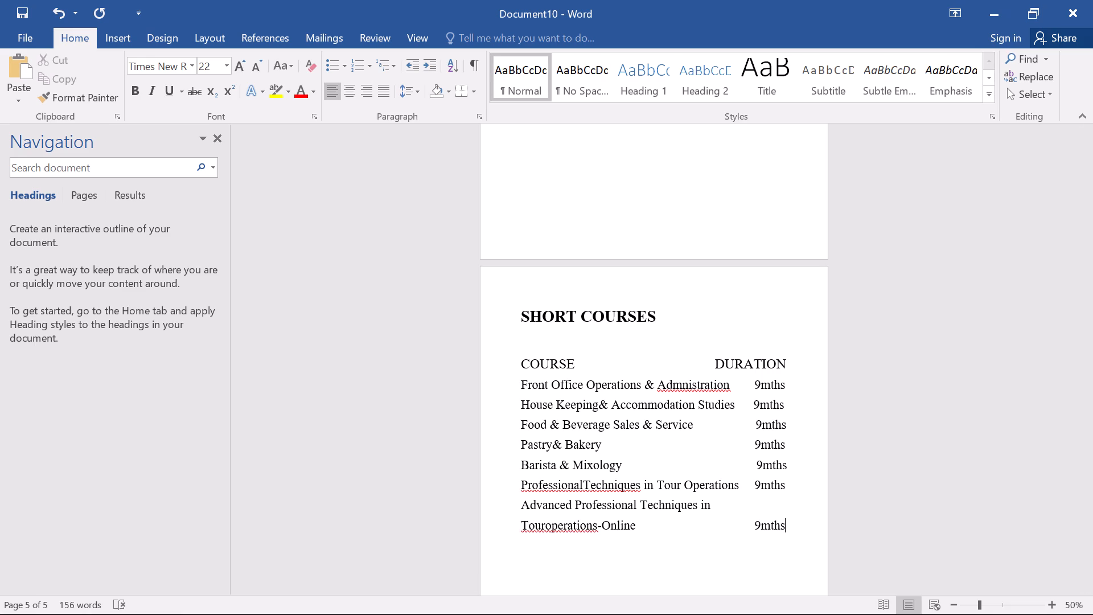
{"action": "key", "text": "Return"}
{"action": "type", "text": "rofessional"}
{"action": "key", "text": "space"}
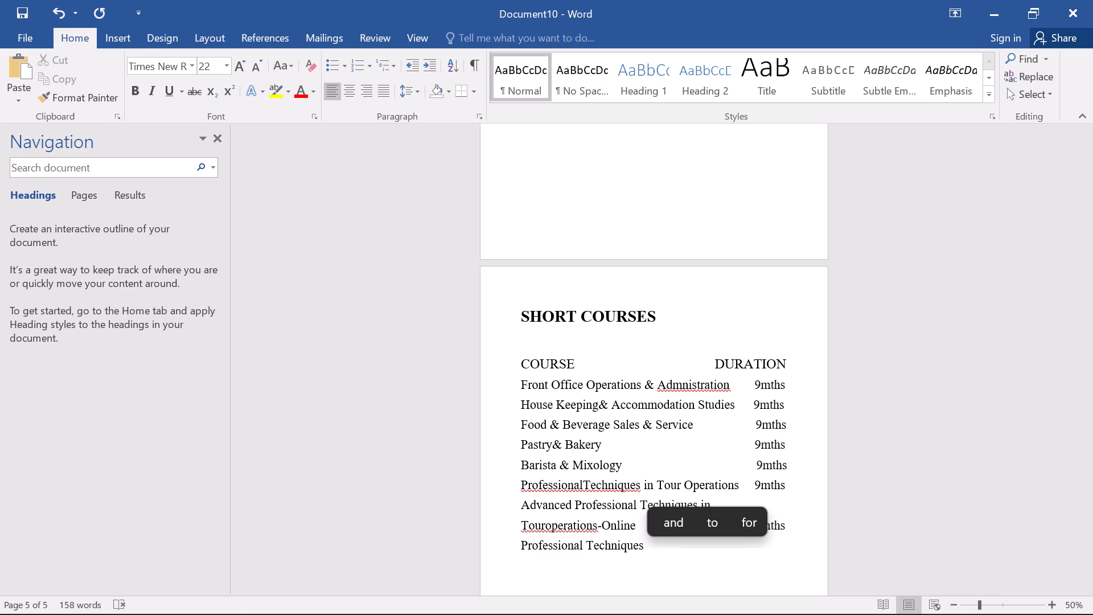
{"action": "type", "text": "in"}
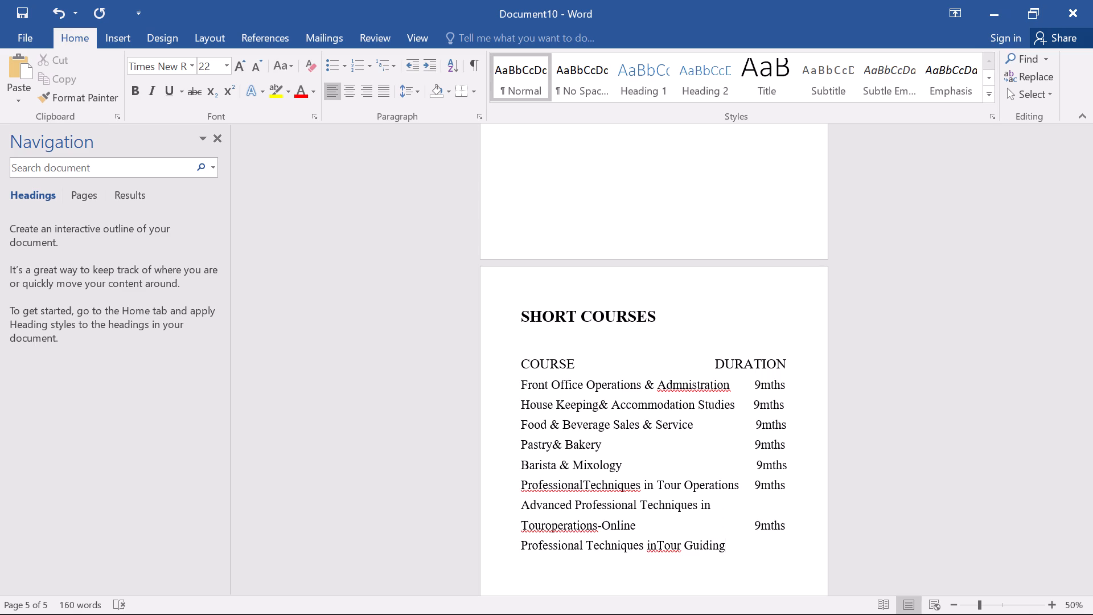
Space across from the tour guiding course and enter its duration as "9mths" under the DURATION column.
{"action": "key", "text": "space"}
{"action": "key", "text": "space"}
{"action": "key", "text": "space"}
{"action": "key", "text": "space"}
{"action": "key", "text": "space"}
{"action": "key", "text": "space"}
{"action": "key", "text": "space"}
{"action": "key", "text": "space"}
{"action": "key", "text": "space"}
{"action": "key", "text": "space"}
{"action": "key", "text": "9"}
{"action": "type", "text": "mths"}
Add a short course on a new line below the tour guiding entry, reading "GDS Integration –Electronic Booking Tools".
{"action": "key", "text": "Return"}
{"action": "type", "text": "GDS"}
{"action": "key", "text": "space"}
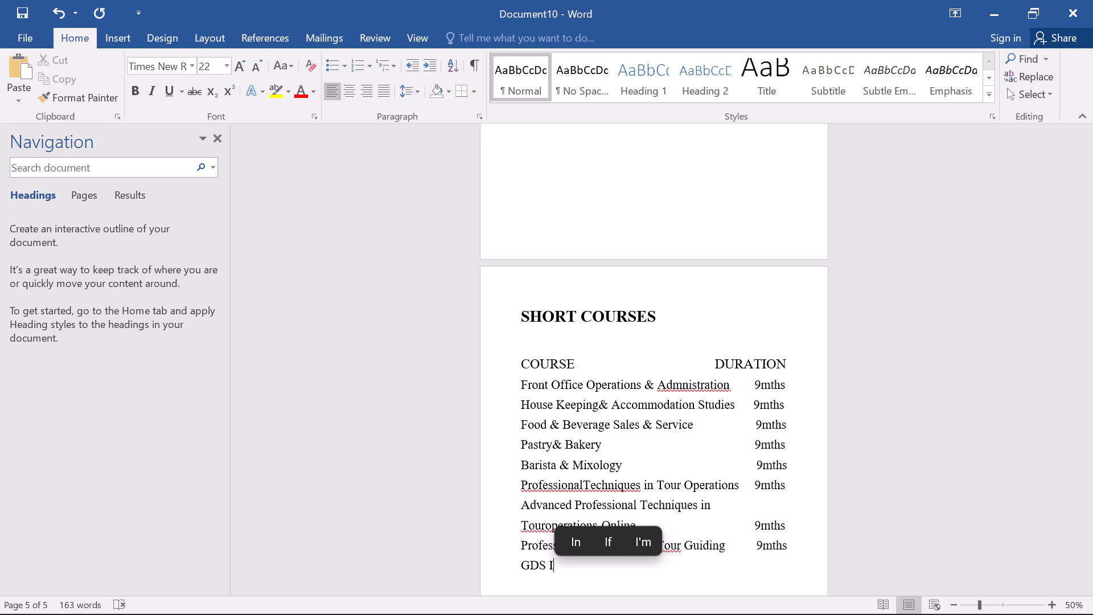
{"action": "type", "text": "nte"}
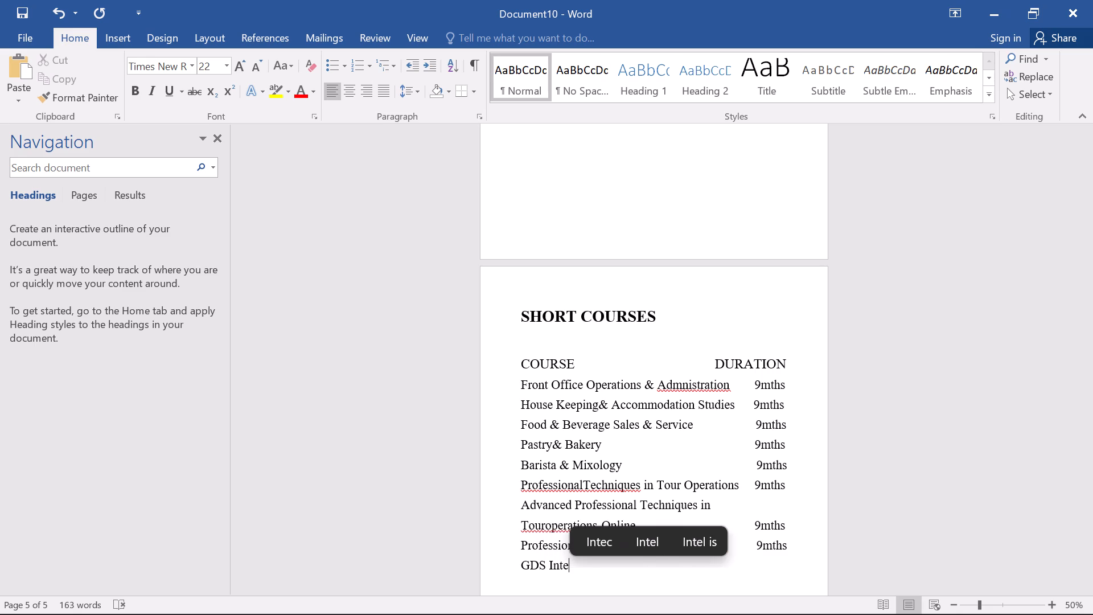
{"action": "type", "text": "gration"}
{"action": "key", "text": "space"}
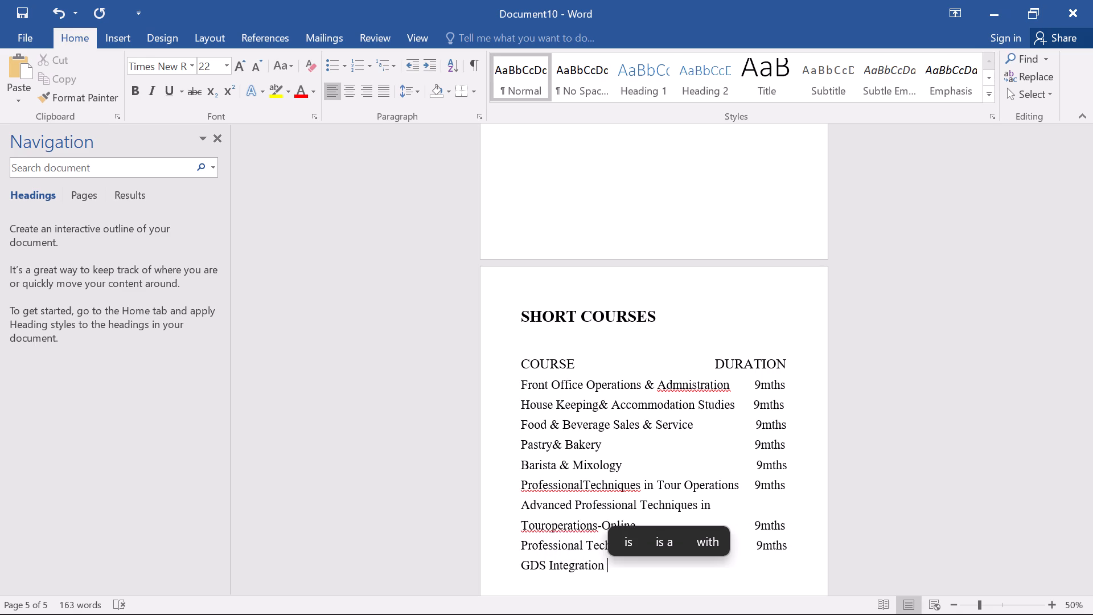
{"action": "key", "text": "minus"}
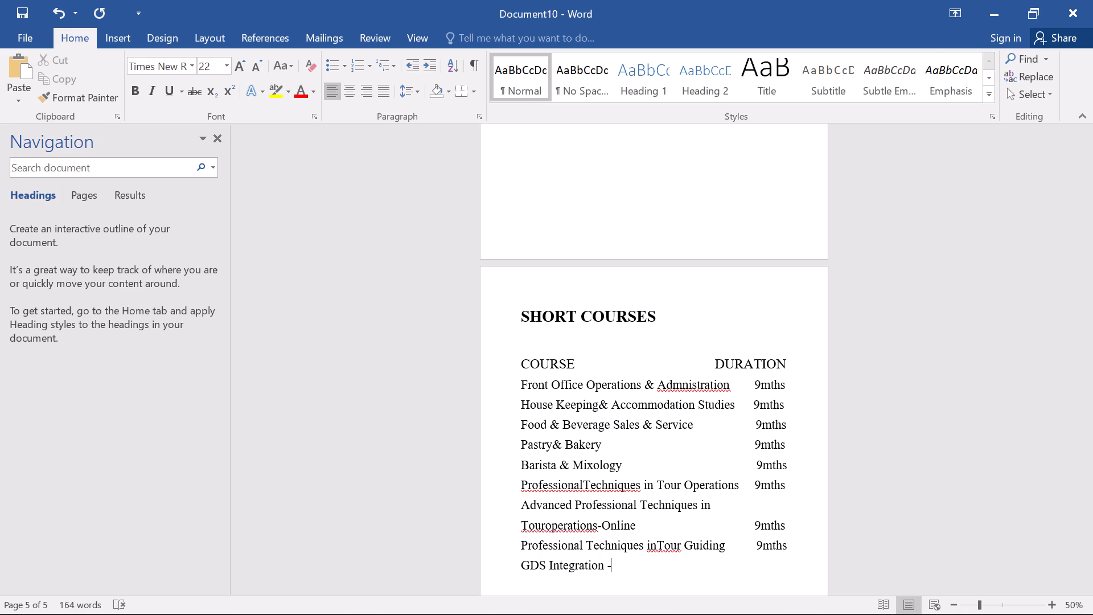
{"action": "type", "text": "lectronic"}
{"action": "key", "text": "space"}
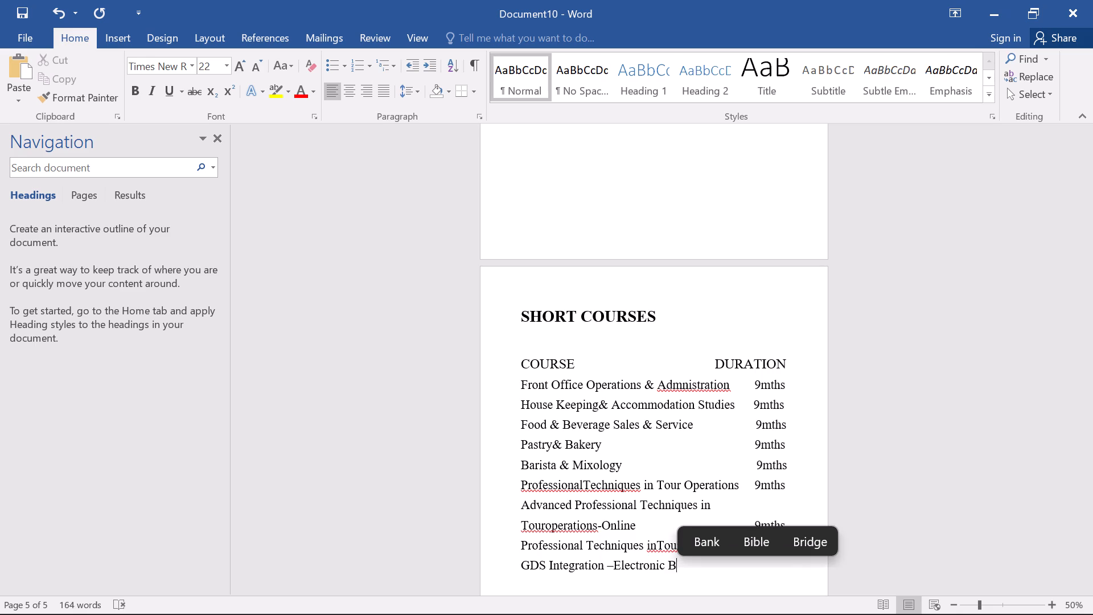
{"action": "type", "text": "ooking"}
{"action": "key", "text": "space"}
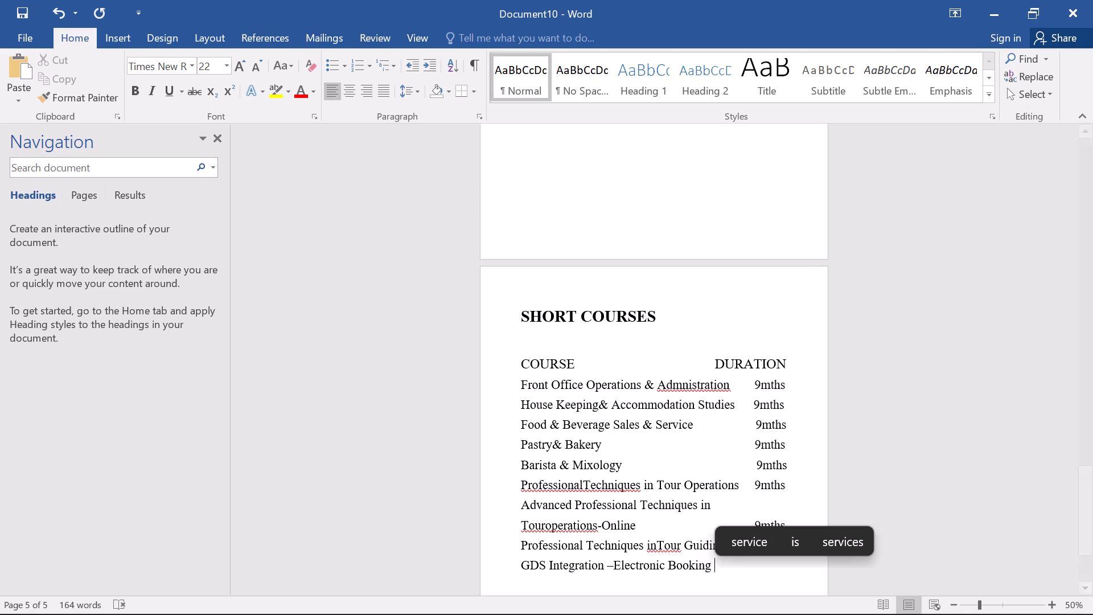
{"action": "type", "text": "ools"}
{"action": "key", "text": "space"}
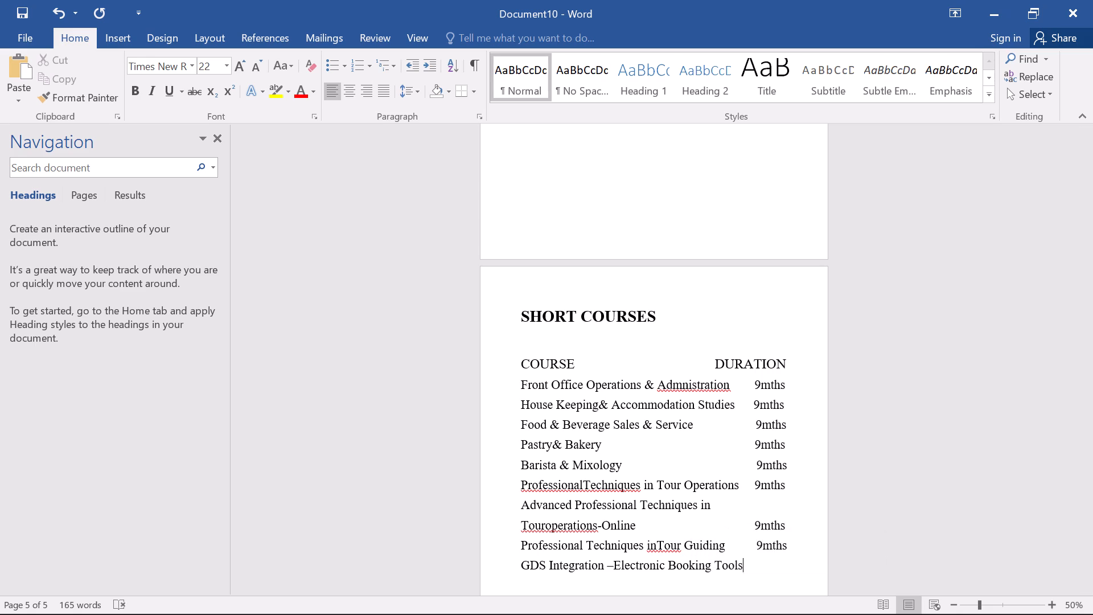
Continue the GDS course name on a second line with "Amadeus ,Galileo & Travelport".
{"action": "key", "text": "Return"}
{"action": "scroll", "coordinate": [799, 498], "scroll_direction": "down", "scroll_amount": 4}
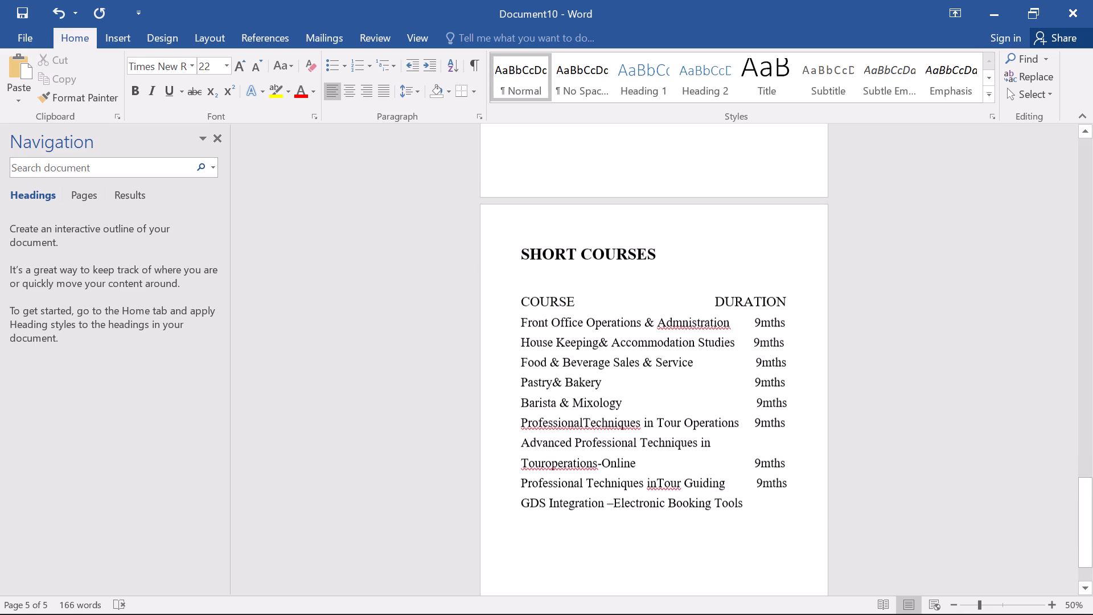
{"action": "type", "text": "ma"}
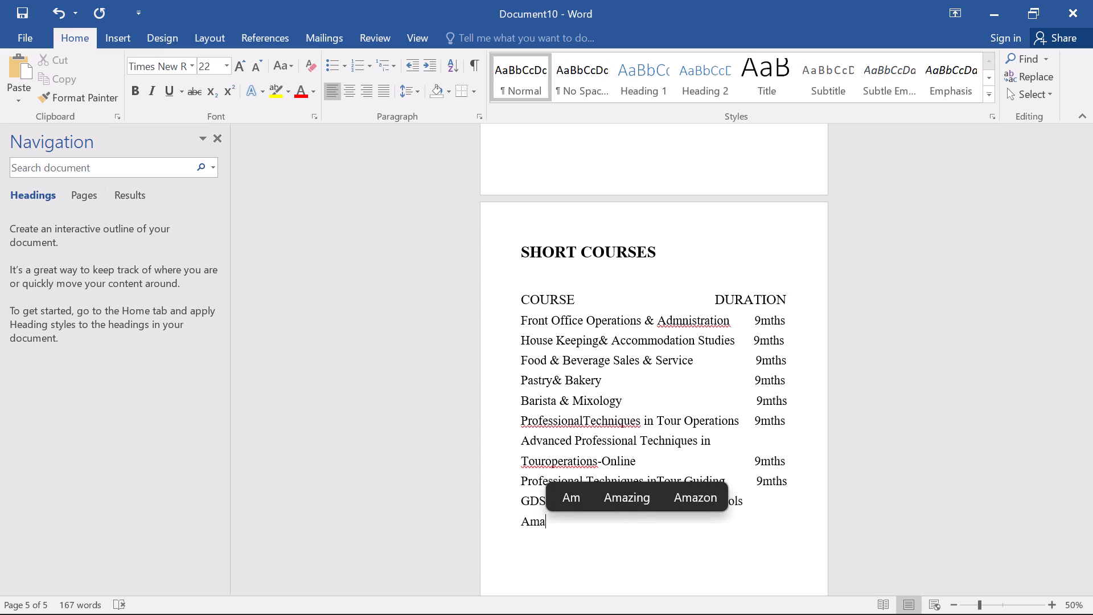
{"action": "key", "text": "d"}
{"action": "type", "text": "eus"}
{"action": "key", "text": "space"}
{"action": "key", "text": "comma"}
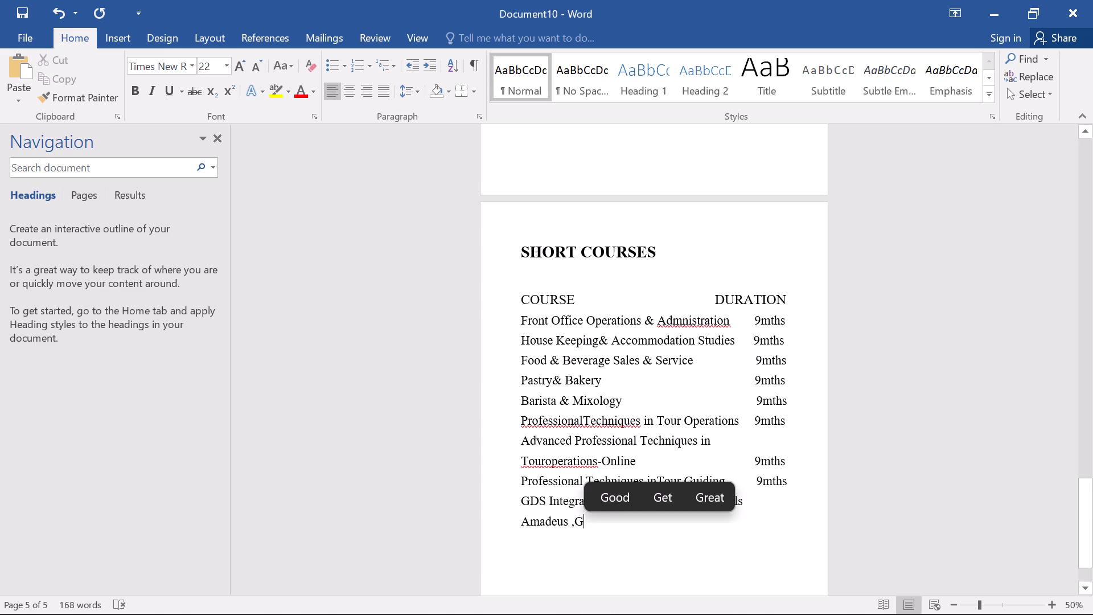
{"action": "key", "text": "a"}
{"action": "type", "text": "lileo"}
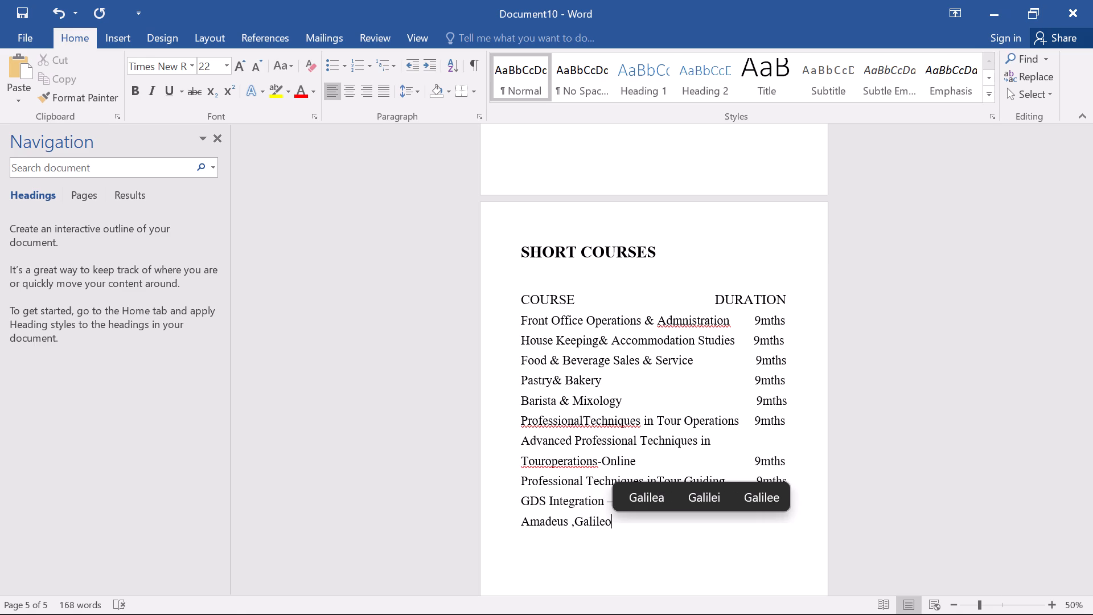
{"action": "key", "text": "space"}
{"action": "type", "text": ","}
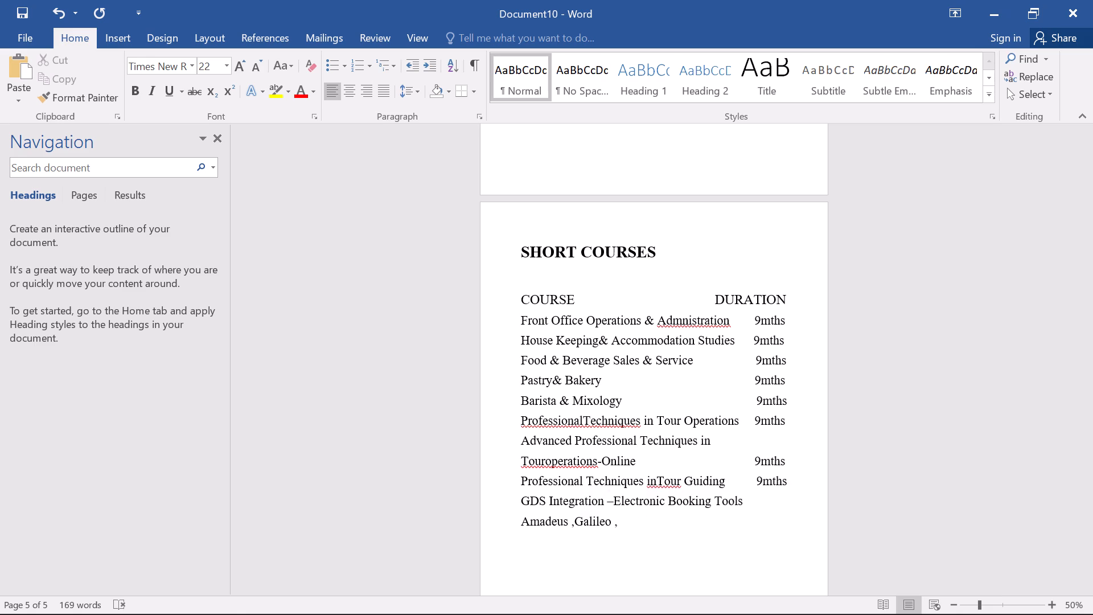
{"action": "key", "text": "BackSpace"}
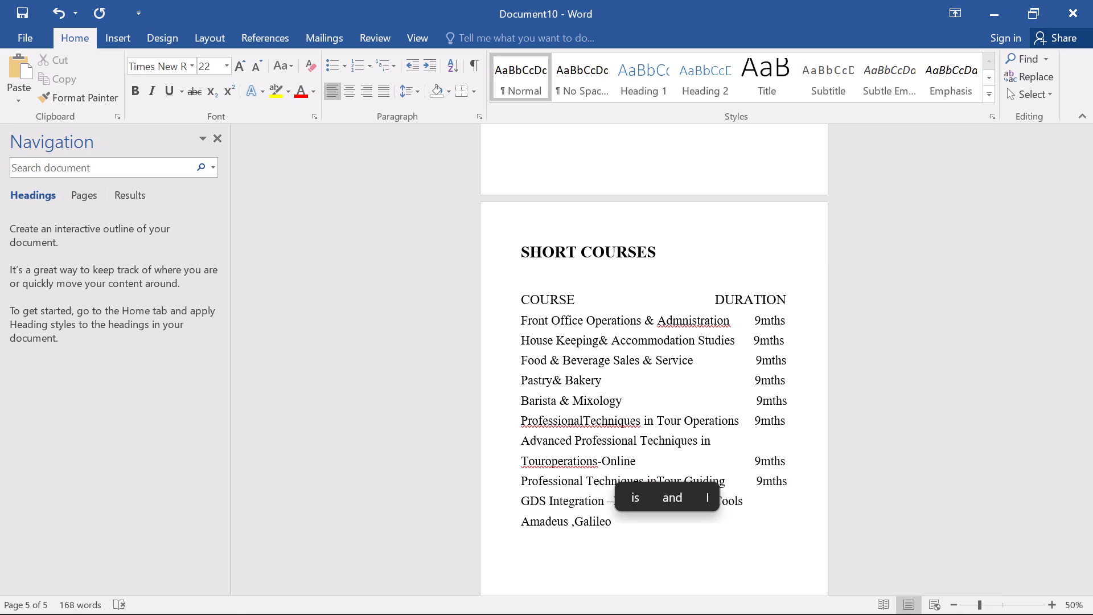
{"action": "key", "text": "shift+ampersand"}
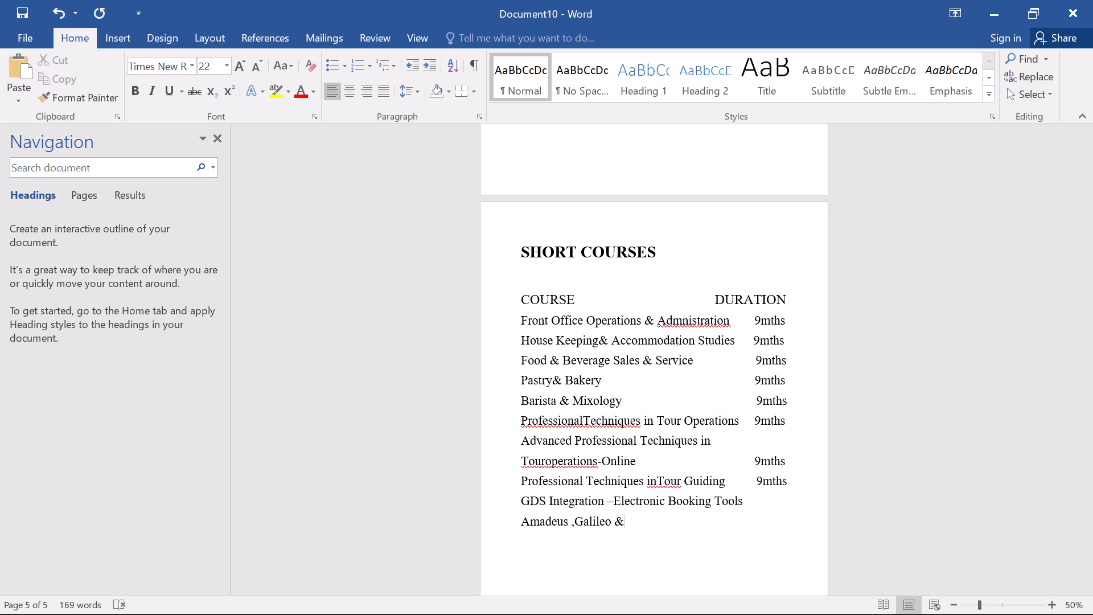
{"action": "key", "text": "space"}
{"action": "key", "text": "BackSpace"}
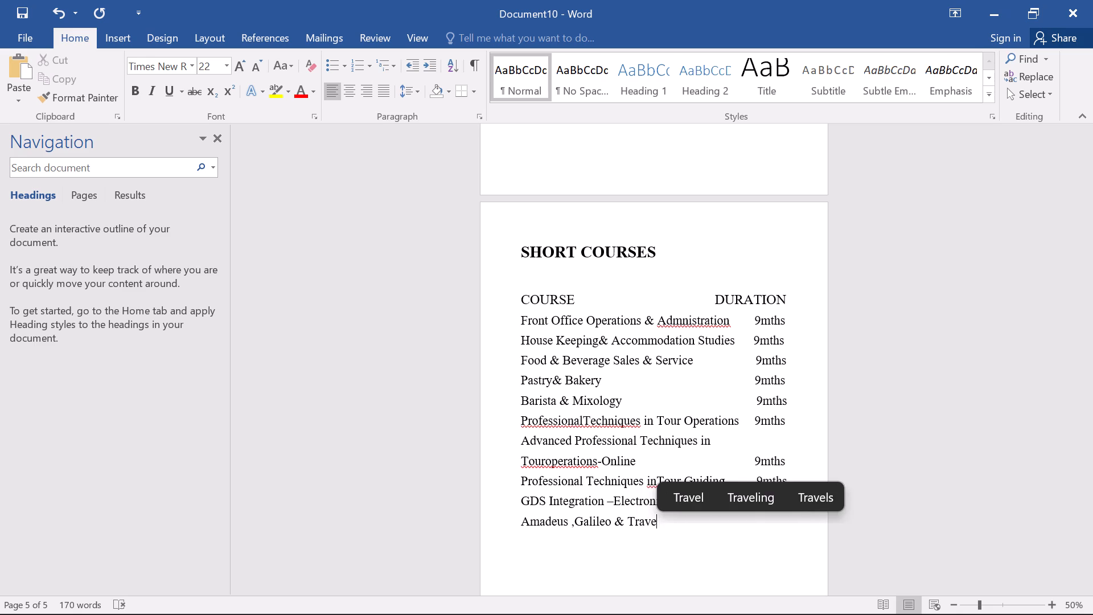
{"action": "type", "text": "port"}
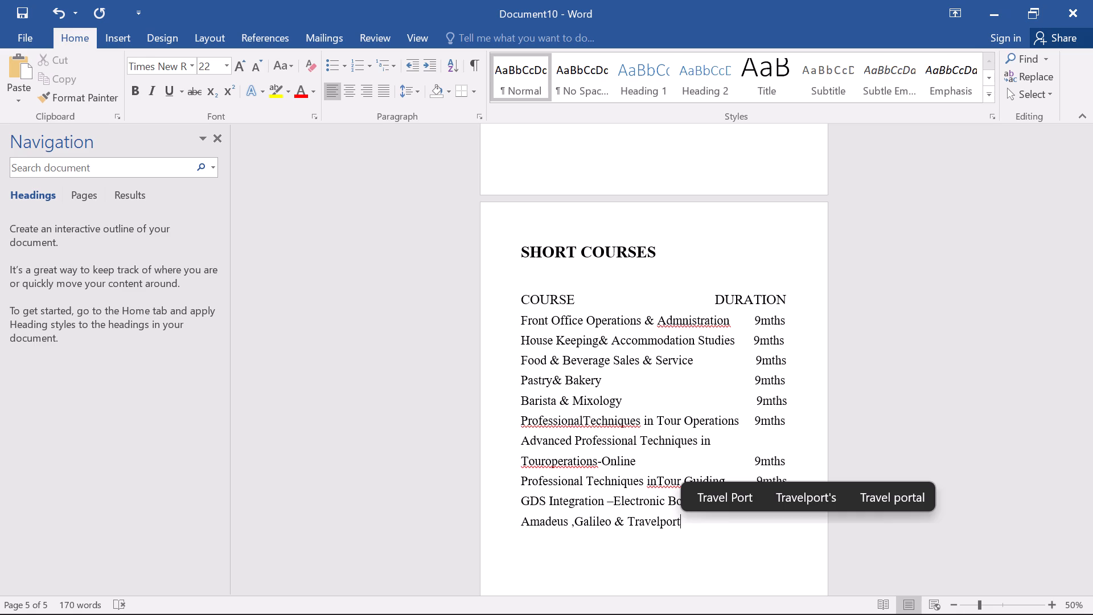
Space across from "Travelport" toward the DURATION column and enter the GDS course's duration as "9mths".
{"action": "key", "text": "space"}
{"action": "key", "text": "space"}
{"action": "key", "text": "space"}
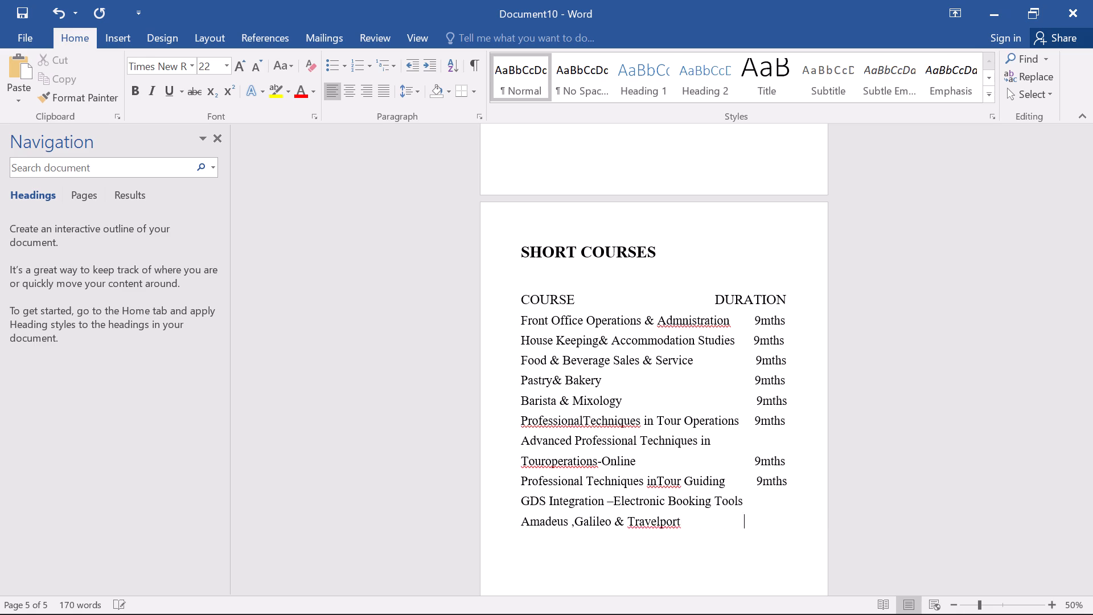
{"action": "key", "text": "BackSpace"}
{"action": "key", "text": "BackSpace"}
{"action": "type", "text": "9mths"}
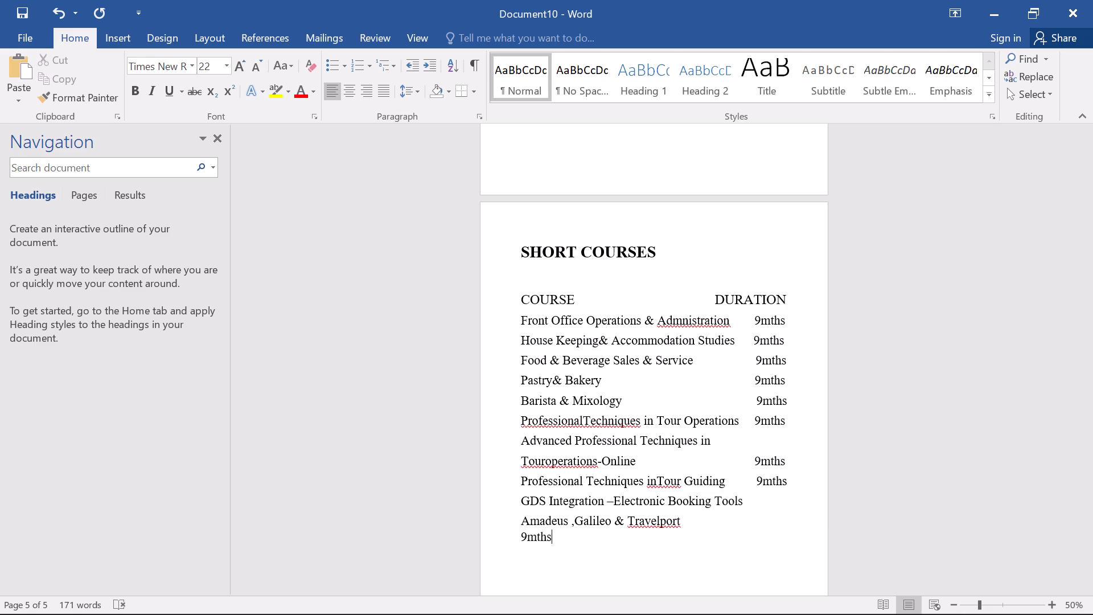
Remove the spaces before "Travelport" and before the comma after "Amadeus" so the line reads "Amadeus,Galileo &Travelport" with its duration alongside.
{"action": "left_click", "coordinate": [628, 526]}
{"action": "key", "text": "BackSpace"}
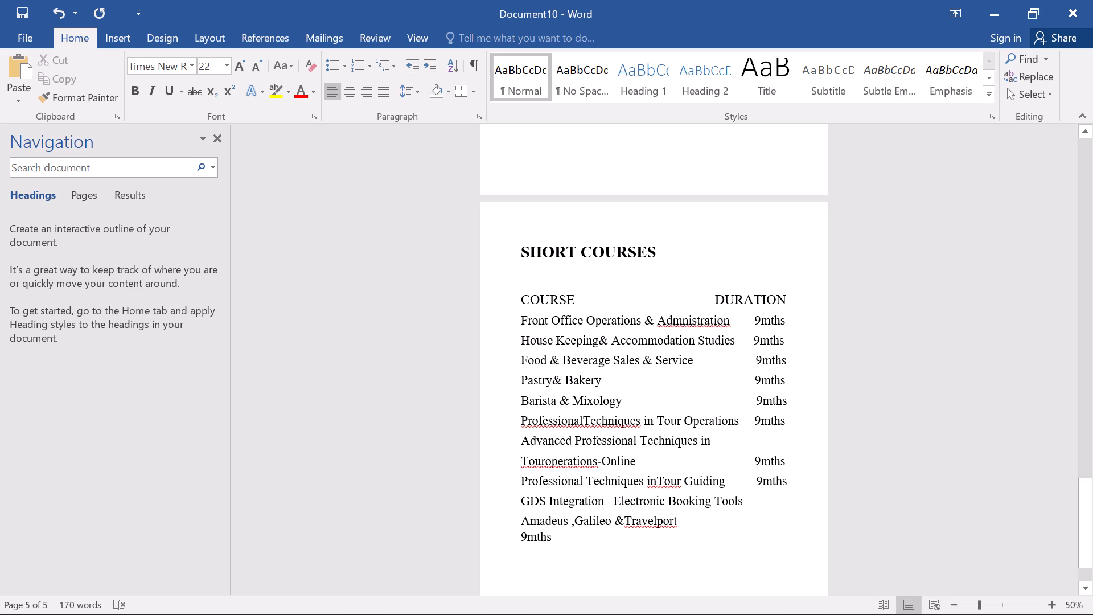
{"action": "left_click", "coordinate": [567, 523]}
{"action": "key", "text": "Right"}
{"action": "key", "text": "BackSpace"}
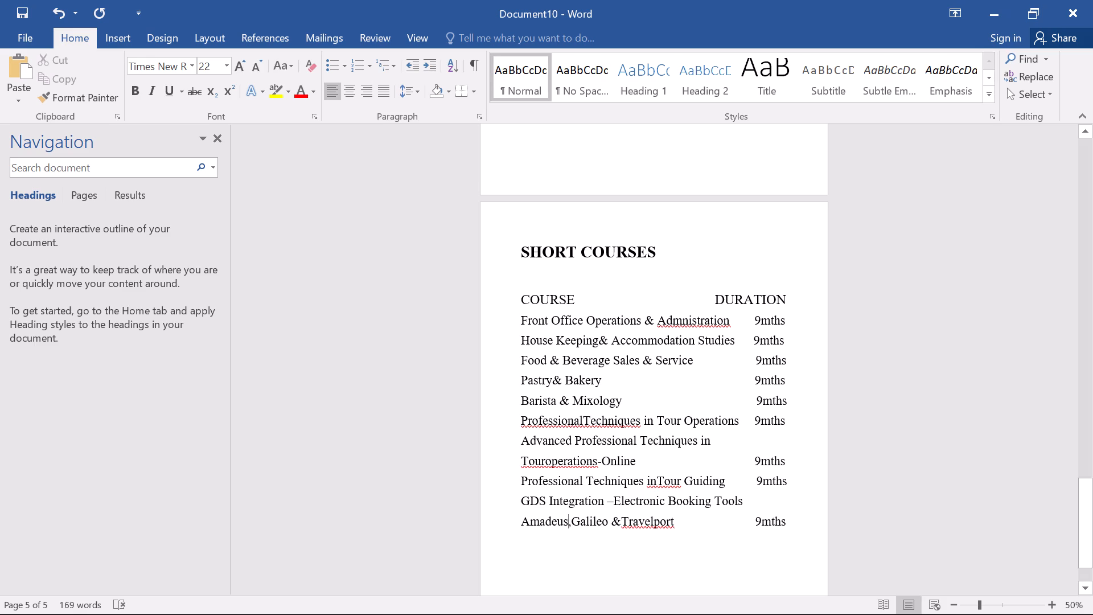
Add a short course on a new line below the GDS entry, reading "International Certification for Digital Literacy".
{"action": "left_click", "coordinate": [802, 524]}
{"action": "key", "text": "Return"}
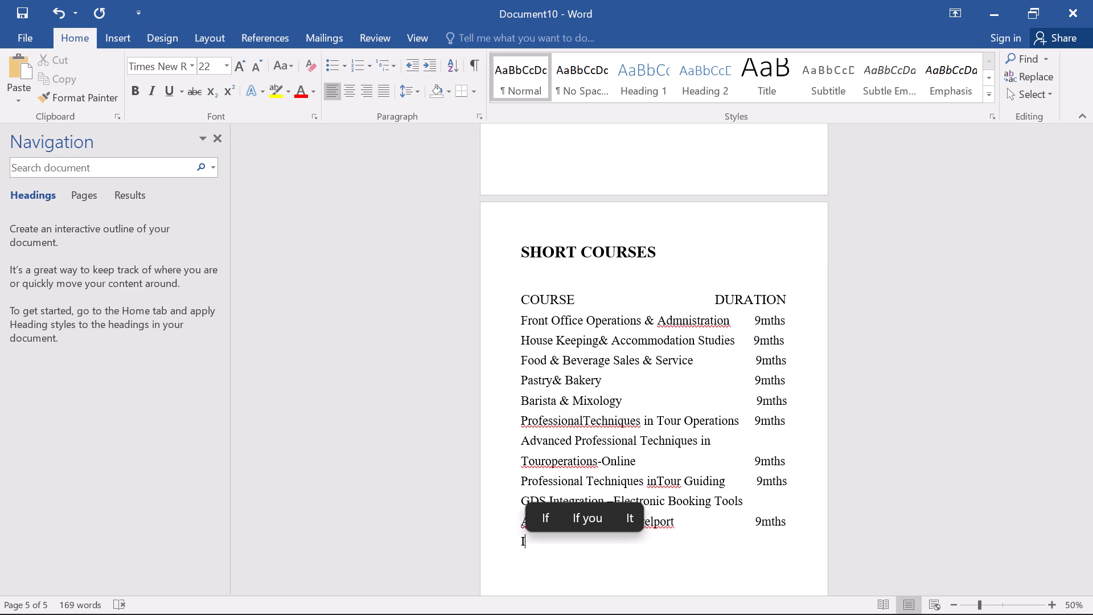
{"action": "type", "text": "ternational"}
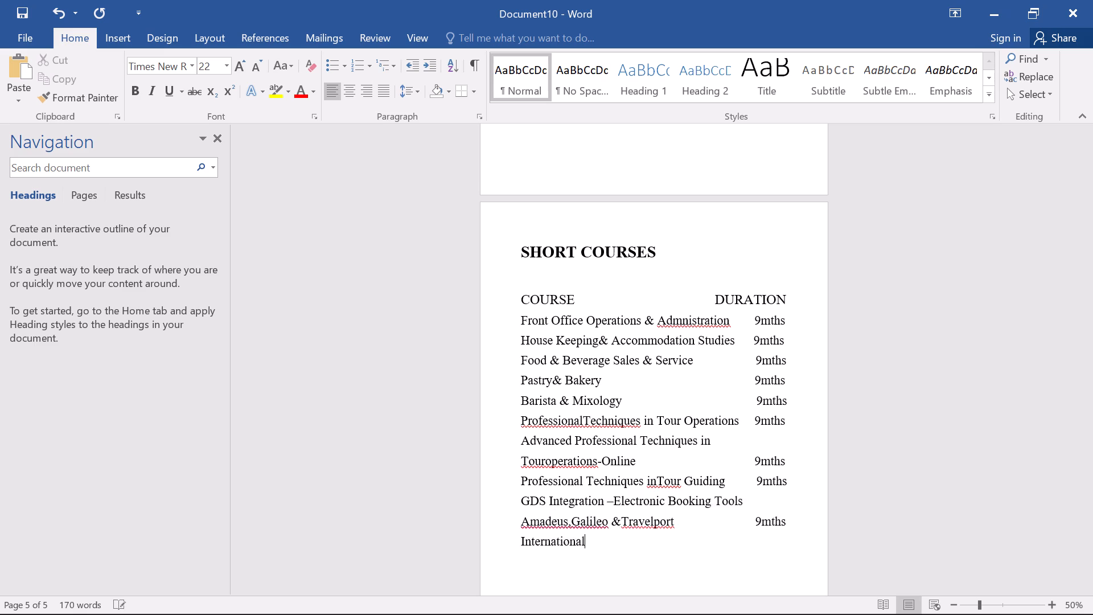
{"action": "key", "text": "space"}
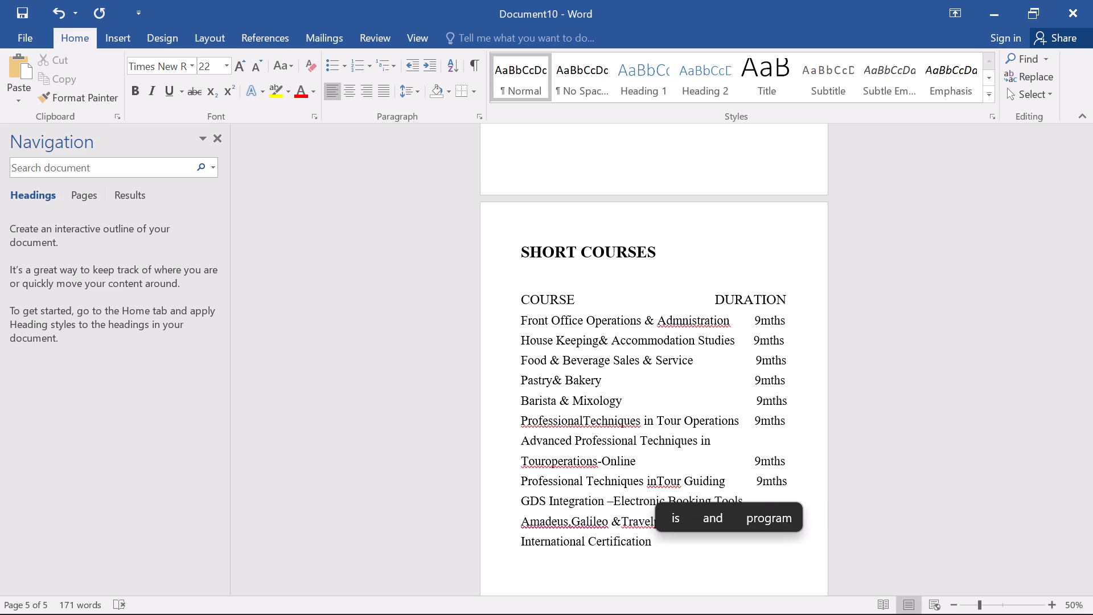
{"action": "type", "text": "for"}
{"action": "key", "text": "space"}
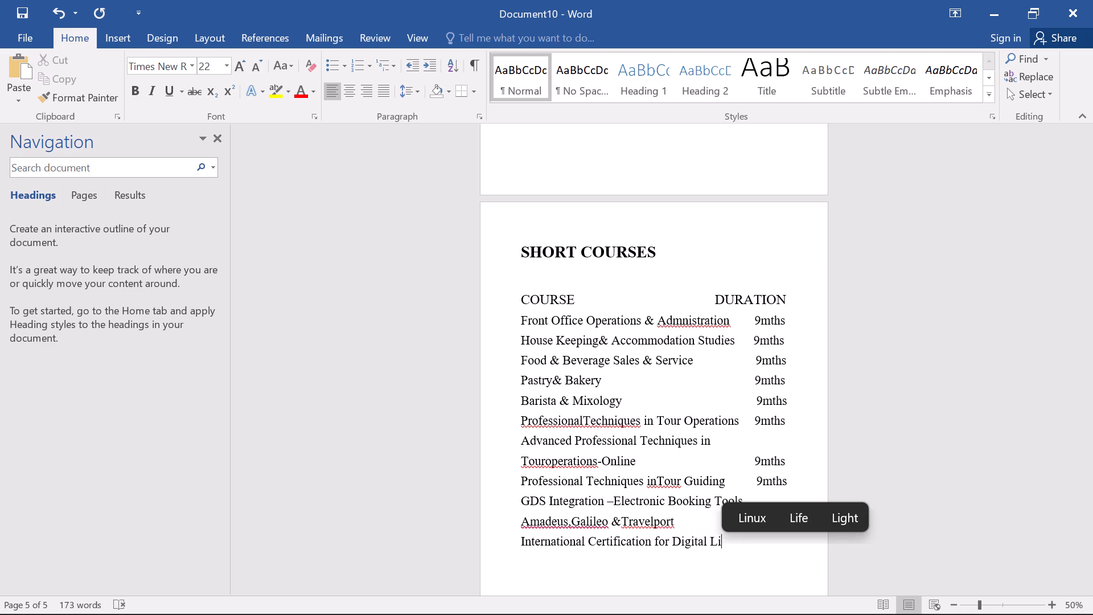
{"action": "key", "text": "BackSpace"}
{"action": "type", "text": "racy"}
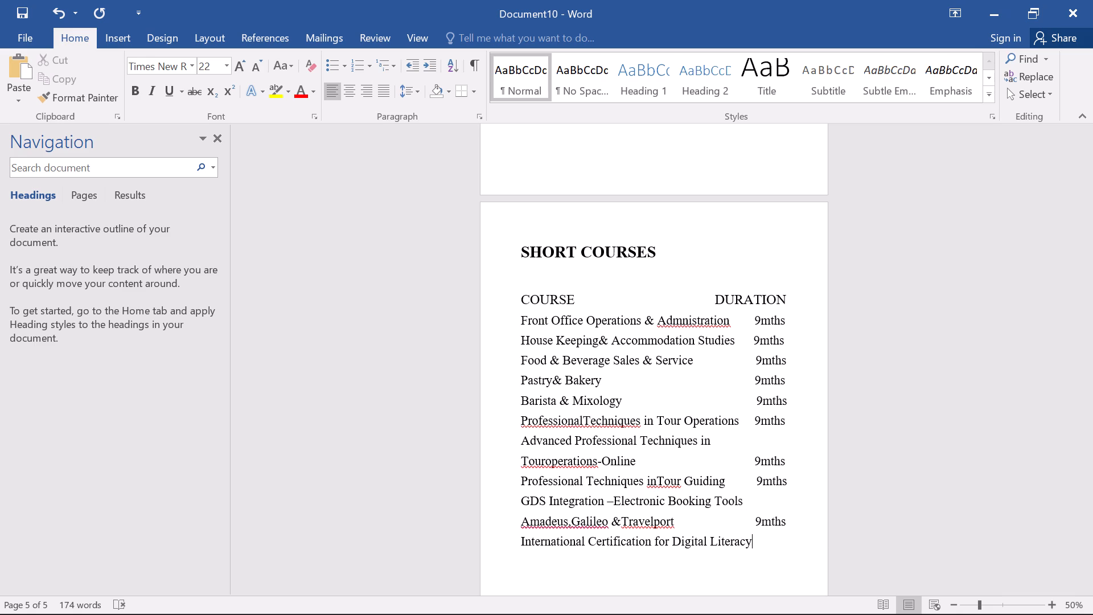
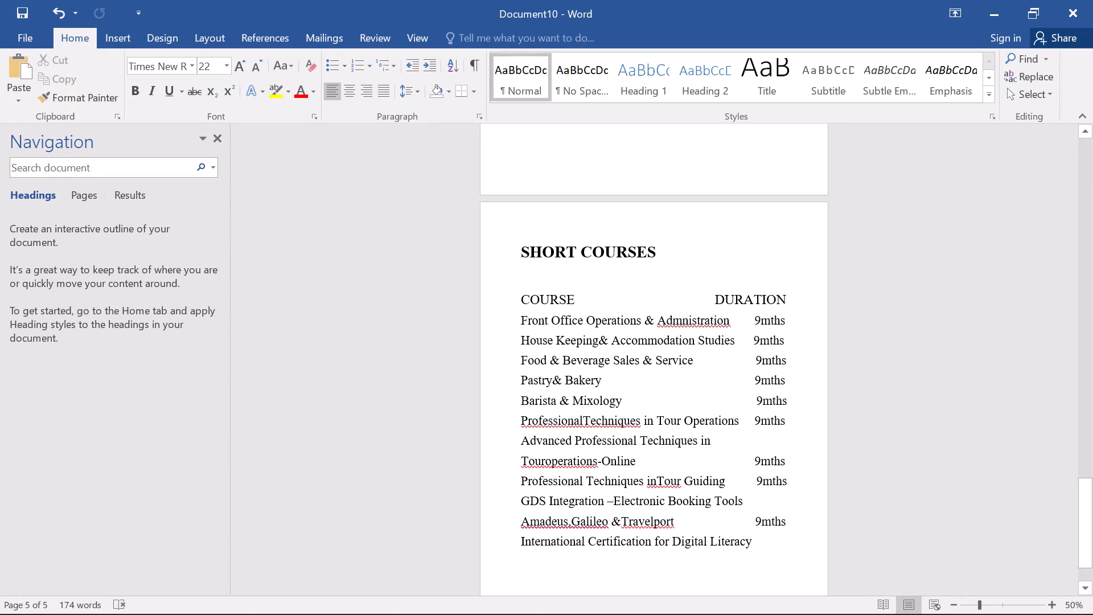
Change the duration of the GDS course, on the "Amadeus,Galileo &Travelport" line, to "6mths".
{"action": "left_click", "coordinate": [758, 520]}
{"action": "key", "text": "BackSpace"}
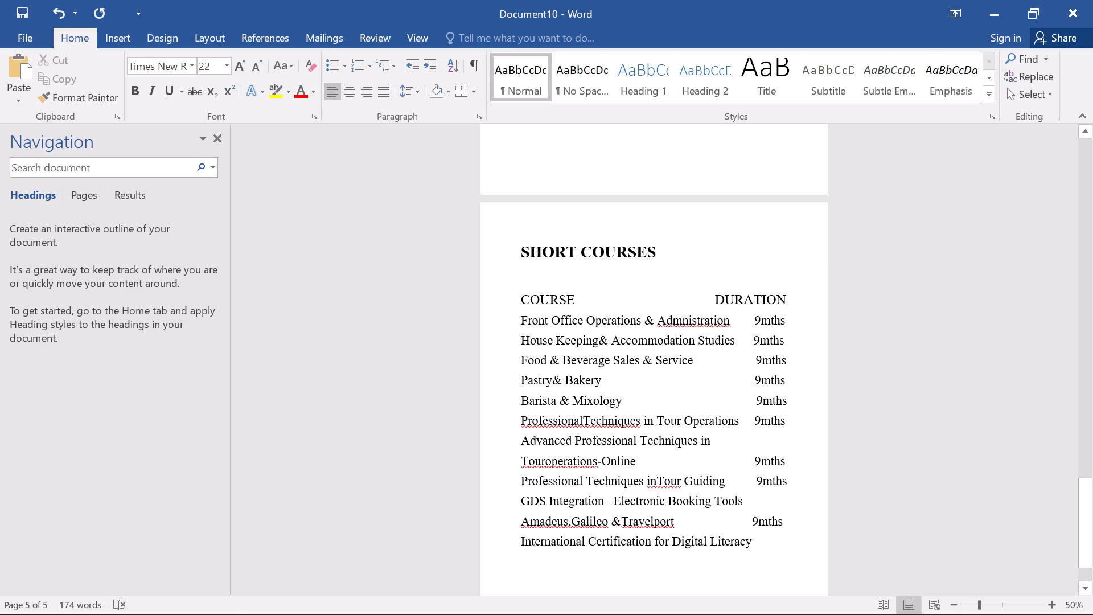
{"action": "key", "text": "space"}
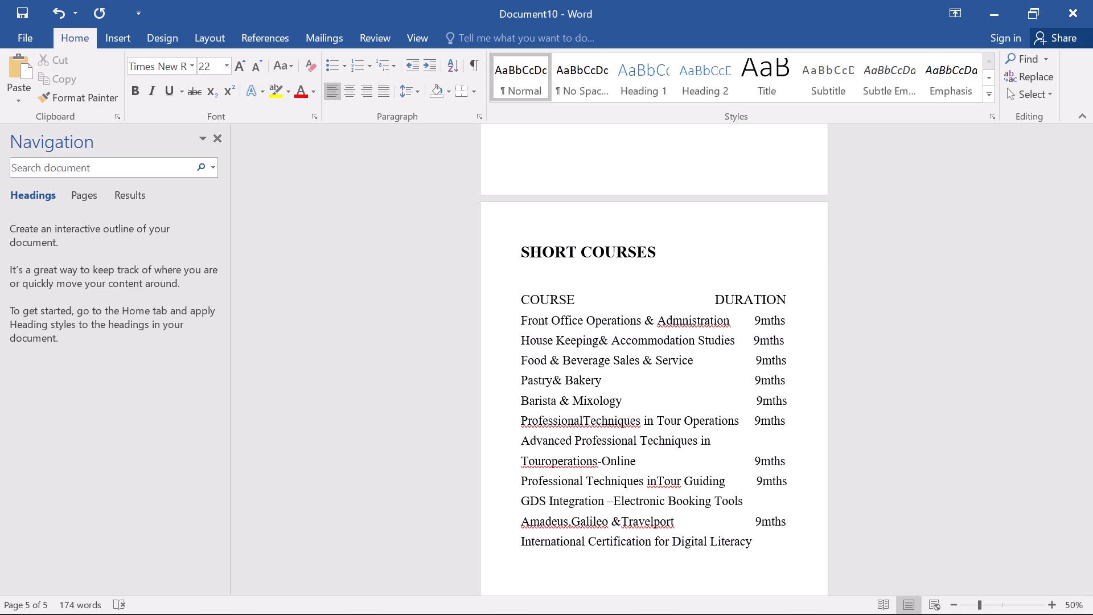
{"action": "left_click", "coordinate": [760, 516]}
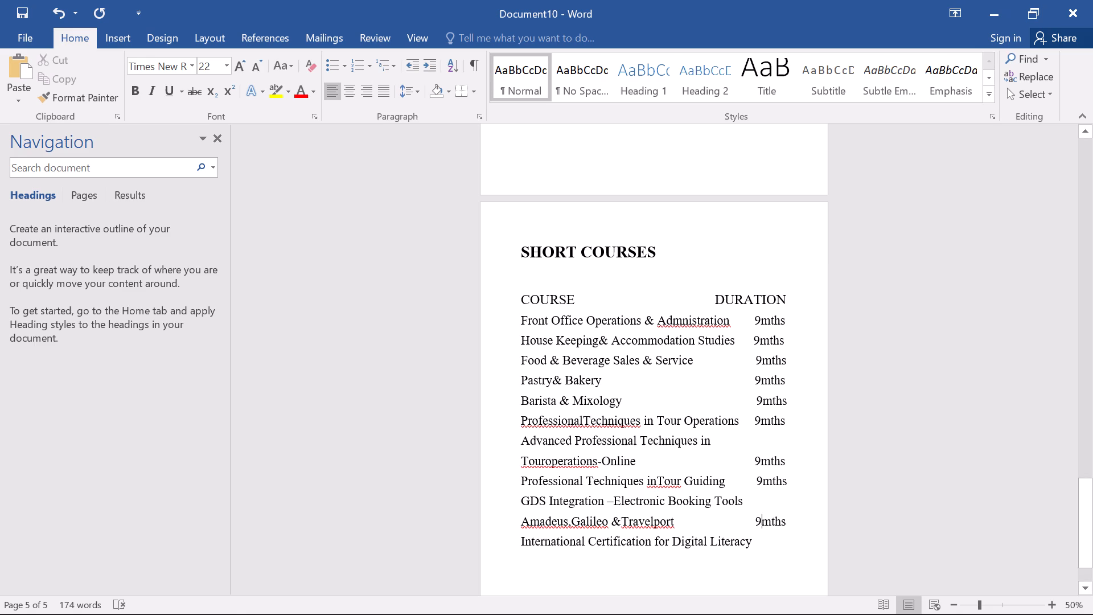
{"action": "key", "text": "BackSpace"}
{"action": "key", "text": "6"}
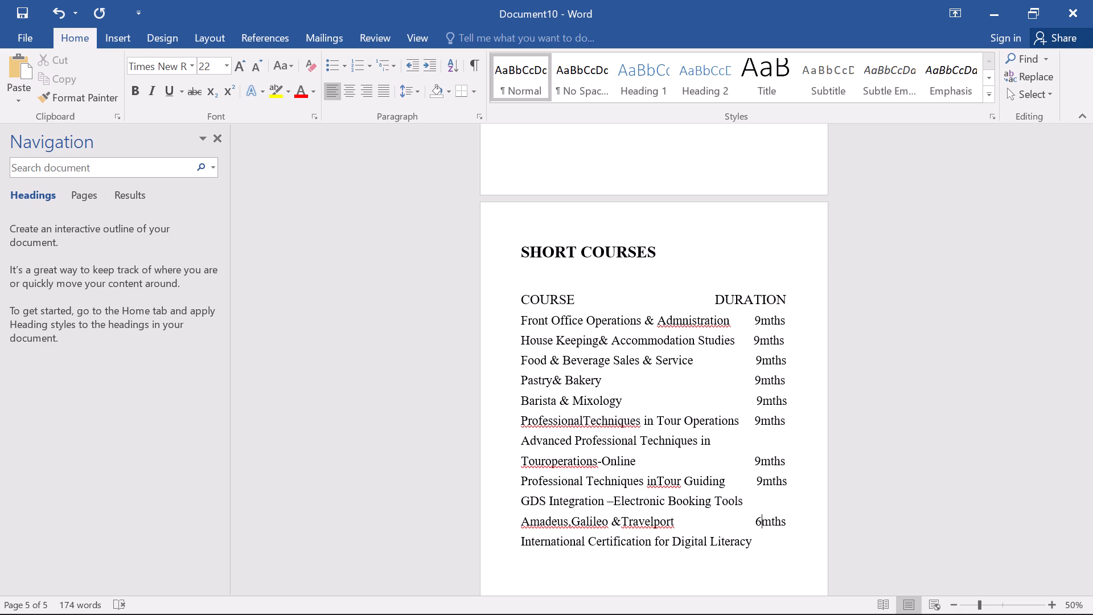
Enter "6mths" for the Digital Literacy course and remove the space between "International" and "Certification" so the entry fits one line.
{"action": "double_click", "coordinate": [755, 549]}
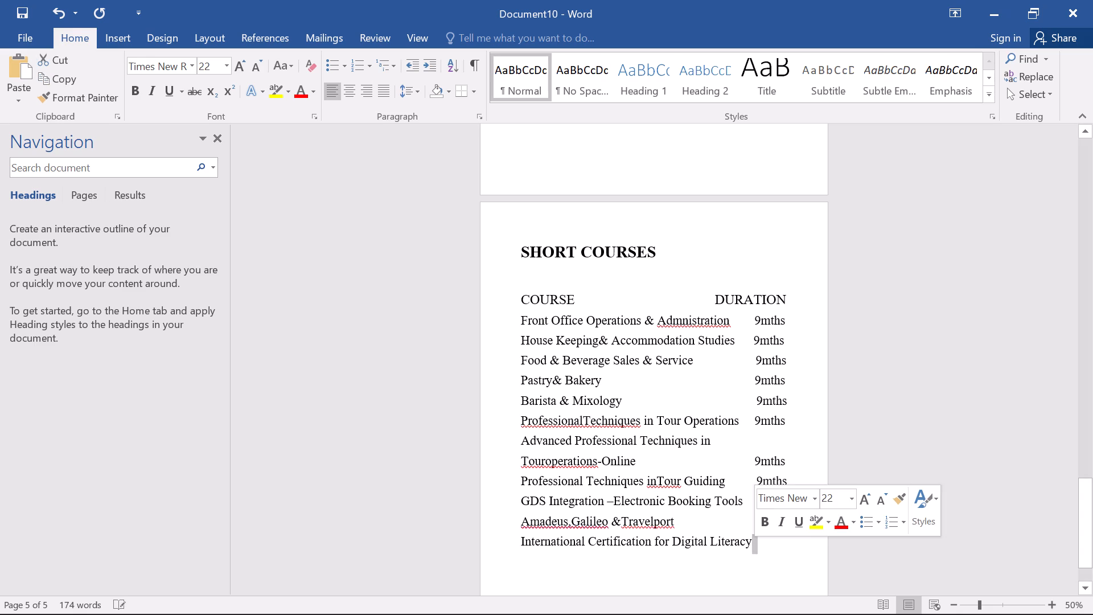
{"action": "double_click", "coordinate": [755, 549]}
{"action": "key", "text": "space"}
{"action": "key", "text": "space"}
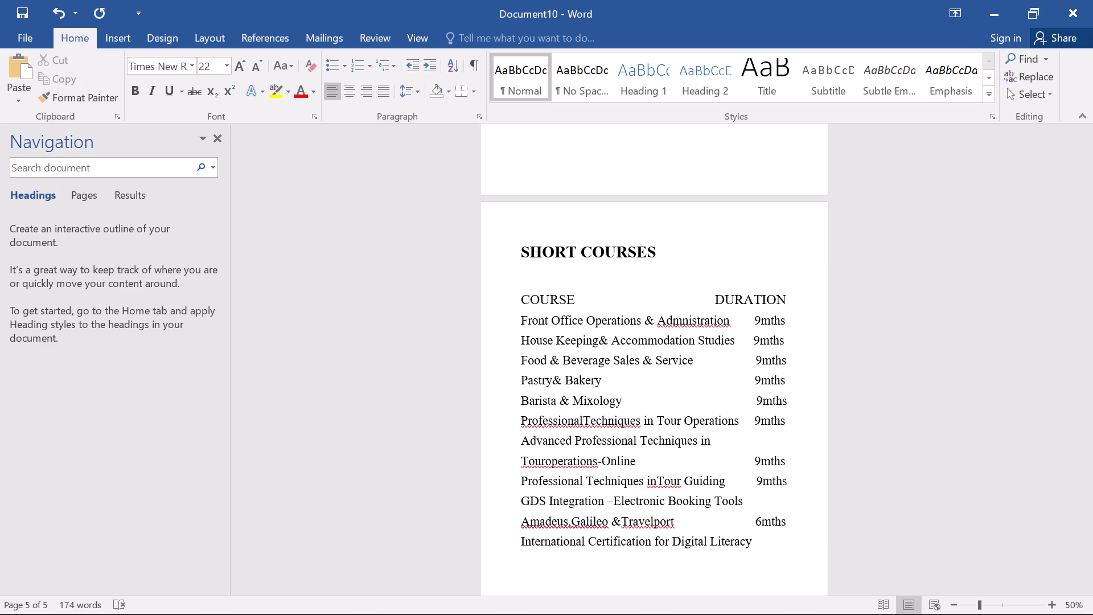
{"action": "type", "text": "6mths"}
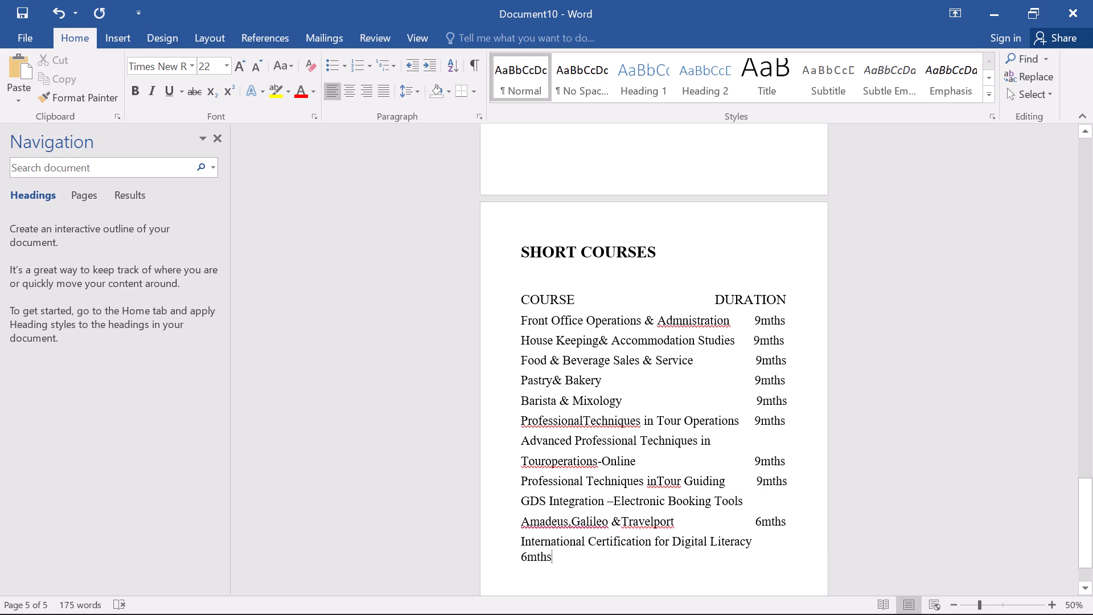
{"action": "left_click", "coordinate": [590, 543]}
{"action": "key", "text": "BackSpace"}
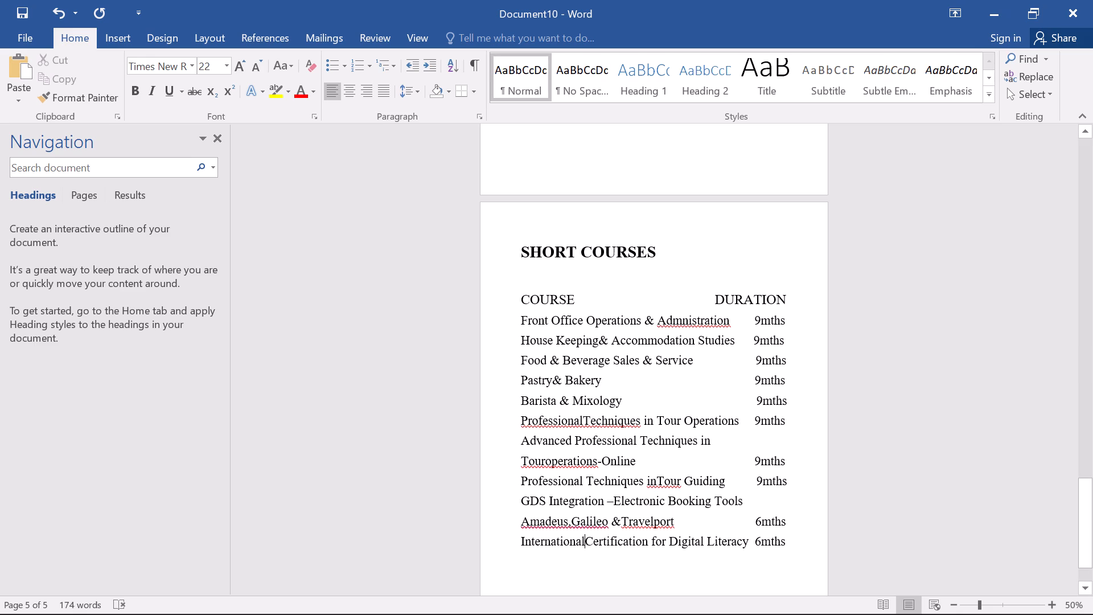
Add a short course on a new line below the Digital Literacy entry, reading "International Languages –French,Spanish,".
{"action": "left_click", "coordinate": [795, 544]}
{"action": "key", "text": "Return"}
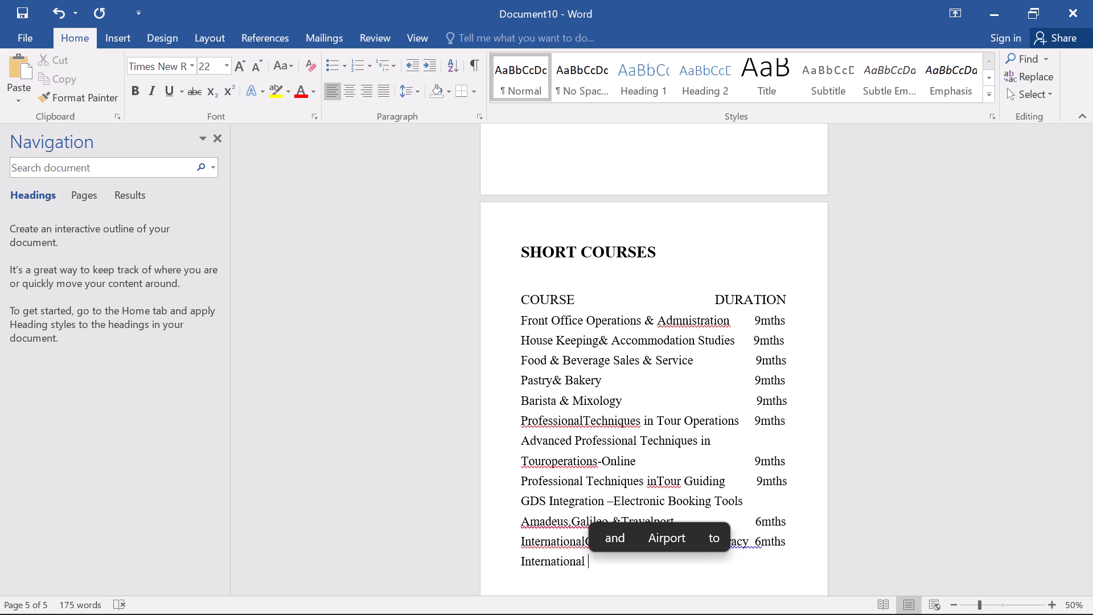
{"action": "type", "text": "ang"}
{"action": "type", "text": "ua"}
{"action": "key", "text": "g"}
{"action": "type", "text": "es"}
{"action": "key", "text": "space"}
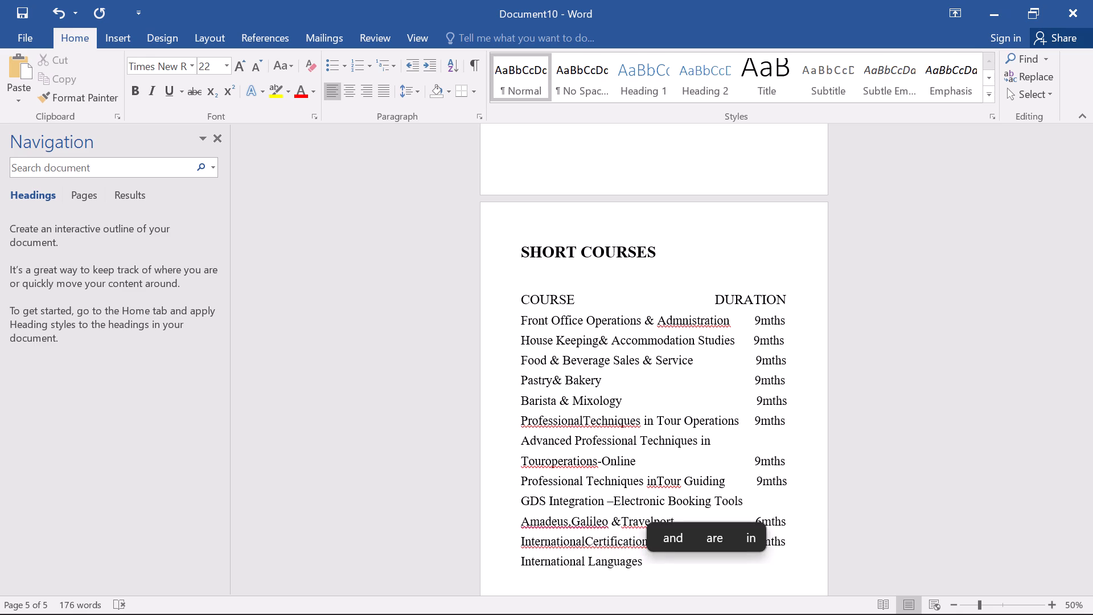
{"action": "key", "text": "minus"}
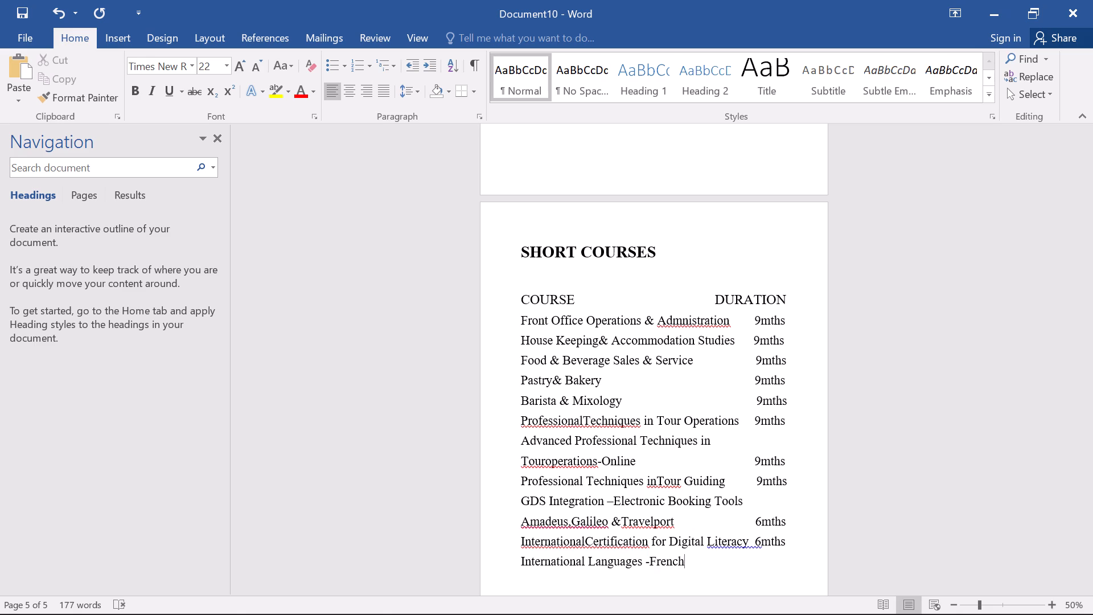
{"action": "key", "text": "comma"}
{"action": "type", "text": "panish"}
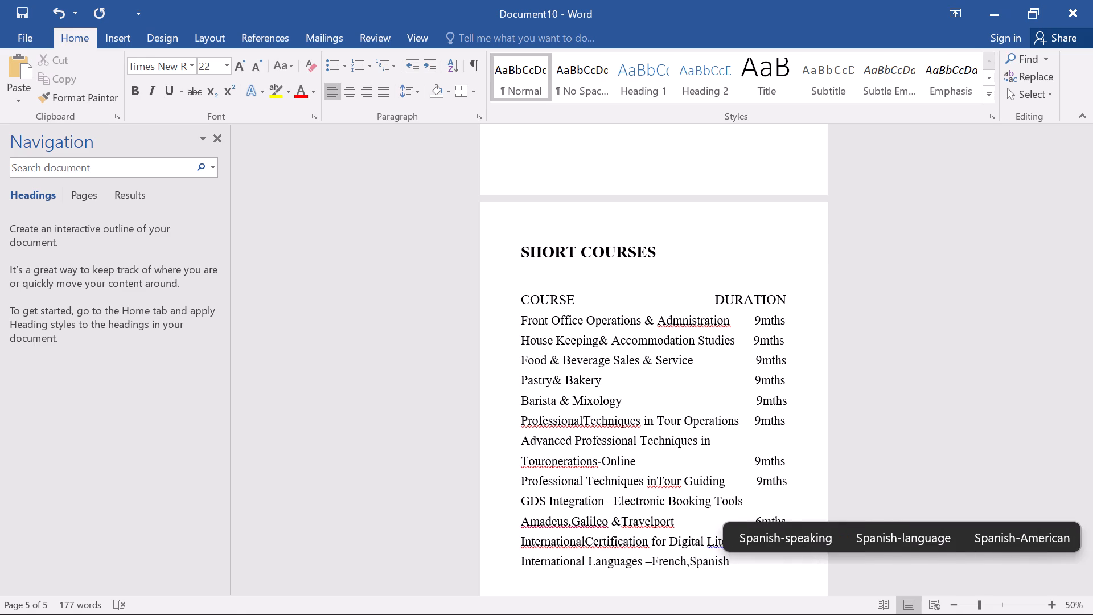
{"action": "key", "text": "comma"}
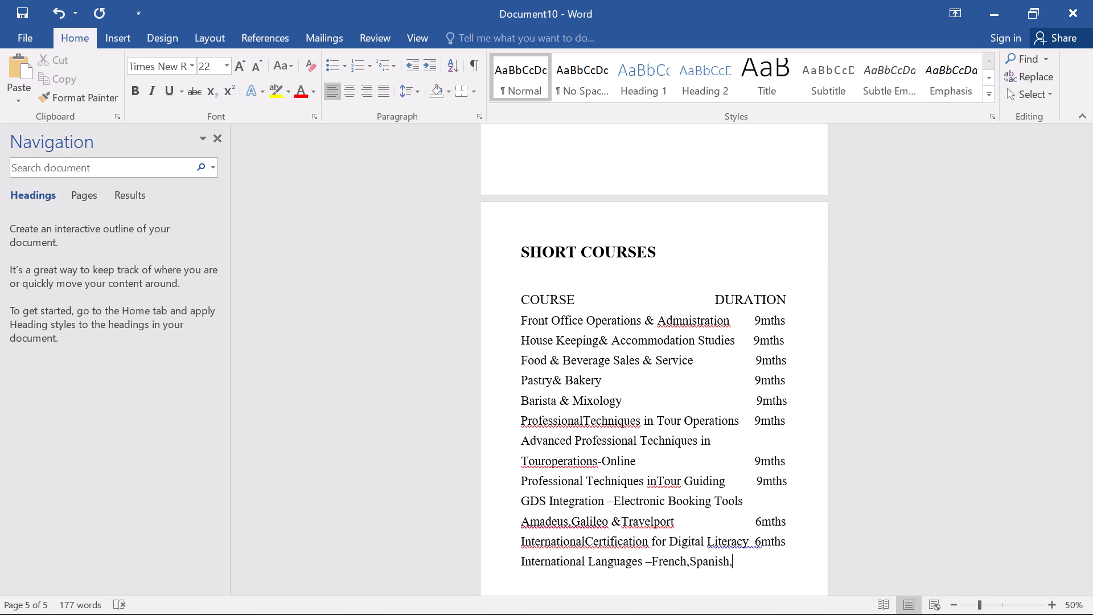
Continue the International Languages course name on a second line with "German,Arabic& Mandarin".
{"action": "key", "text": "Return"}
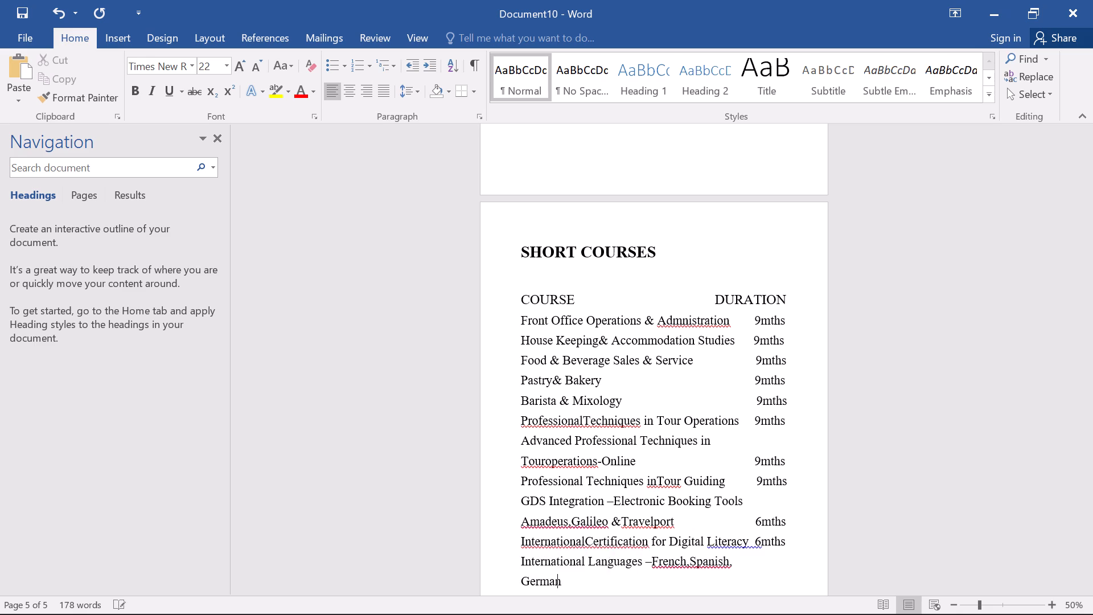
{"action": "key", "text": "comma"}
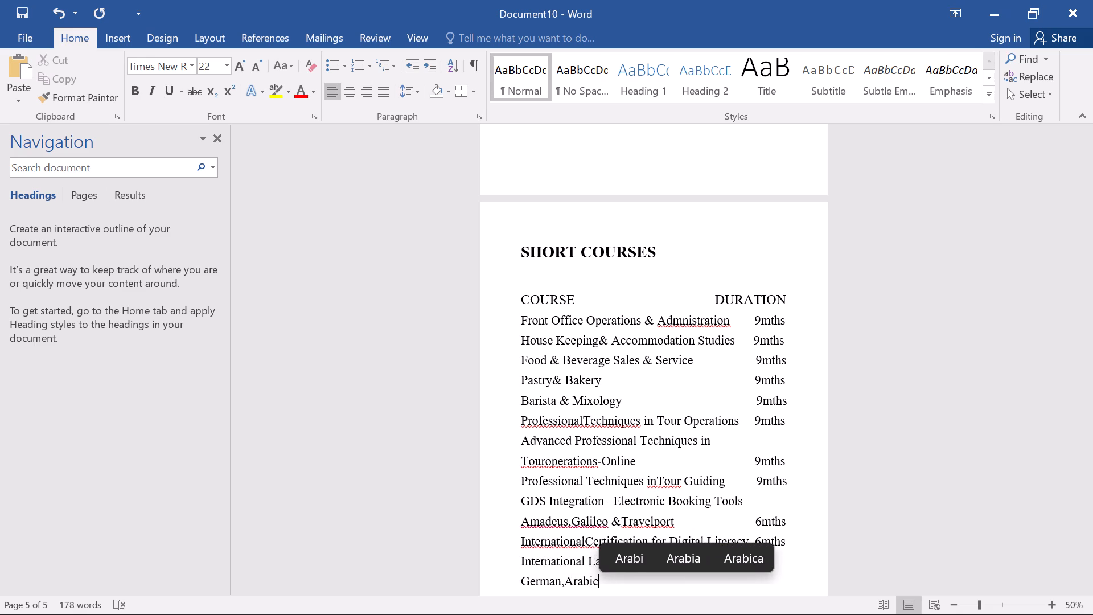
{"action": "key", "text": "comma"}
{"action": "key", "text": "BackSpace"}
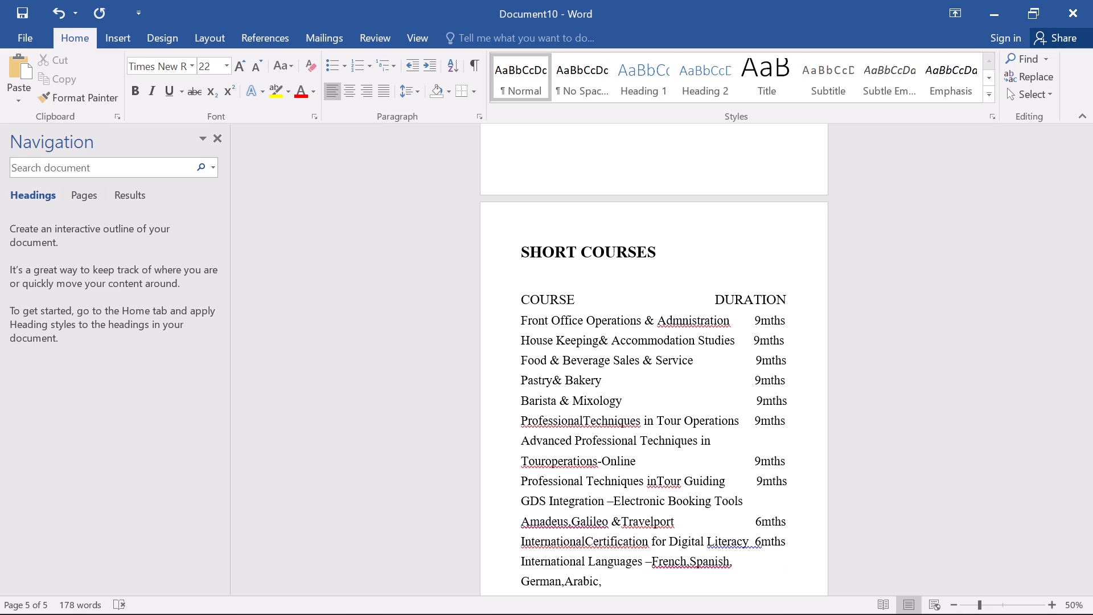
{"action": "key", "text": "shift+ampersand"}
{"action": "key", "text": "a"}
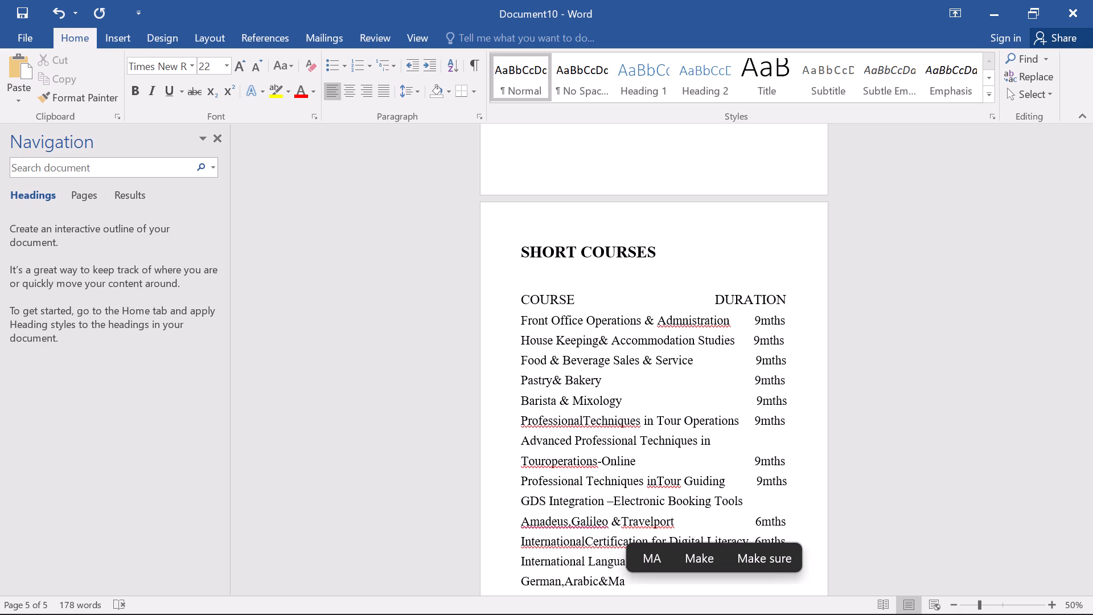
{"action": "key", "text": "Left"}
{"action": "key", "text": "Left"}
{"action": "key", "text": "space"}
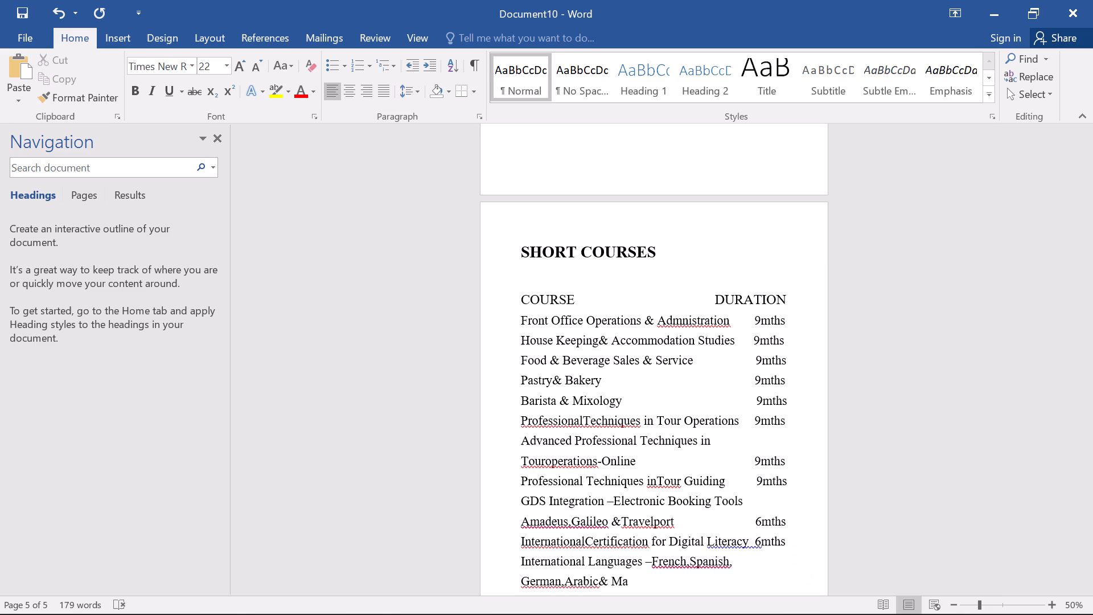
{"action": "key", "text": "Right"}
{"action": "key", "text": "Right"}
{"action": "type", "text": "nad"}
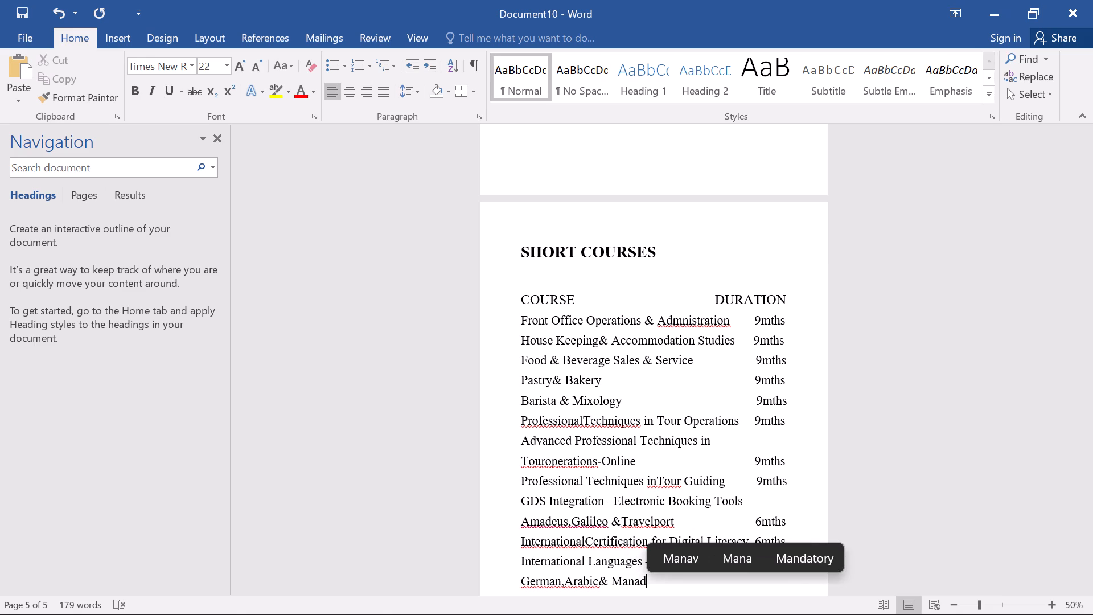
{"action": "key", "text": "BackSpace"}
{"action": "key", "text": "BackSpace"}
{"action": "type", "text": "darin"}
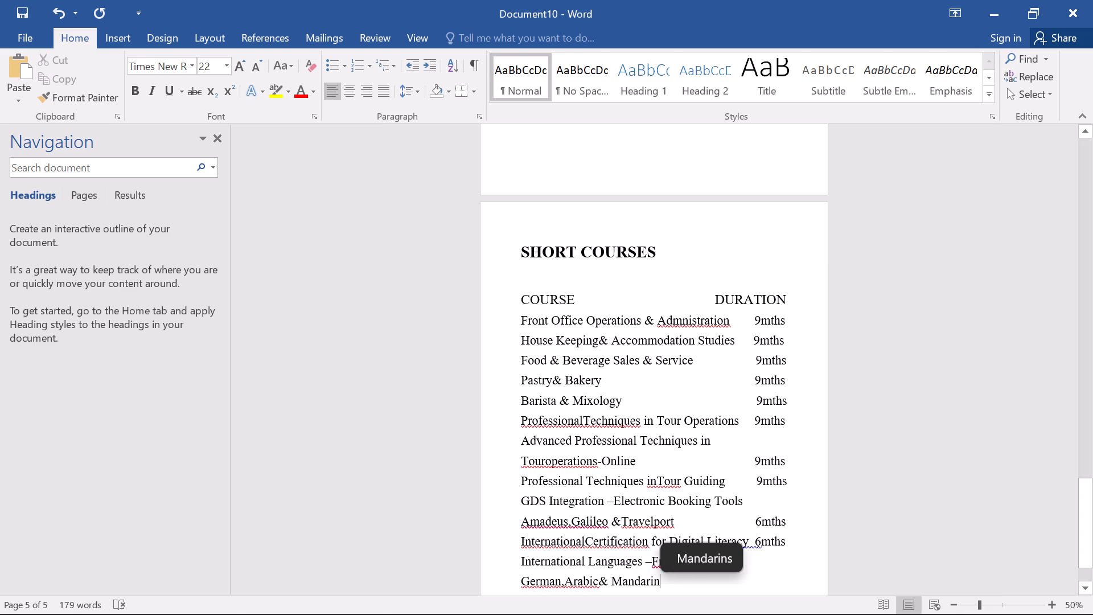
Space across from "Spanish," toward the DURATION column and enter the International Languages course's duration as "6mths".
{"action": "left_click", "coordinate": [765, 564]}
{"action": "key", "text": "space"}
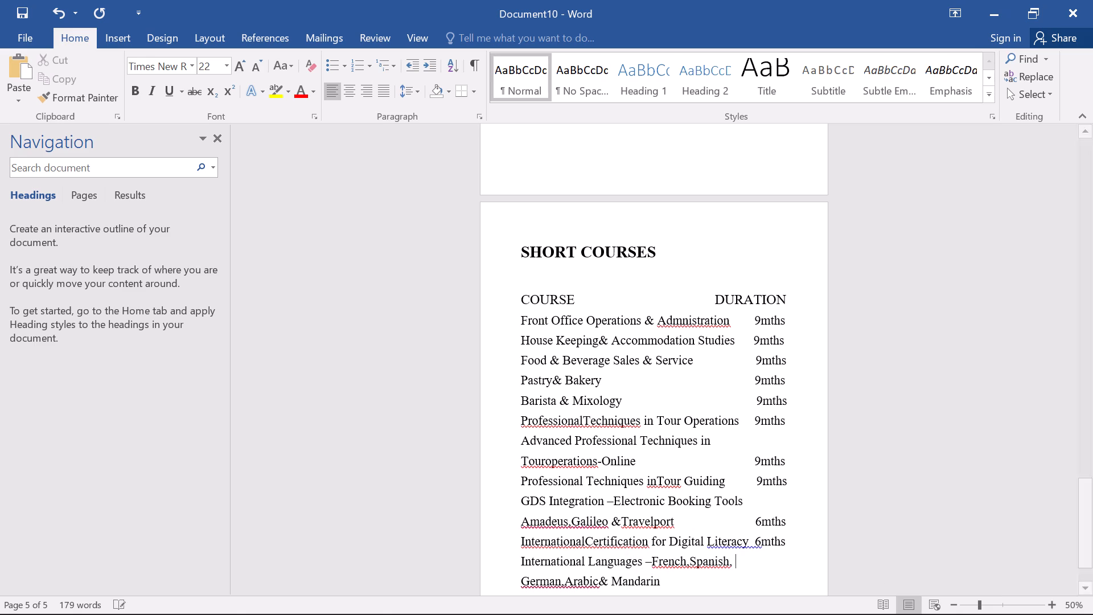
{"action": "key", "text": "space"}
{"action": "key", "text": "space"}
{"action": "key", "text": "space"}
{"action": "key", "text": "space"}
{"action": "key", "text": "space"}
{"action": "key", "text": "space"}
{"action": "key", "text": "space"}
{"action": "type", "text": "6mths"}
Remove one space before the International Languages duration so "6mths" fits on the same line as "French,Spanish," in the DURATION column.
{"action": "scroll", "coordinate": [765, 564], "scroll_direction": "down", "scroll_amount": 1}
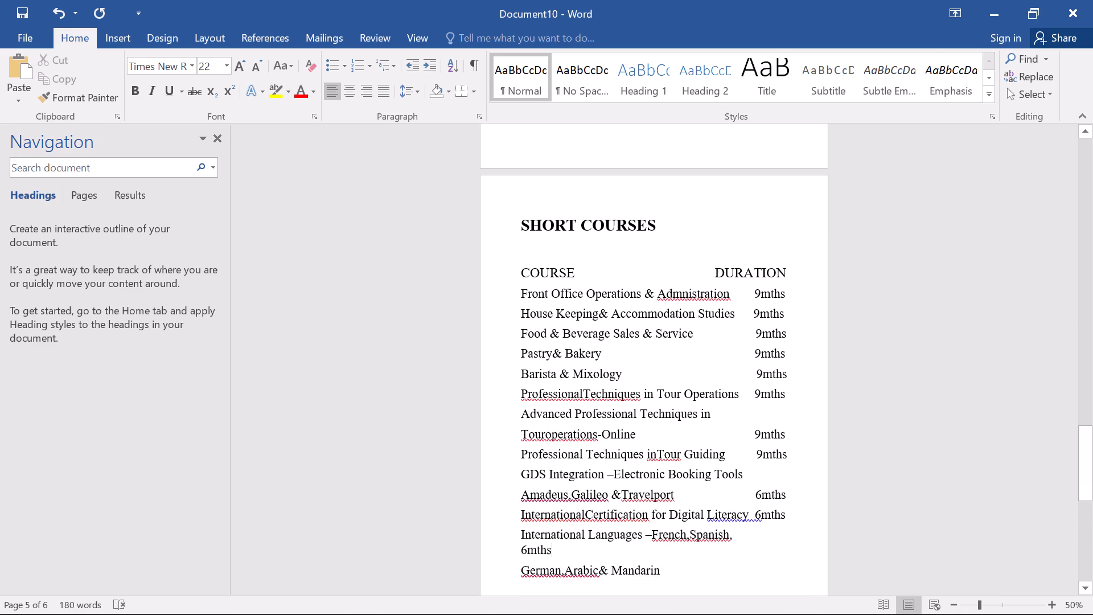
{"action": "scroll", "coordinate": [765, 564], "scroll_direction": "down", "scroll_amount": 1}
{"action": "key", "text": "BackSpace"}
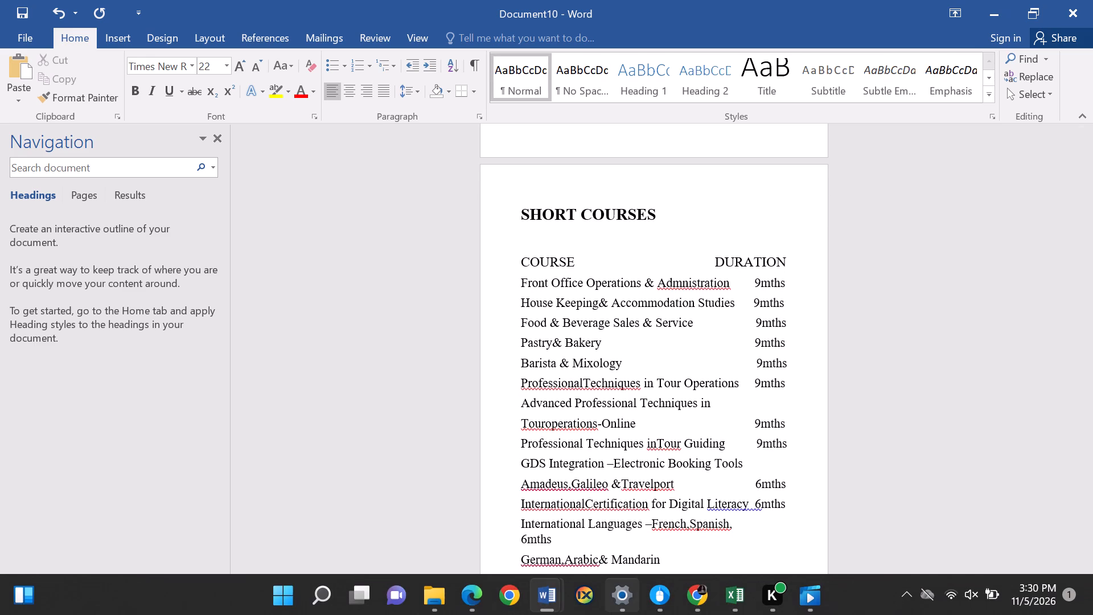
{"action": "key", "text": "BackSpace"}
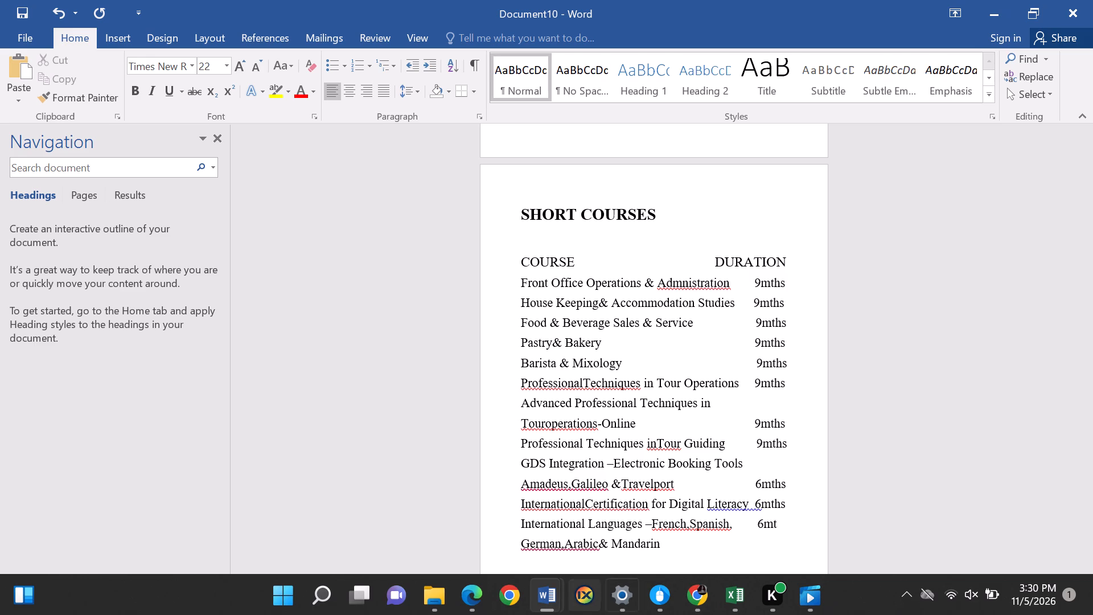
{"action": "left_click", "coordinate": [758, 522]}
{"action": "key", "text": "BackSpace"}
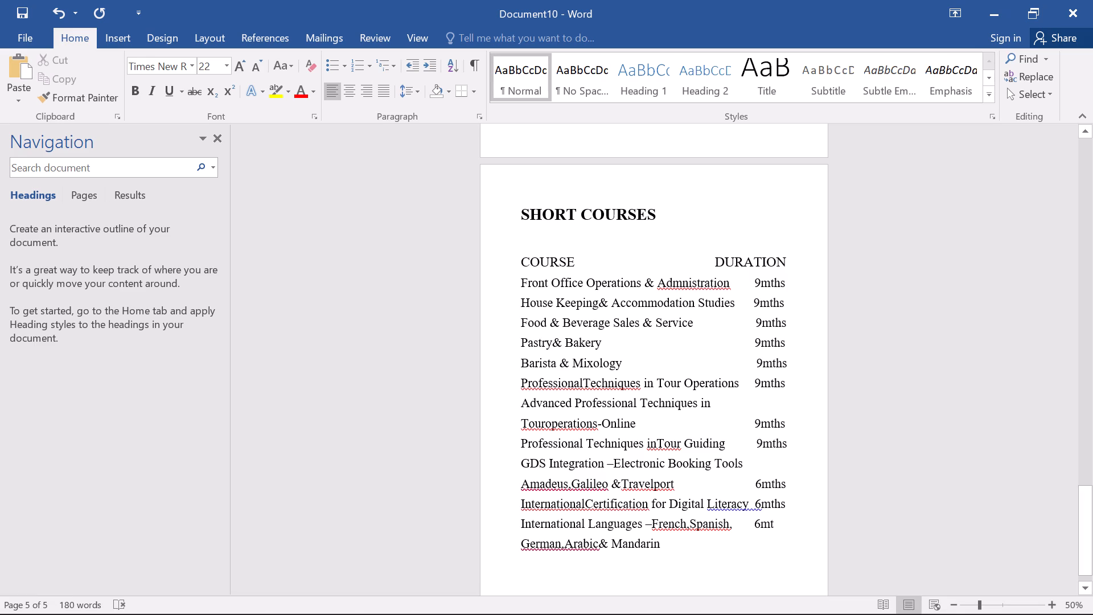
{"action": "left_click", "coordinate": [807, 527]}
{"action": "type", "text": "hs"}
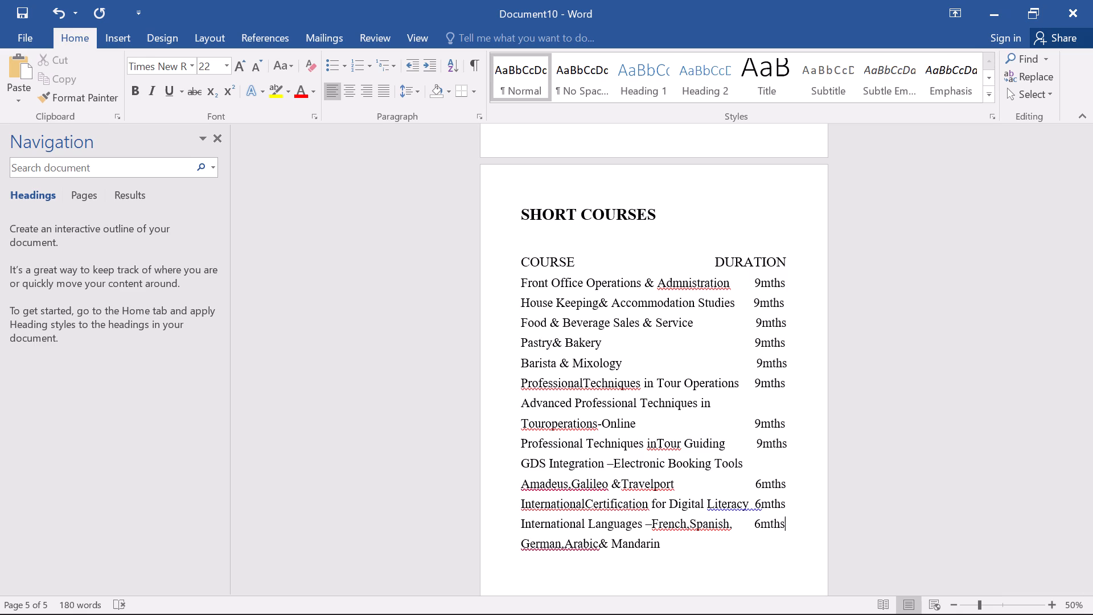